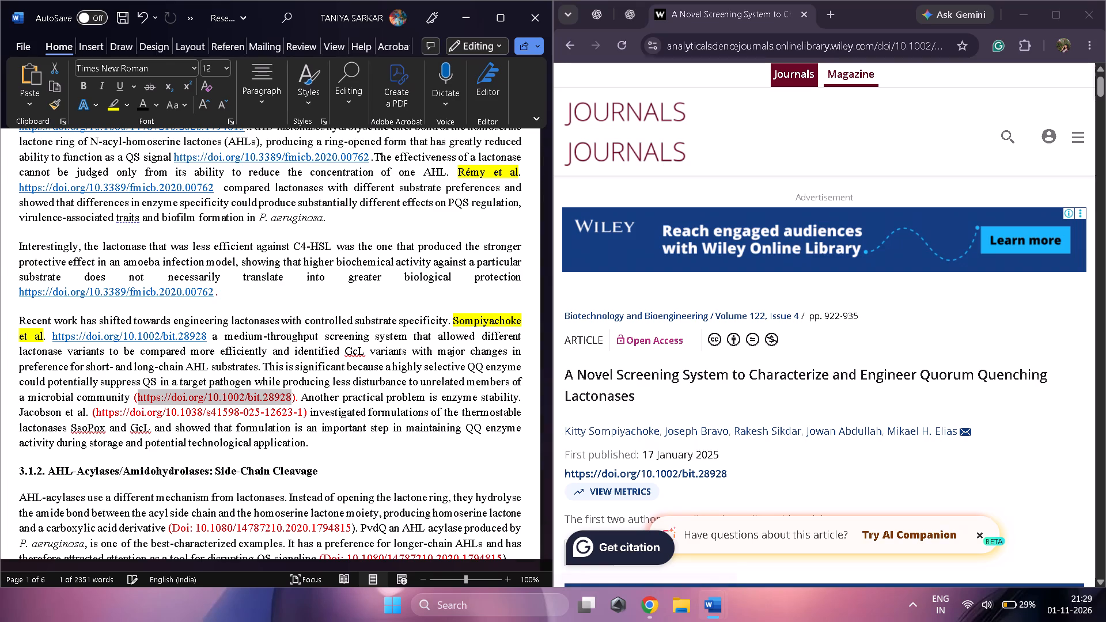
pyautogui.rightClick(691, 474)
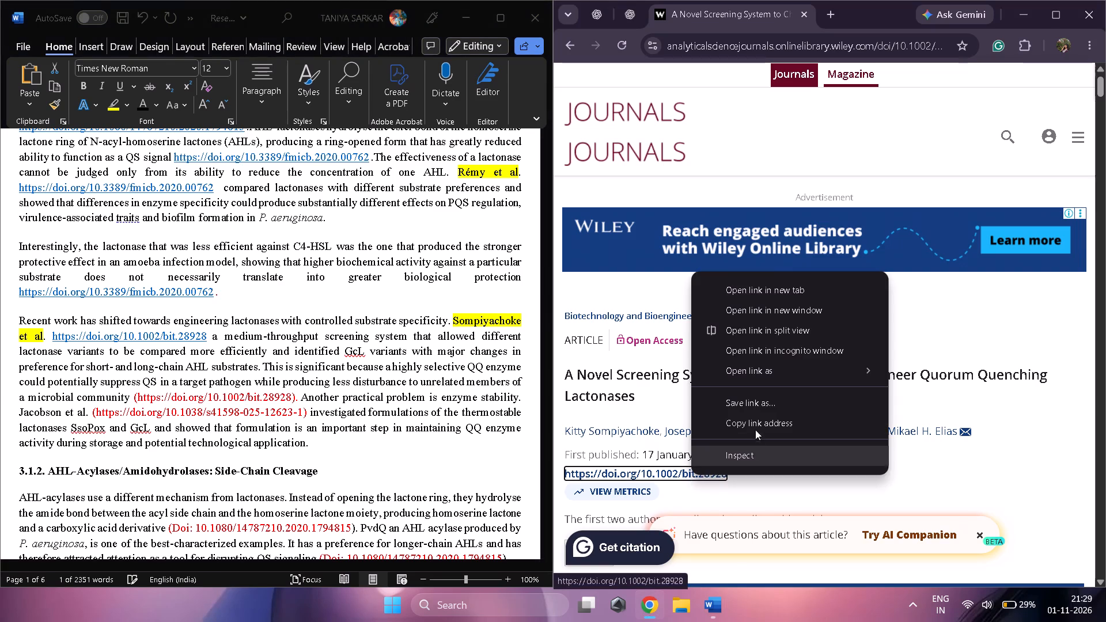
pyautogui.click(756, 426)
pyautogui.click(286, 394)
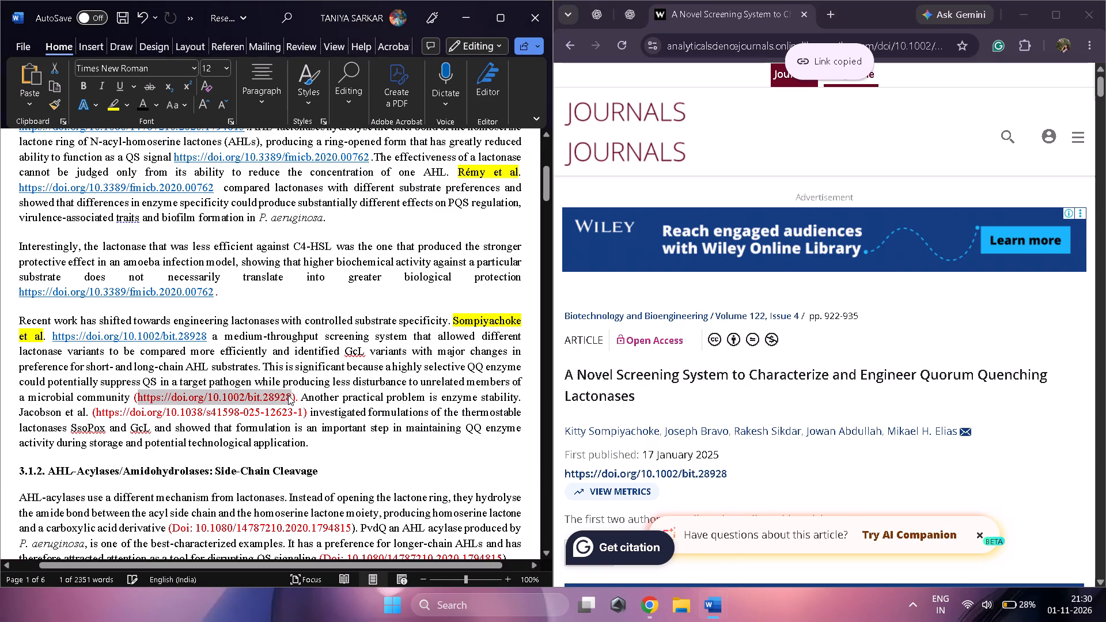
pyautogui.press('BackSpace')
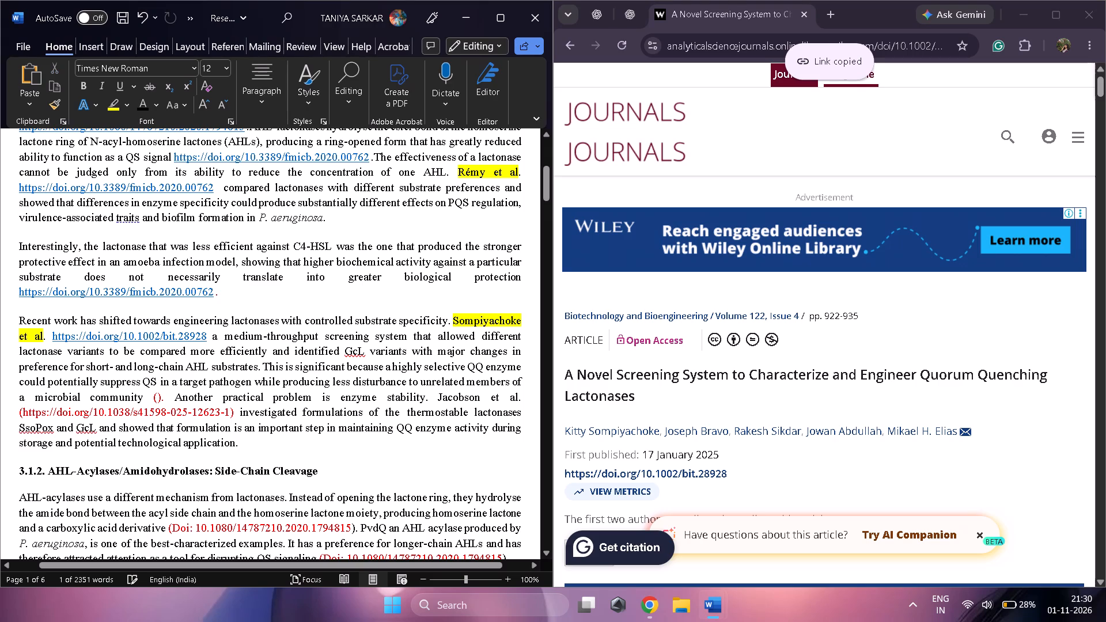
pyautogui.hotkey('ctrl', 'v')
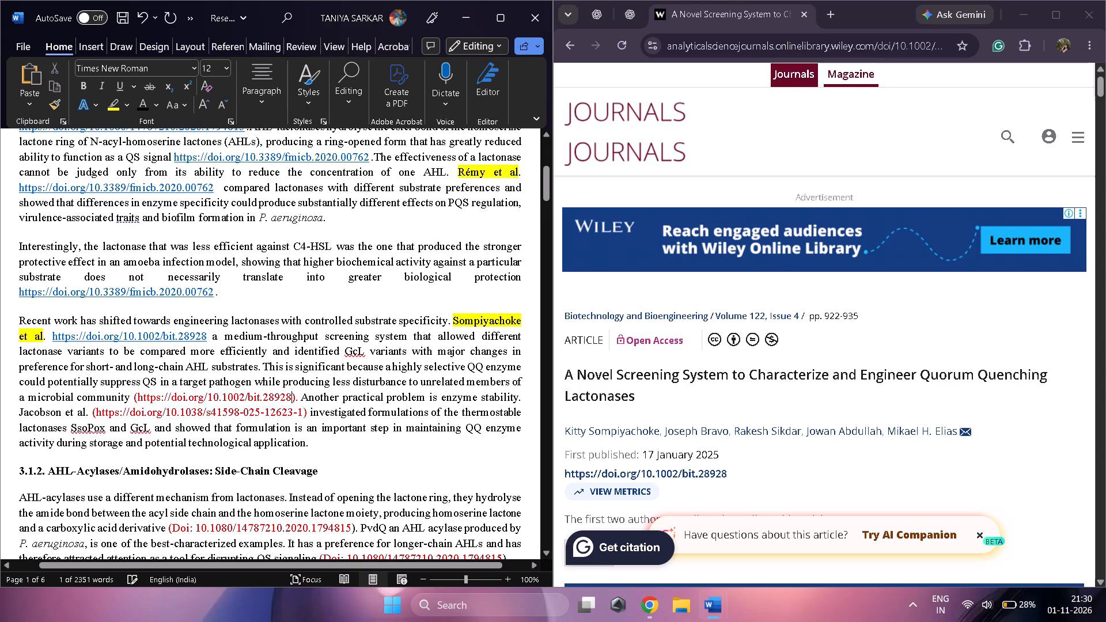
pyautogui.press('space')
pyautogui.click(136, 396)
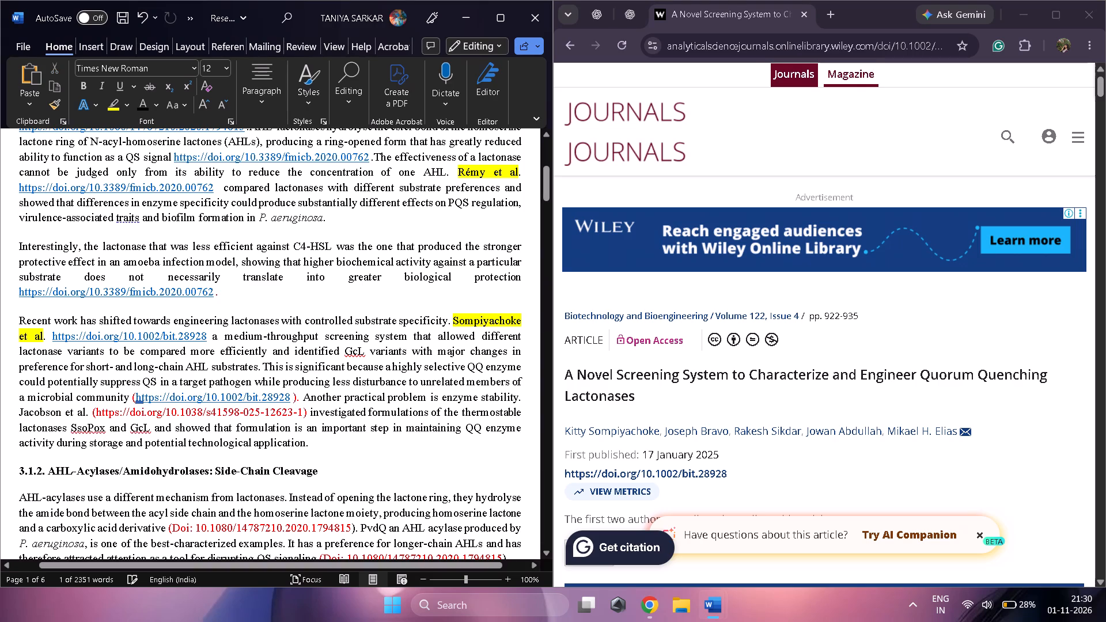
pyautogui.press('BackSpace')
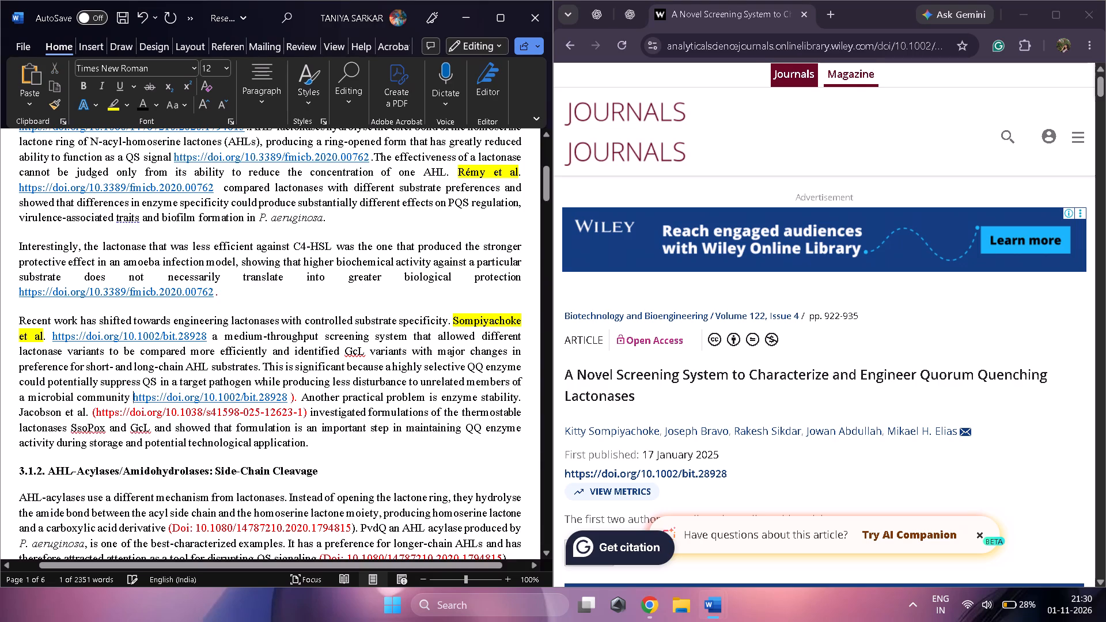
pyautogui.click(297, 397)
pyautogui.press('BackSpace')
pyautogui.press('BackSpace')
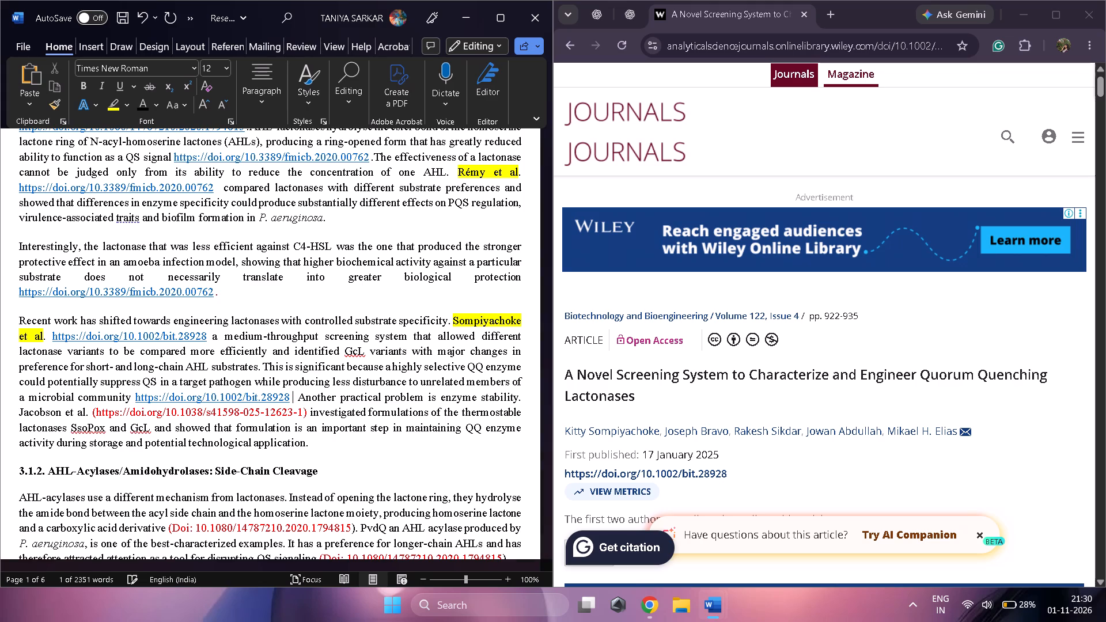
pyautogui.press('BackSpace')
pyautogui.press('.')
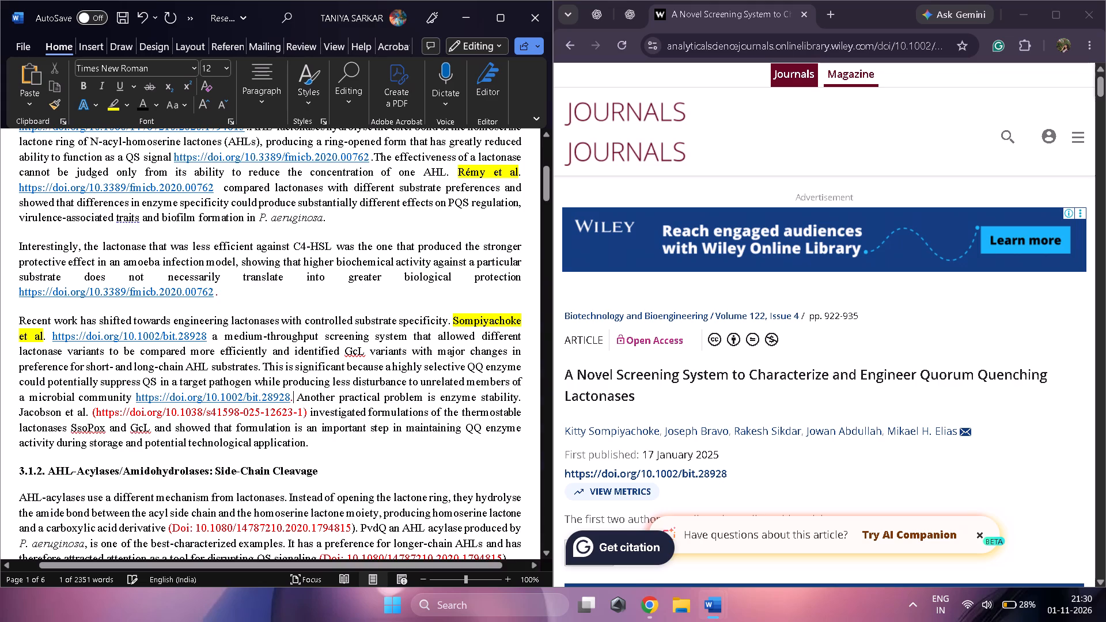
# Apply the black font colour to the full stop before "Another practical problem is enzyme stability".
pyautogui.click(291, 401)
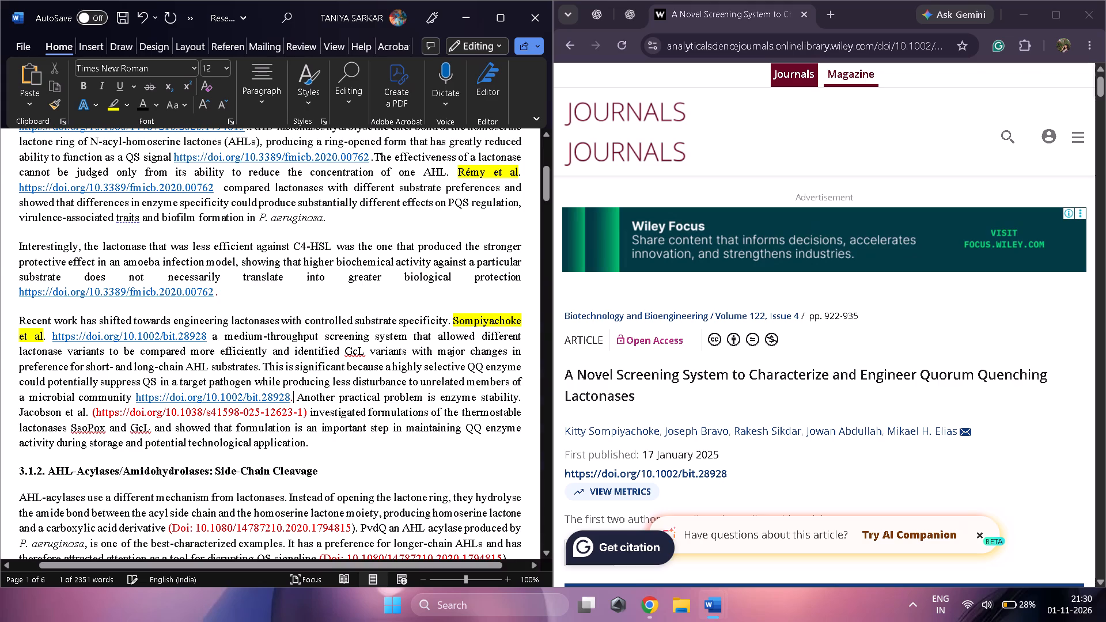
pyautogui.doubleClick(291, 400)
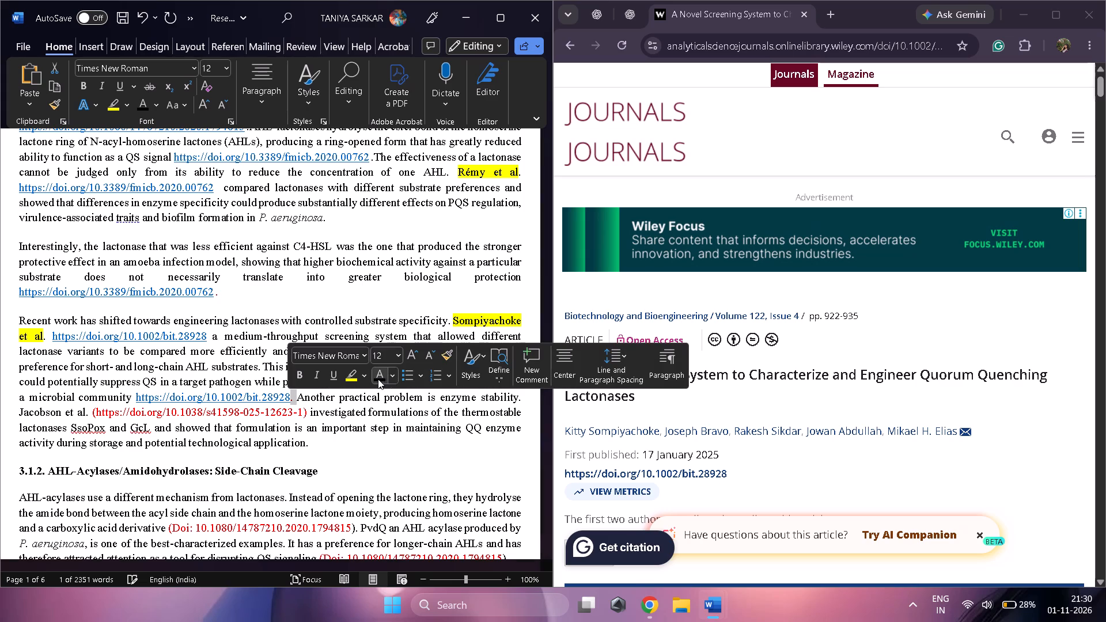
pyautogui.click(376, 379)
pyautogui.click(354, 432)
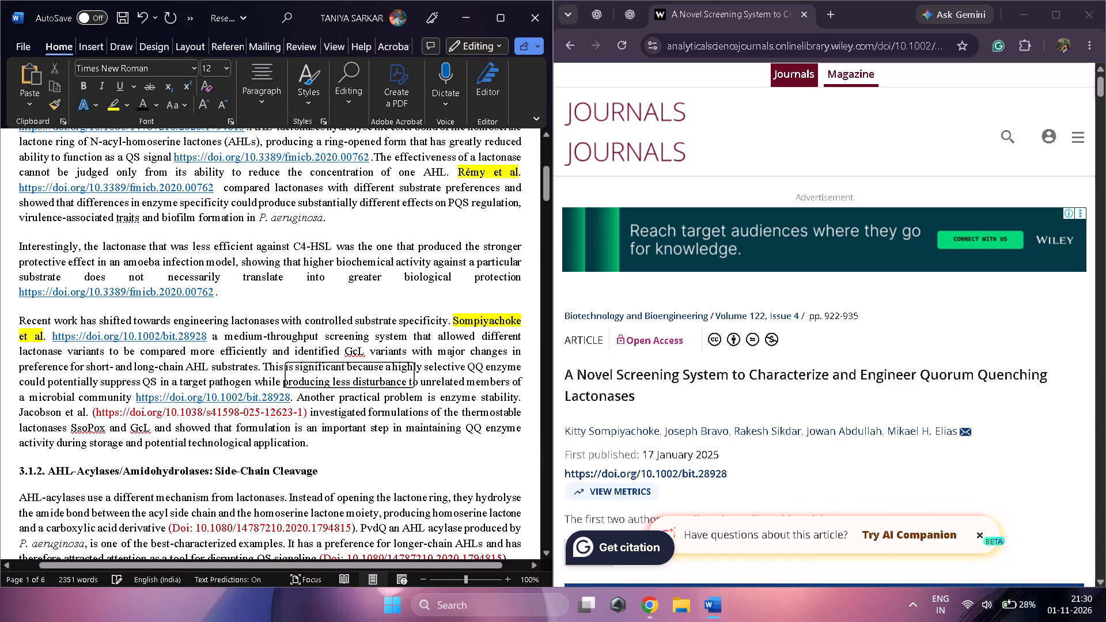
# Highlight the author citation "Jacobson et al." in yellow.
pyautogui.moveTo(18, 413); pyautogui.dragTo(85, 412)
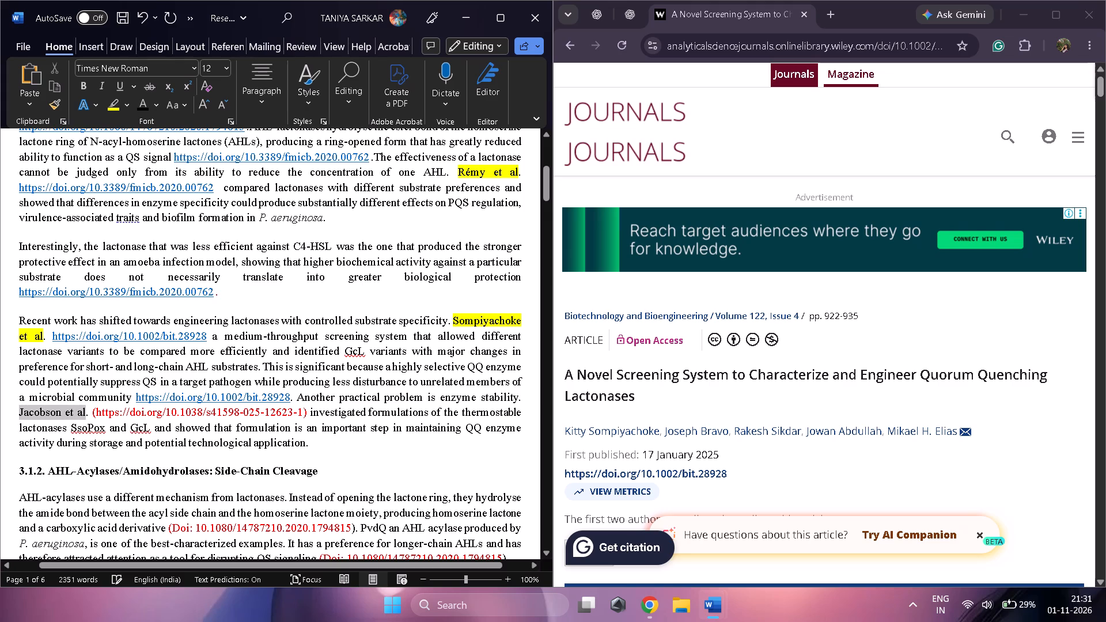
pyautogui.moveTo(85, 412); pyautogui.dragTo(88, 413)
pyautogui.click(149, 388)
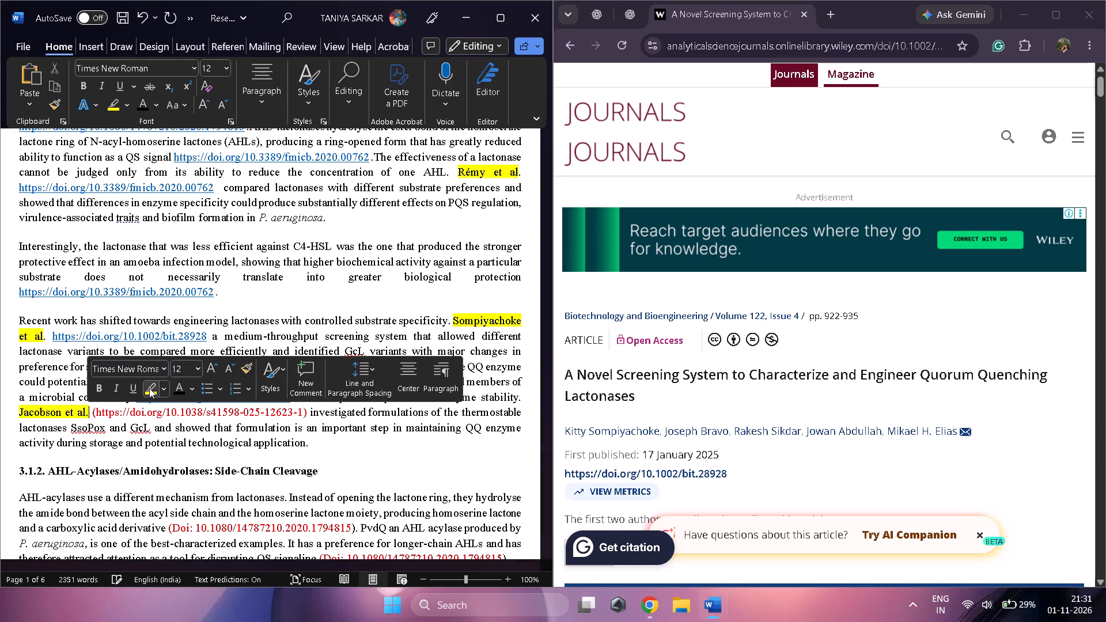
pyautogui.click(189, 420)
pyautogui.moveTo(99, 412); pyautogui.dragTo(111, 412)
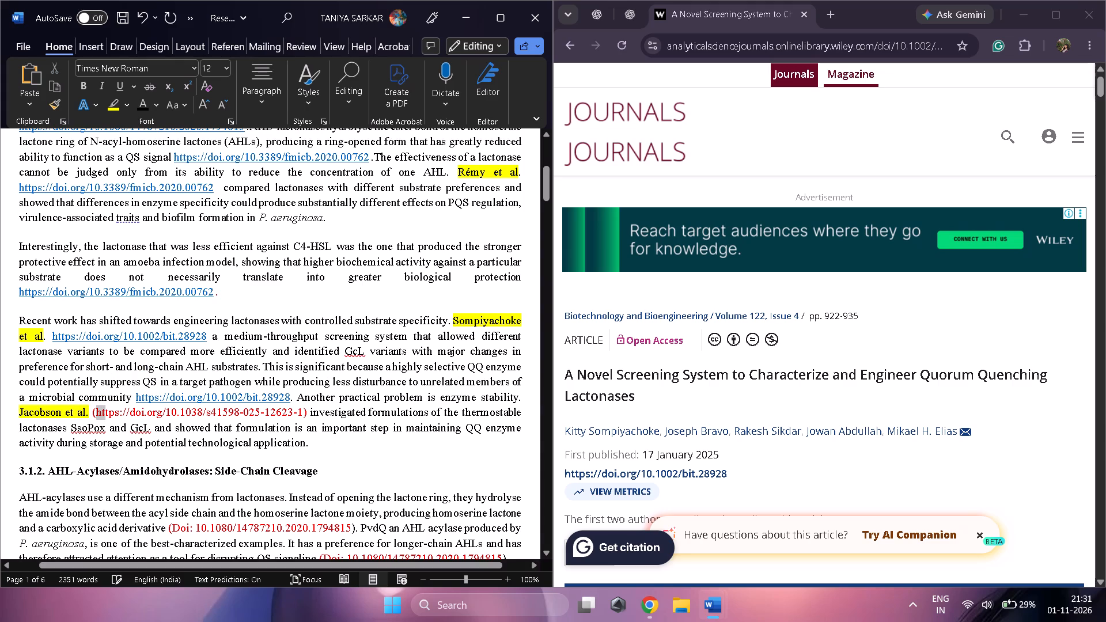
pyautogui.moveTo(111, 412); pyautogui.dragTo(305, 411)
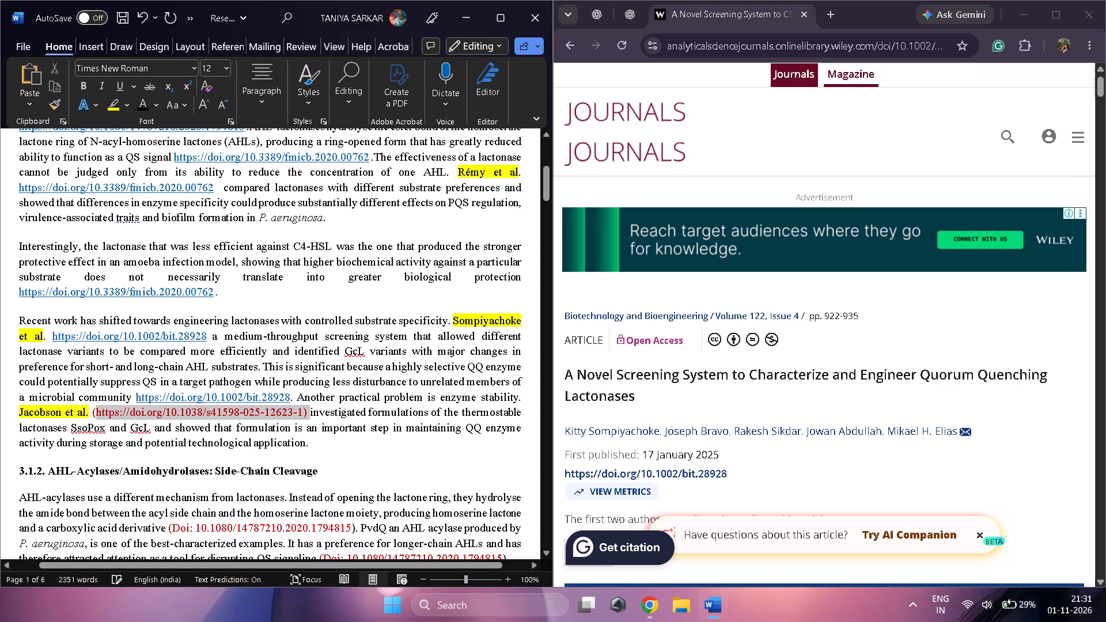
pyautogui.moveTo(305, 411); pyautogui.dragTo(301, 411)
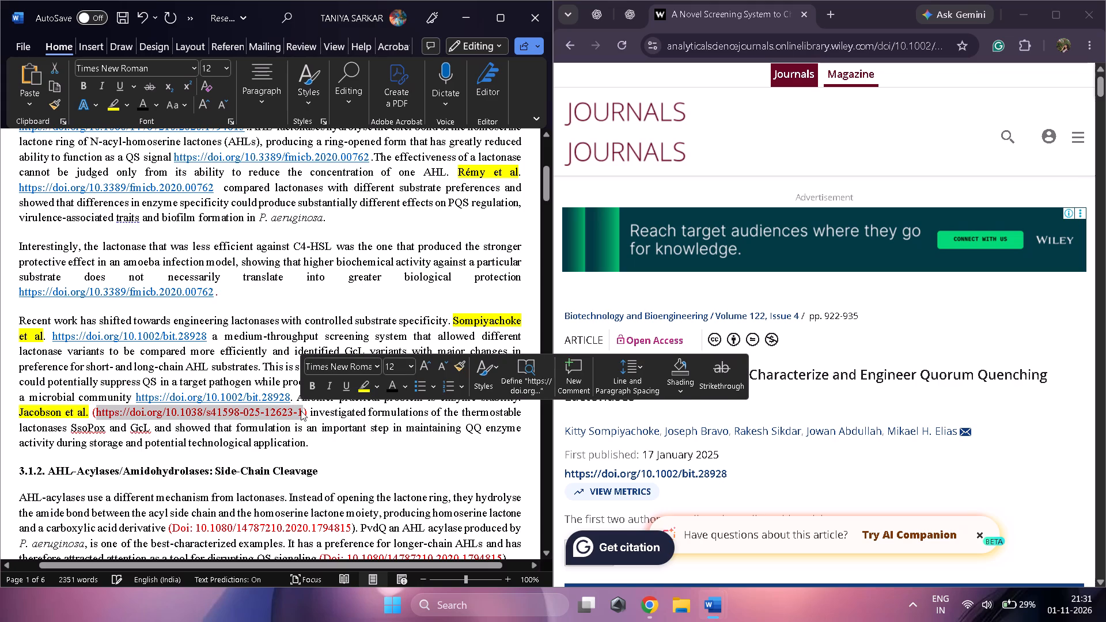
pyautogui.hotkey('ctrl', 'v')
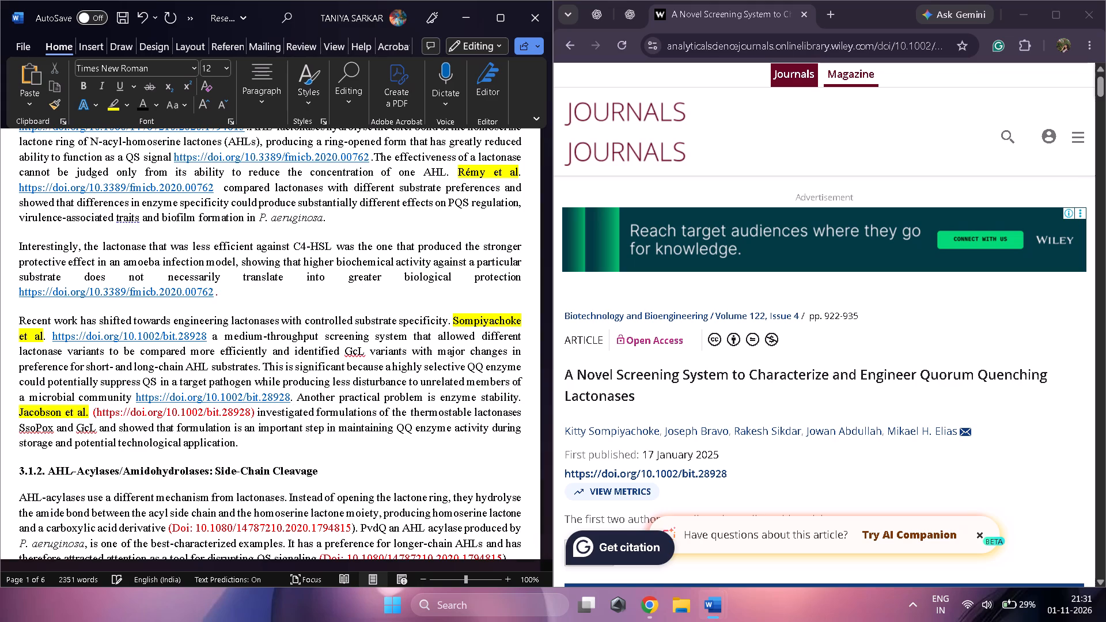
pyautogui.hotkey('ctrl', 'z')
pyautogui.hotkey('ctrl', 'c')
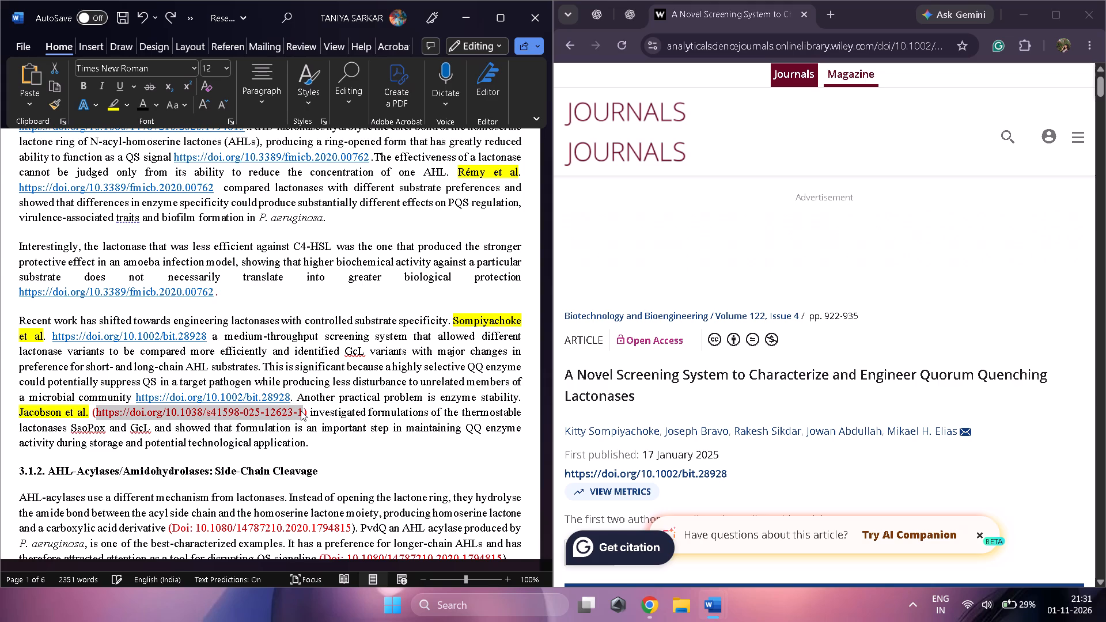
# Delete the closing and opening parentheses around the DOI after "Jacobson et al.".
pyautogui.click(304, 413)
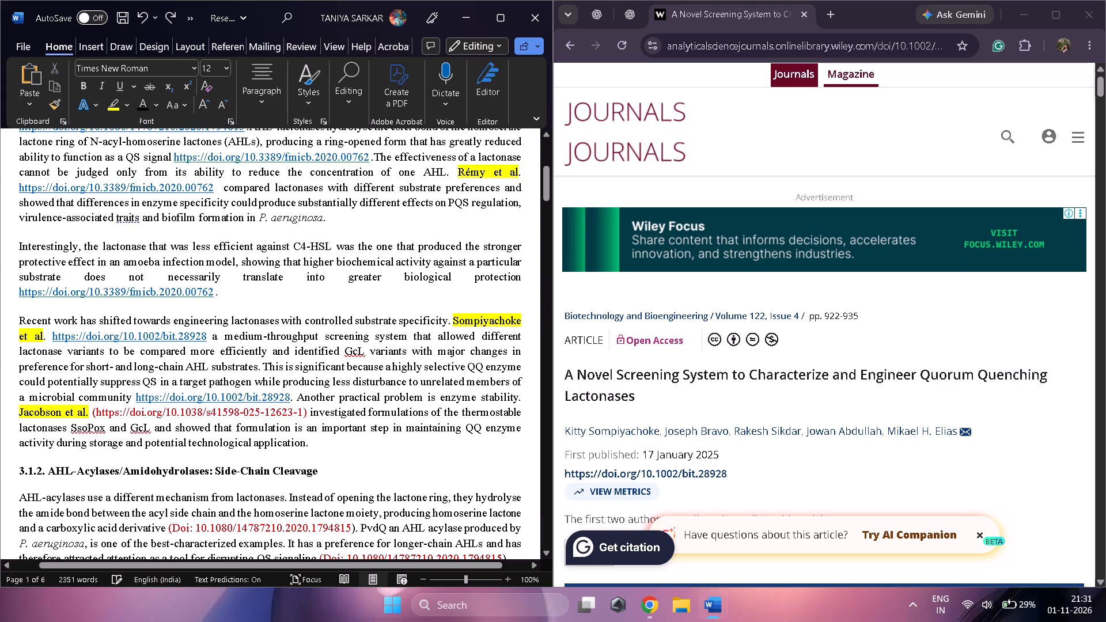
pyautogui.click(306, 413)
pyautogui.press('BackSpace')
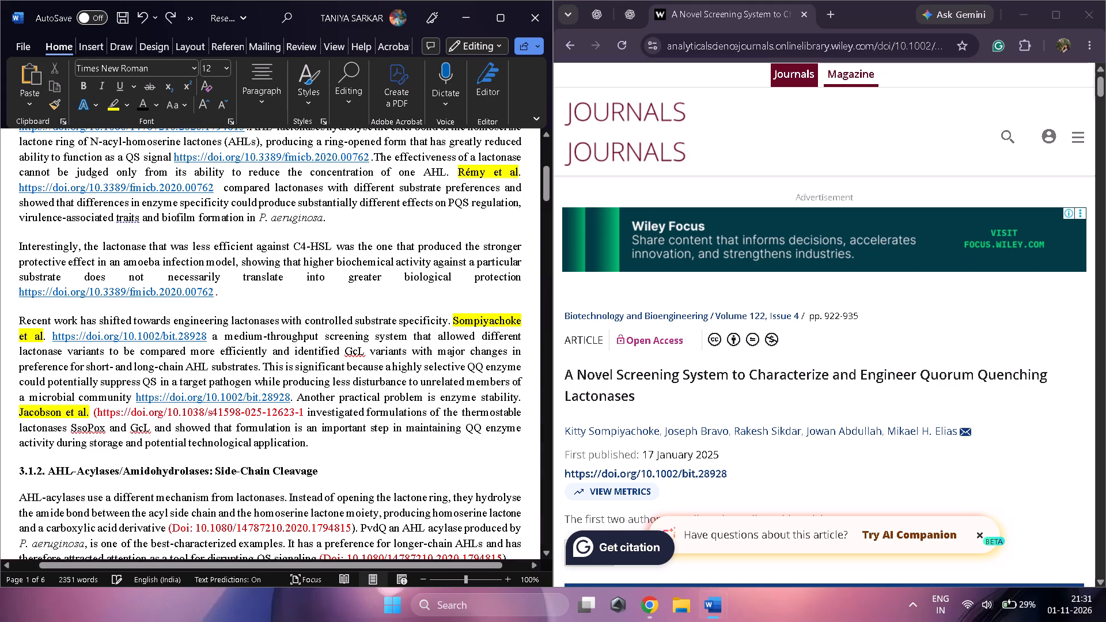
pyautogui.click(98, 415)
pyautogui.press('BackSpace')
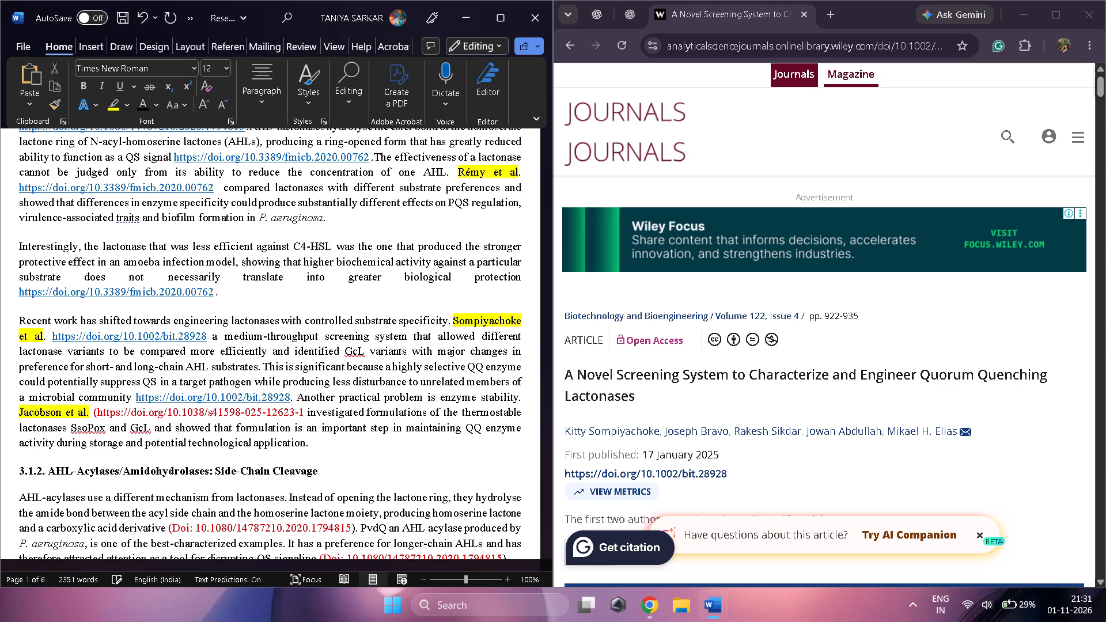
pyautogui.click(828, 21)
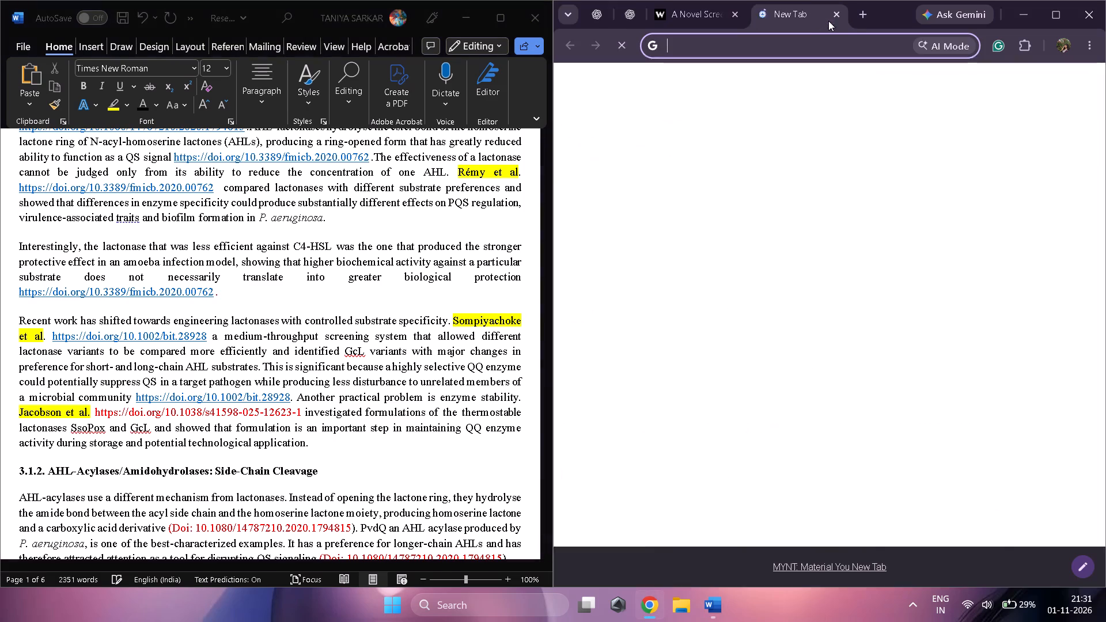
pyautogui.click(736, 15)
pyautogui.click(737, 39)
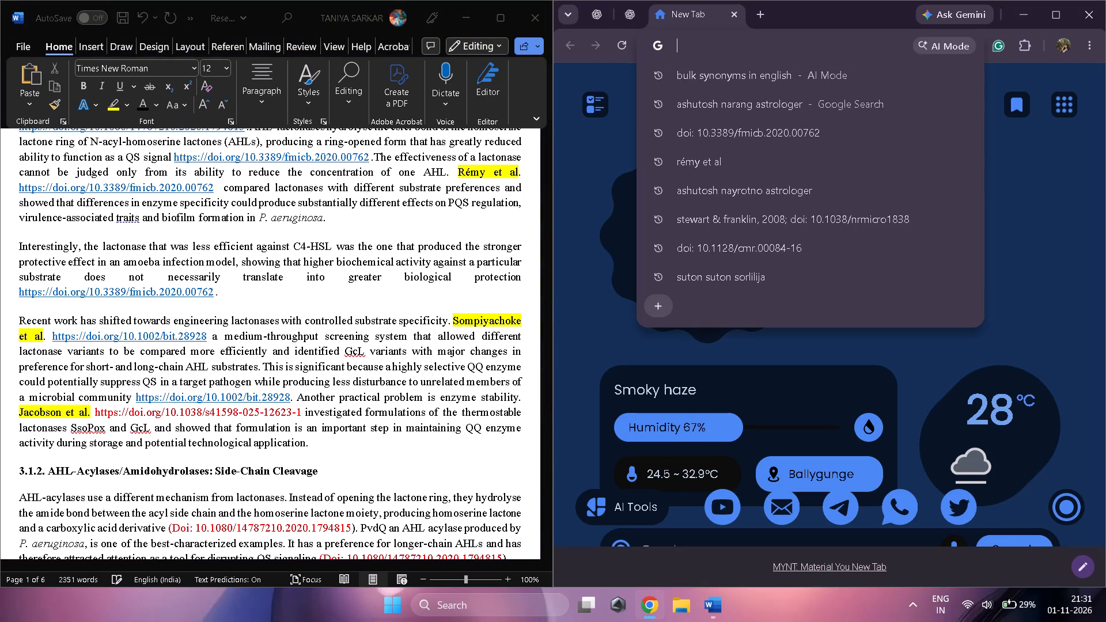
pyautogui.hotkey('ctrl', 'v')
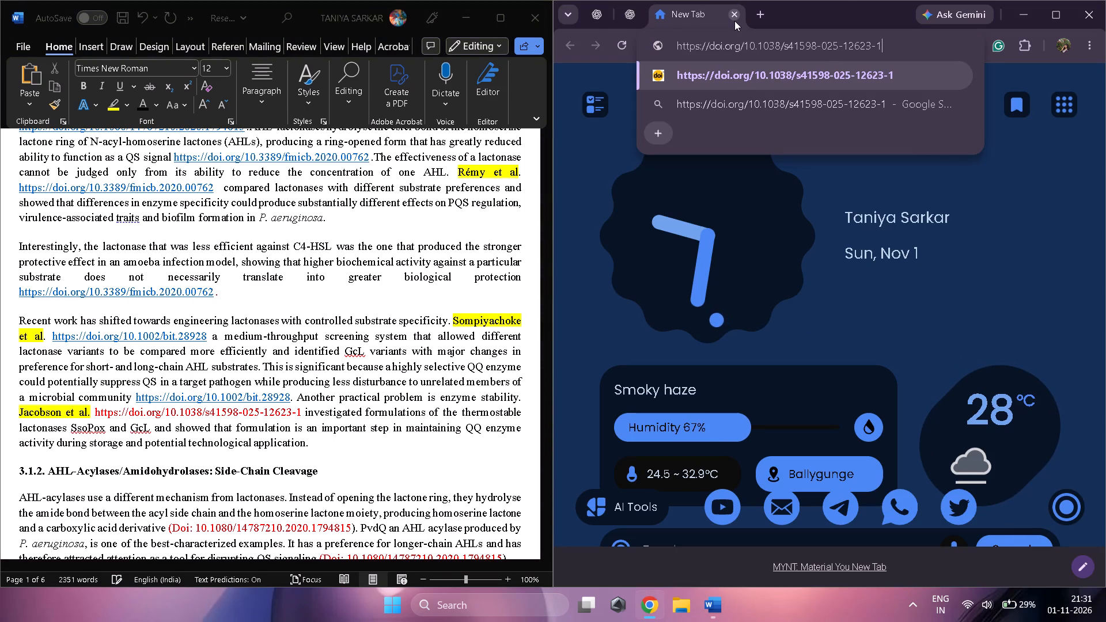
pyautogui.press('Return')
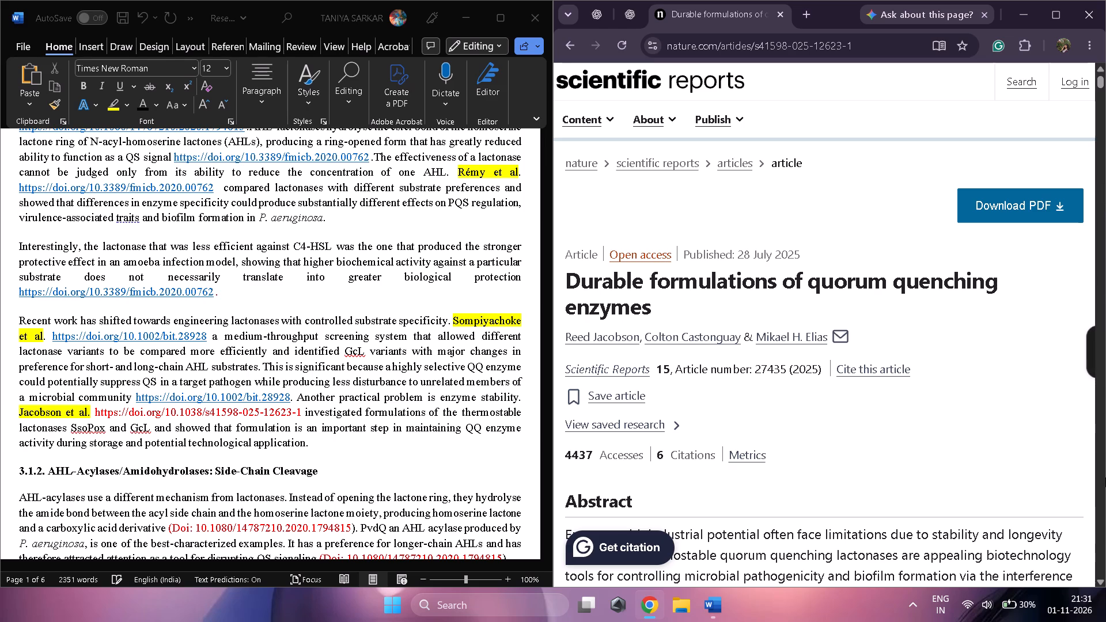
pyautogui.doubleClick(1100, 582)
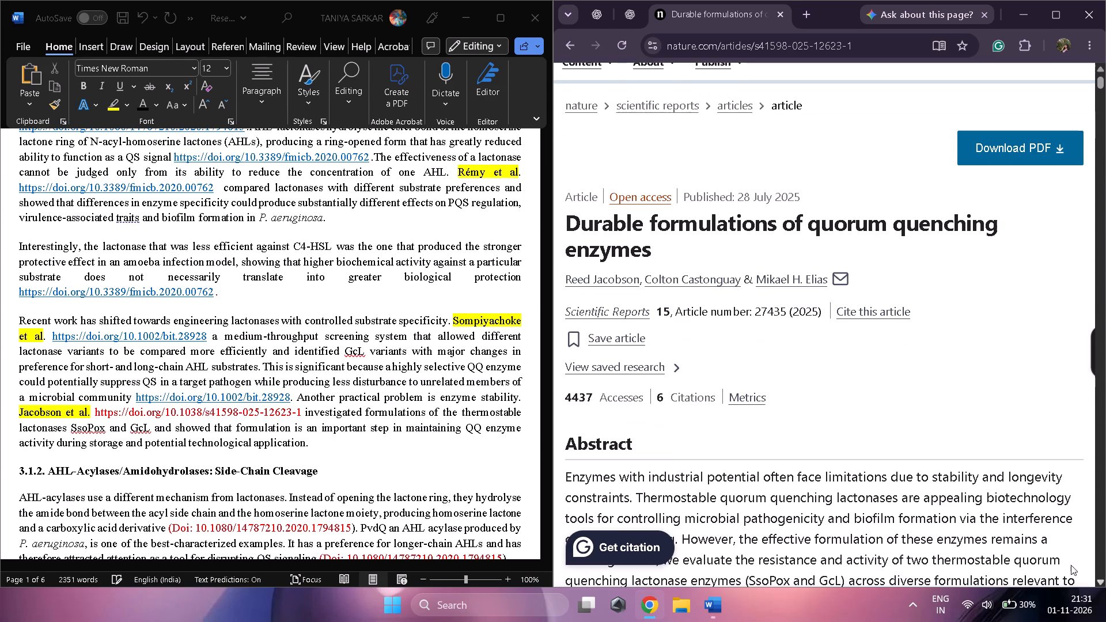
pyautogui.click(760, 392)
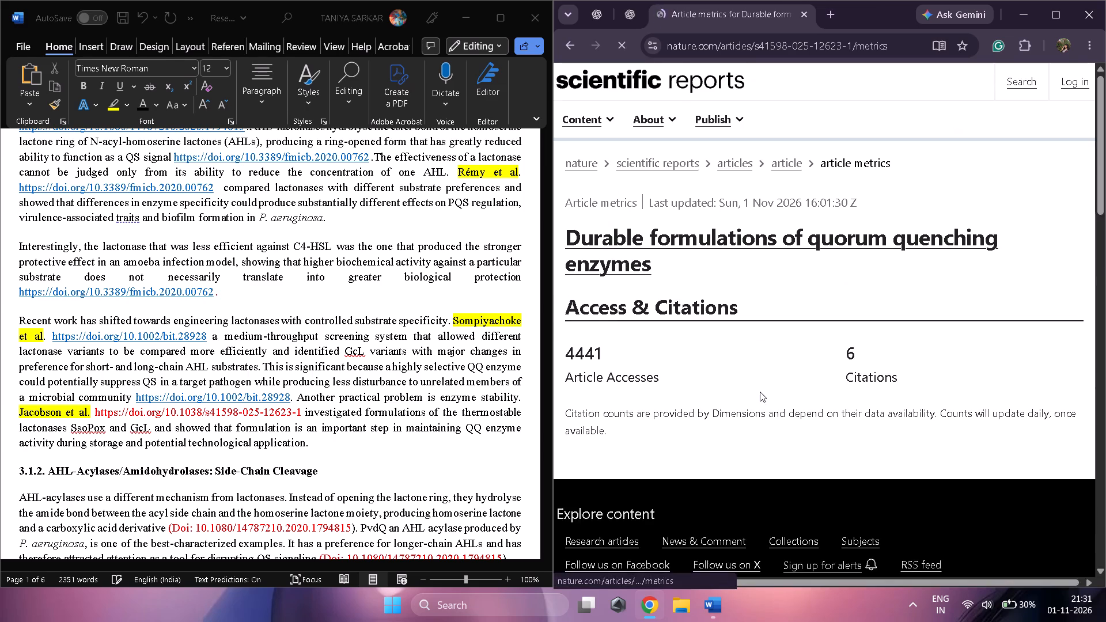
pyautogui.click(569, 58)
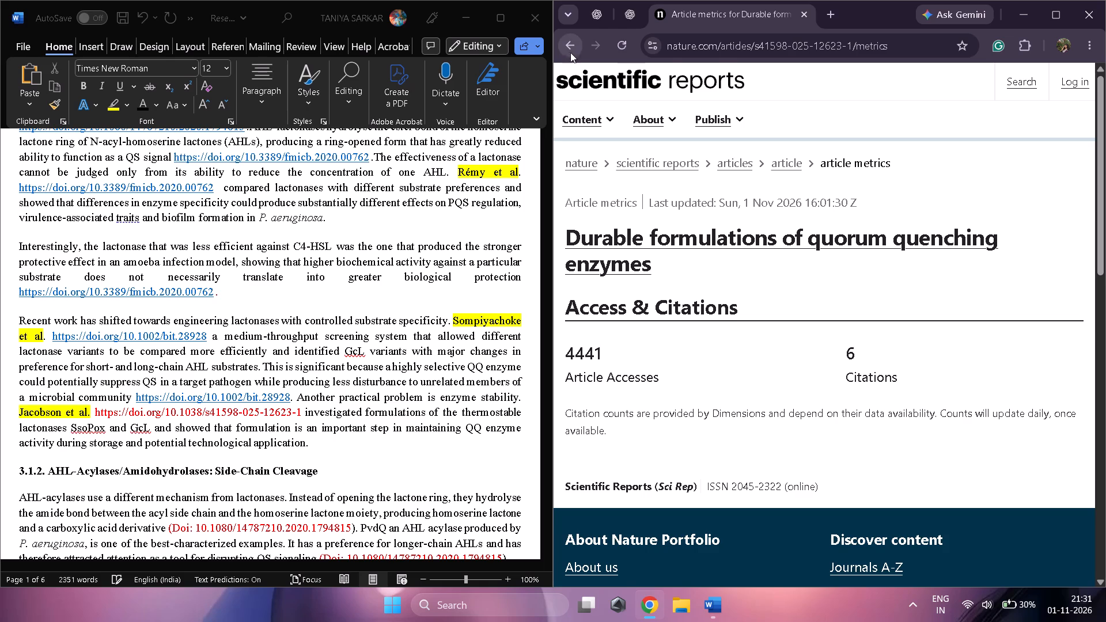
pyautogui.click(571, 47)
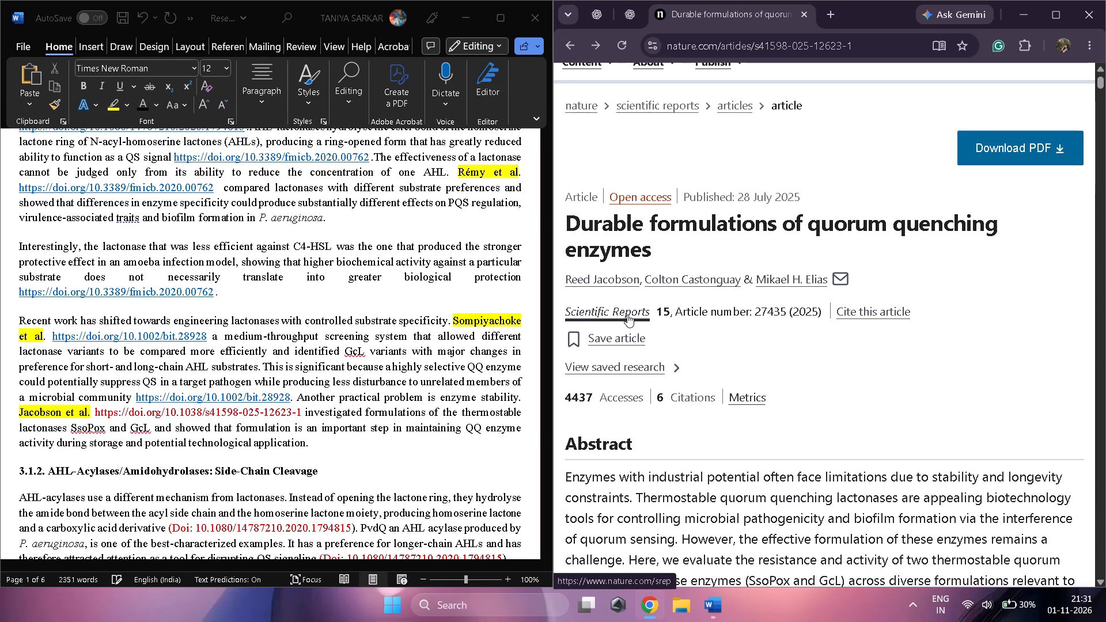
pyautogui.click(859, 315)
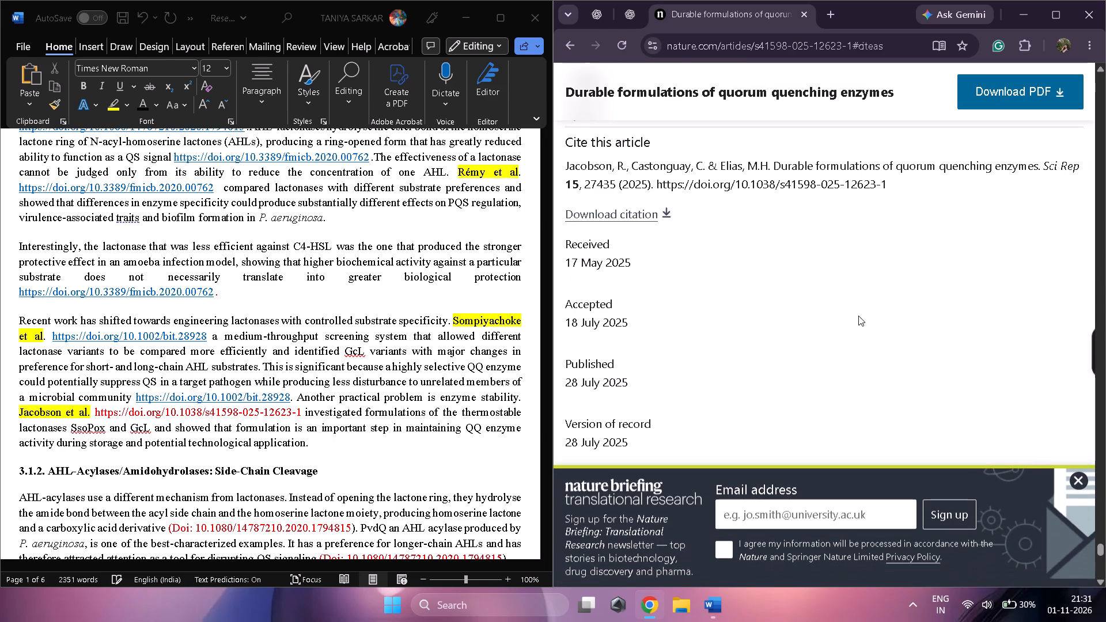
pyautogui.click(805, 181)
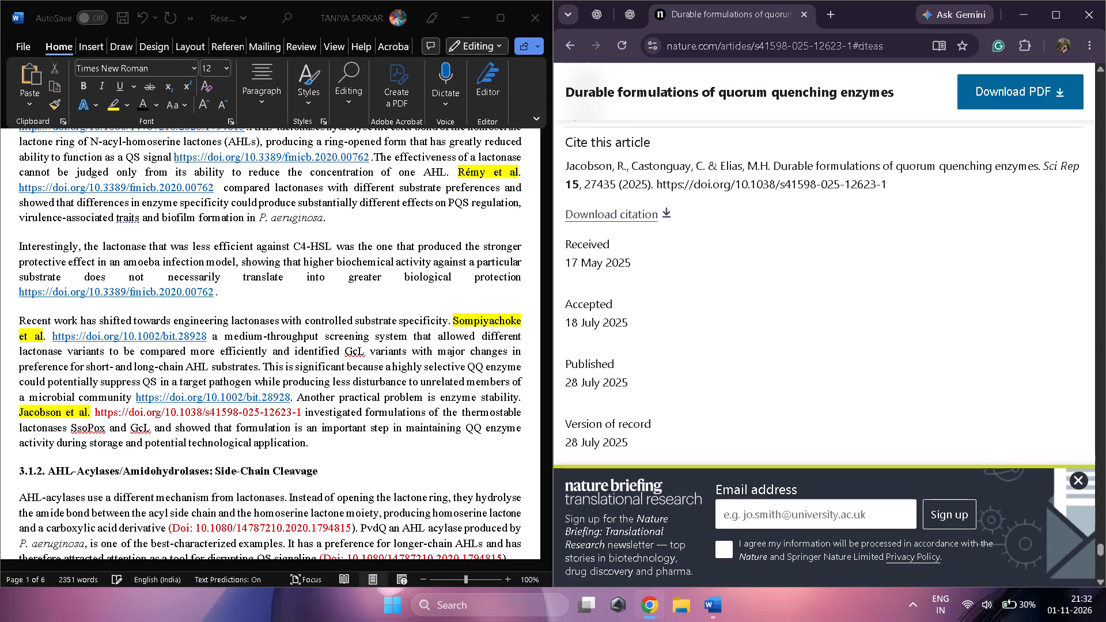
pyautogui.moveTo(656, 184); pyautogui.dragTo(877, 187)
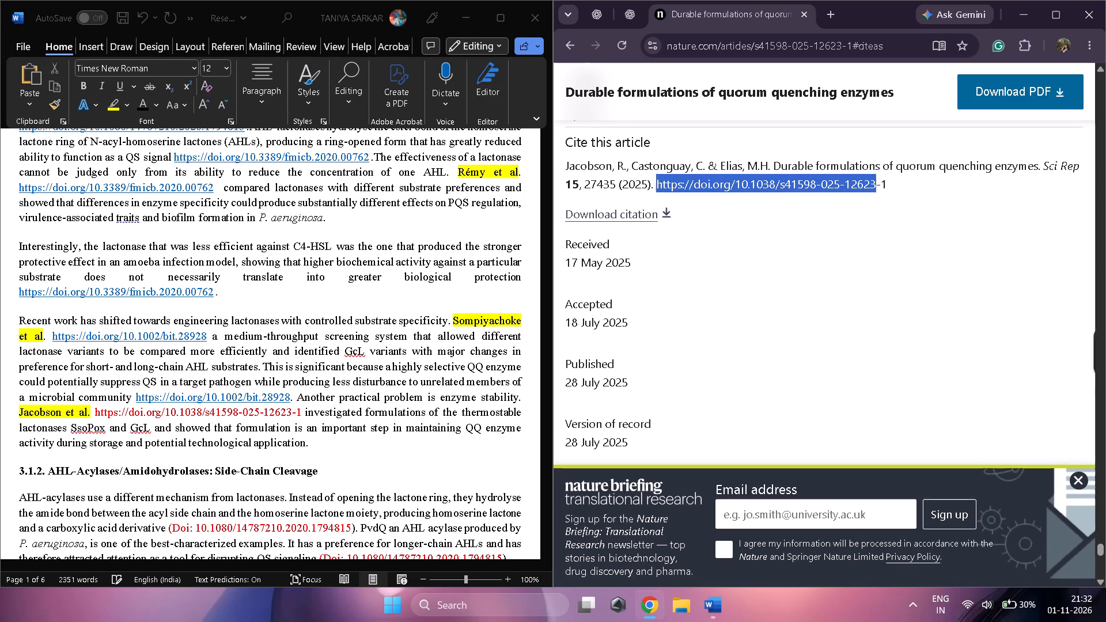
pyautogui.moveTo(877, 187); pyautogui.dragTo(886, 189)
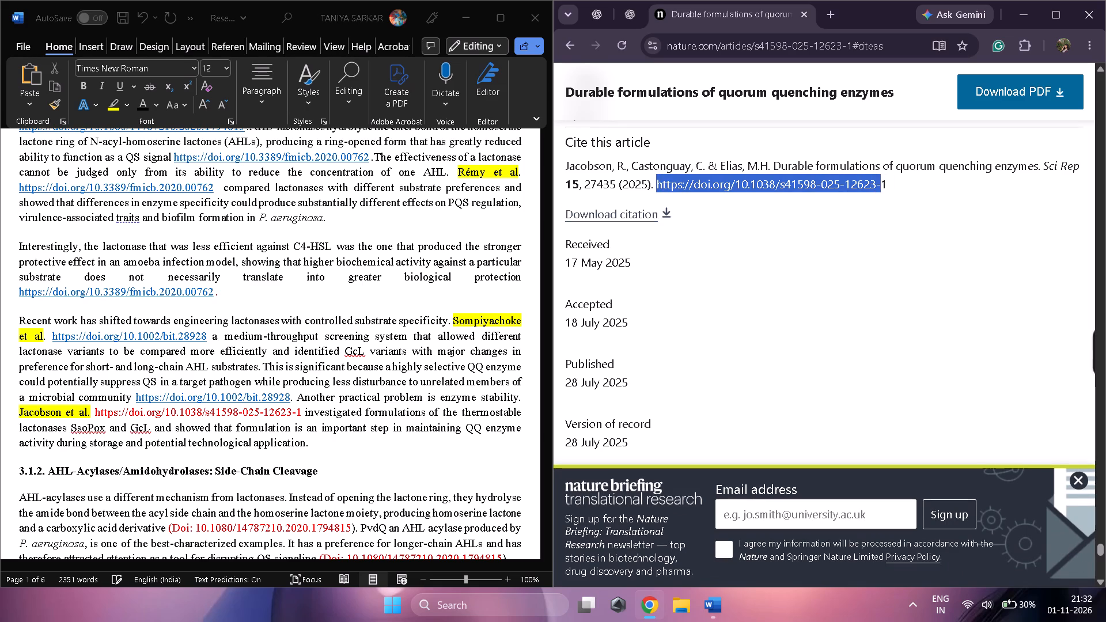
pyautogui.hotkey('ctrl', 'c')
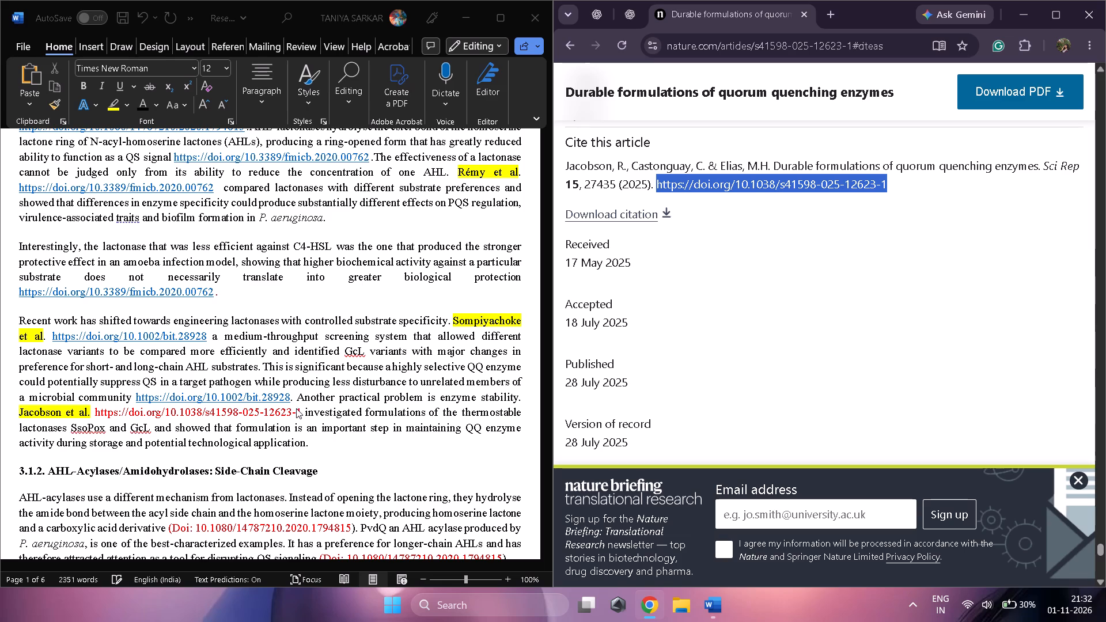
pyautogui.click(296, 408)
pyautogui.click(304, 408)
pyautogui.moveTo(298, 409); pyautogui.dragTo(105, 415)
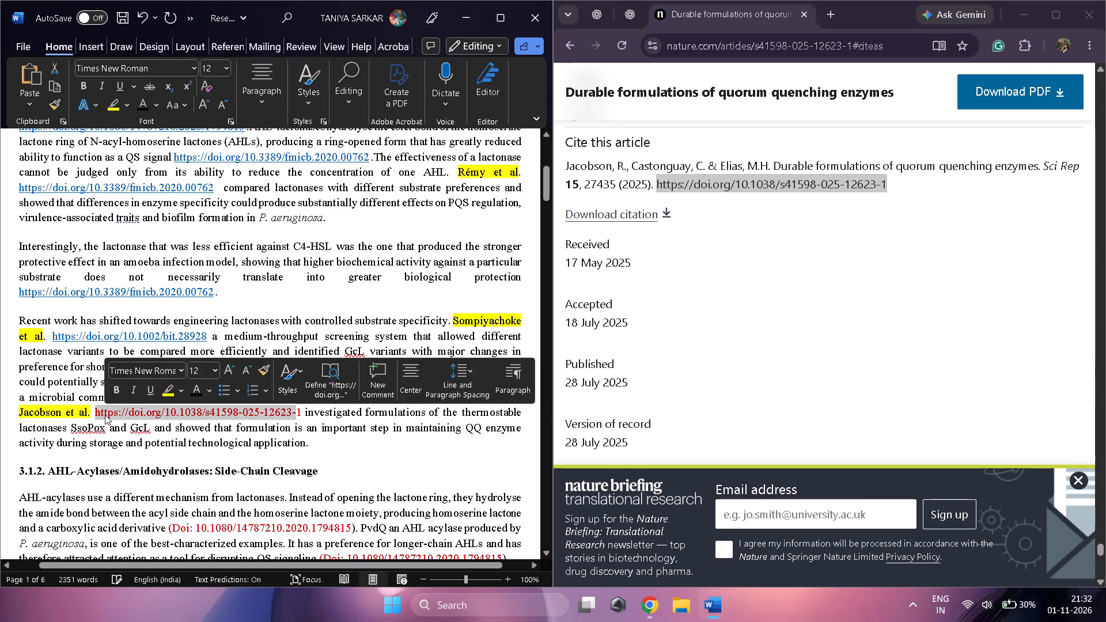
pyautogui.press('BackSpace')
pyautogui.press('Right')
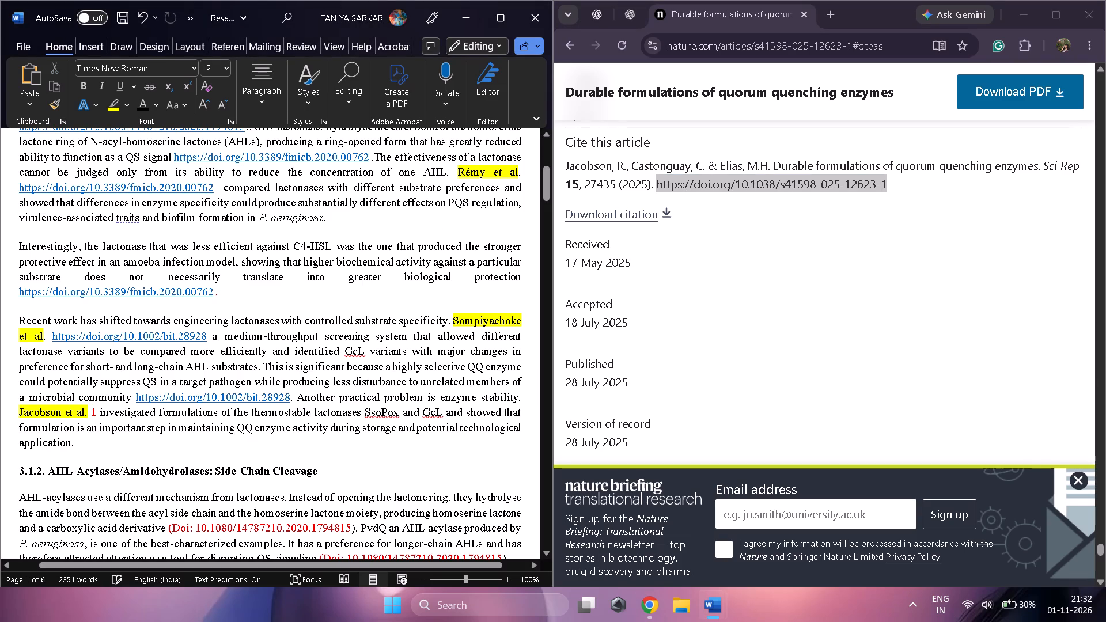
pyautogui.press('BackSpace')
pyautogui.press('BackSpace')
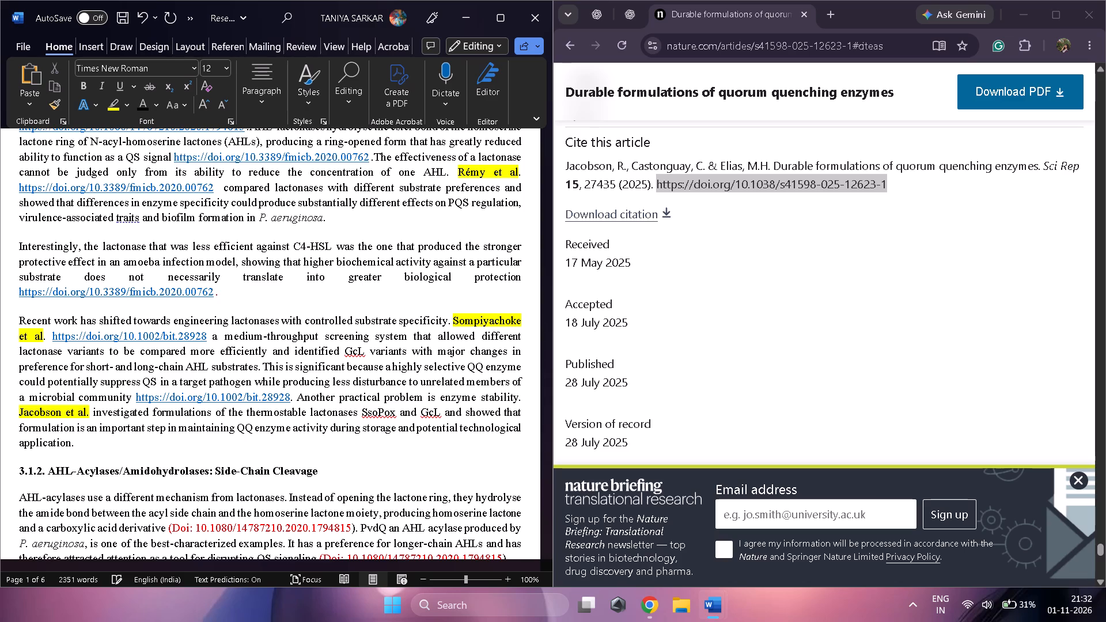
pyautogui.hotkey('ctrl', 'v')
pyautogui.press('space')
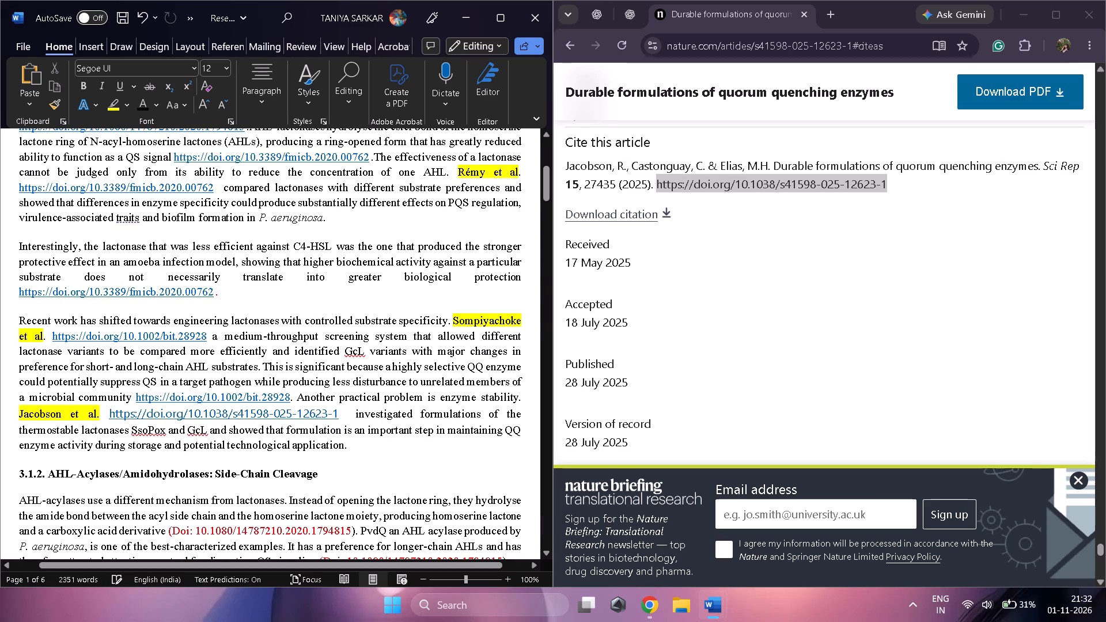
# Copy "Doi: 10.1080/14787210.2020.1794815", without its parentheses, from after "carboxylic acid derivative" in section 3.1.2.
pyautogui.doubleClick(547, 549)
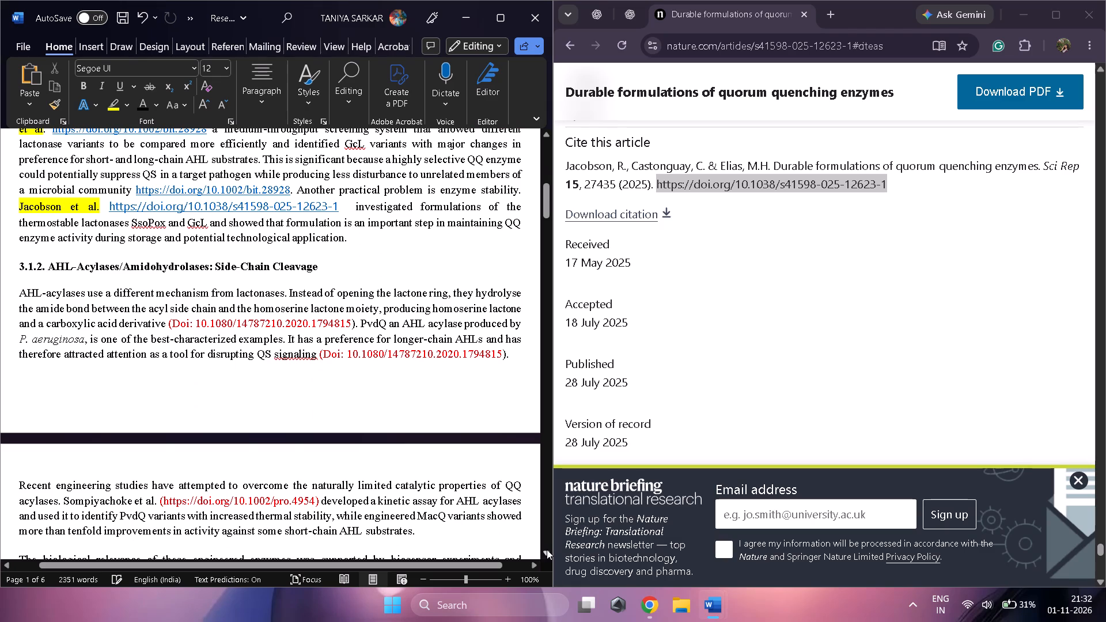
pyautogui.doubleClick(547, 549)
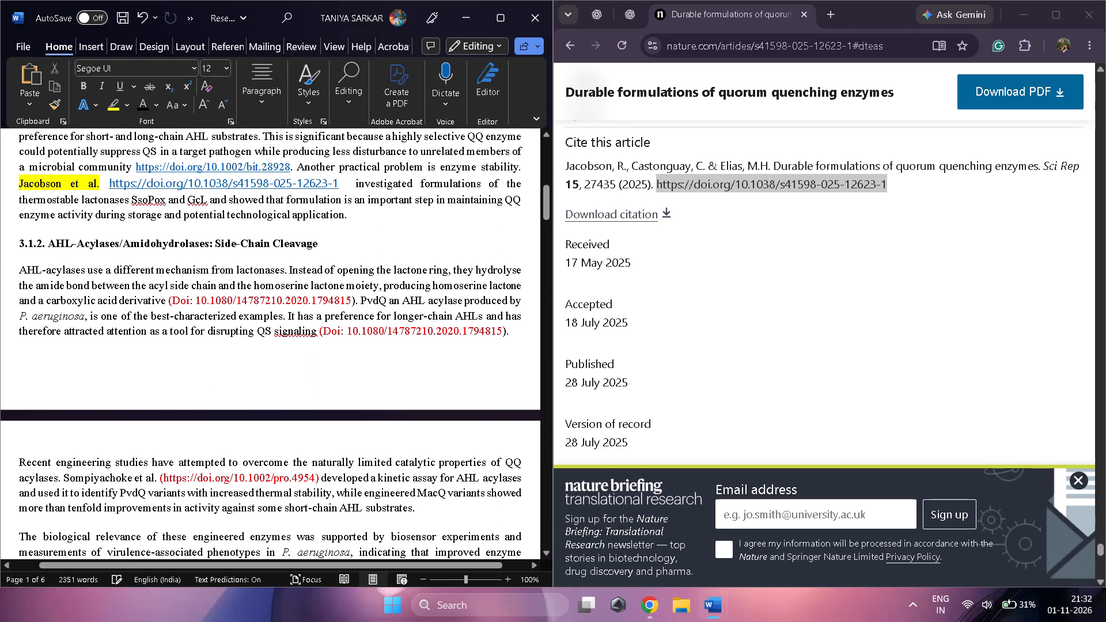
pyautogui.moveTo(173, 300); pyautogui.dragTo(325, 309)
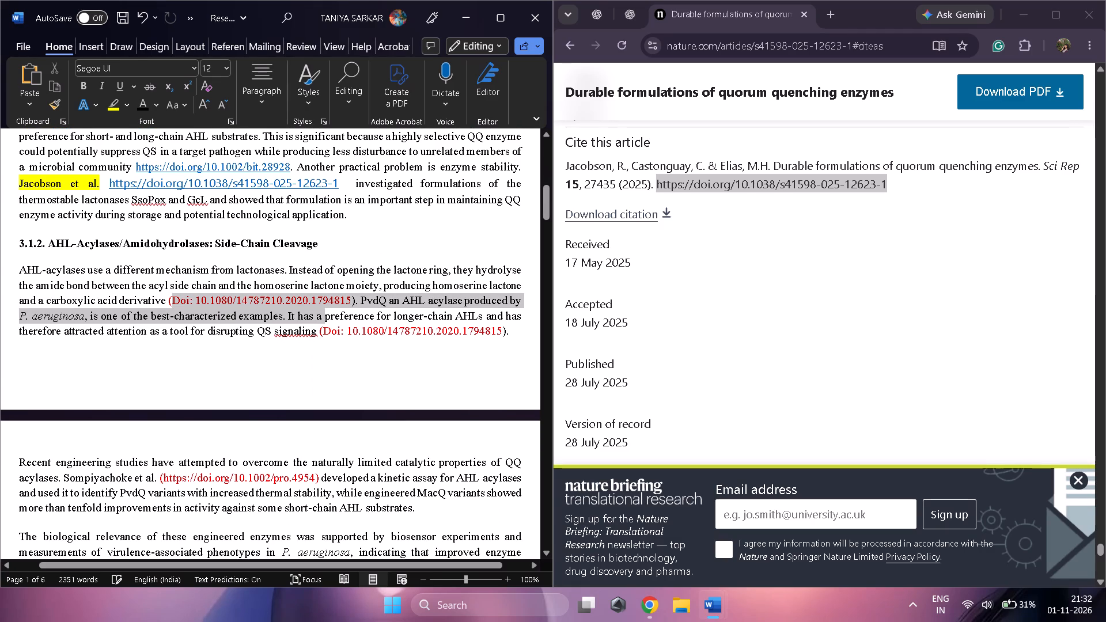
pyautogui.moveTo(325, 309); pyautogui.dragTo(343, 300)
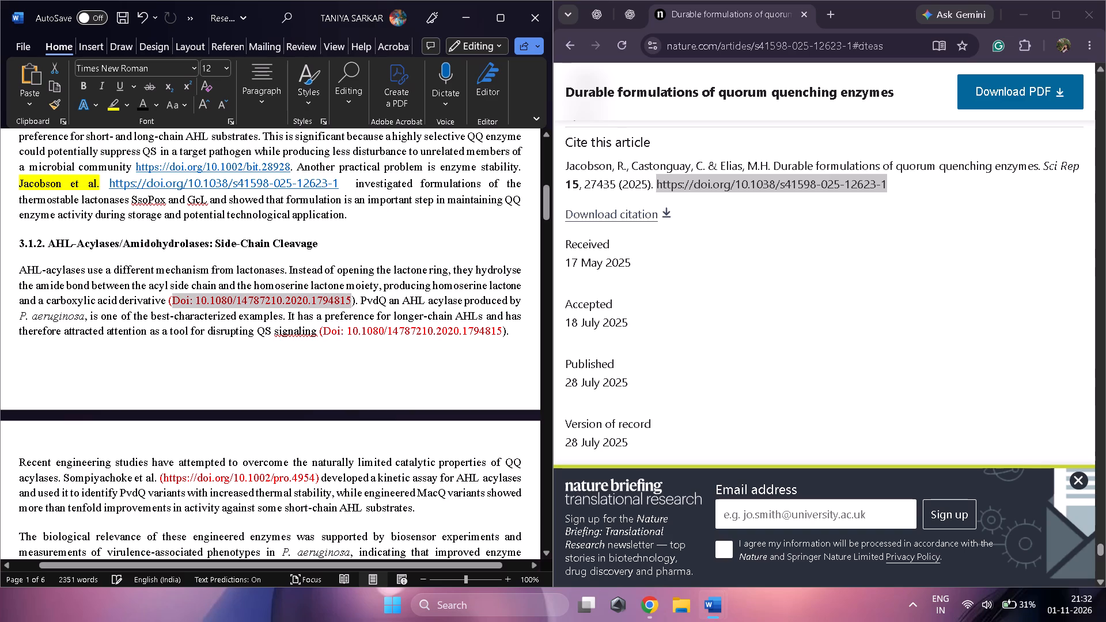
pyautogui.hotkey('ctrl', 'c')
# Delete the opening parenthesis before the DOI that follows "carboxylic acid derivative".
pyautogui.click(173, 301)
pyautogui.press('BackSpace')
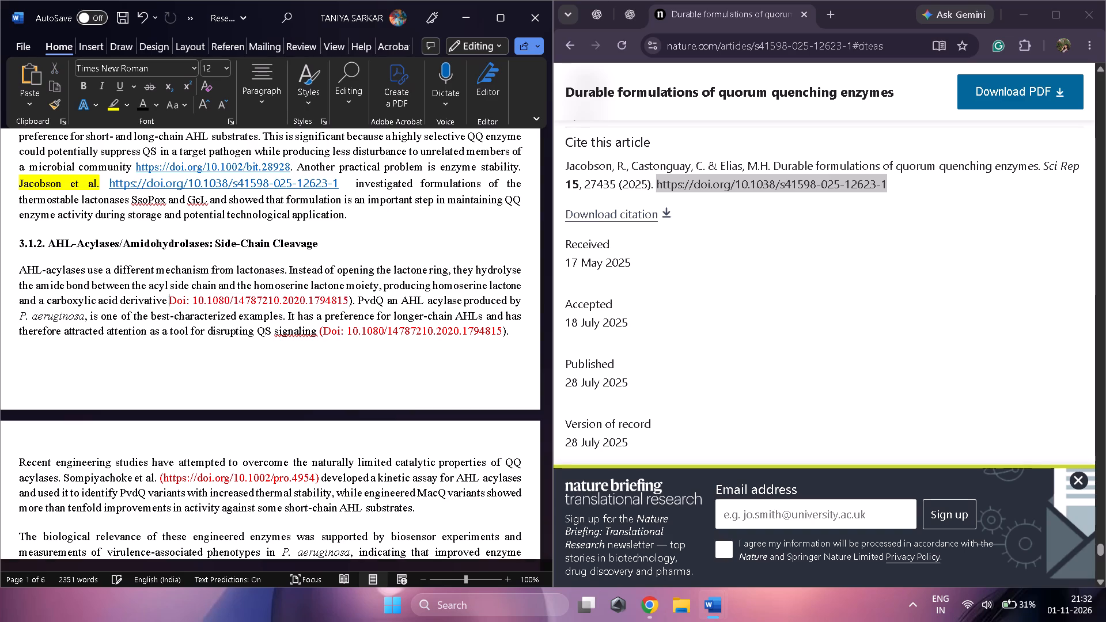
# Switch to the browser, replace the Nature article tab with a new one, search for "Doi: 10.1080/14787210.2020.1794815" and open the PubMed result.
pyautogui.click(836, 13)
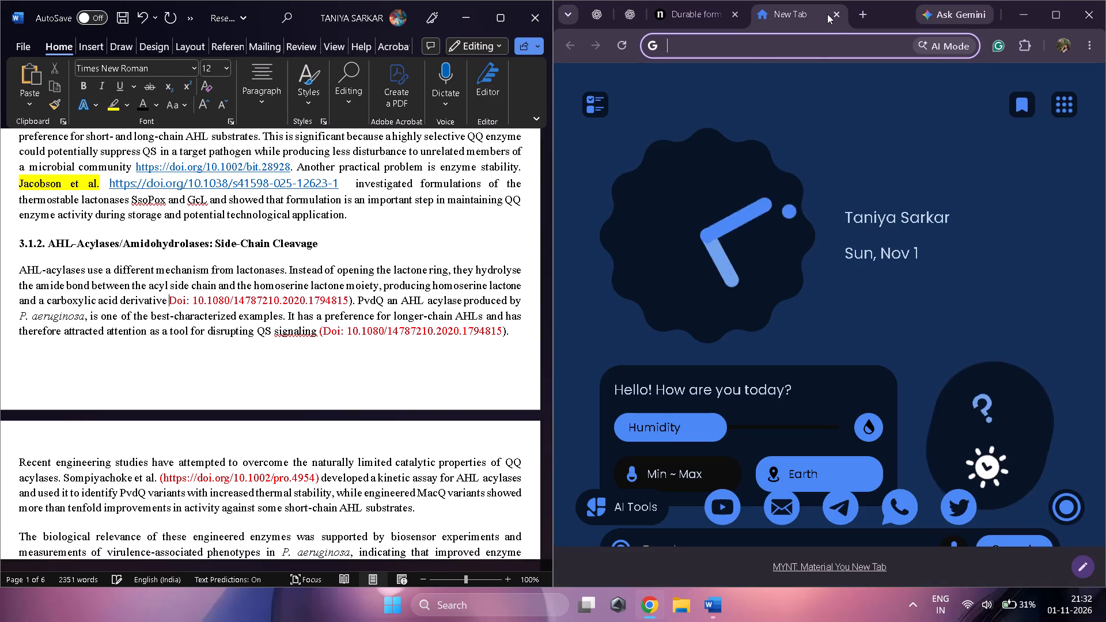
pyautogui.click(731, 17)
pyautogui.click(734, 50)
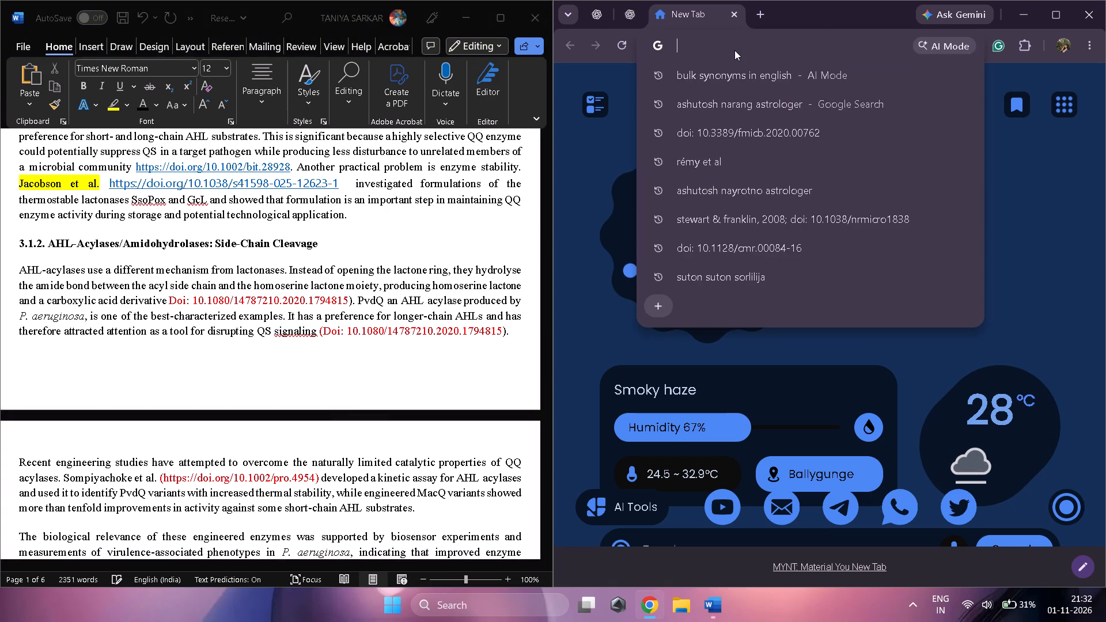
pyautogui.hotkey('ctrl', 'v')
pyautogui.press('Return')
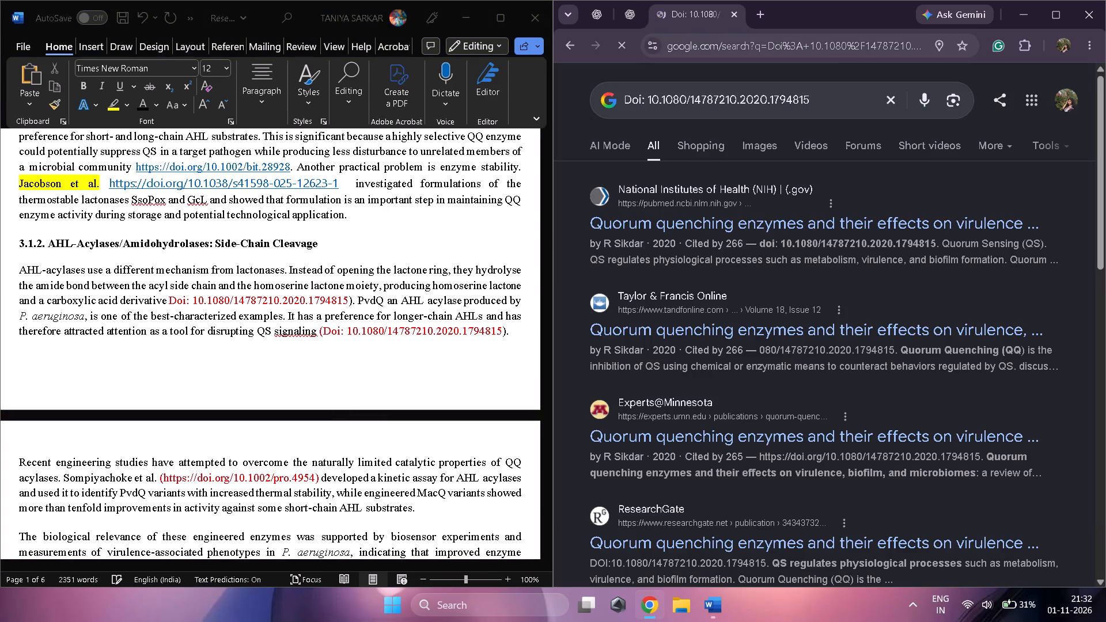
pyautogui.click(760, 217)
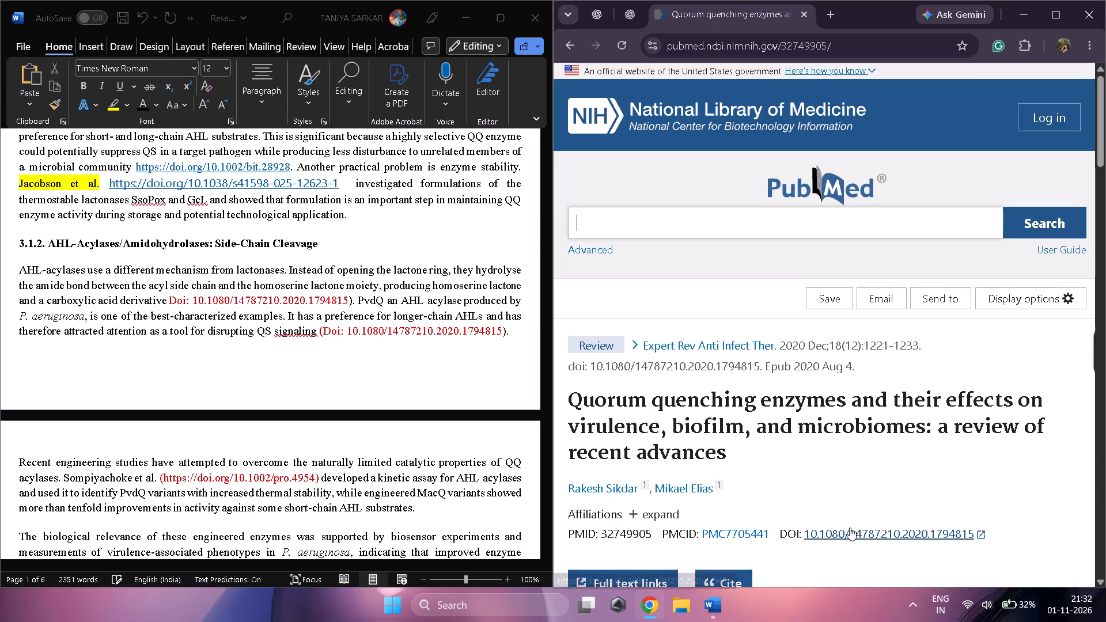
# Copy the link address of the DOI 10.1080/14787210.2020.1794815 from the PubMed article record.
pyautogui.rightClick(850, 528)
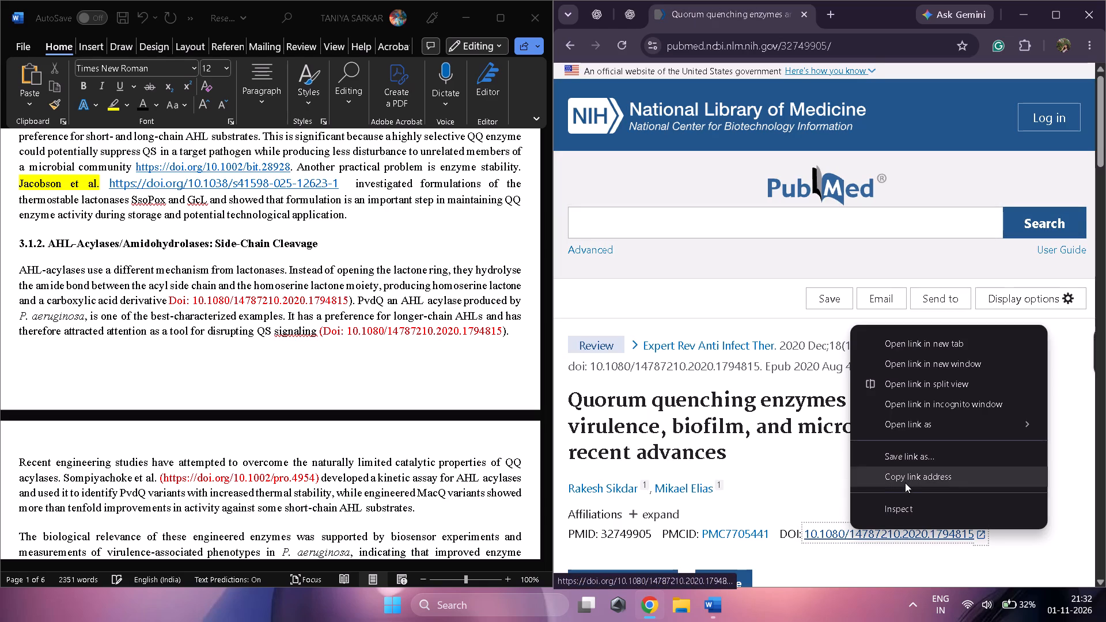
pyautogui.click(904, 483)
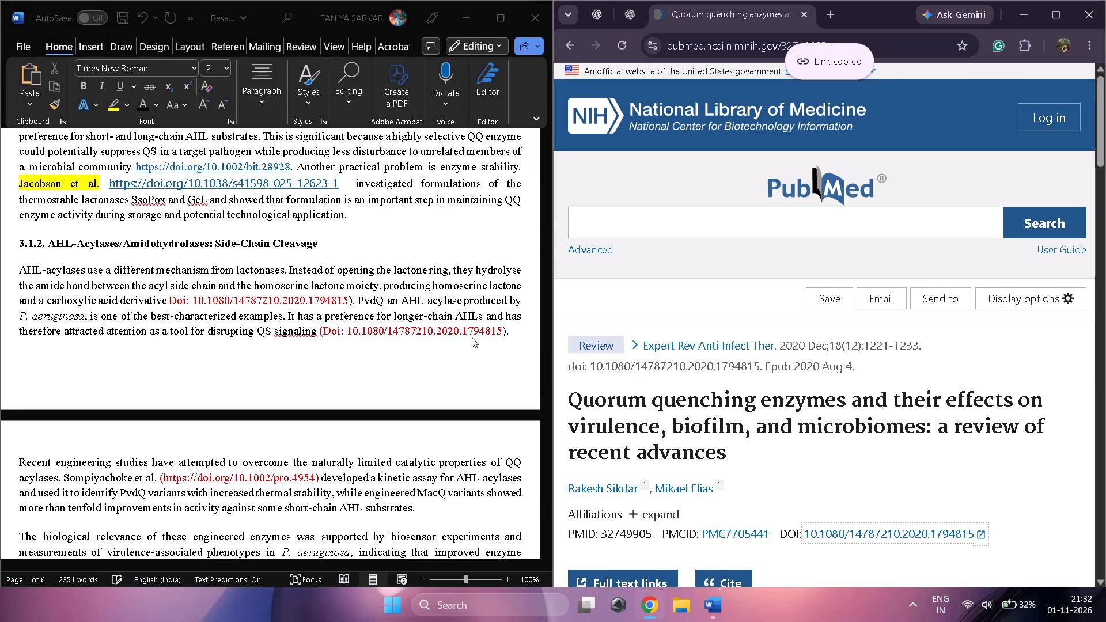
pyautogui.click(471, 338)
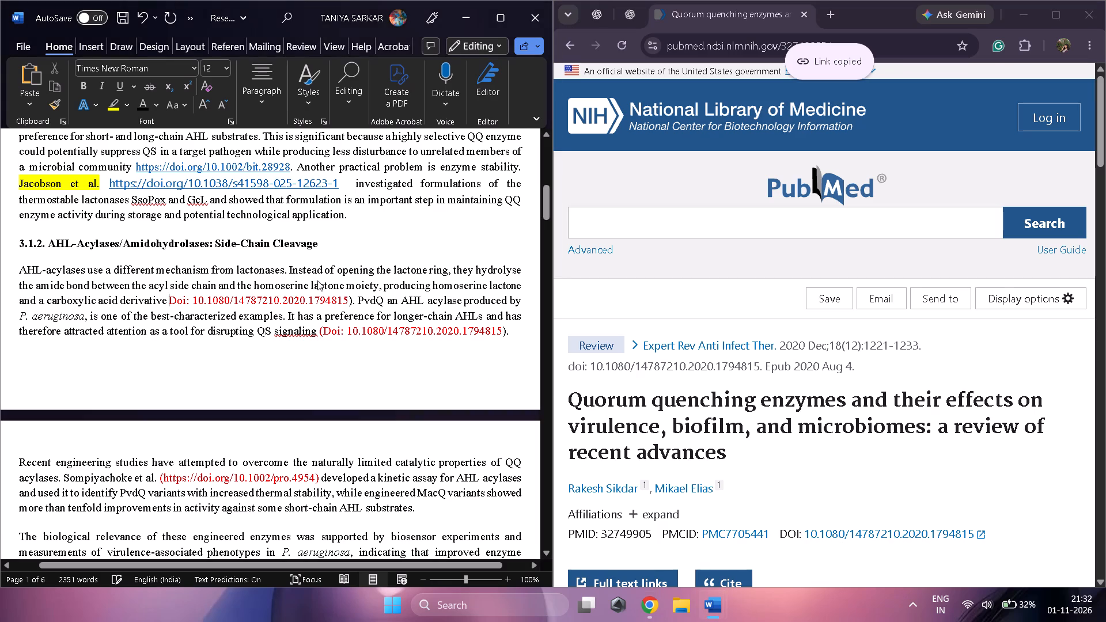
pyautogui.click(324, 299)
pyautogui.moveTo(352, 301); pyautogui.dragTo(345, 301)
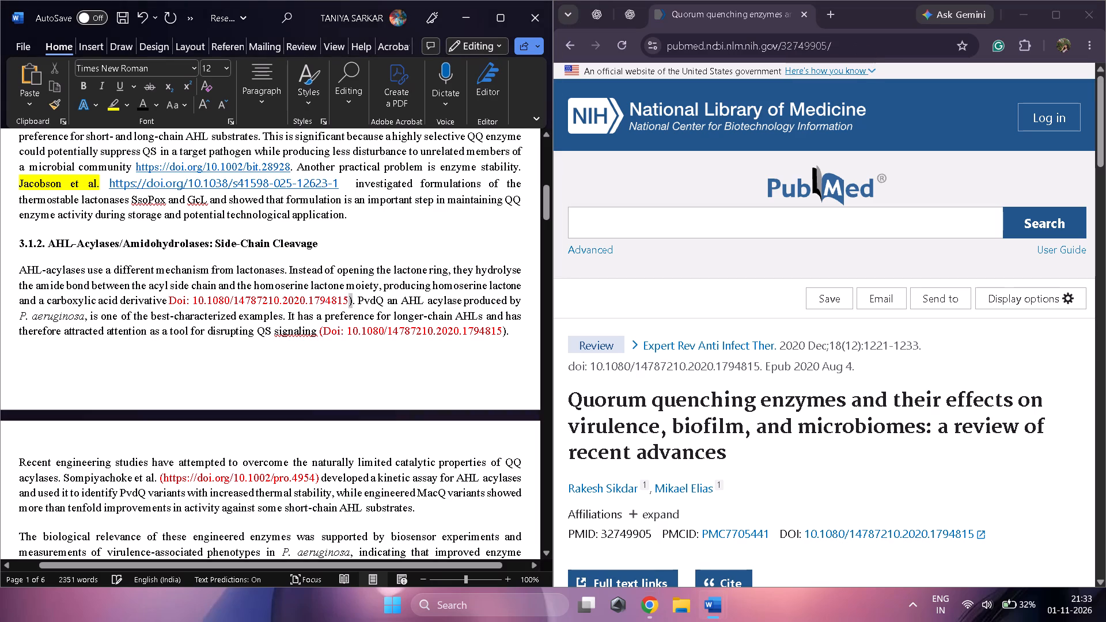
pyautogui.moveTo(345, 301); pyautogui.dragTo(173, 301)
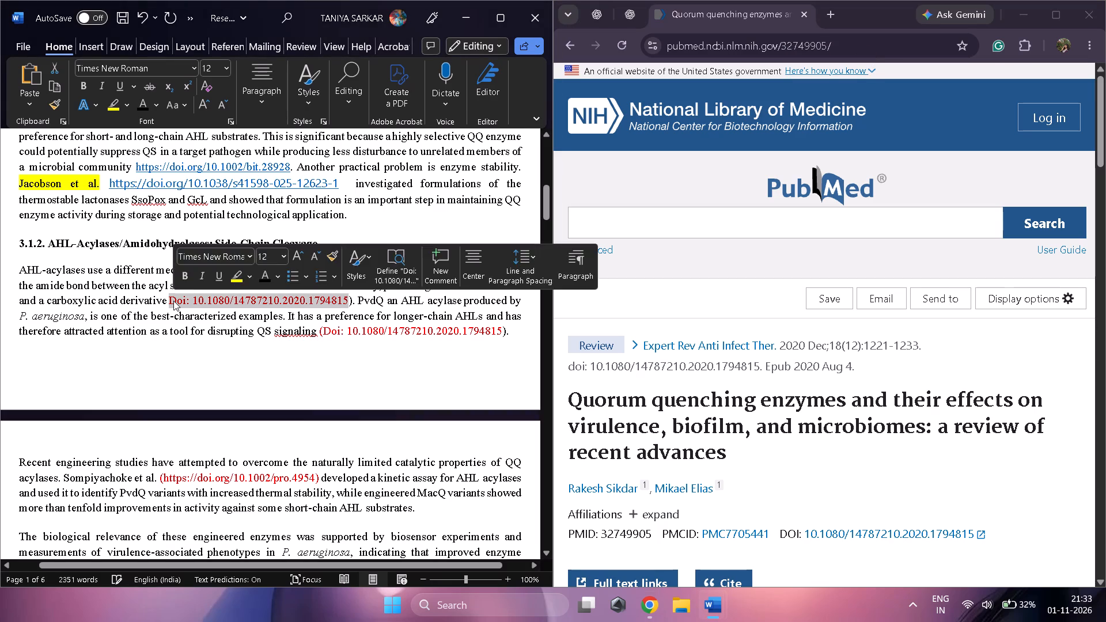
pyautogui.press('BackSpace')
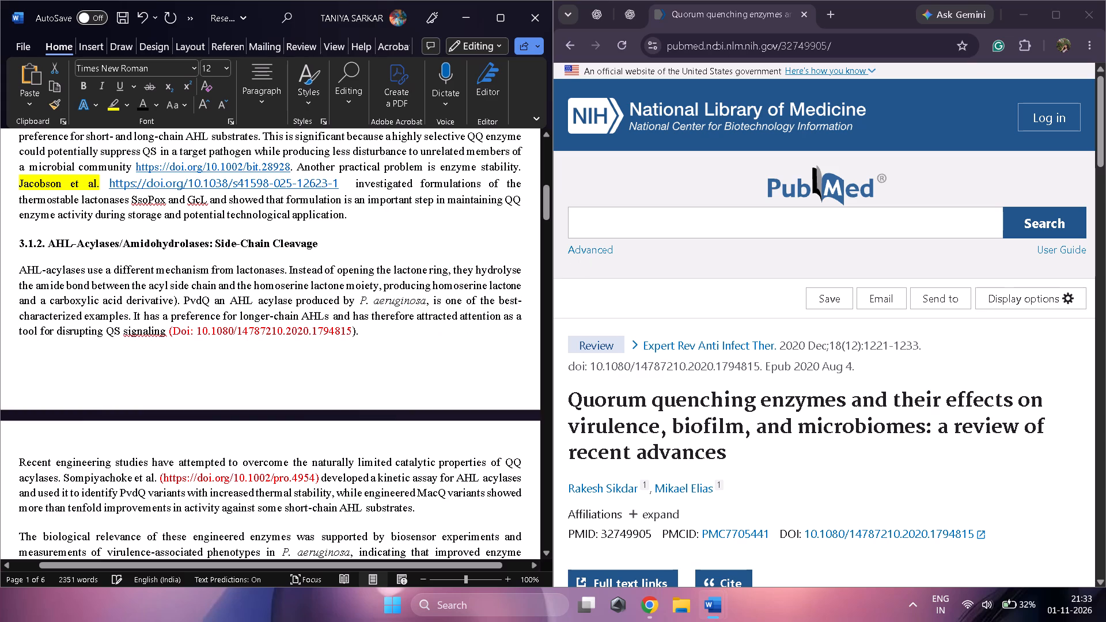
pyautogui.press('Right')
pyautogui.press('BackSpace')
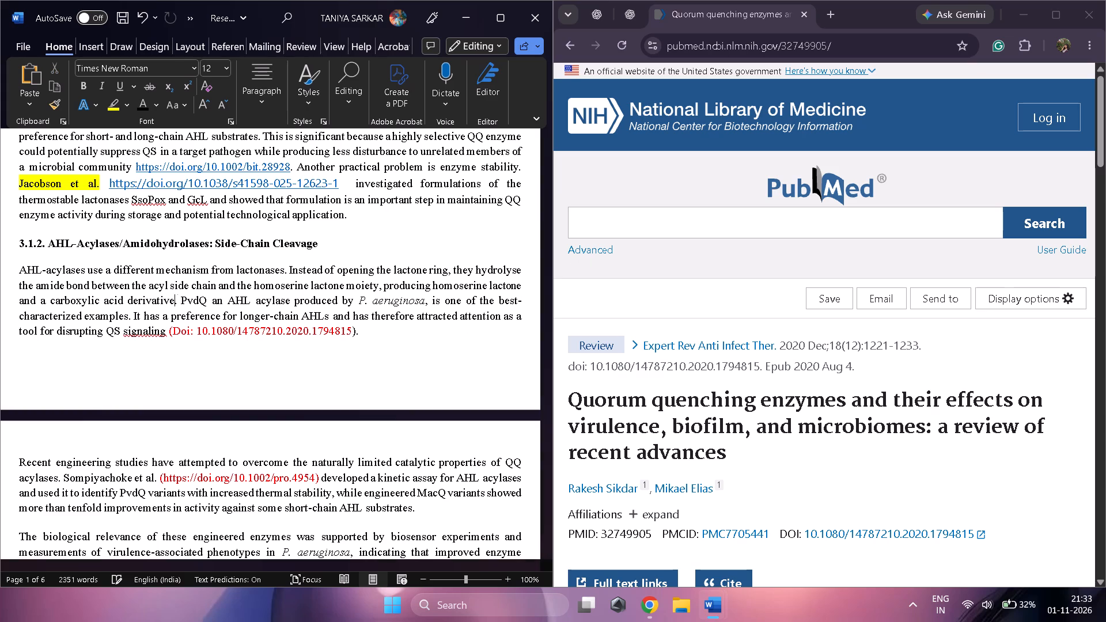
pyautogui.press('space')
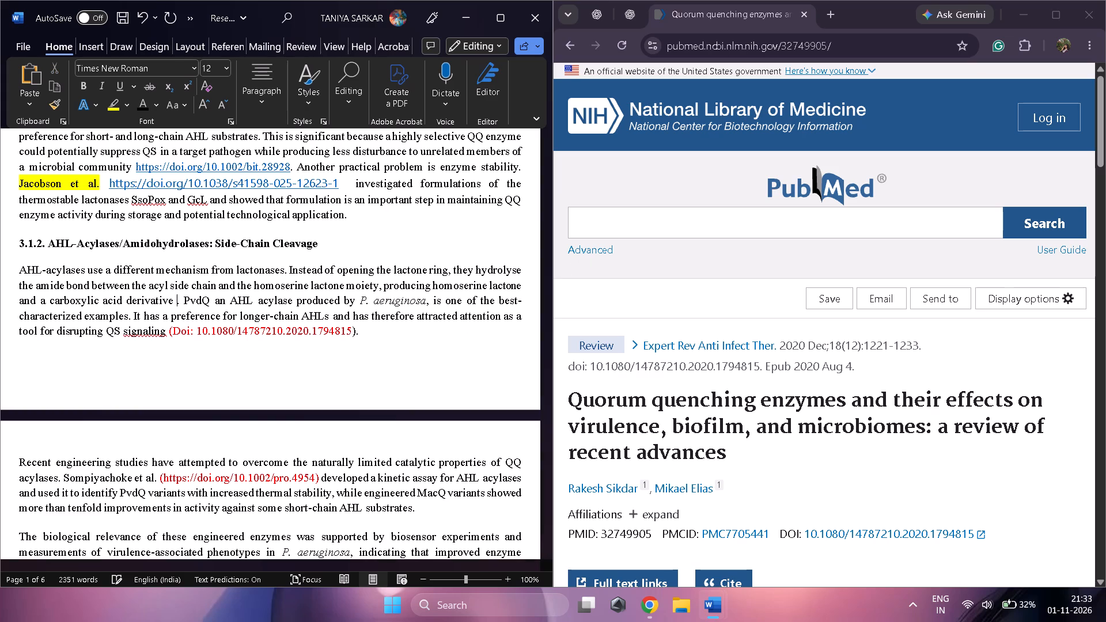
pyautogui.hotkey('ctrl', 'v')
pyautogui.press('space')
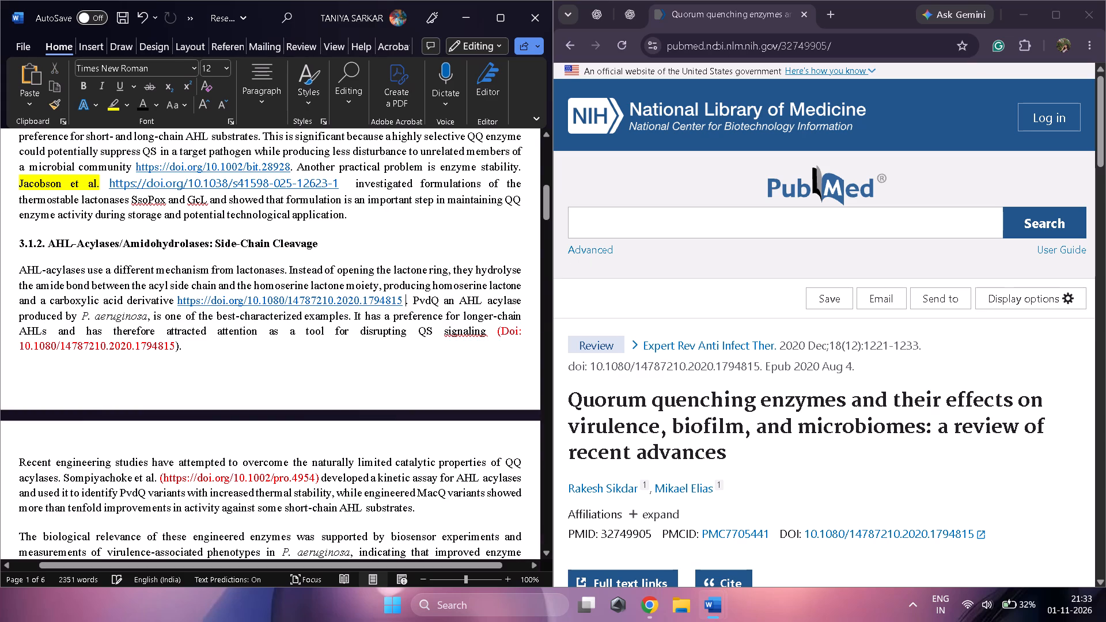
# Select the red bracketed DOI 10.1080/14787210.2020.1794815 after "disrupting QS signaling" at the end of the AHL-acylases paragraph.
pyautogui.moveTo(495, 331); pyautogui.dragTo(513, 339)
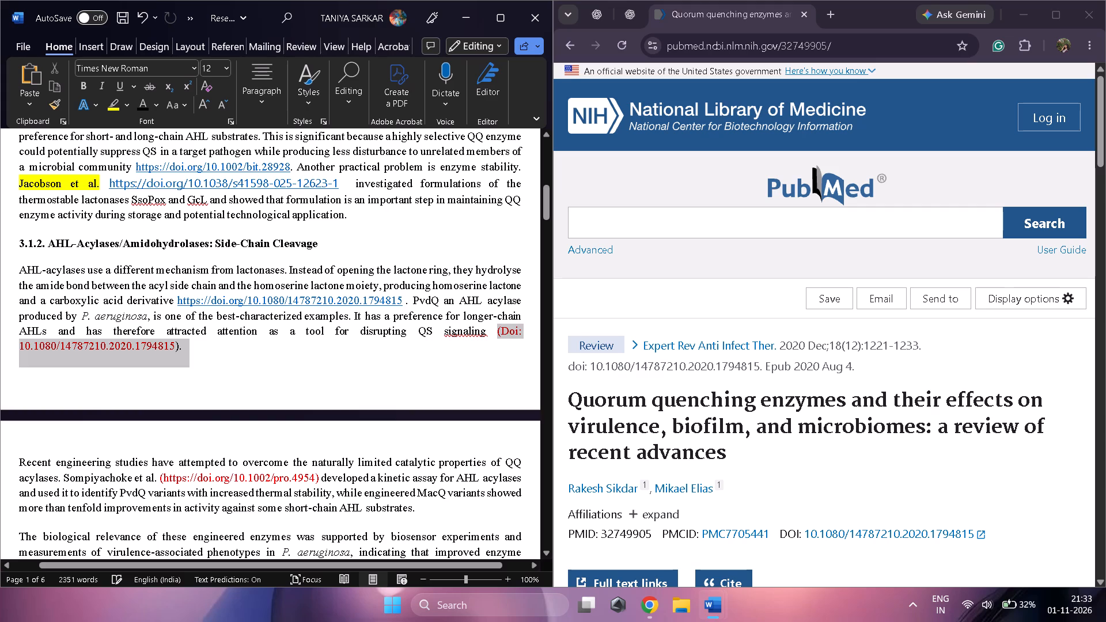
pyautogui.moveTo(513, 339); pyautogui.dragTo(514, 340)
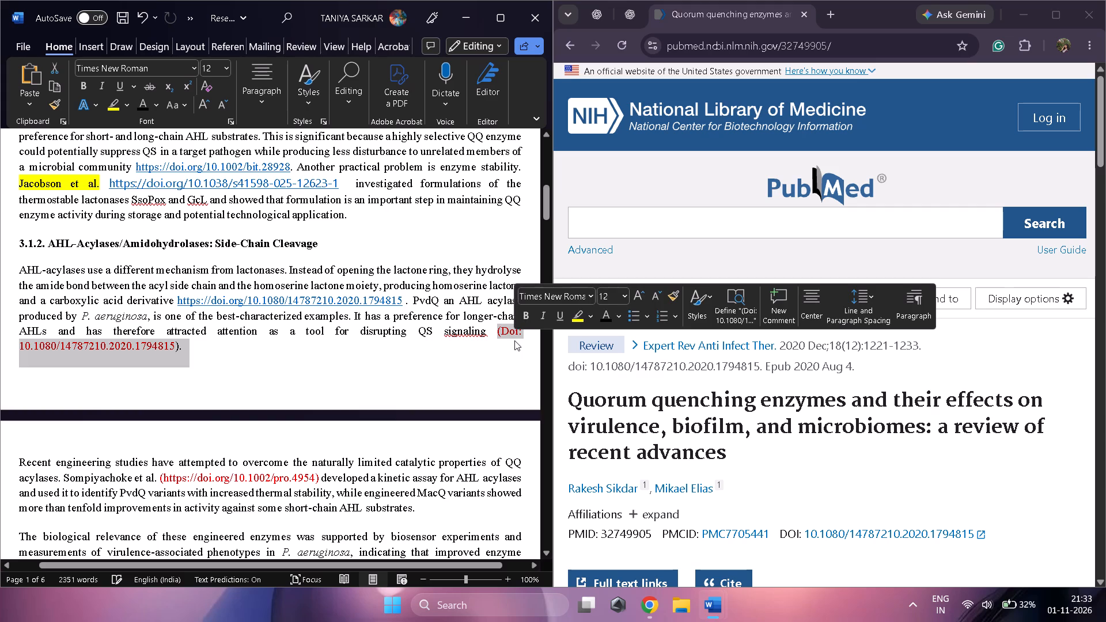
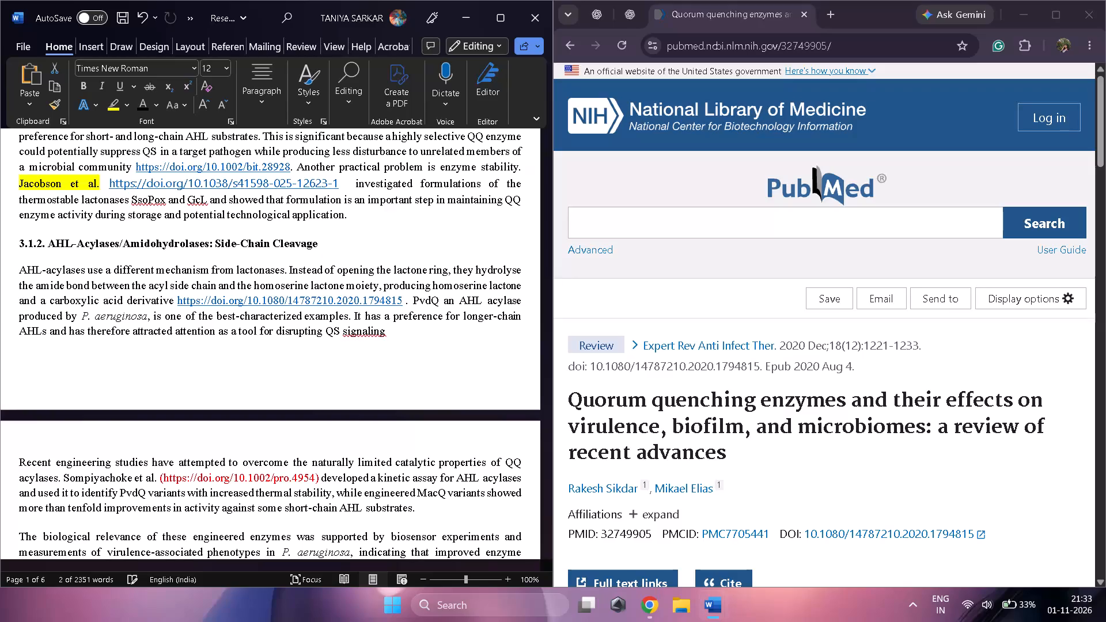
pyautogui.hotkey('ctrl', 'v')
pyautogui.press('space')
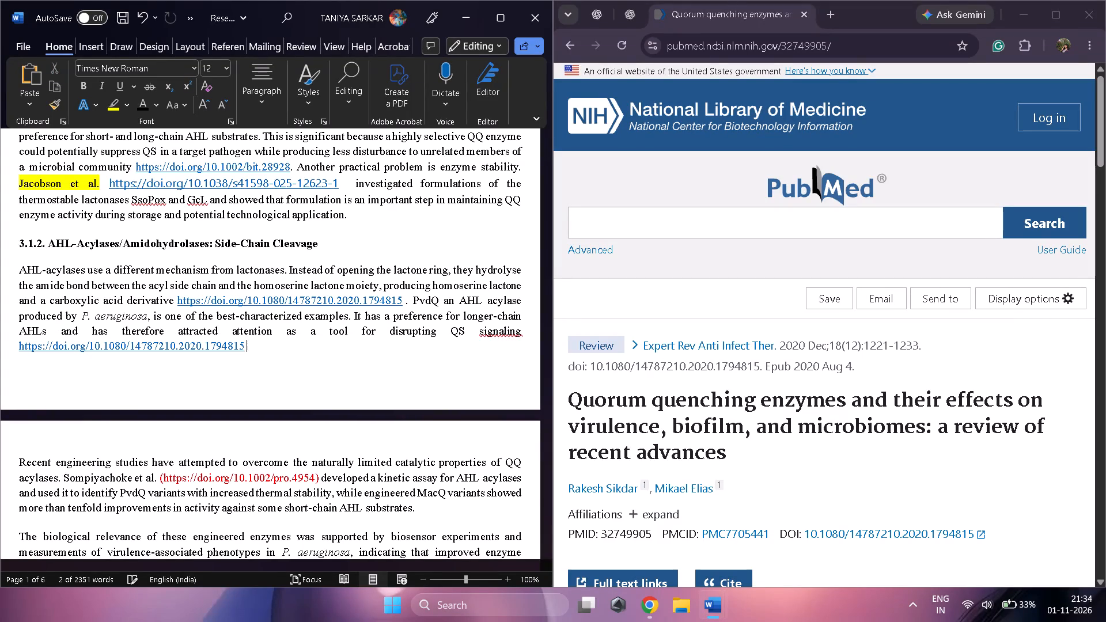
pyautogui.press('.')
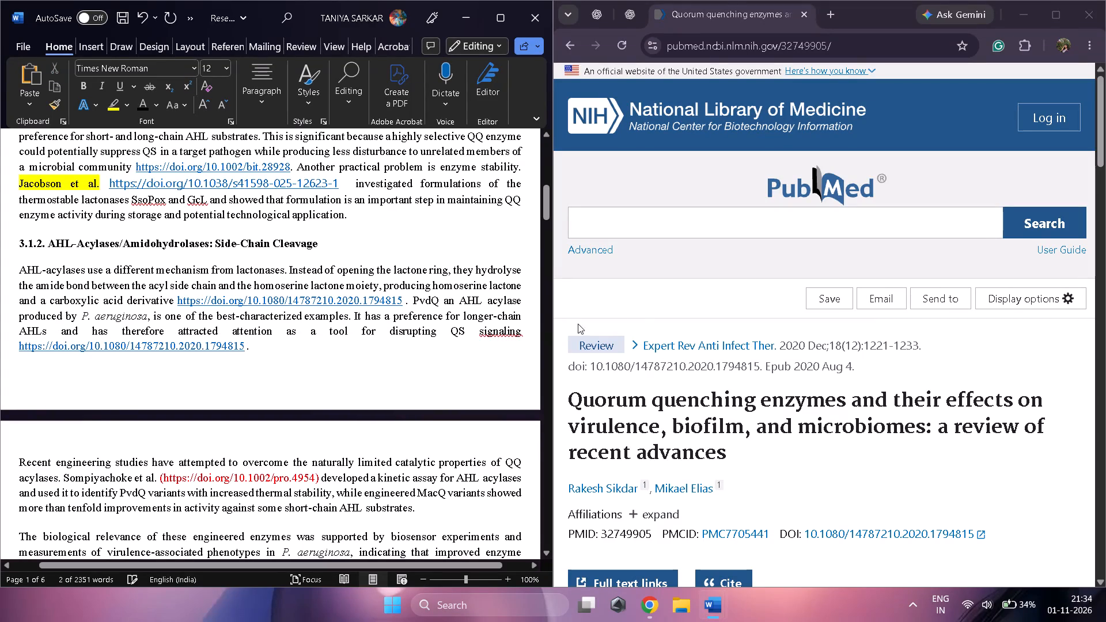
# Go to the next red bracketed citations, in the paragraphs starting from "Recent engineering studies".
pyautogui.tripleClick(550, 550)
pyautogui.tripleClick(550, 550)
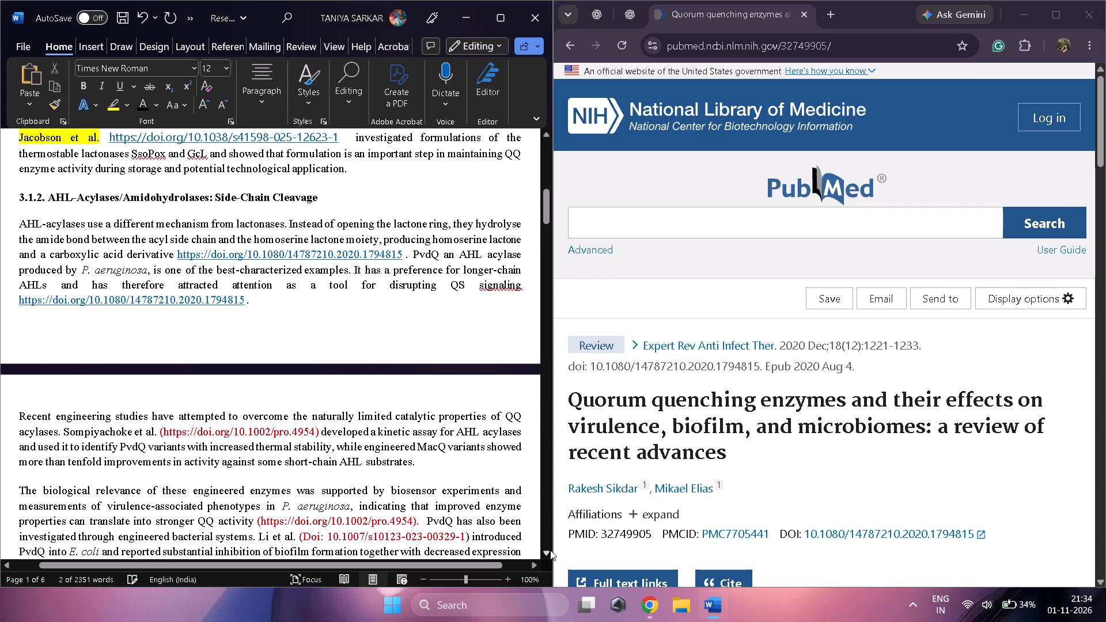
pyautogui.tripleClick(550, 550)
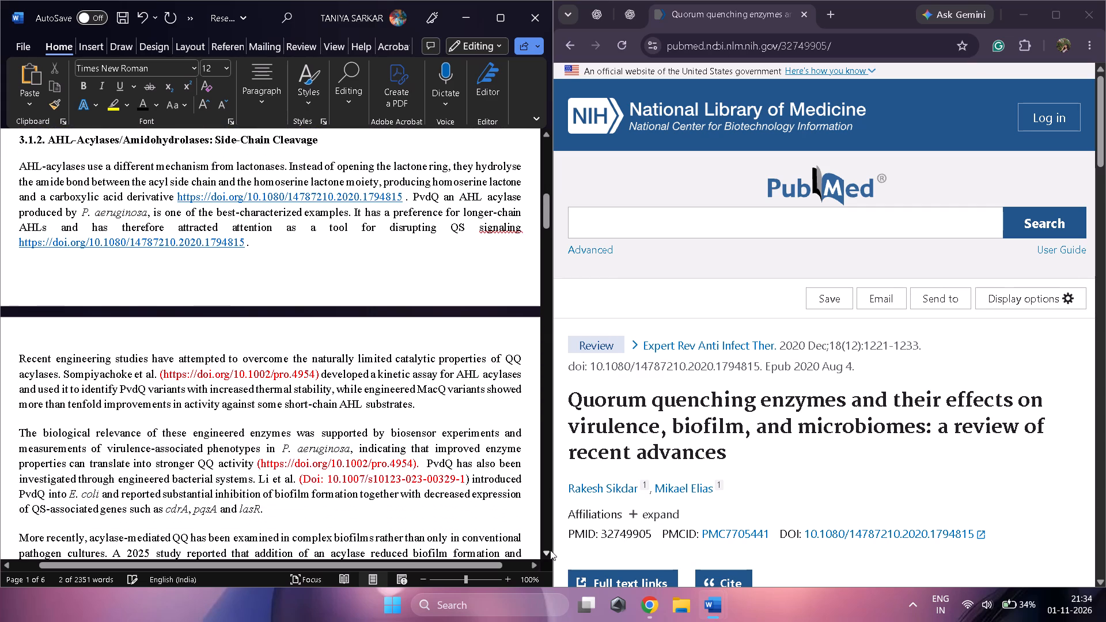
pyautogui.tripleClick(550, 552)
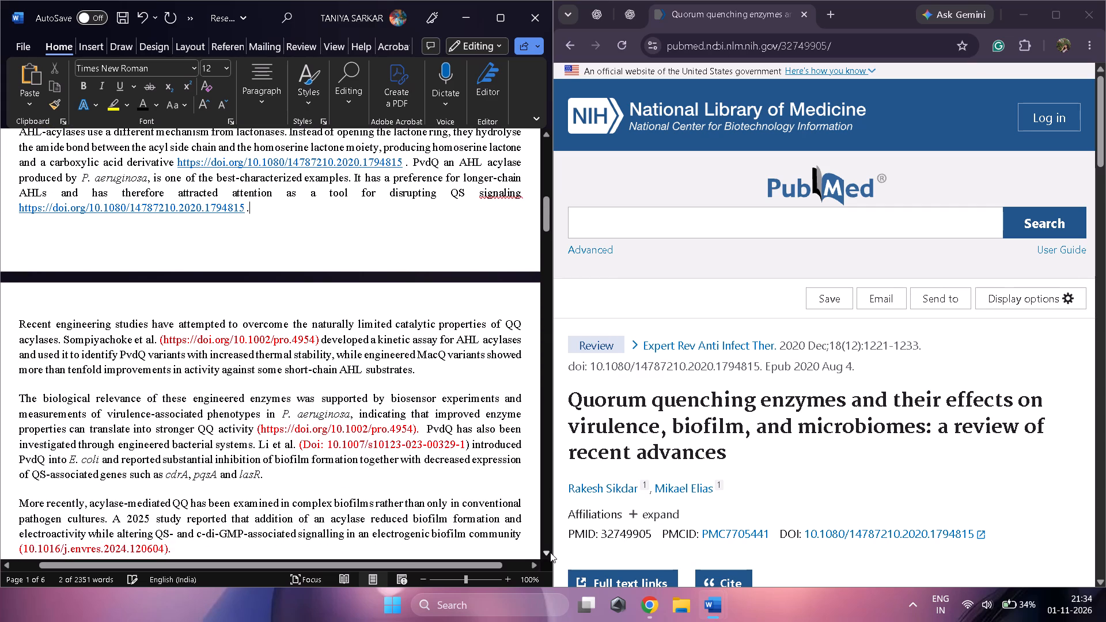
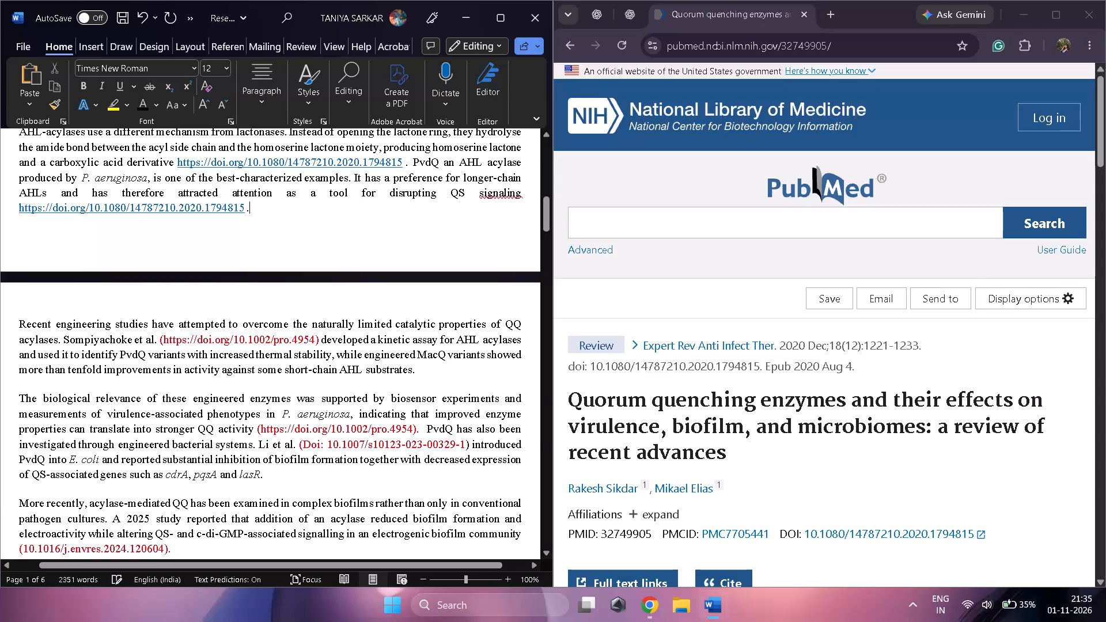
# Highlight the author citation "Sompiyachoke et al." in yellow in the paragraph starting "Recent engineering studies".
pyautogui.moveTo(60, 340); pyautogui.dragTo(155, 340)
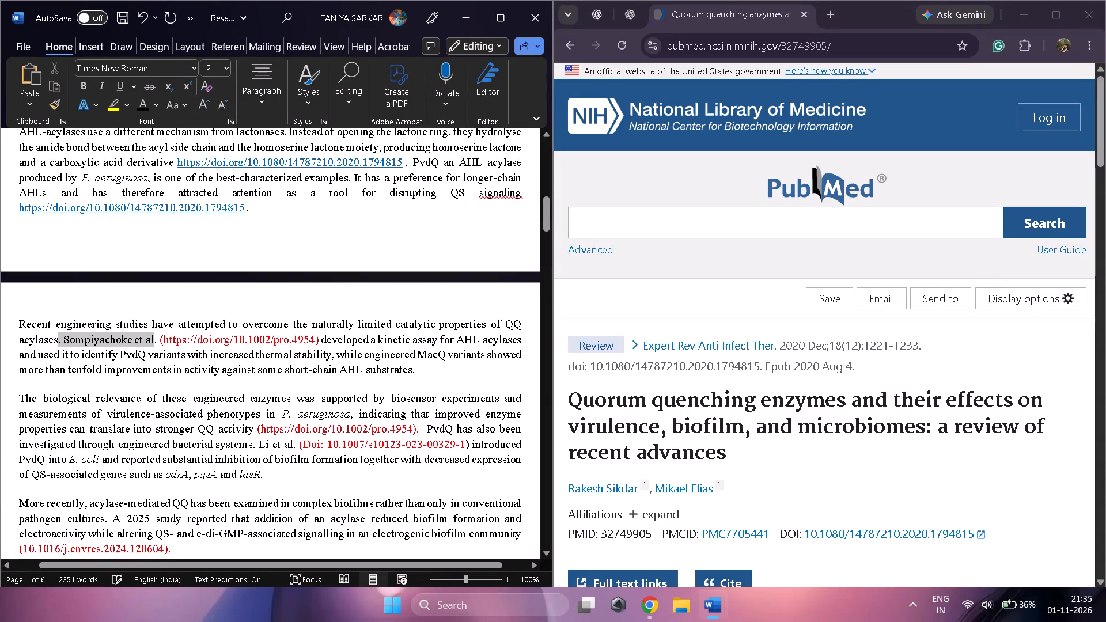
pyautogui.moveTo(155, 340); pyautogui.dragTo(157, 341)
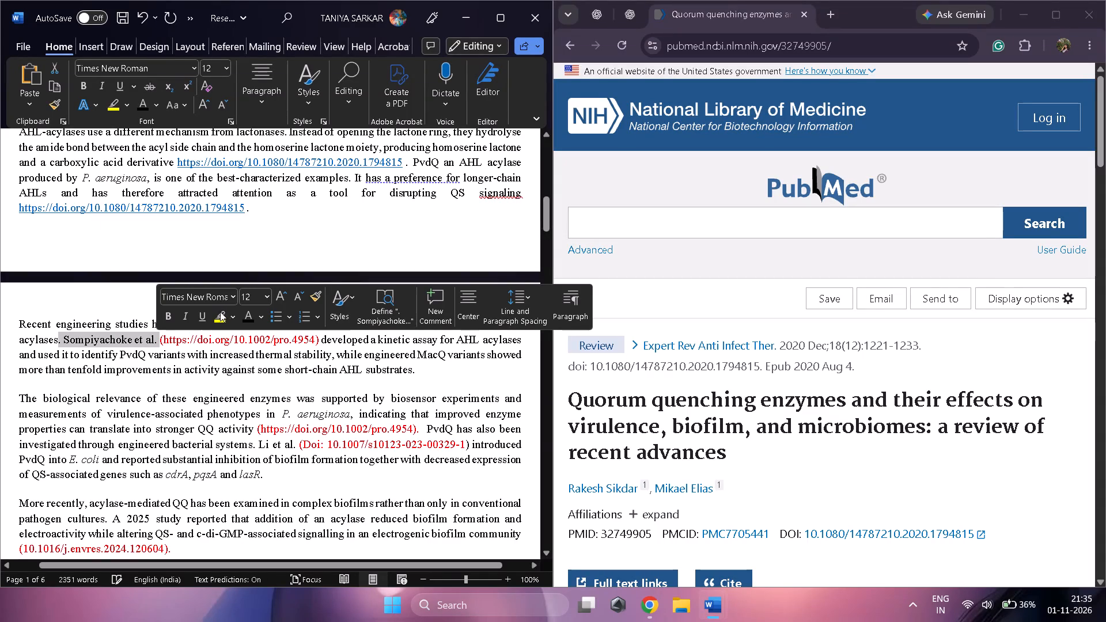
pyautogui.click(217, 320)
pyautogui.click(241, 404)
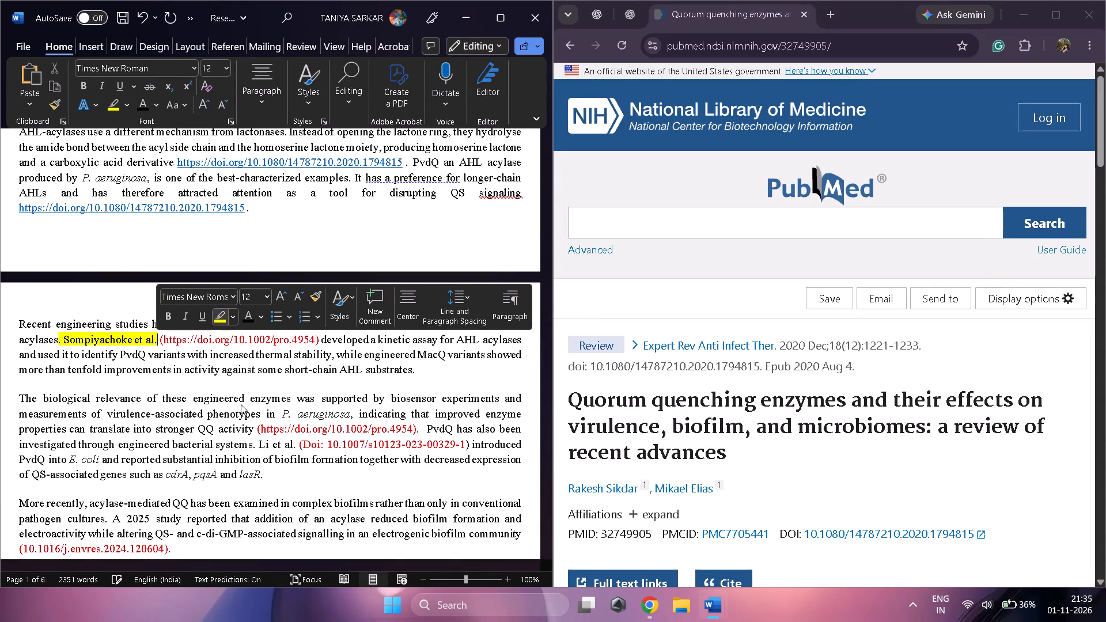
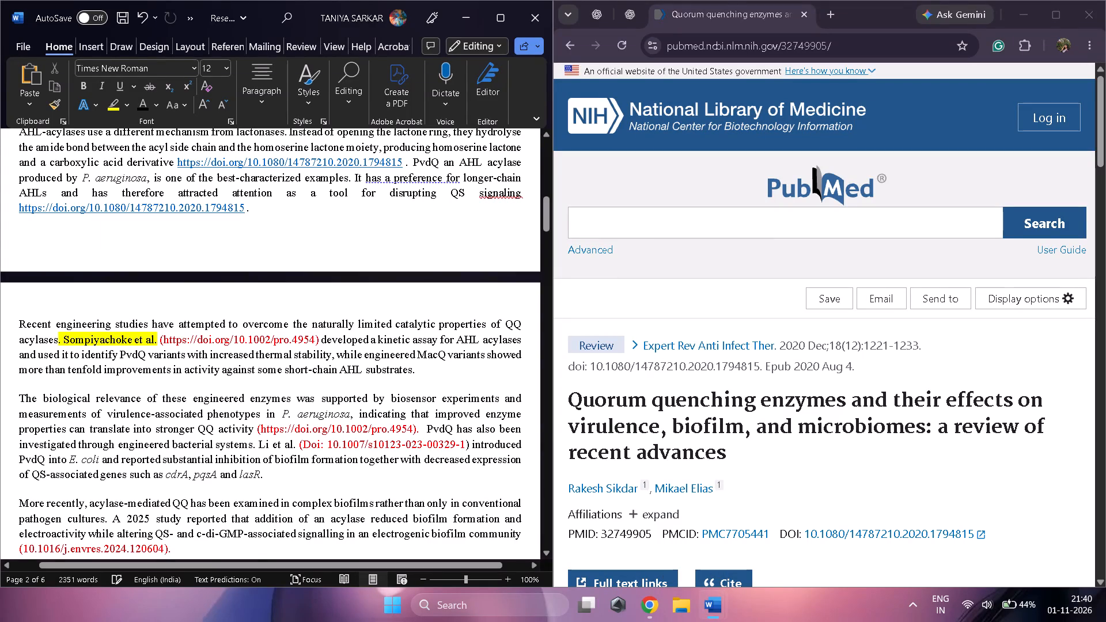
pyautogui.moveTo(164, 339); pyautogui.dragTo(306, 338)
pyautogui.rightClick(288, 340)
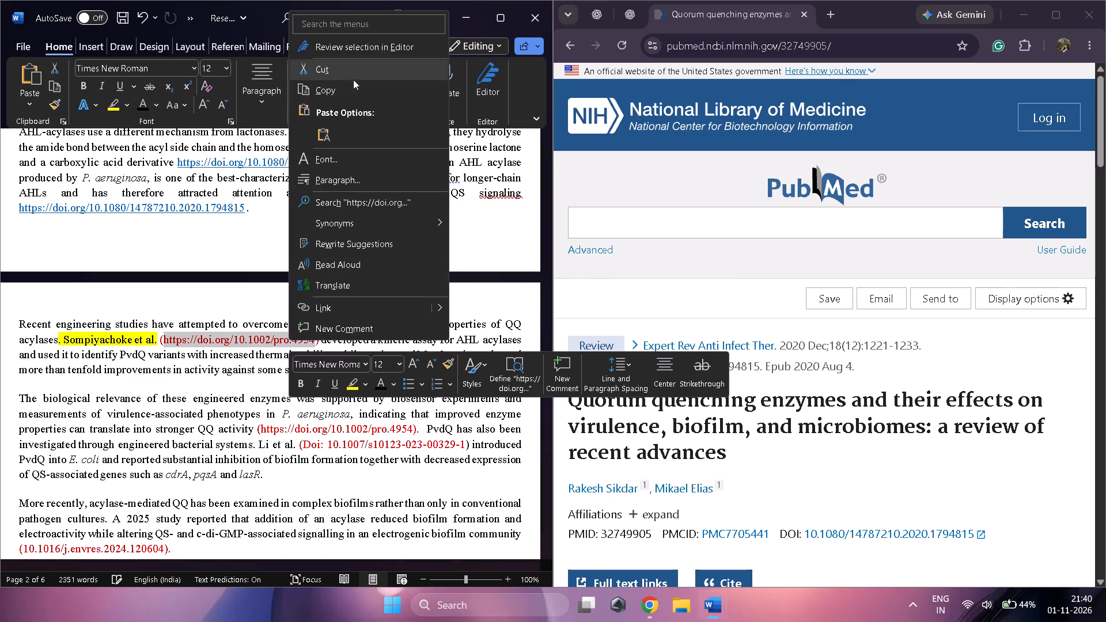
pyautogui.click(353, 95)
pyautogui.click(827, 14)
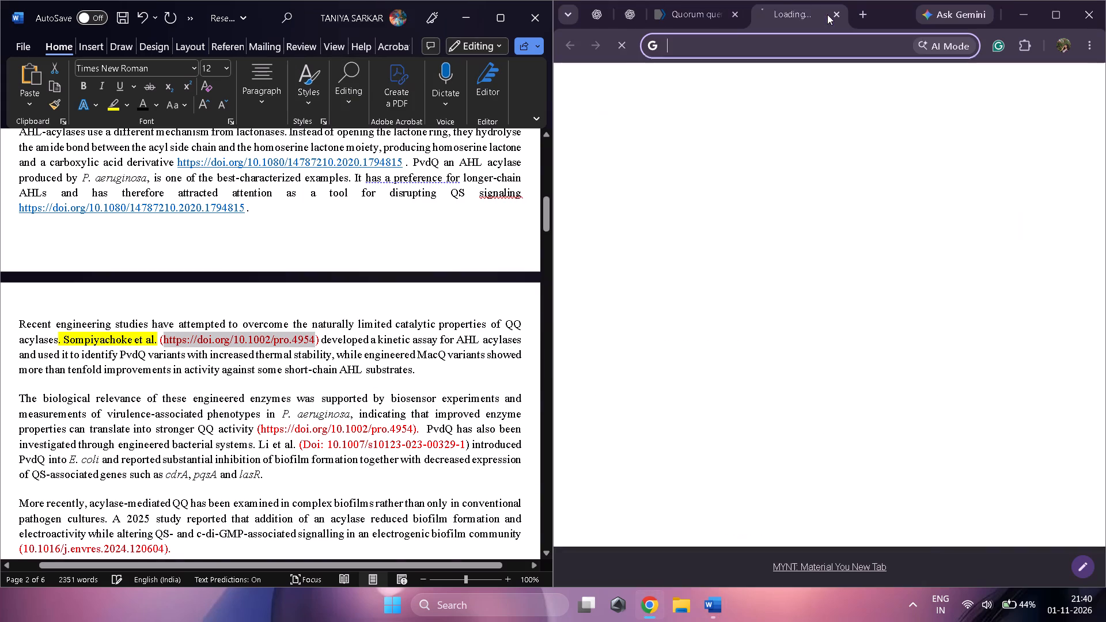
pyautogui.click(734, 14)
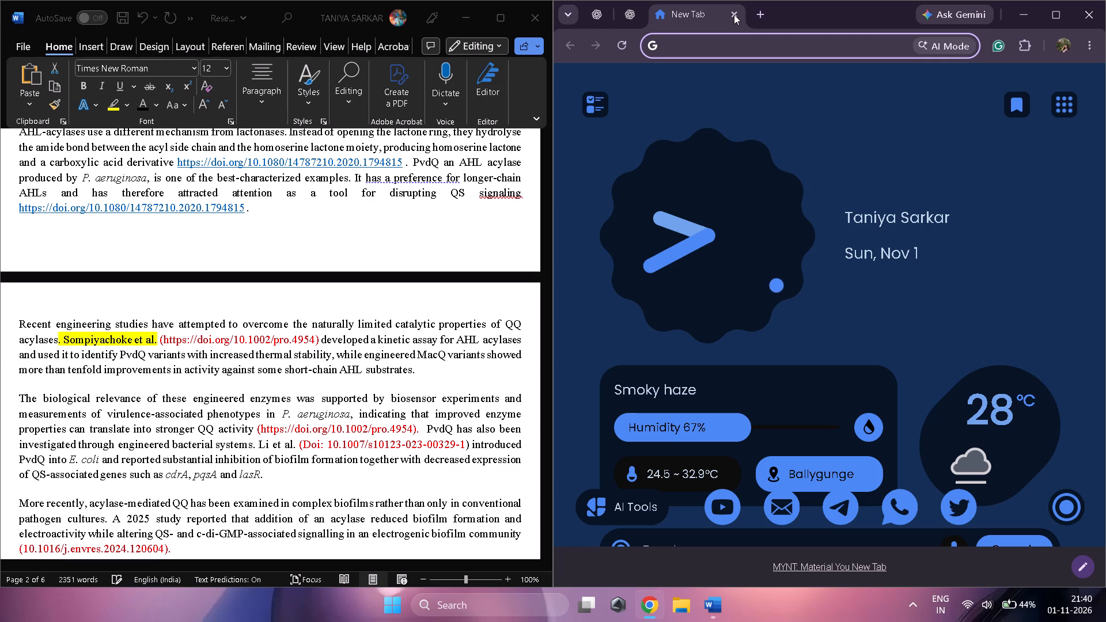
pyautogui.click(738, 48)
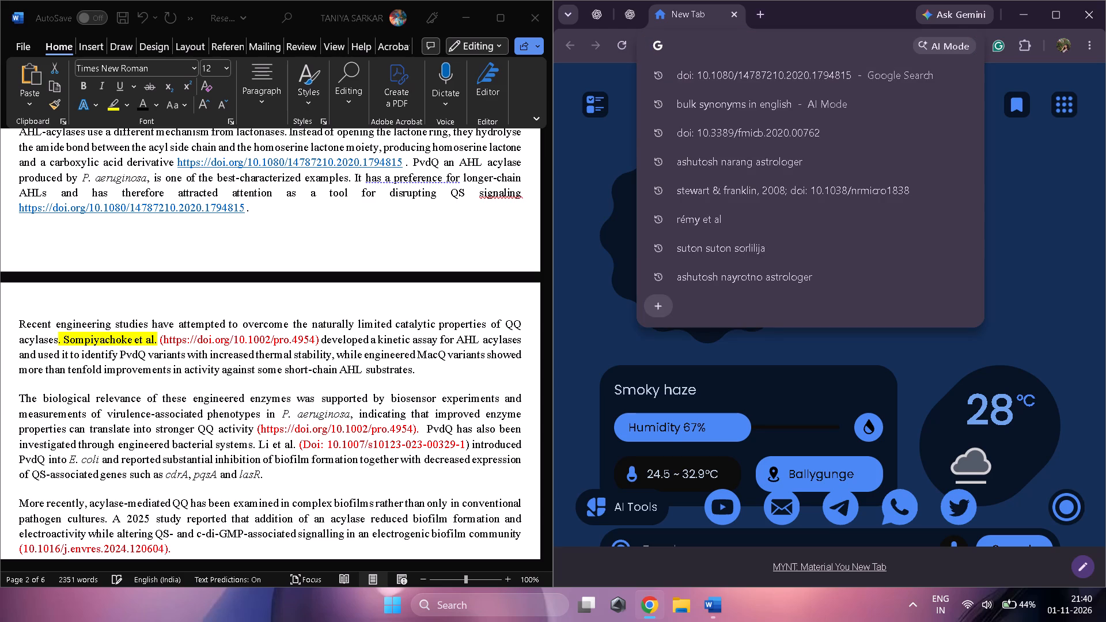
pyautogui.hotkey('ctrl', 'v')
pyautogui.press('Return')
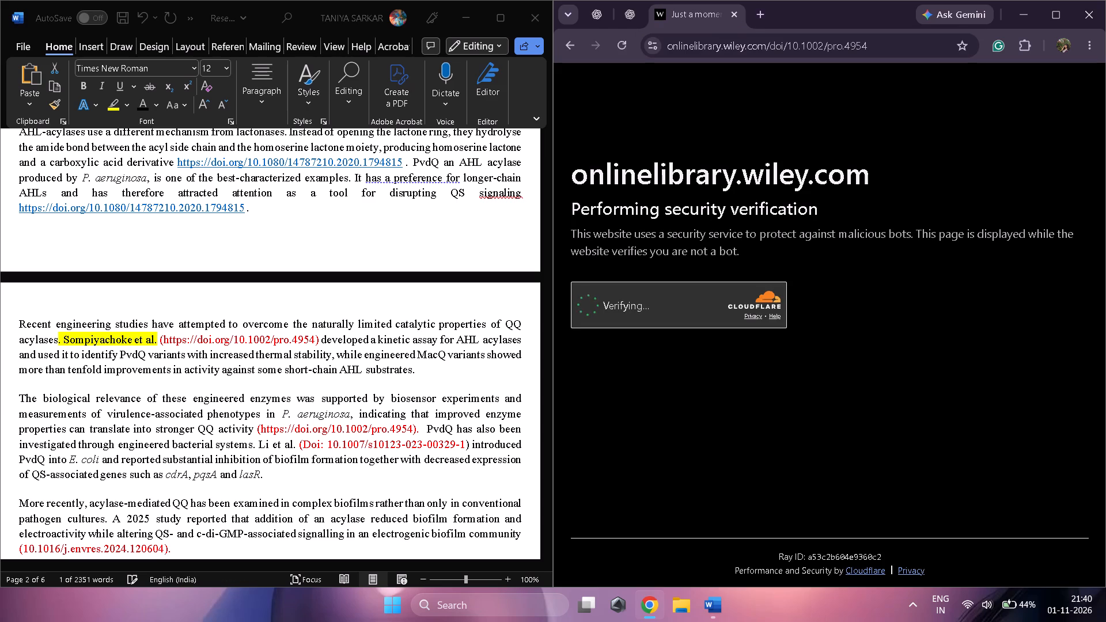
# Remove the brackets around the DOI after "Sompiyachoke et al." and make it a live link followed by a space.
pyautogui.click(321, 343)
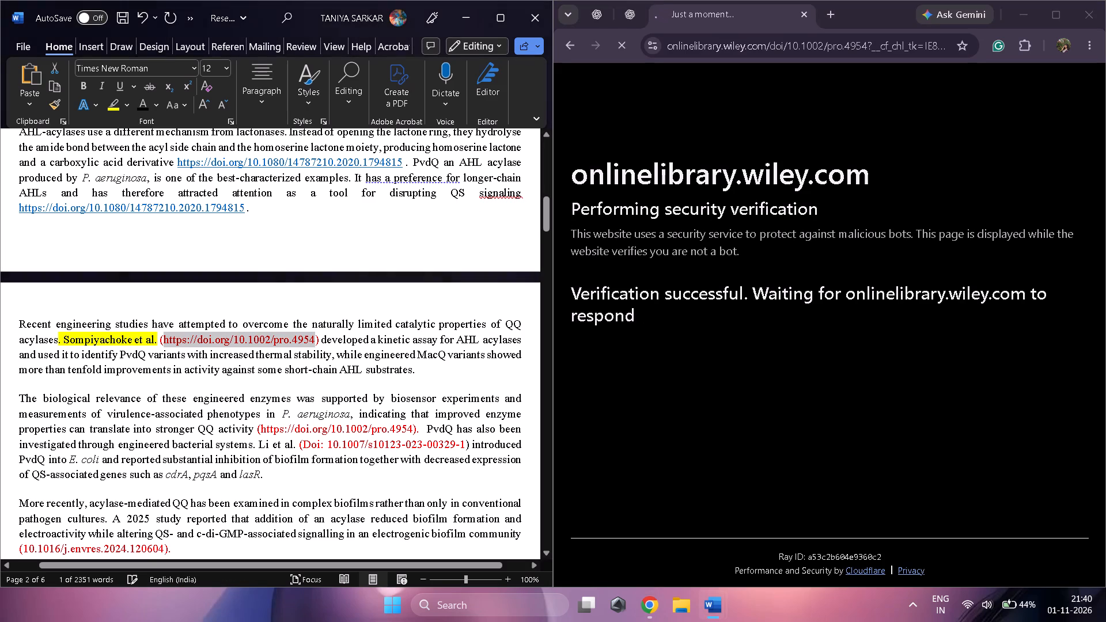
pyautogui.click(320, 339)
pyautogui.press('BackSpace')
pyautogui.press('BackSpace')
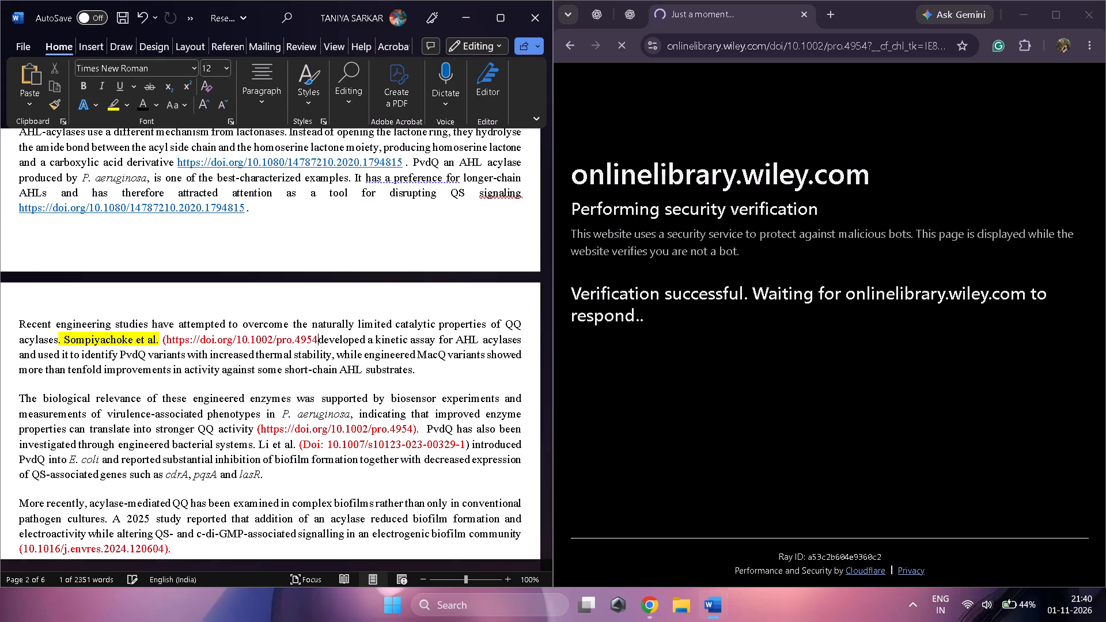
pyautogui.click(166, 340)
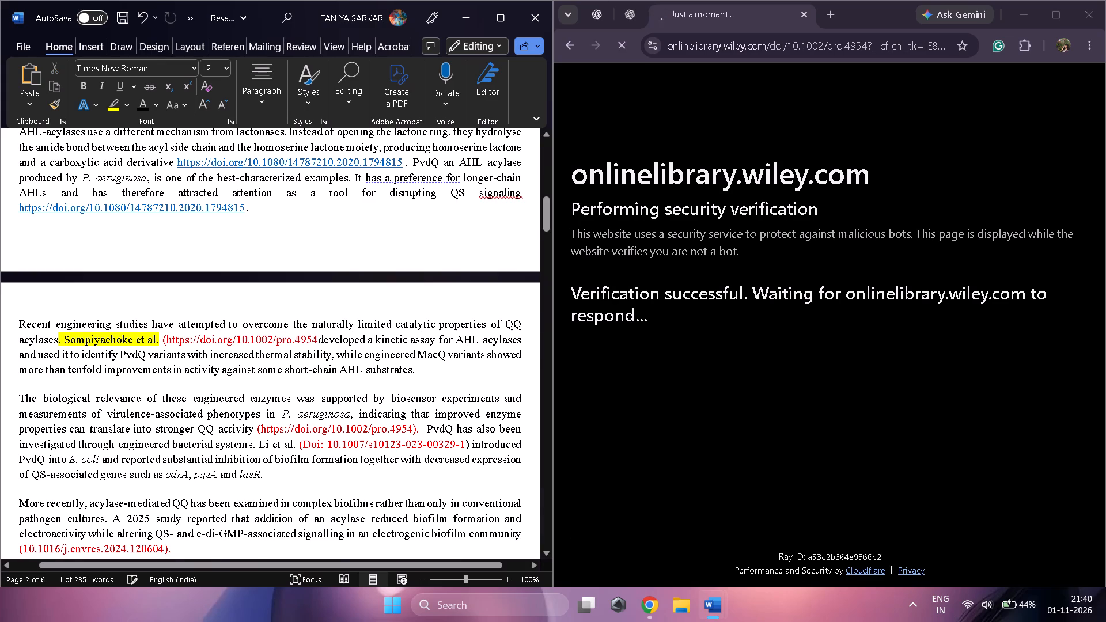
pyautogui.press('BackSpace')
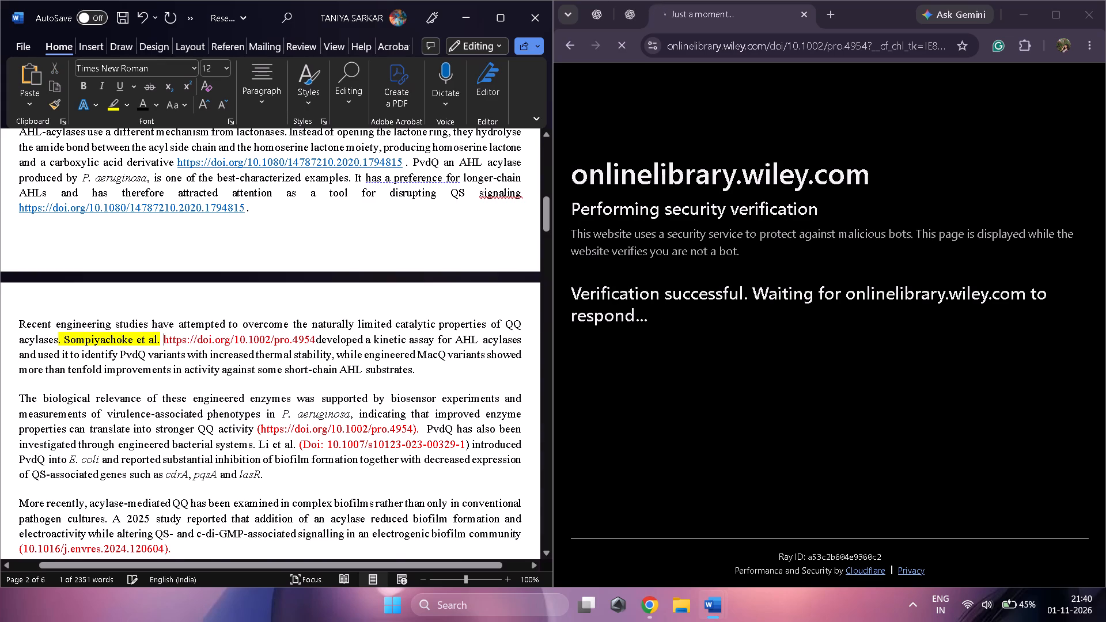
pyautogui.click(316, 340)
pyautogui.press('space')
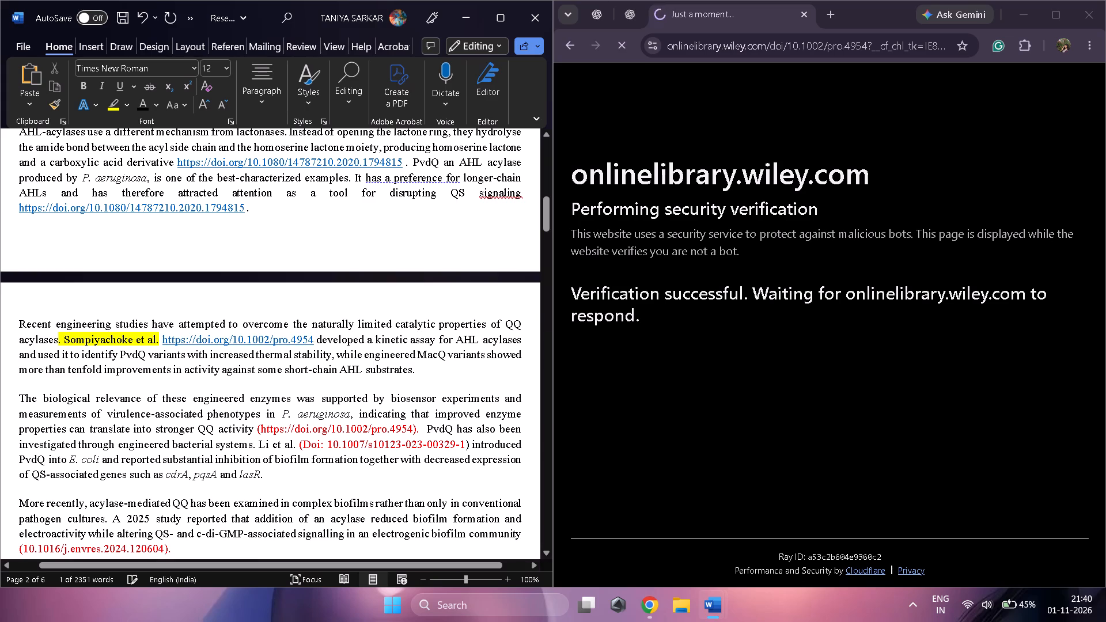
# Remove the brackets and full stop around the DOI after "stronger QQ activity" and make it a live link.
pyautogui.click(261, 429)
pyautogui.press('BackSpace')
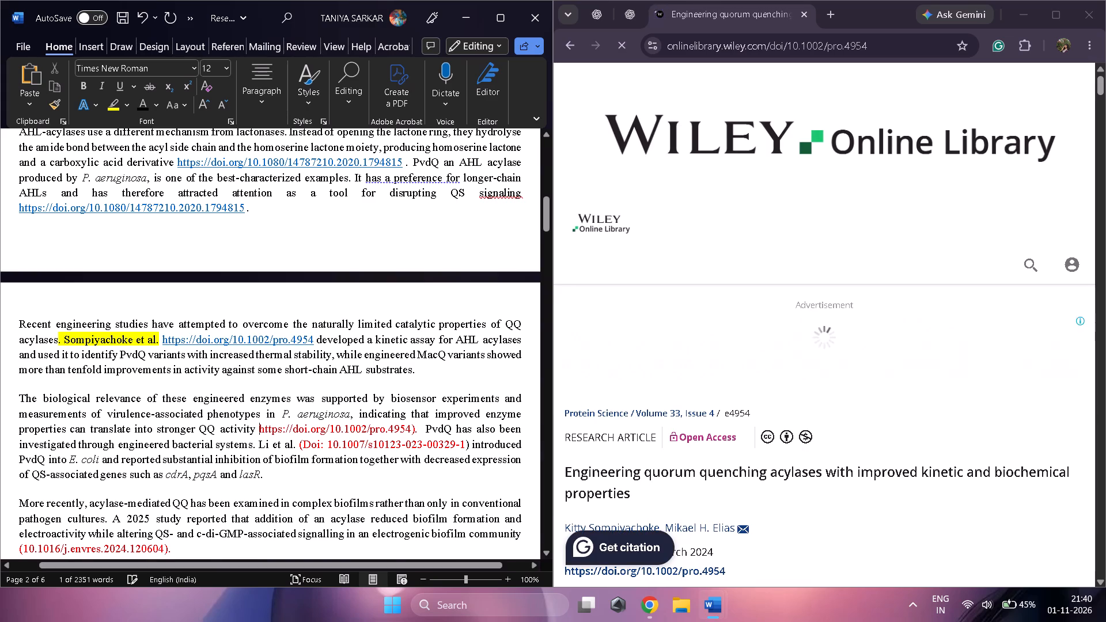
pyautogui.click(419, 433)
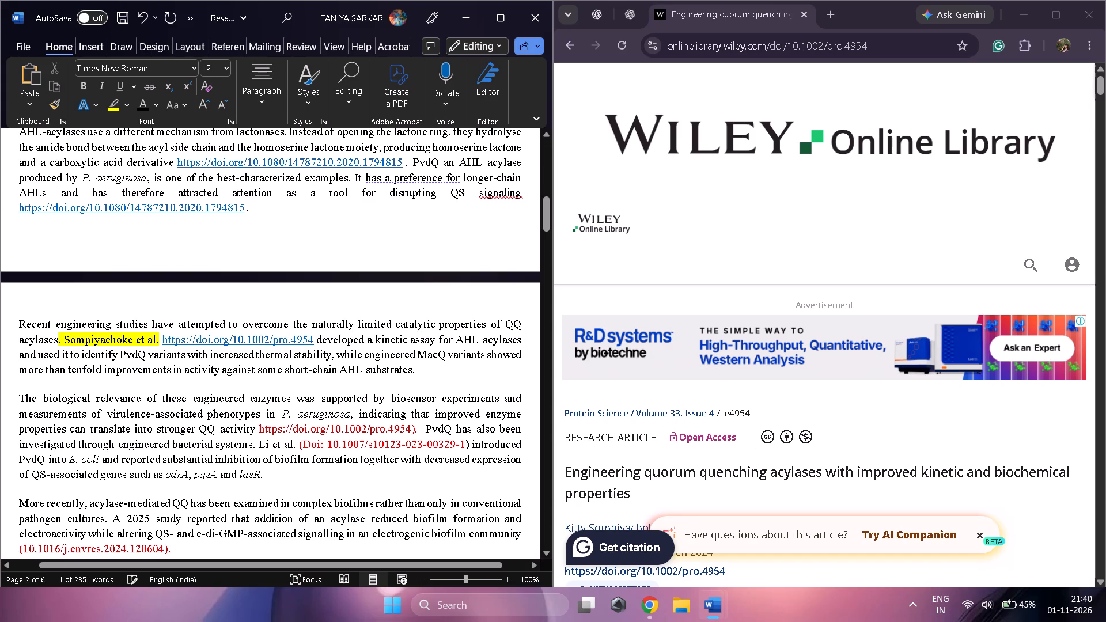
pyautogui.press('BackSpace')
pyautogui.press('BackSpace')
pyautogui.press('BackSpace')
pyautogui.press('space')
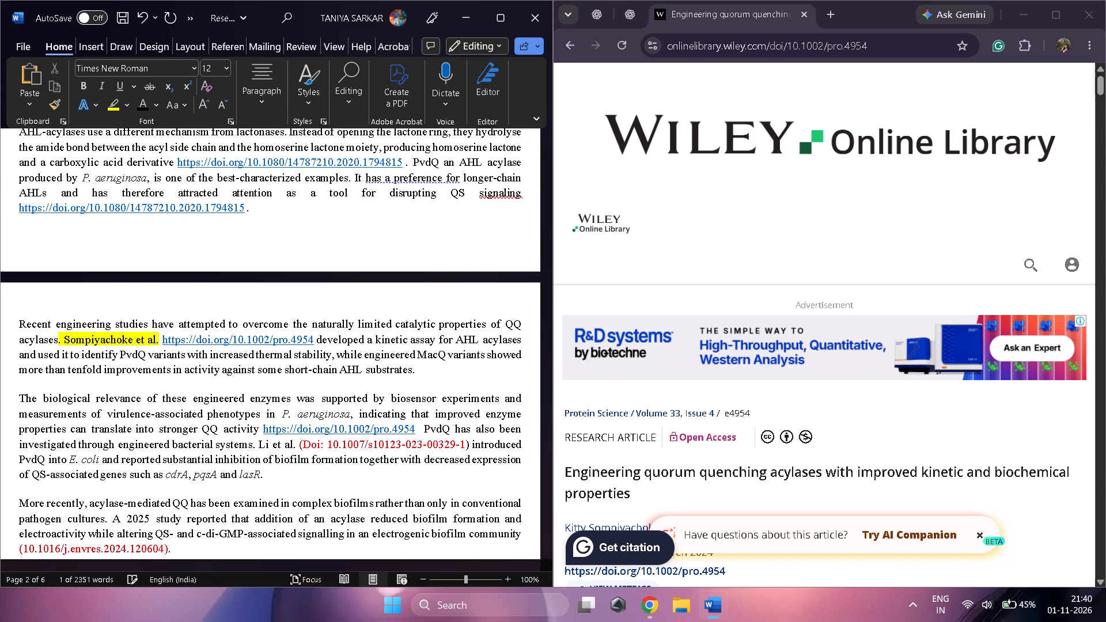
pyautogui.keyDown('ctrl'); pyautogui.click(289, 345); pyautogui.keyUp('ctrl')
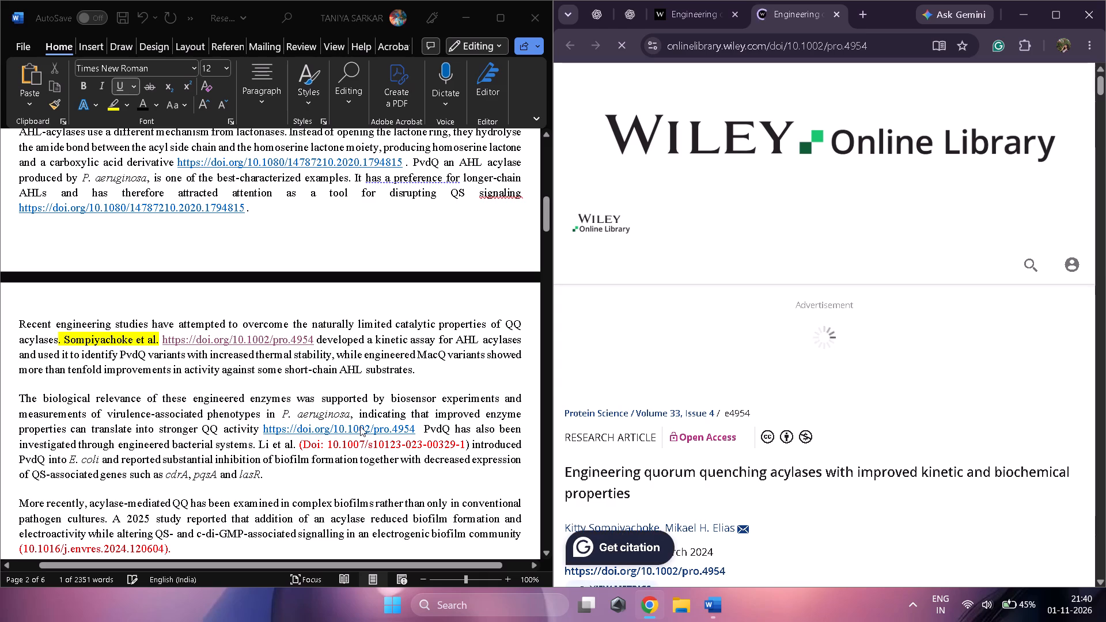
pyautogui.keyDown('ctrl'); pyautogui.click(361, 430); pyautogui.keyUp('ctrl')
pyautogui.keyDown('ctrl'); pyautogui.click(361, 430); pyautogui.keyUp('ctrl')
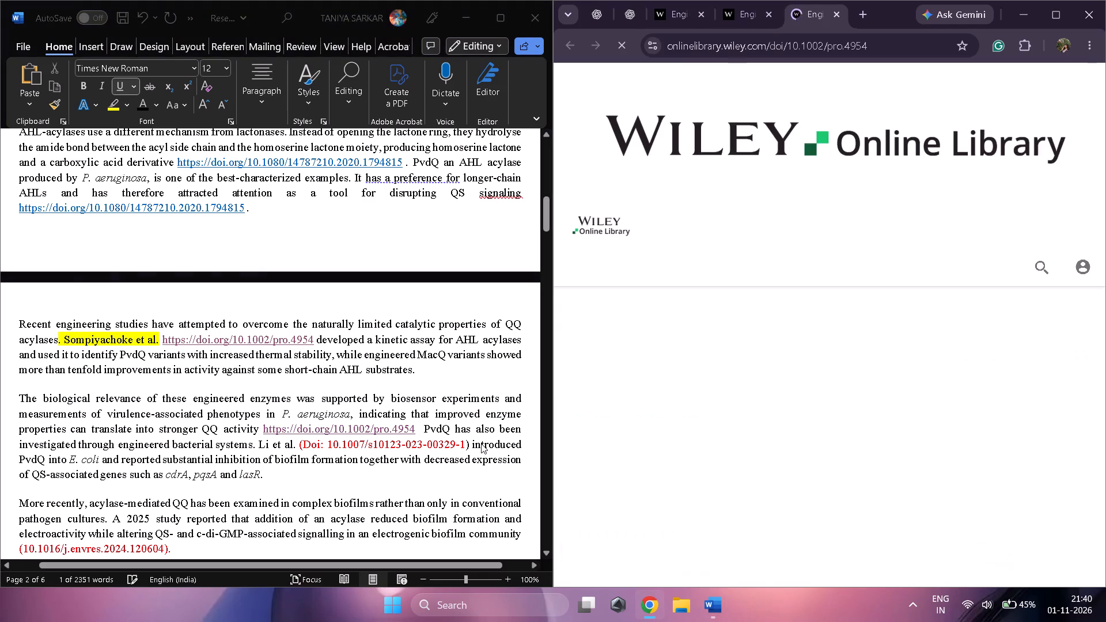
pyautogui.click(467, 443)
pyautogui.click(473, 443)
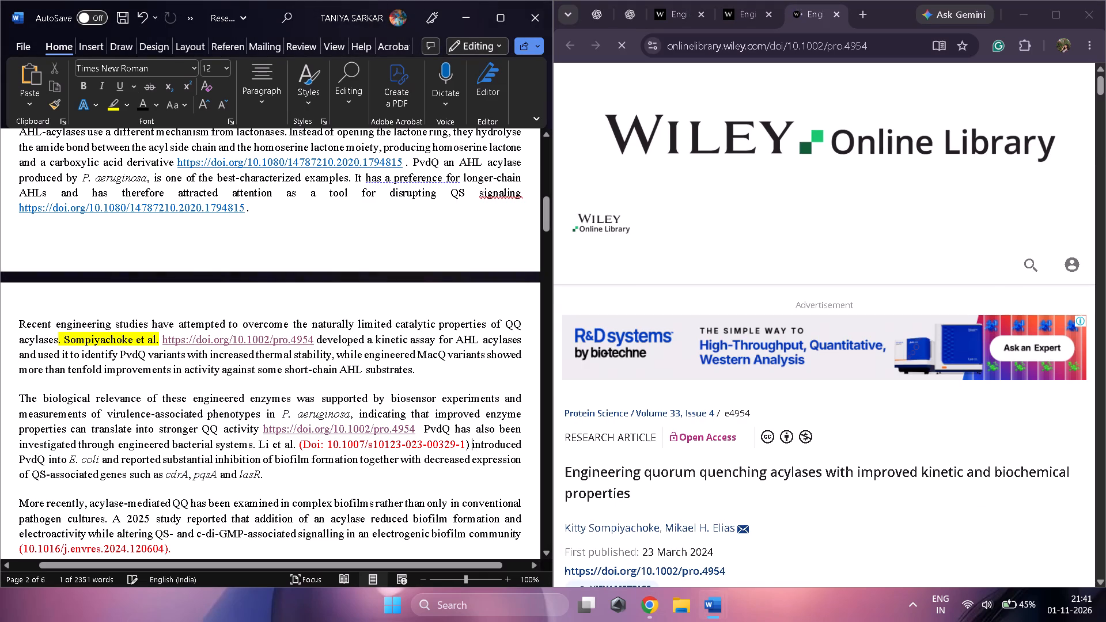
pyautogui.press('BackSpace')
pyautogui.press('BackSpace')
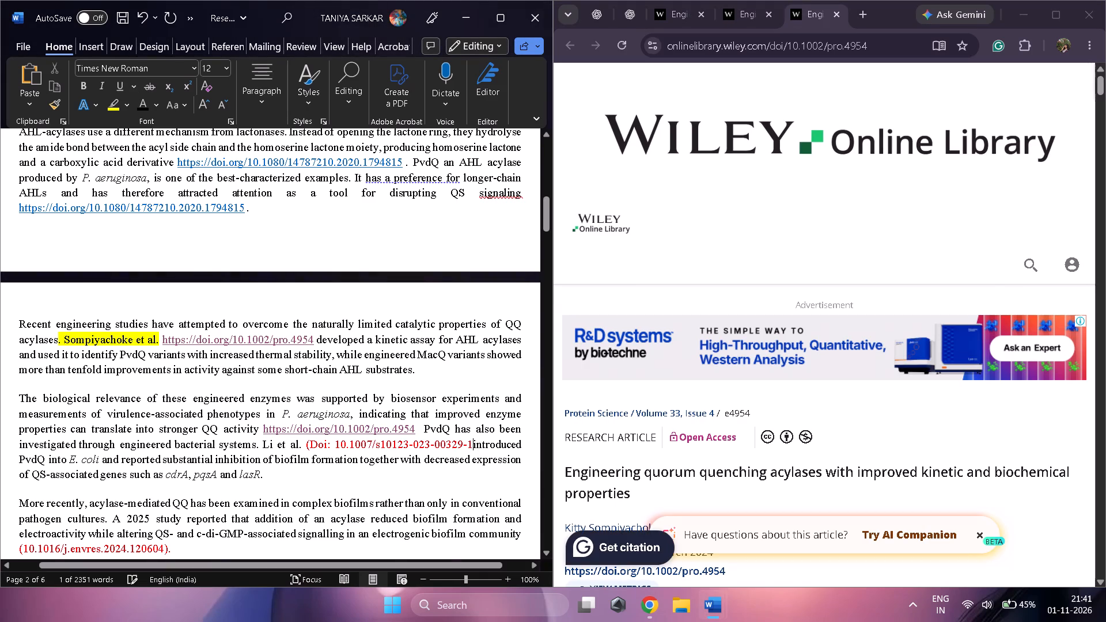
pyautogui.click(312, 444)
pyautogui.press('BackSpace')
pyautogui.press('BackSpace')
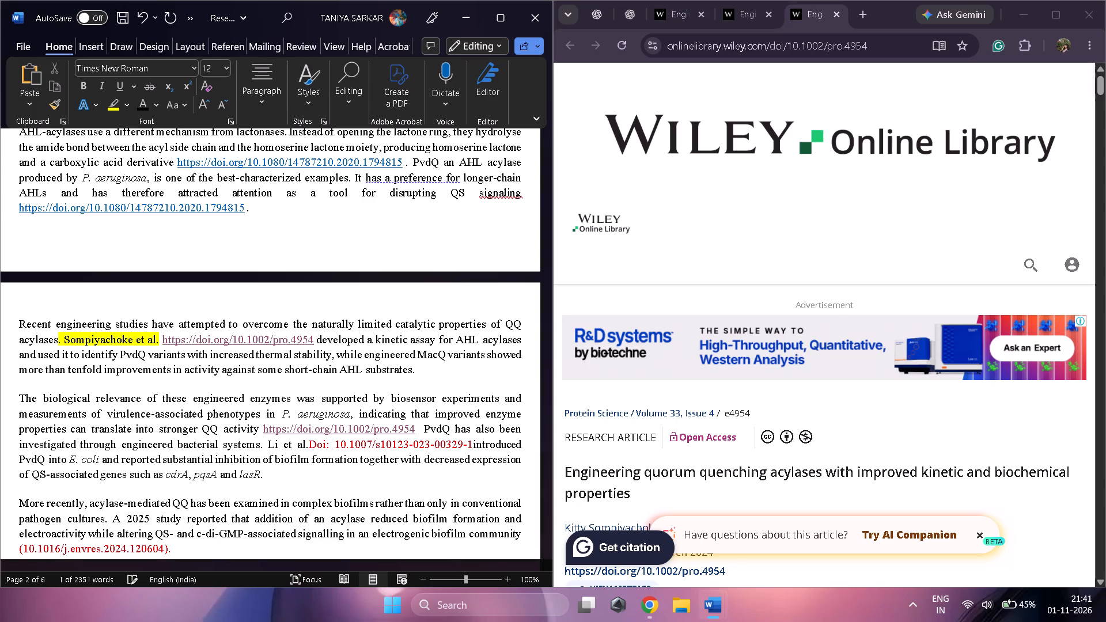
pyautogui.click(473, 446)
pyautogui.press('space')
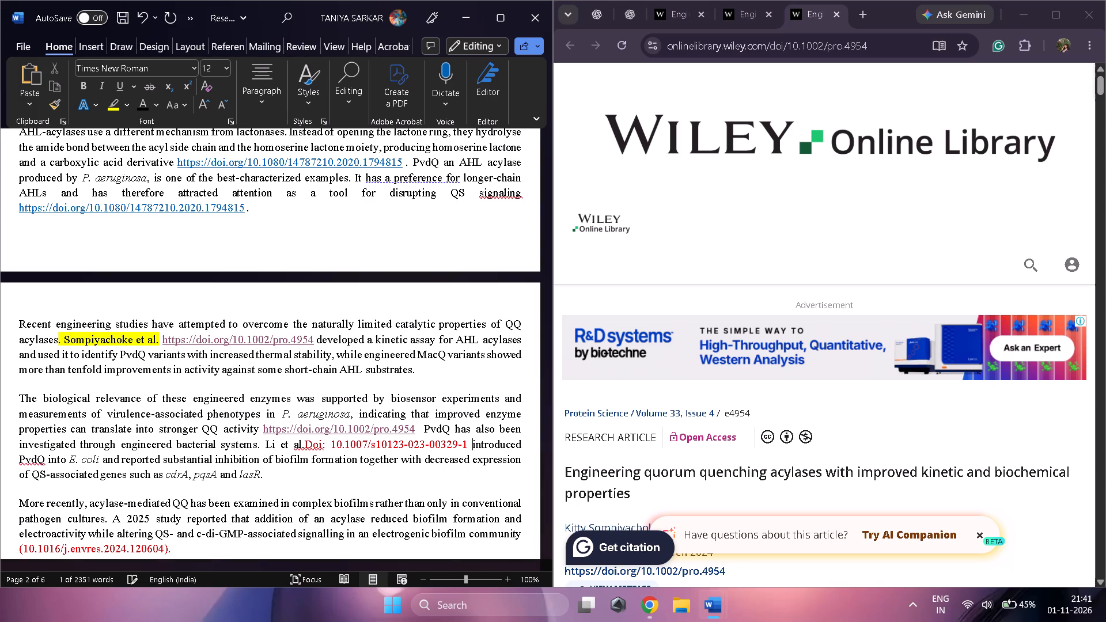
pyautogui.click(307, 447)
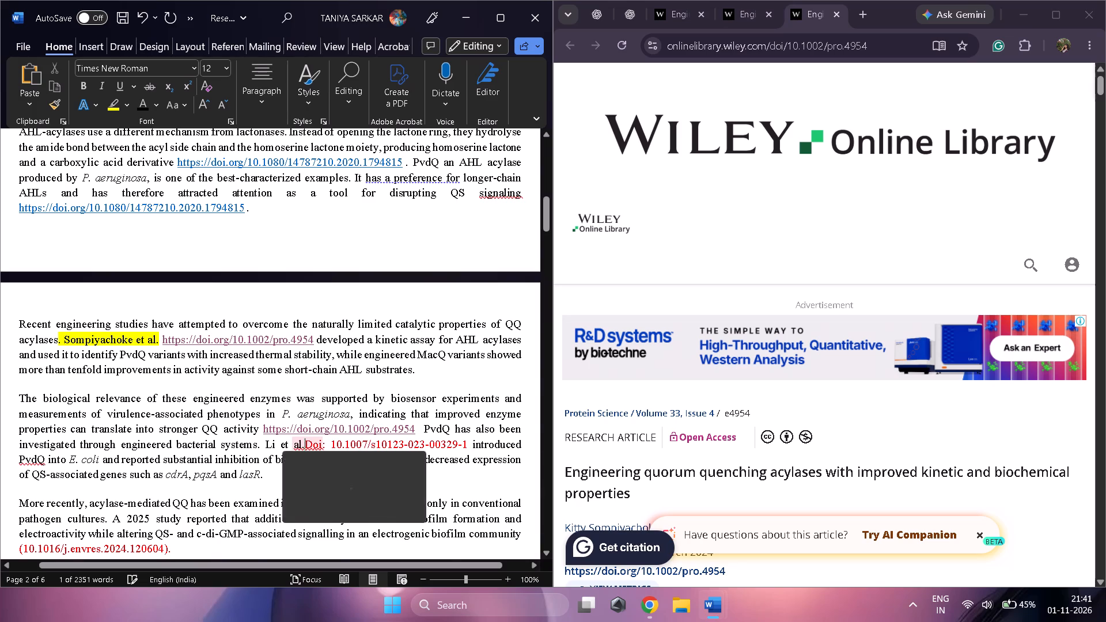
pyautogui.press('space')
pyautogui.click(340, 445)
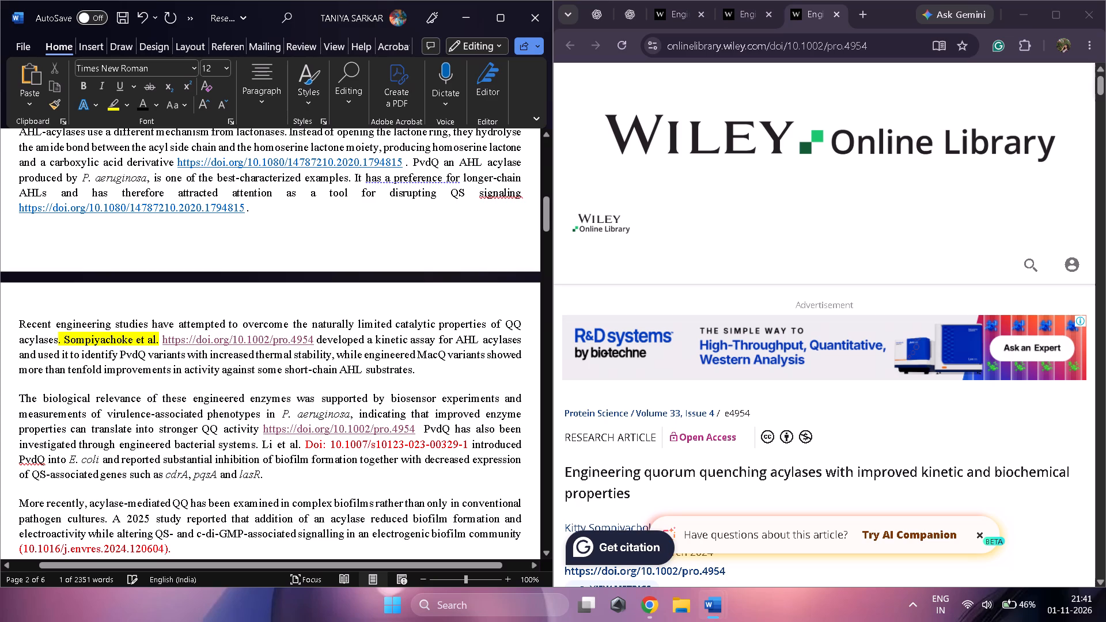
# Highlight the author citation "Li et al." in yellow, leaving an unhighlighted space before its DOI.
pyautogui.click(301, 447)
pyautogui.click(306, 445)
pyautogui.press('BackSpace')
pyautogui.moveTo(304, 445); pyautogui.dragTo(296, 445)
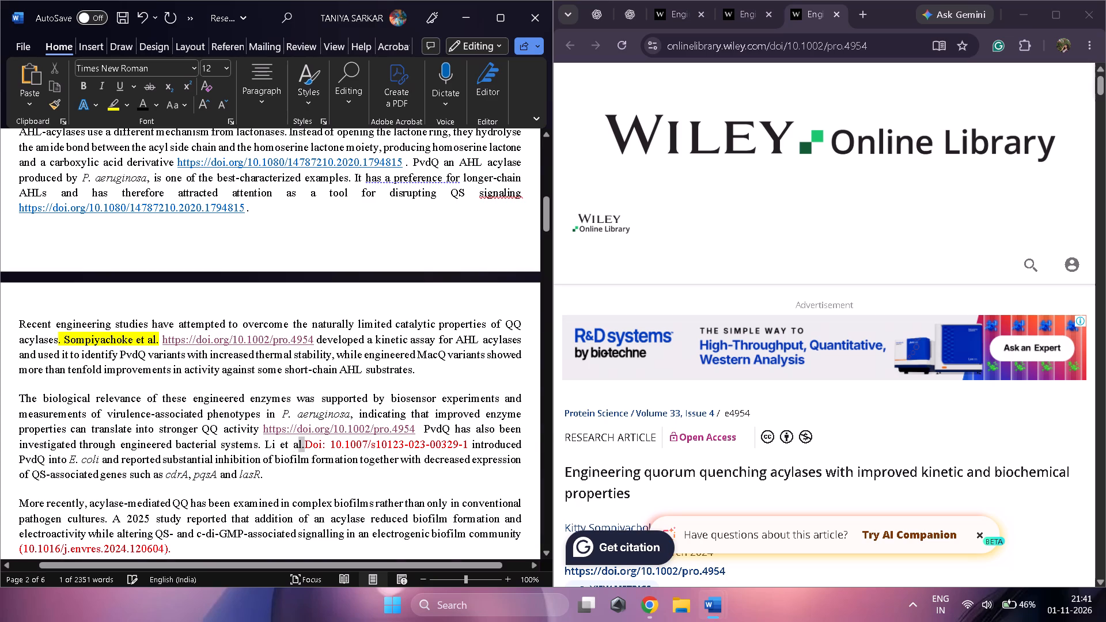
pyautogui.moveTo(296, 445); pyautogui.dragTo(274, 444)
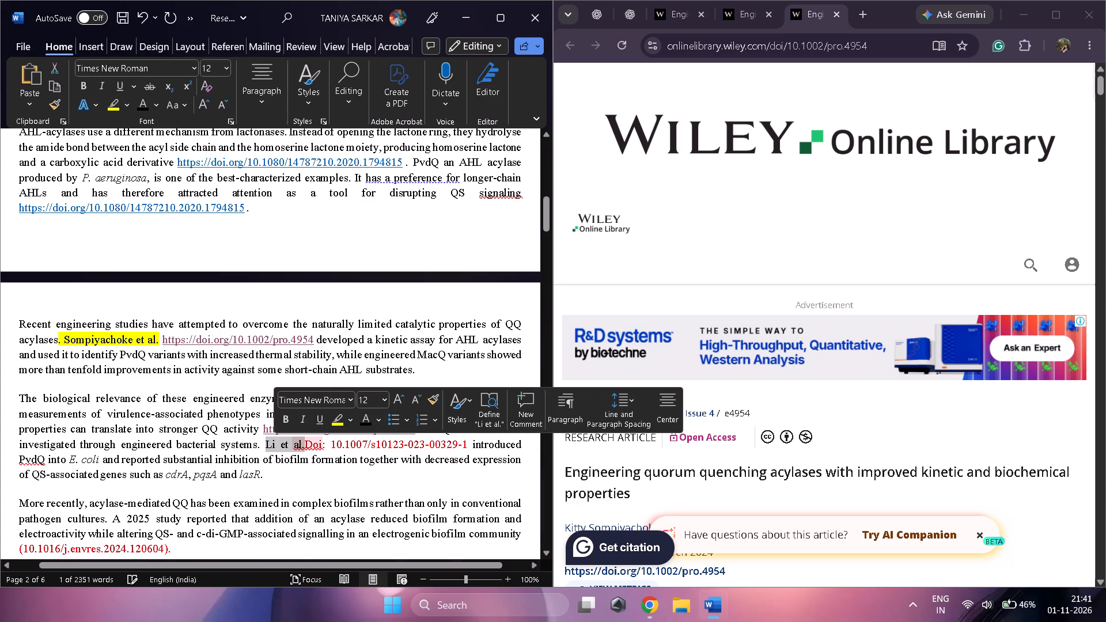
pyautogui.click(336, 420)
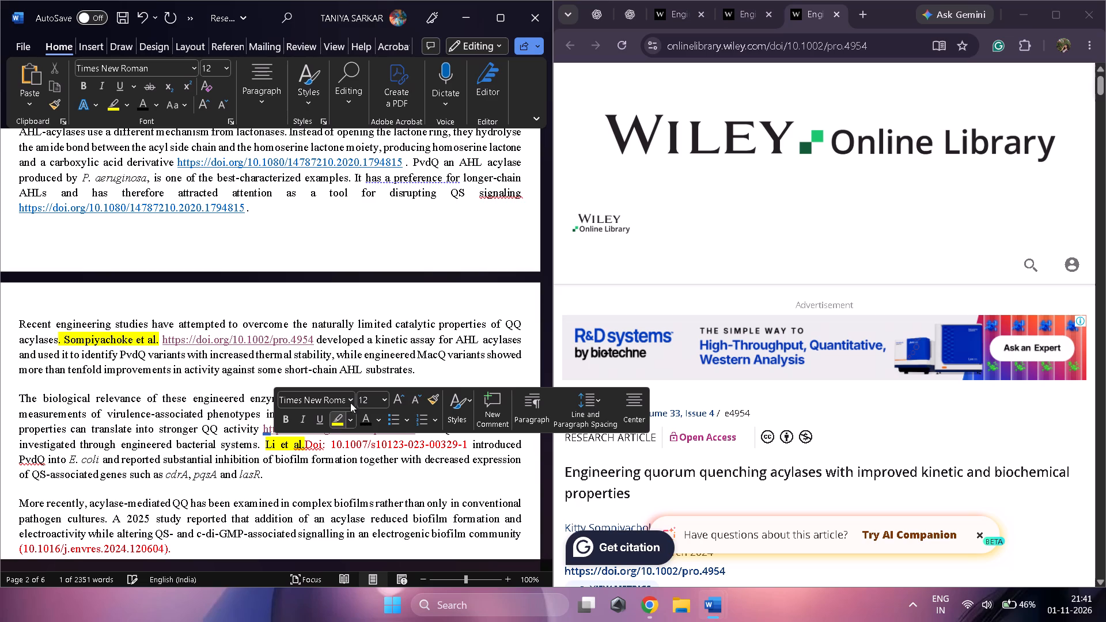
pyautogui.click(307, 445)
pyautogui.press('space')
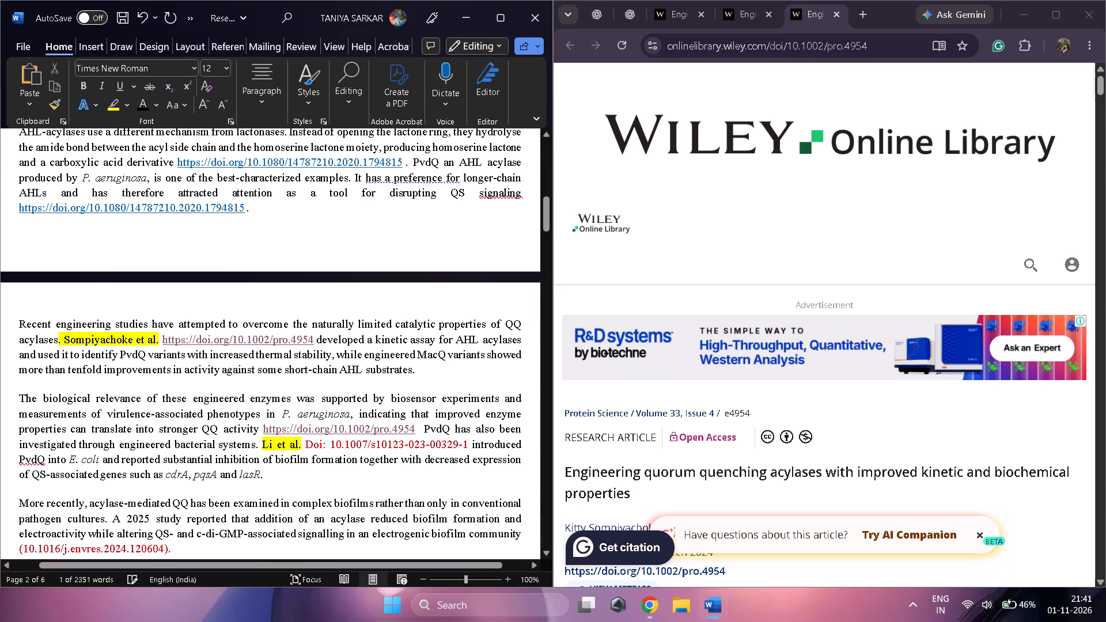
pyautogui.click(448, 449)
pyautogui.moveTo(466, 446); pyautogui.dragTo(310, 446)
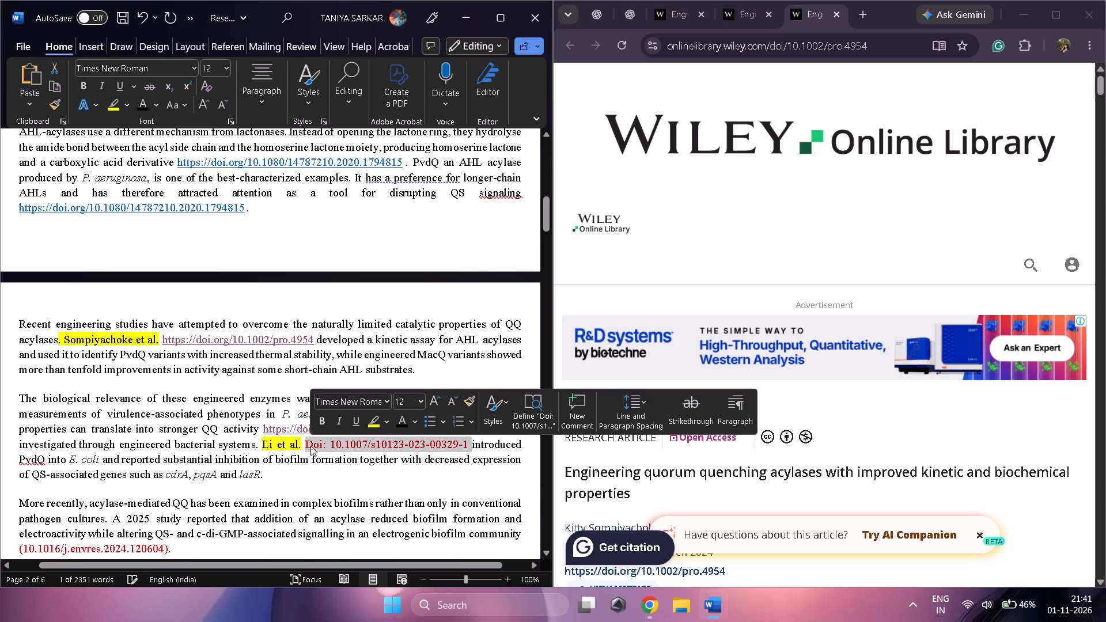
pyautogui.hotkey('ctrl', 'c')
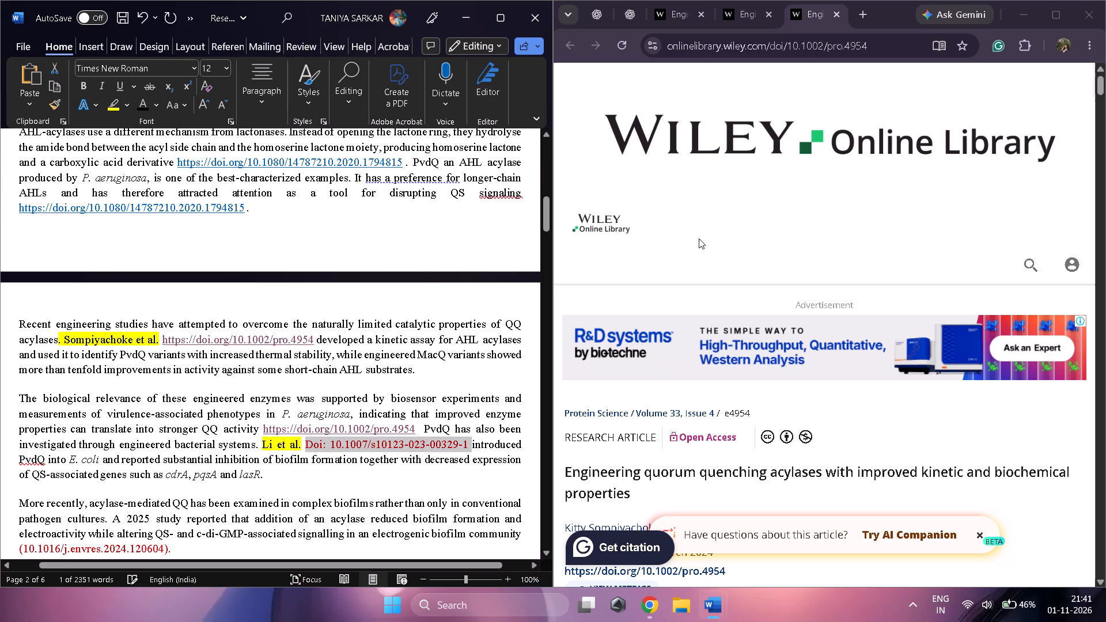
pyautogui.click(862, 22)
pyautogui.click(851, 51)
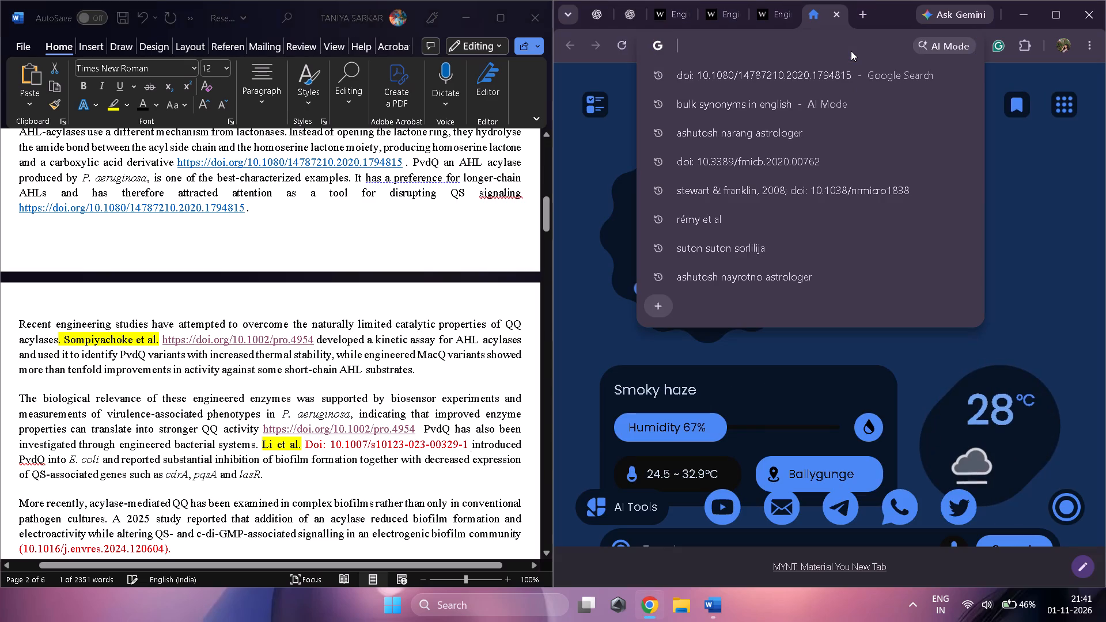
pyautogui.hotkey('ctrl', 'v')
pyautogui.press('Return')
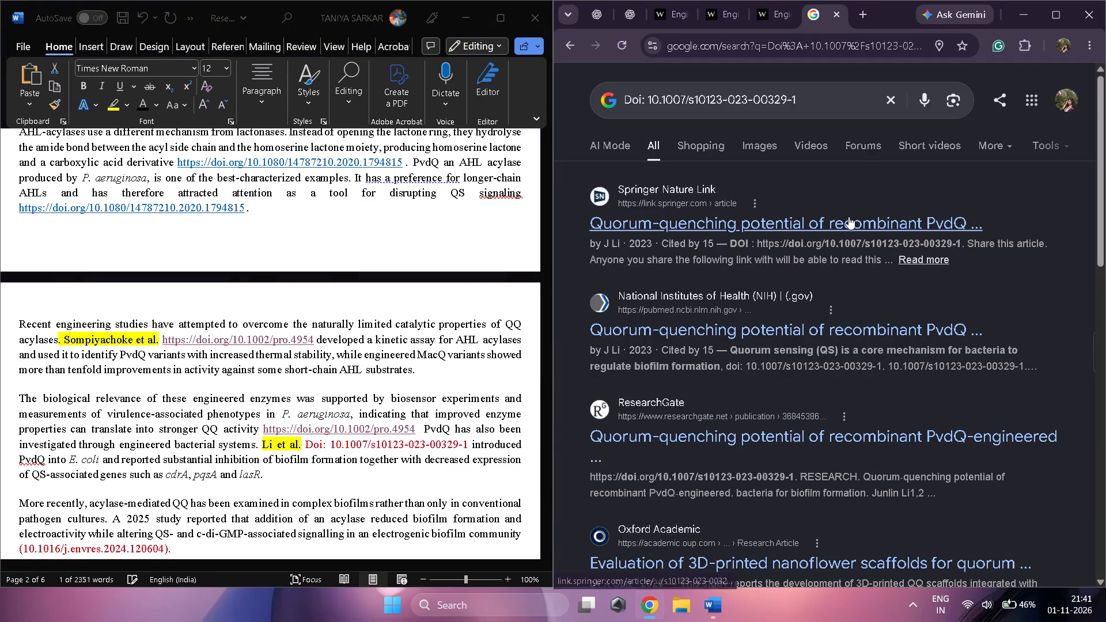
pyautogui.click(847, 218)
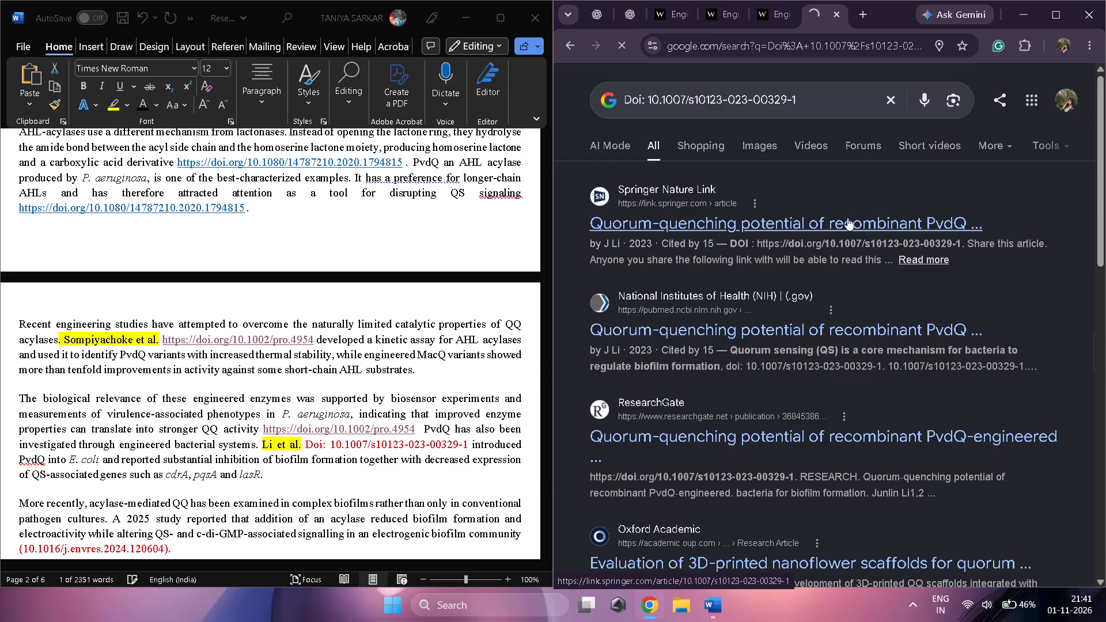
pyautogui.click(442, 442)
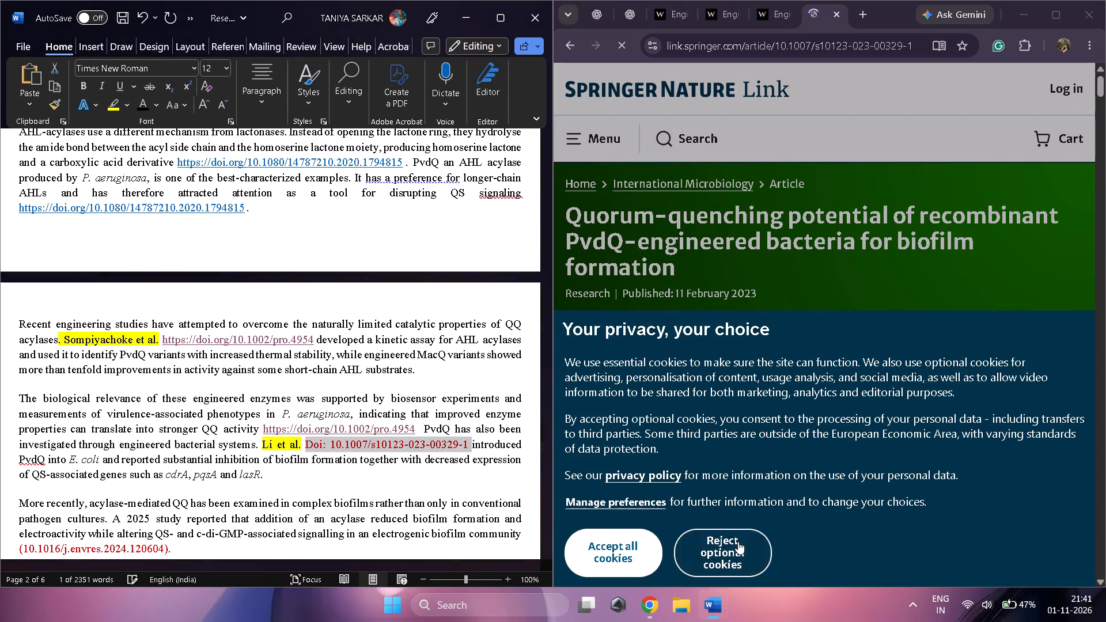
pyautogui.click(736, 542)
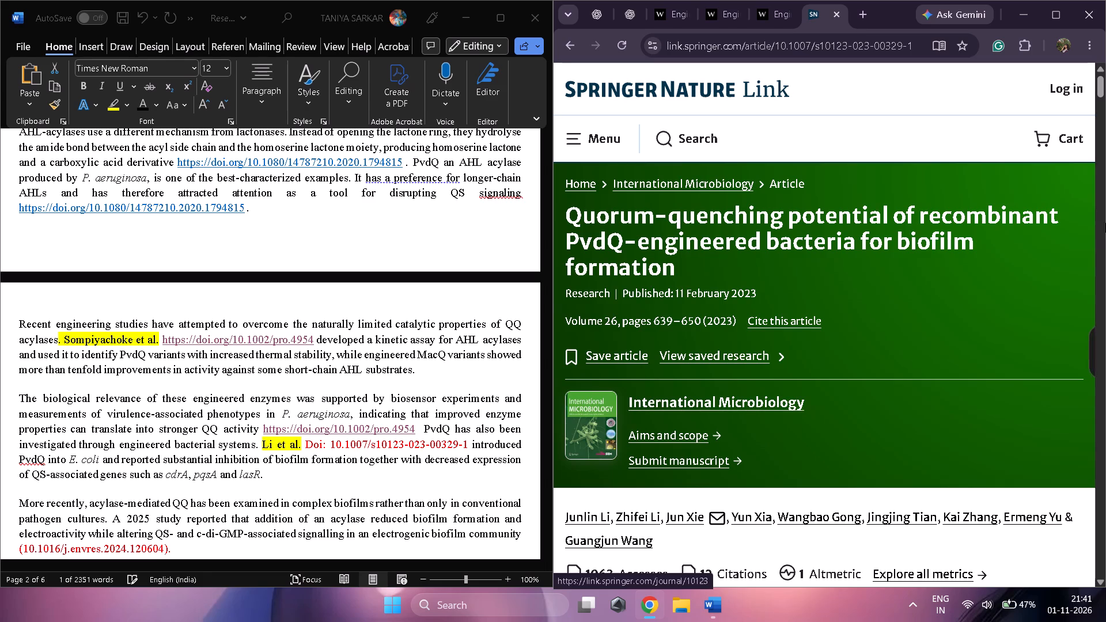
# Read the abstract of the PvdQ-engineered bacteria article and look at its metrics page, returning to the article.
pyautogui.moveTo(1099, 90); pyautogui.dragTo(1101, 101)
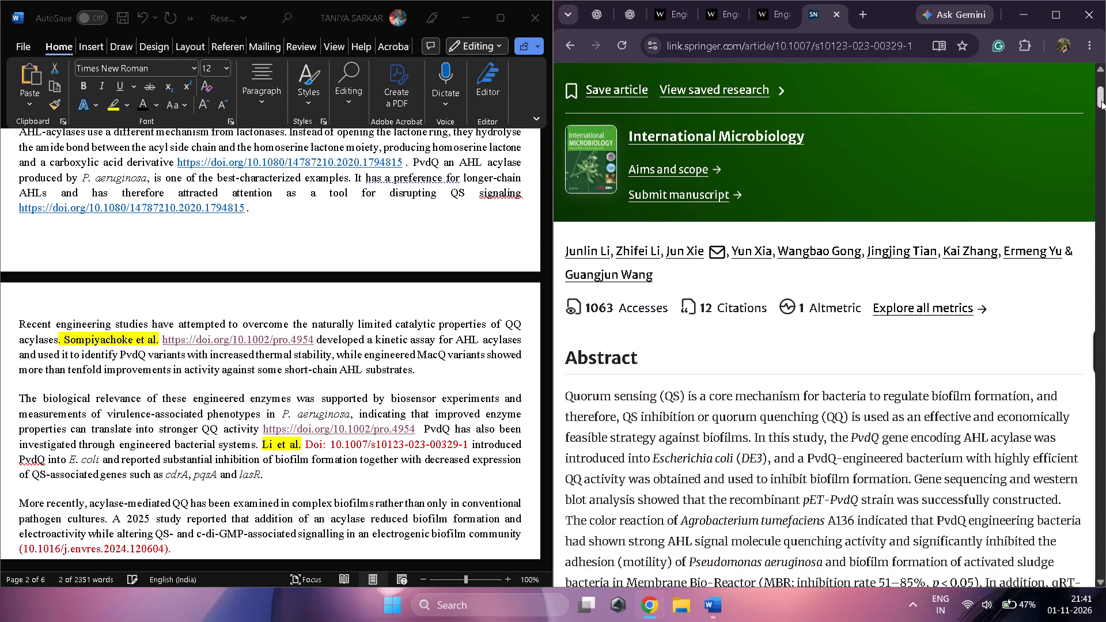
pyautogui.moveTo(1101, 101); pyautogui.dragTo(1105, 114)
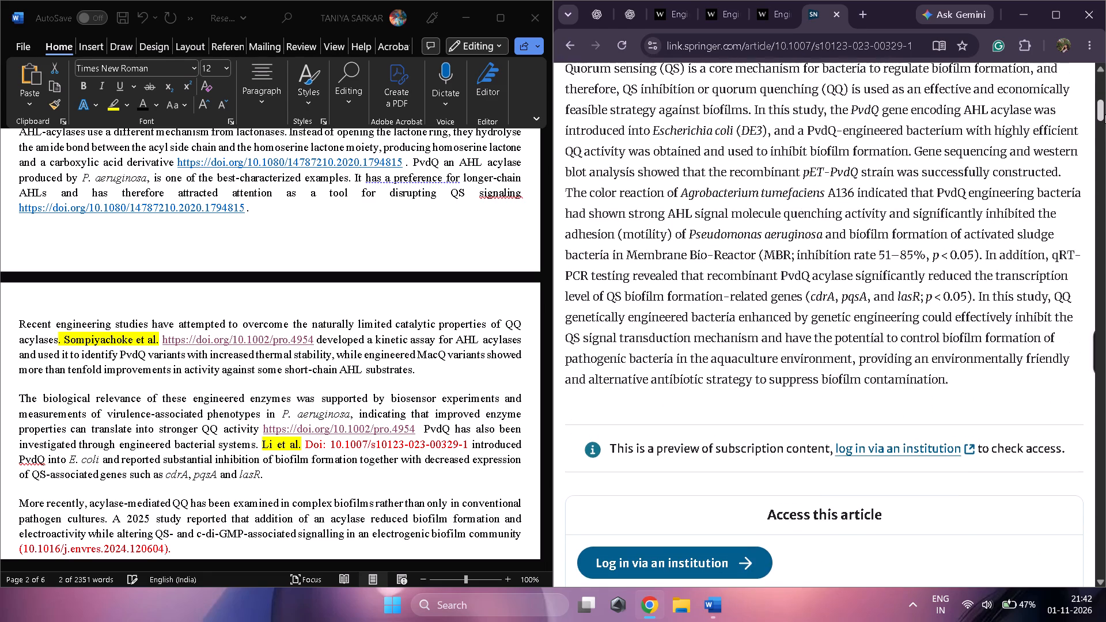
pyautogui.moveTo(1105, 114); pyautogui.dragTo(1105, 99)
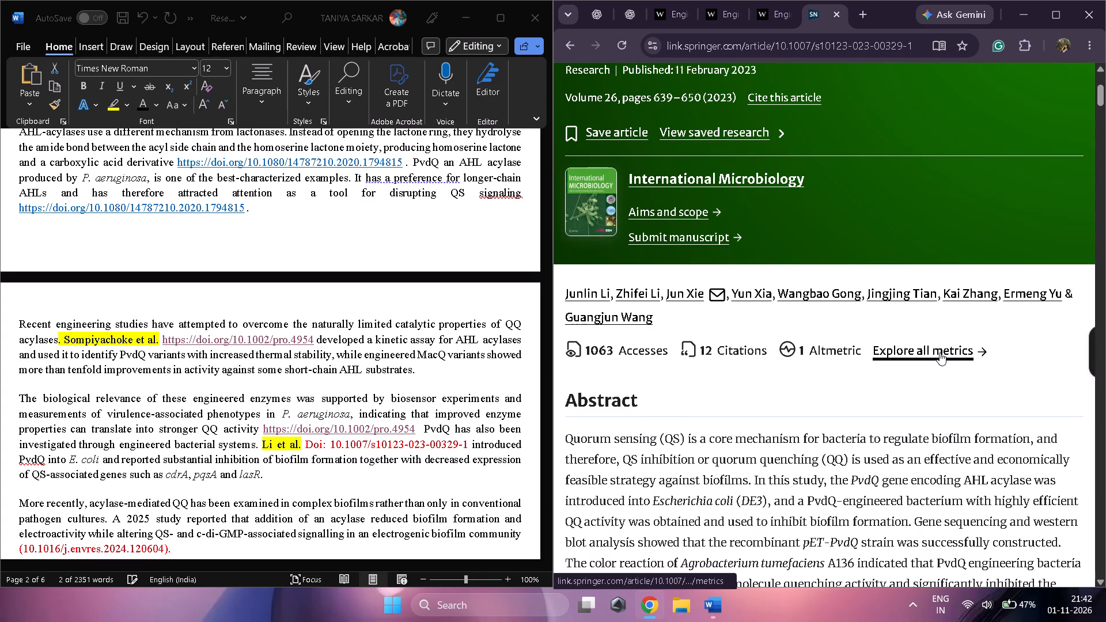
pyautogui.click(940, 352)
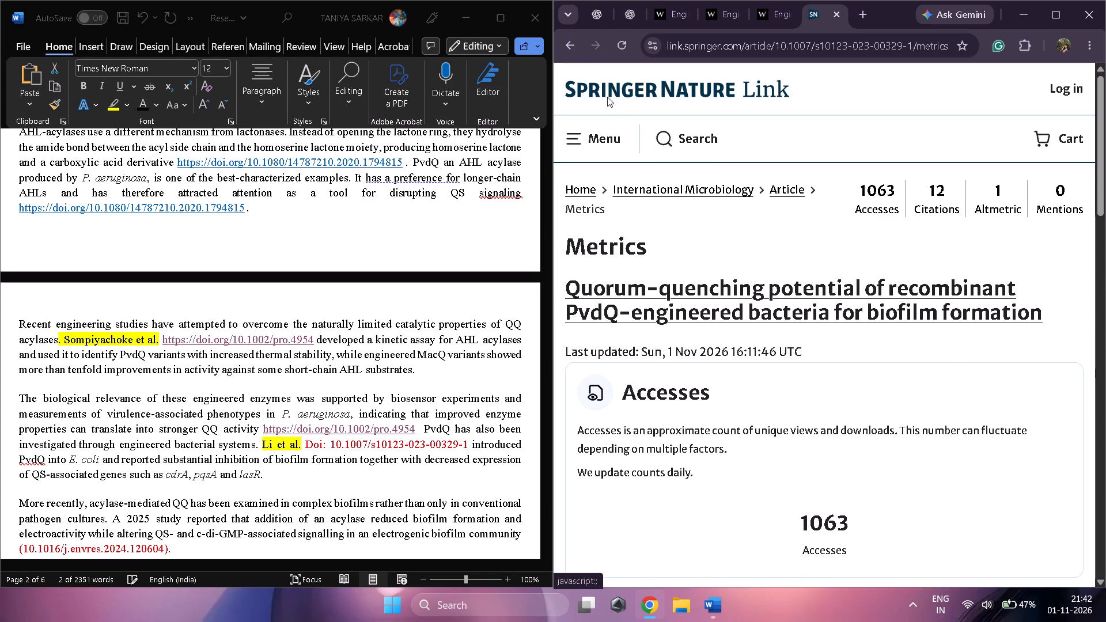
pyautogui.click(571, 52)
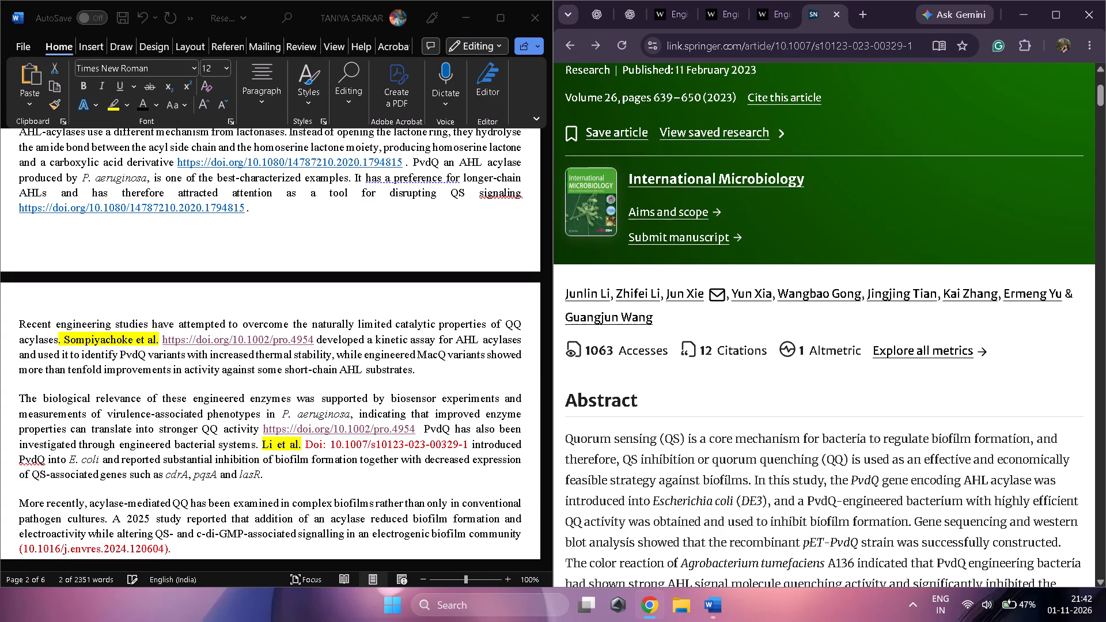
pyautogui.moveTo(1101, 97); pyautogui.dragTo(1100, 77)
pyautogui.click(793, 318)
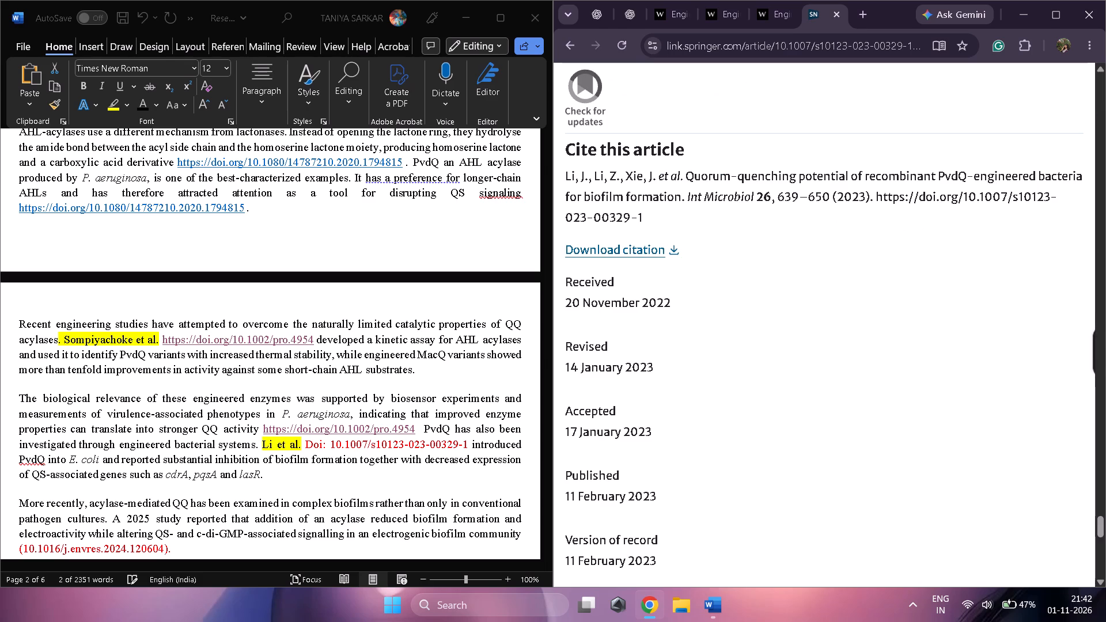
pyautogui.moveTo(878, 197); pyautogui.dragTo(1046, 200)
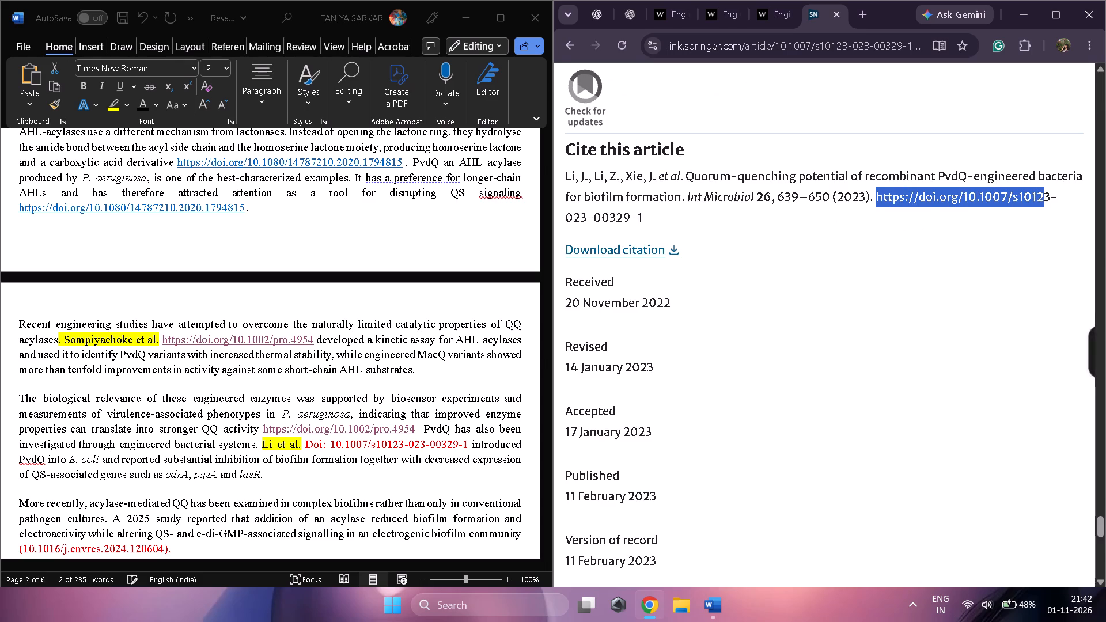
pyautogui.moveTo(1046, 200); pyautogui.dragTo(1043, 211)
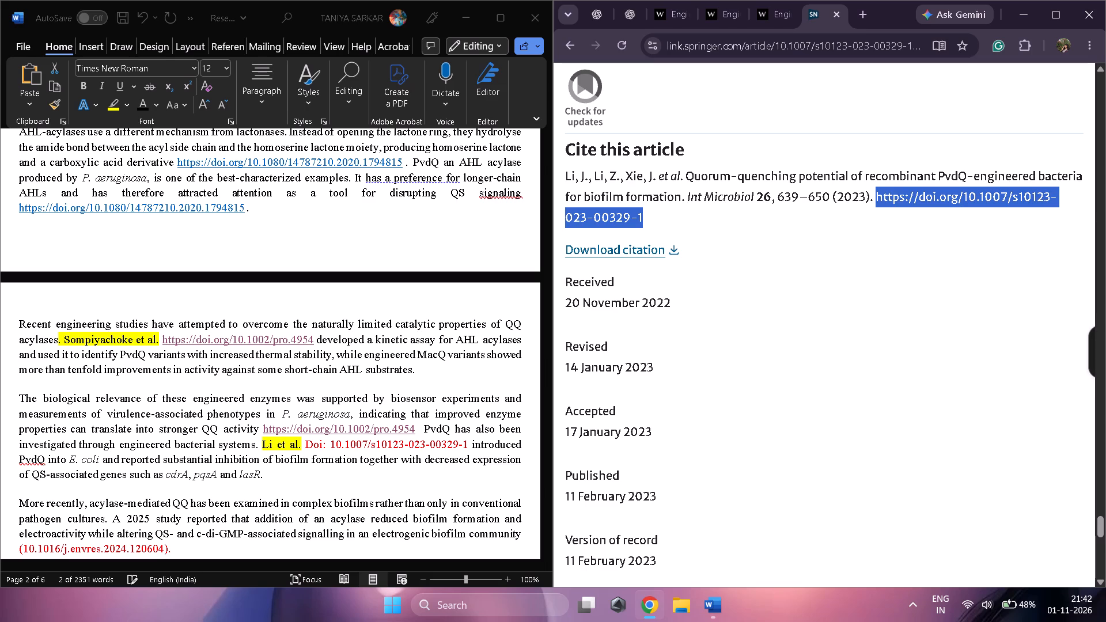
pyautogui.hotkey('ctrl', 'c')
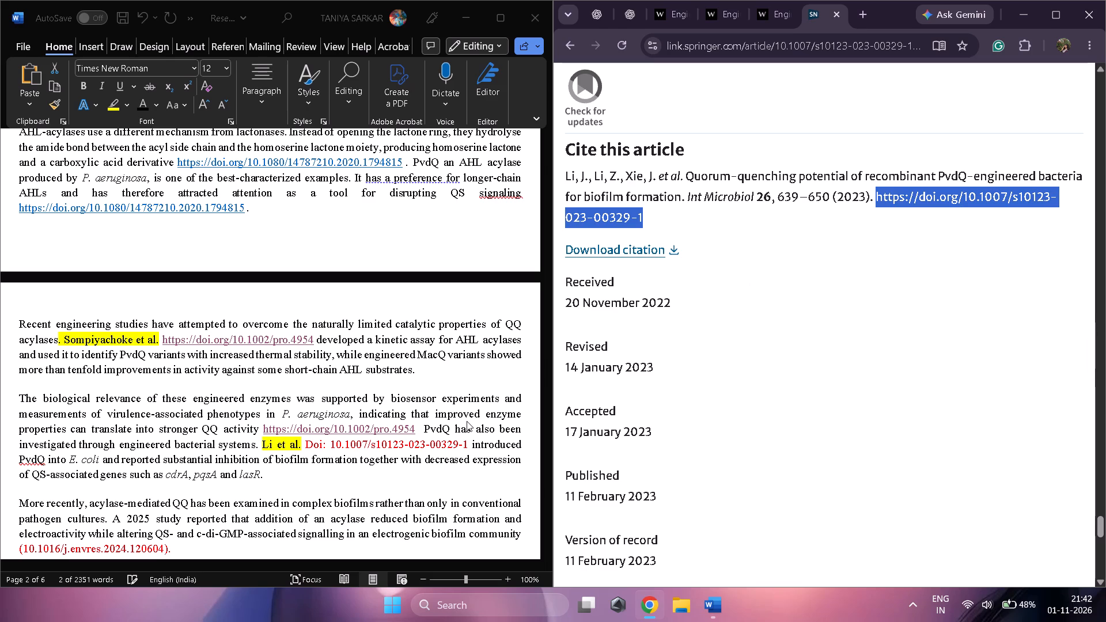
pyautogui.click(448, 437)
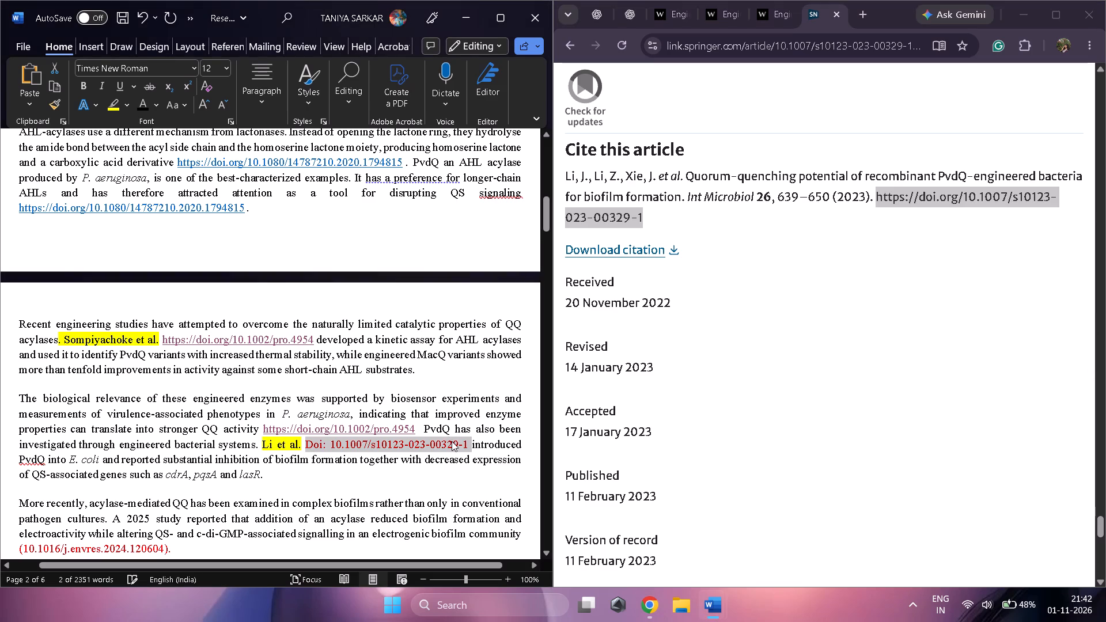
pyautogui.press('BackSpace')
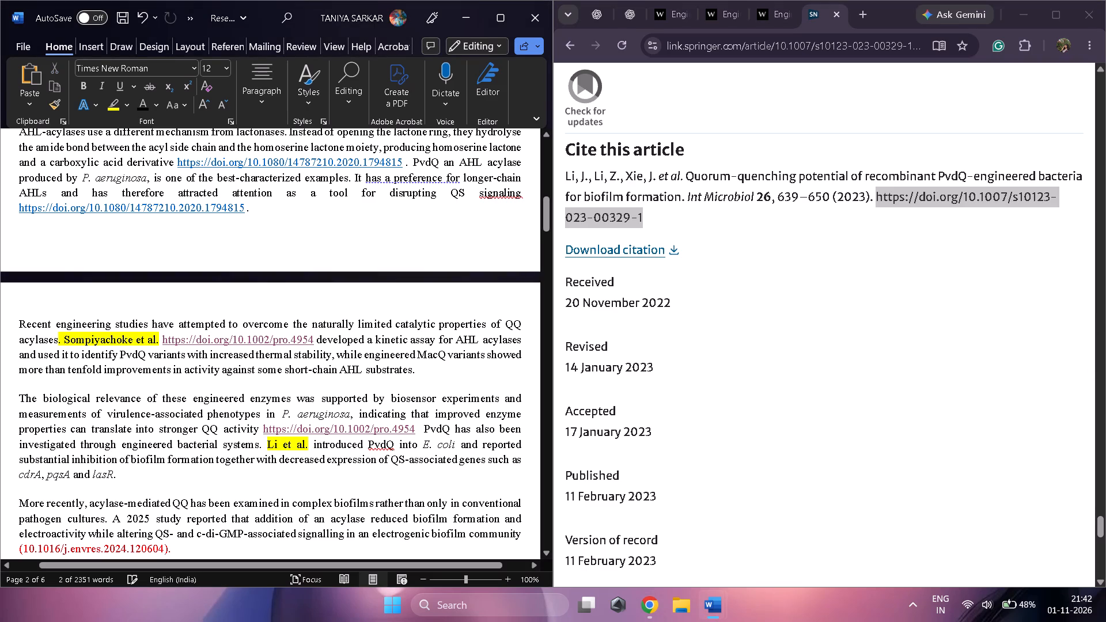
pyautogui.hotkey('ctrl', 'v')
pyautogui.press('space')
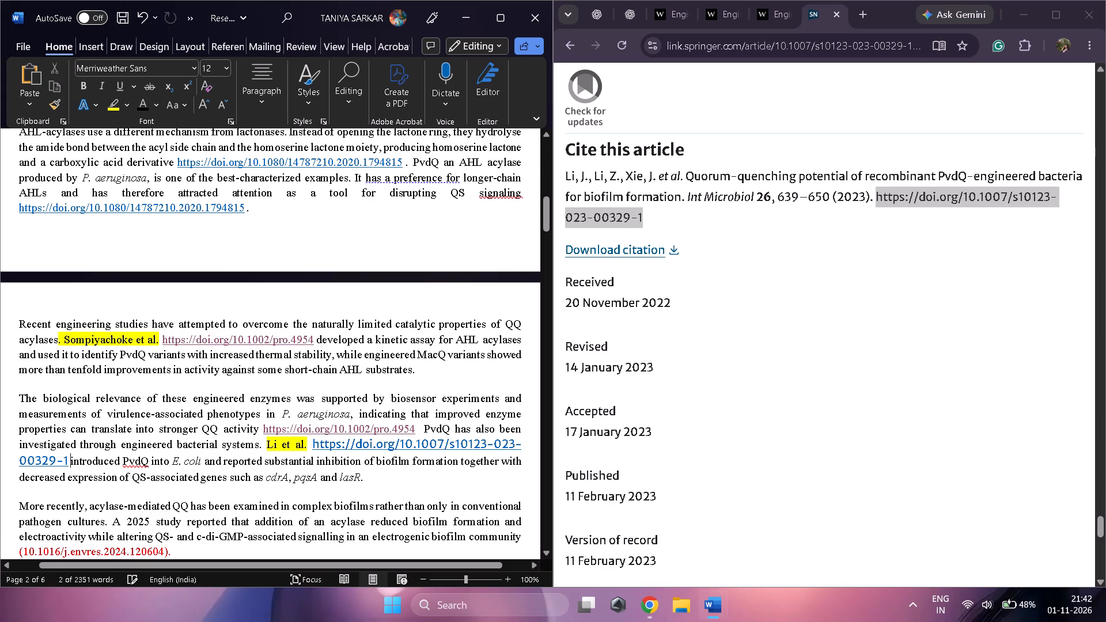
# Remove the brackets and closing full stop around 10.1016/j.envres.2024.120604 at the end of the electrogenic biofilm paragraph.
pyautogui.doubleClick(541, 551)
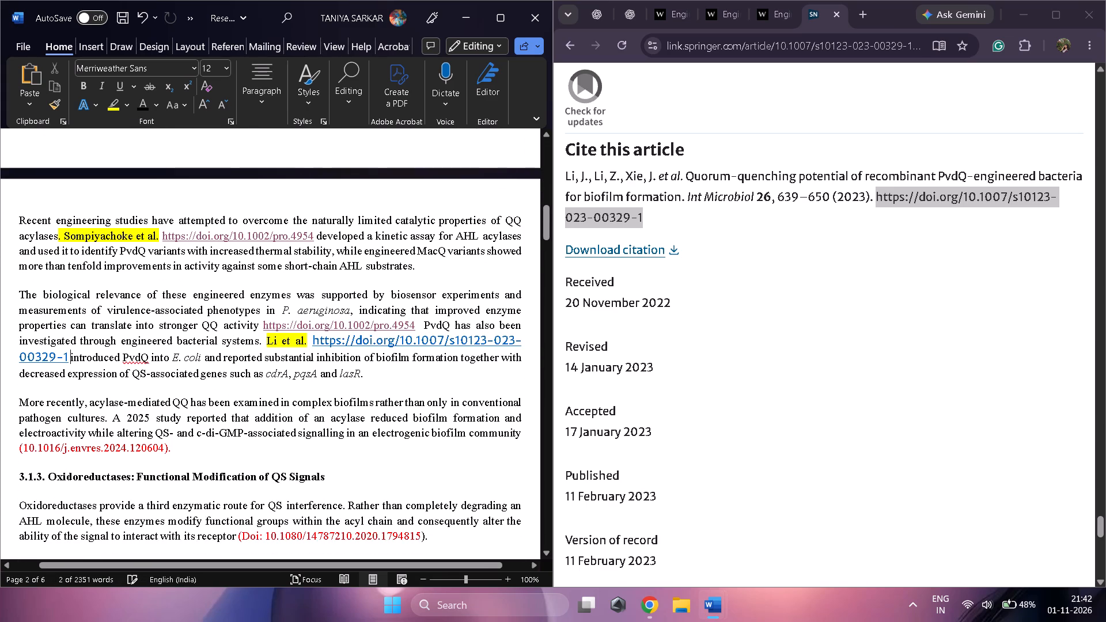
pyautogui.click(169, 447)
pyautogui.click(176, 450)
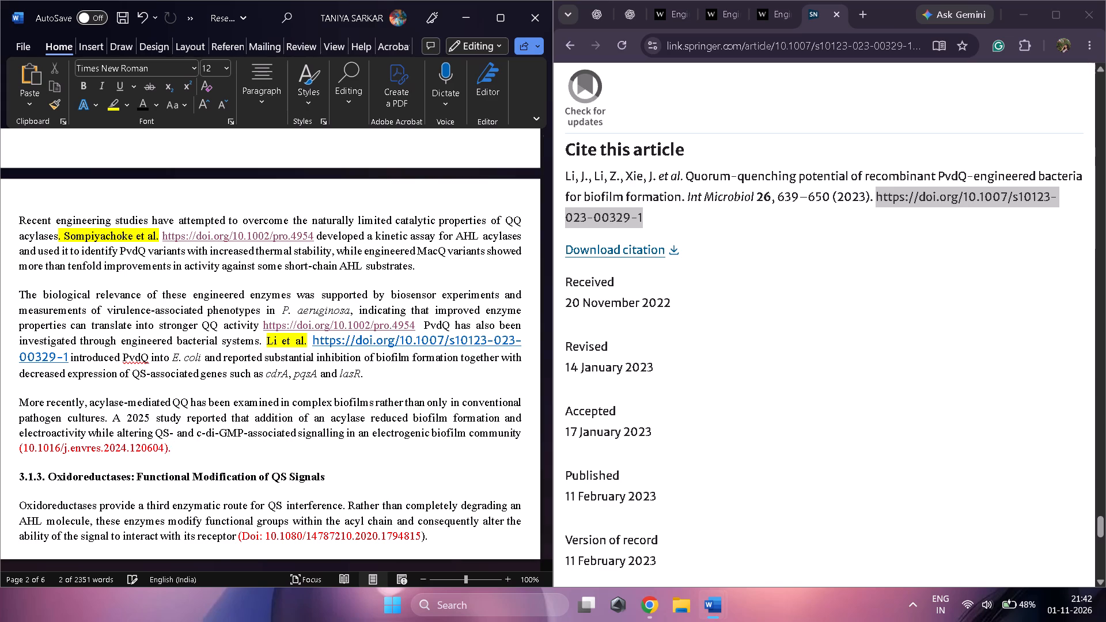
pyautogui.press('BackSpace')
pyautogui.press('BackSpace')
pyautogui.press('BackSpace')
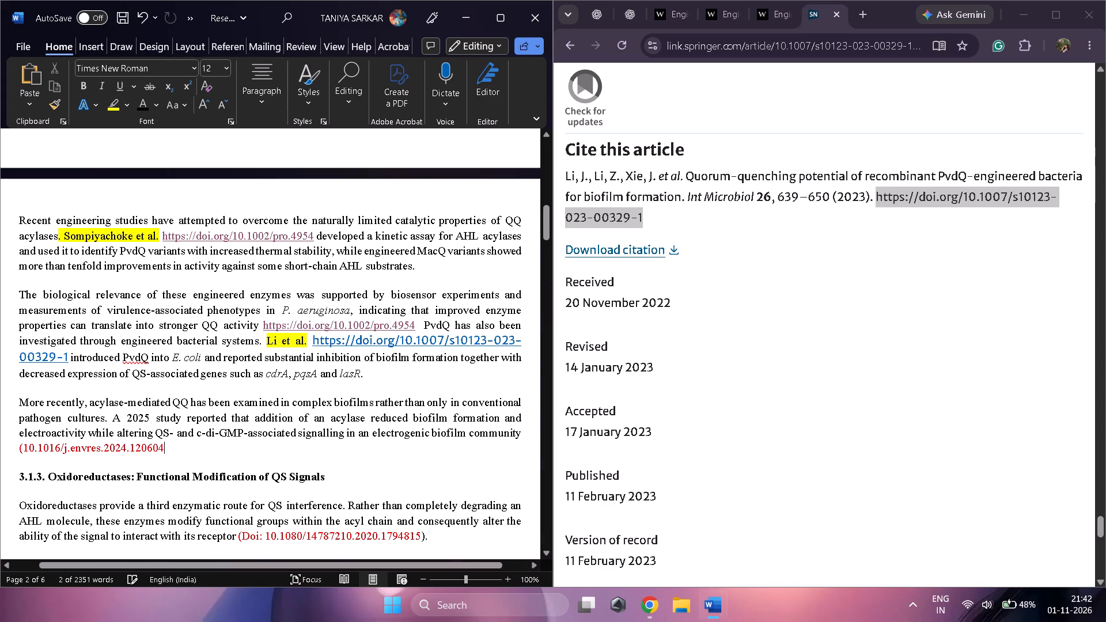
pyautogui.click(25, 448)
pyautogui.press('BackSpace')
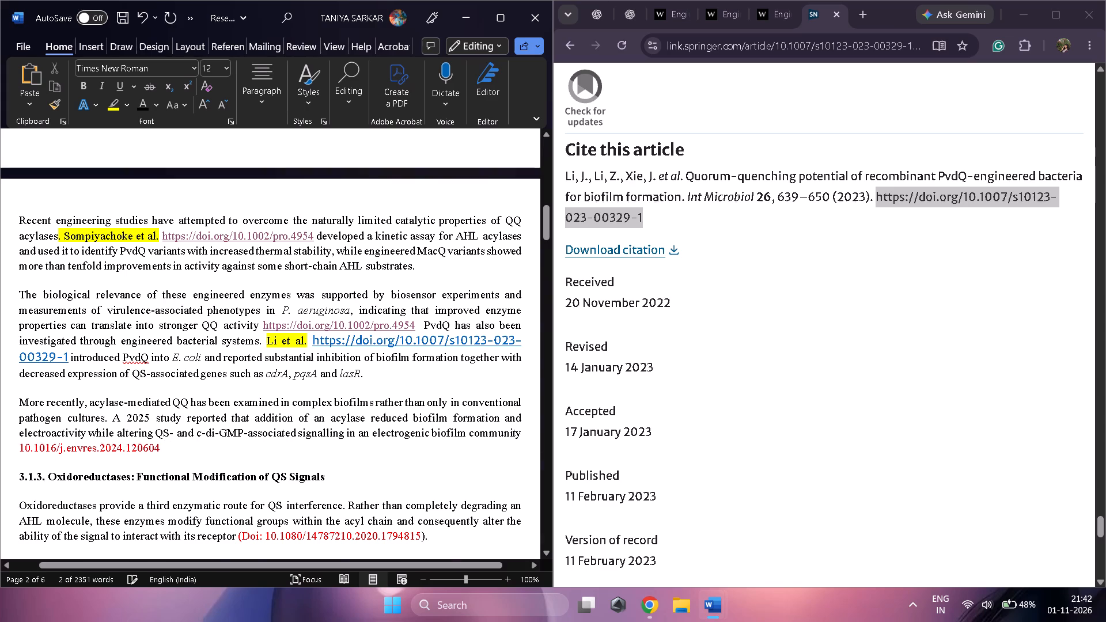
pyautogui.click(157, 449)
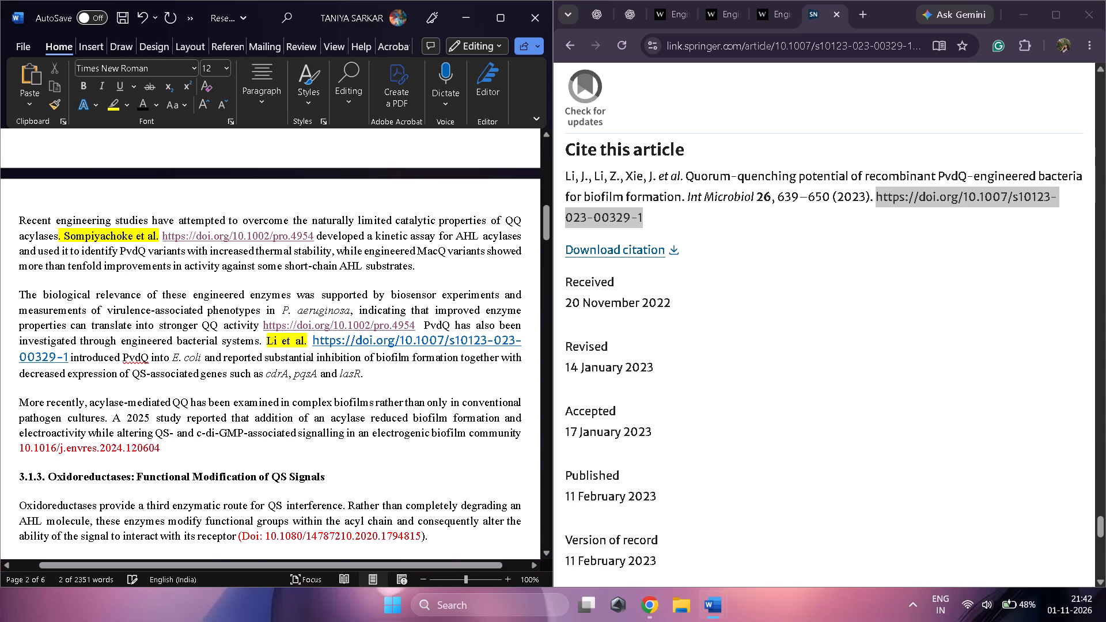
pyautogui.write('.')
pyautogui.press('space')
pyautogui.press('BackSpace')
pyautogui.press('BackSpace')
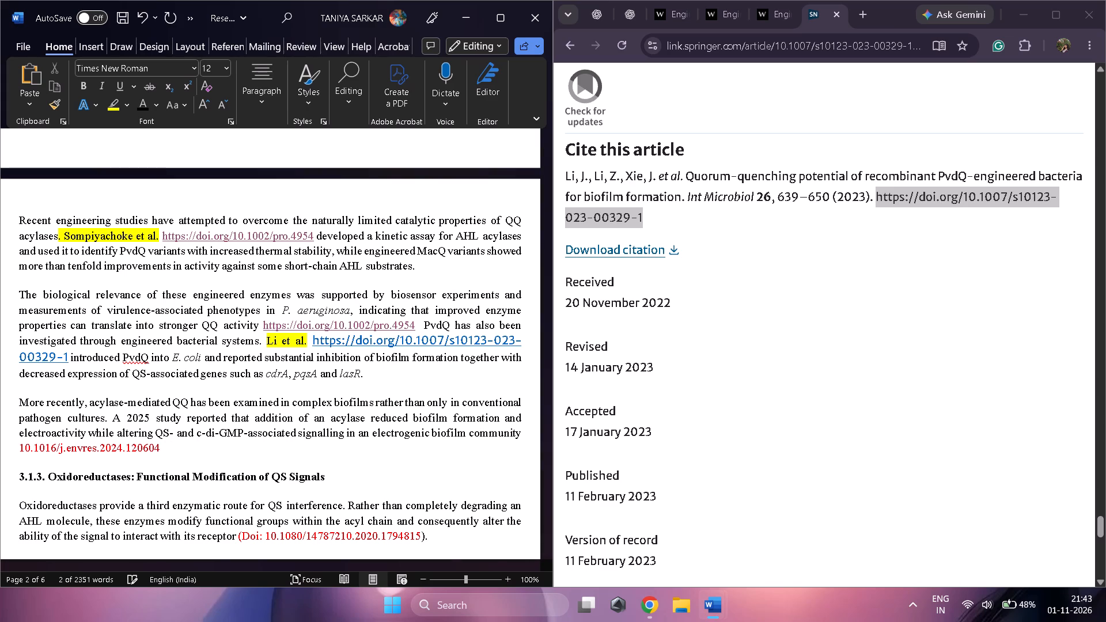
# Search the web for 10.1016/j.envres.2024.120604 in a new tab and open the article's PubMed record.
pyautogui.moveTo(164, 450); pyautogui.dragTo(26, 453)
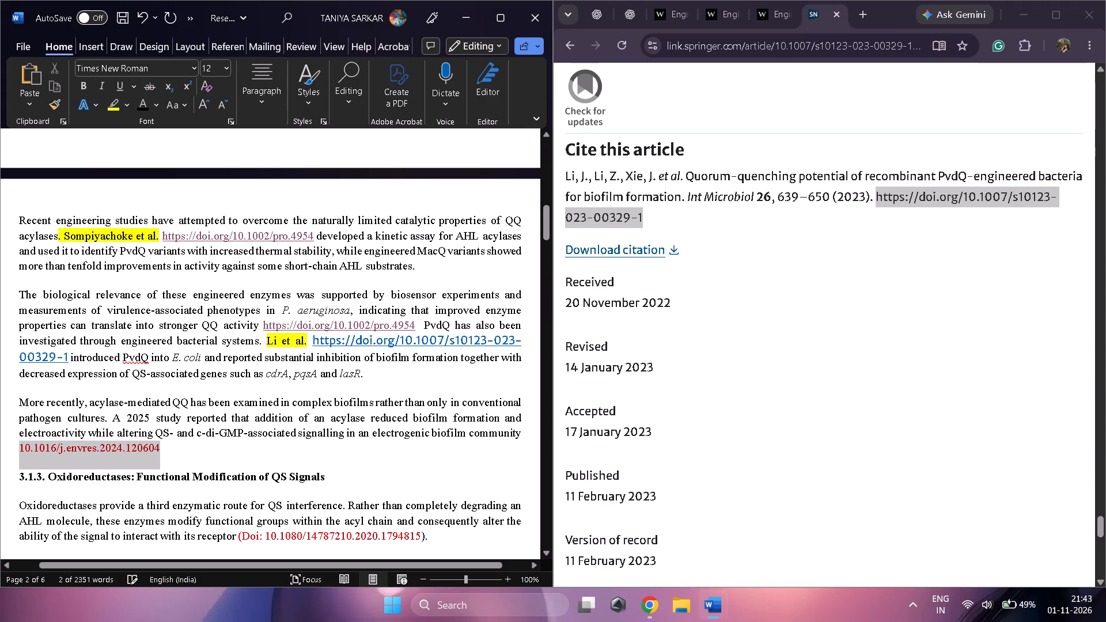
pyautogui.moveTo(26, 453); pyautogui.dragTo(25, 453)
pyautogui.hotkey('ctrl', 'c')
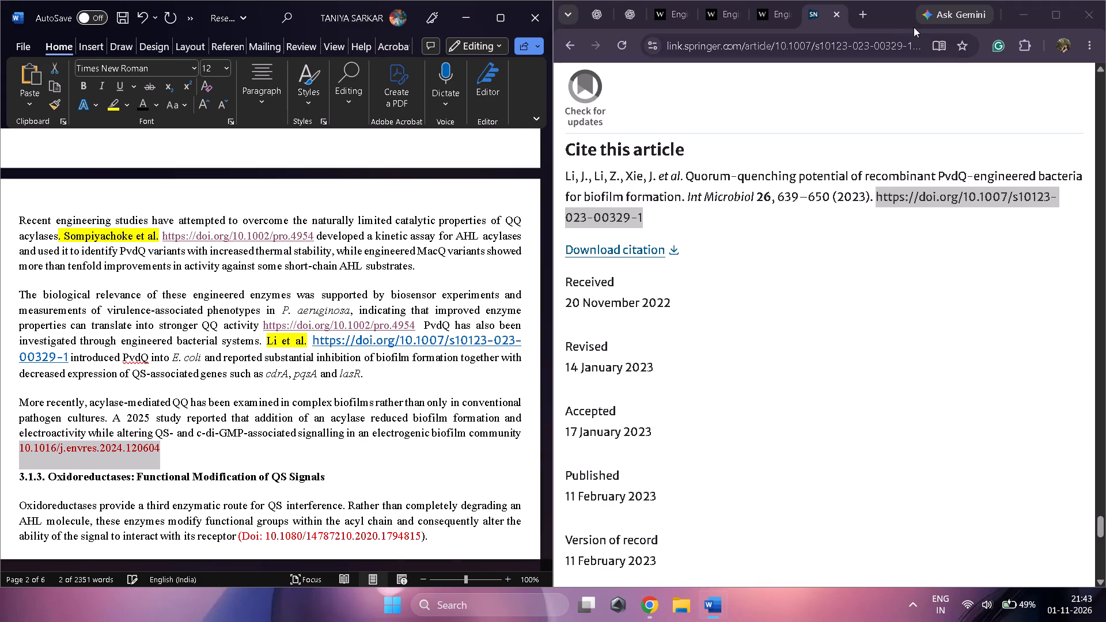
pyautogui.click(866, 9)
pyautogui.click(841, 48)
pyautogui.hotkey('ctrl', 'v')
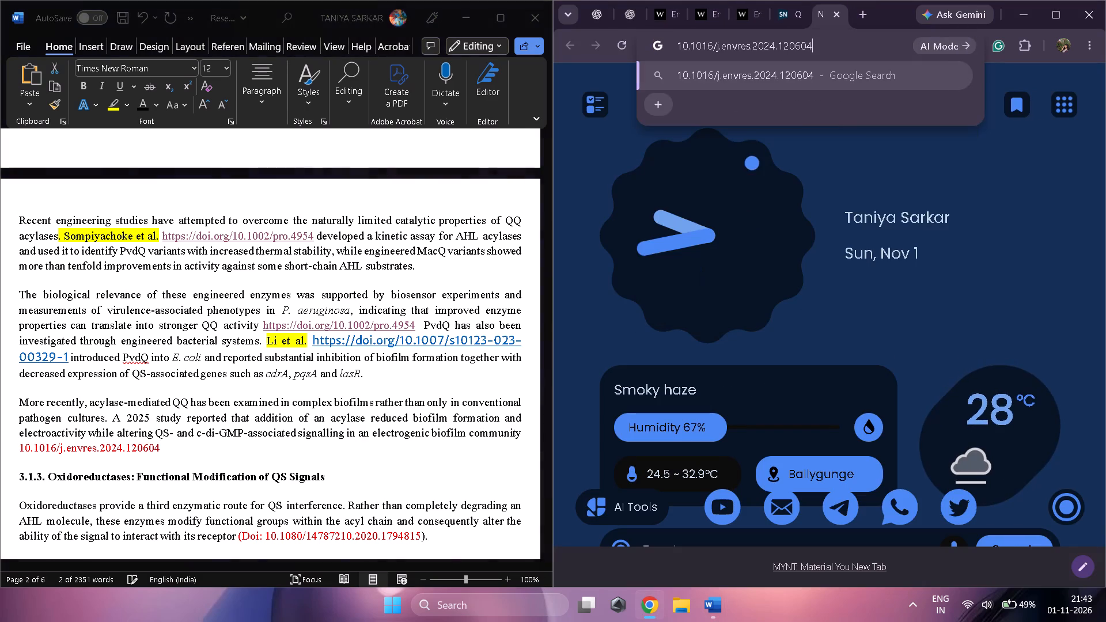
pyautogui.press('Return')
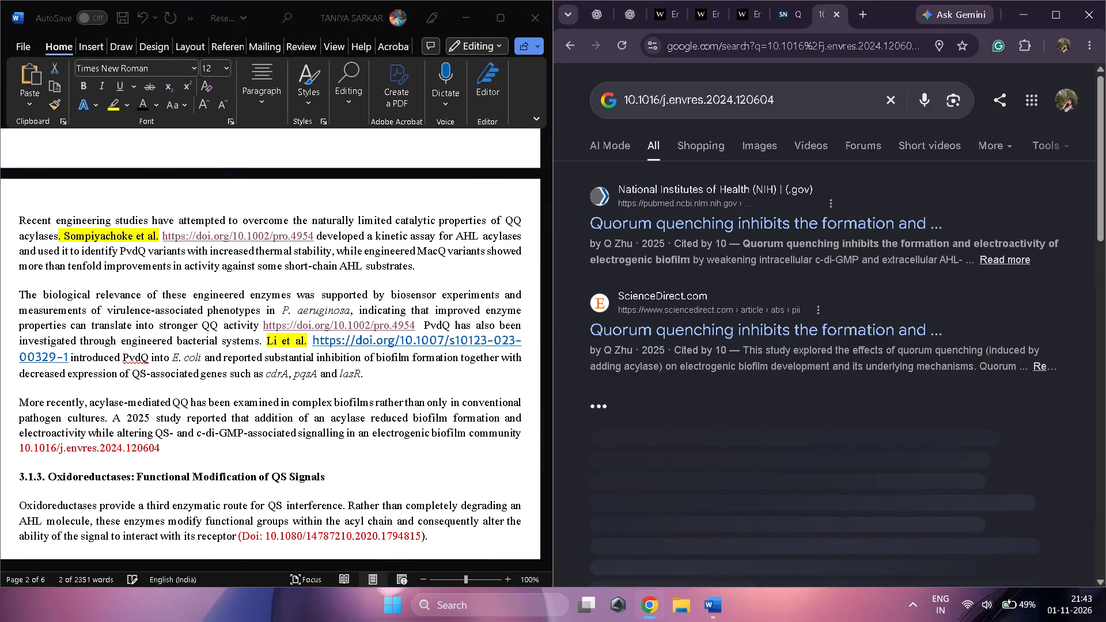
pyautogui.click(889, 225)
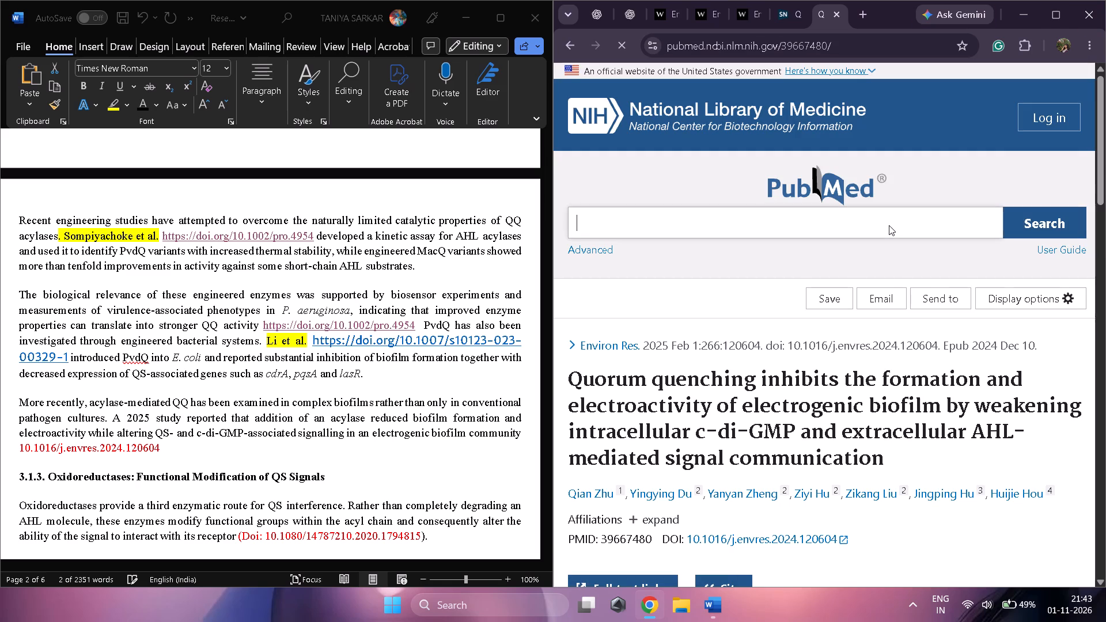
pyautogui.rightClick(805, 543)
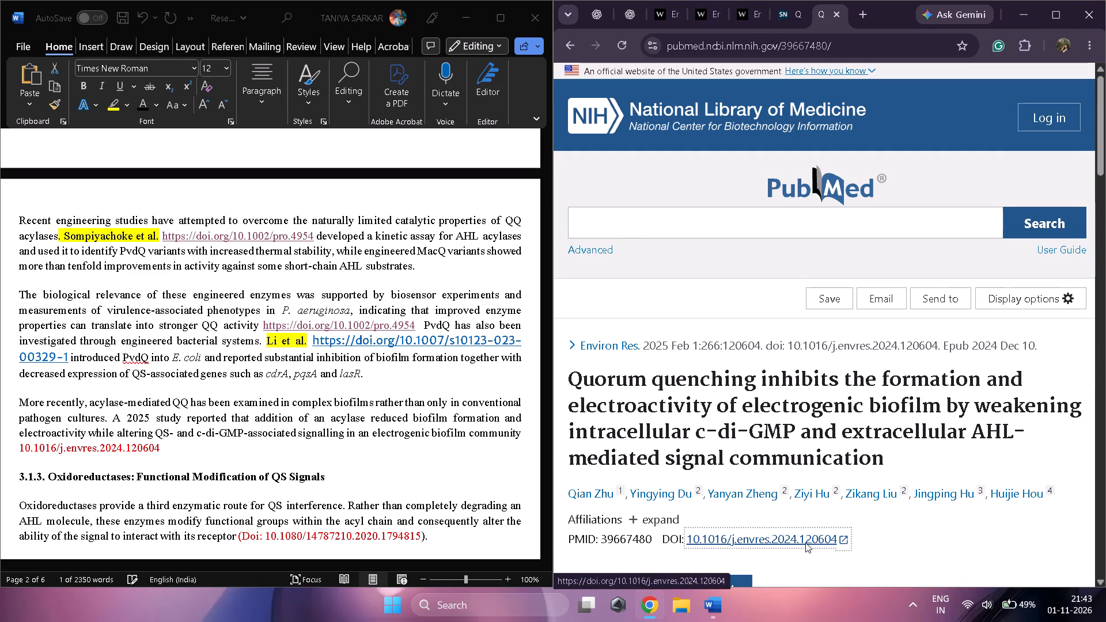
pyautogui.click(866, 494)
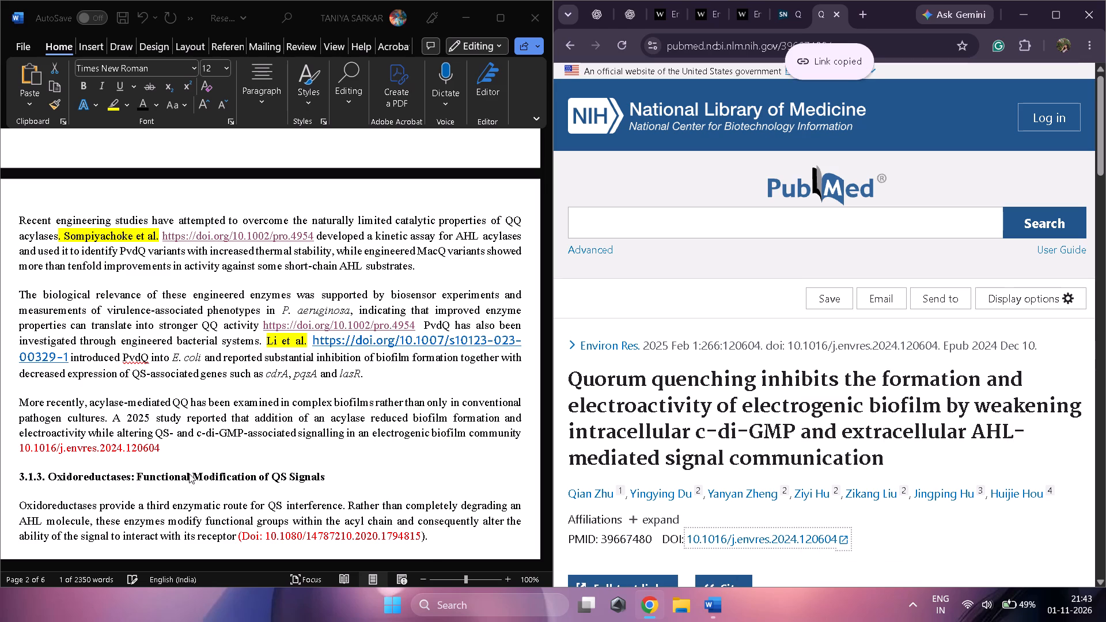
pyautogui.click(173, 459)
pyautogui.press('BackSpace')
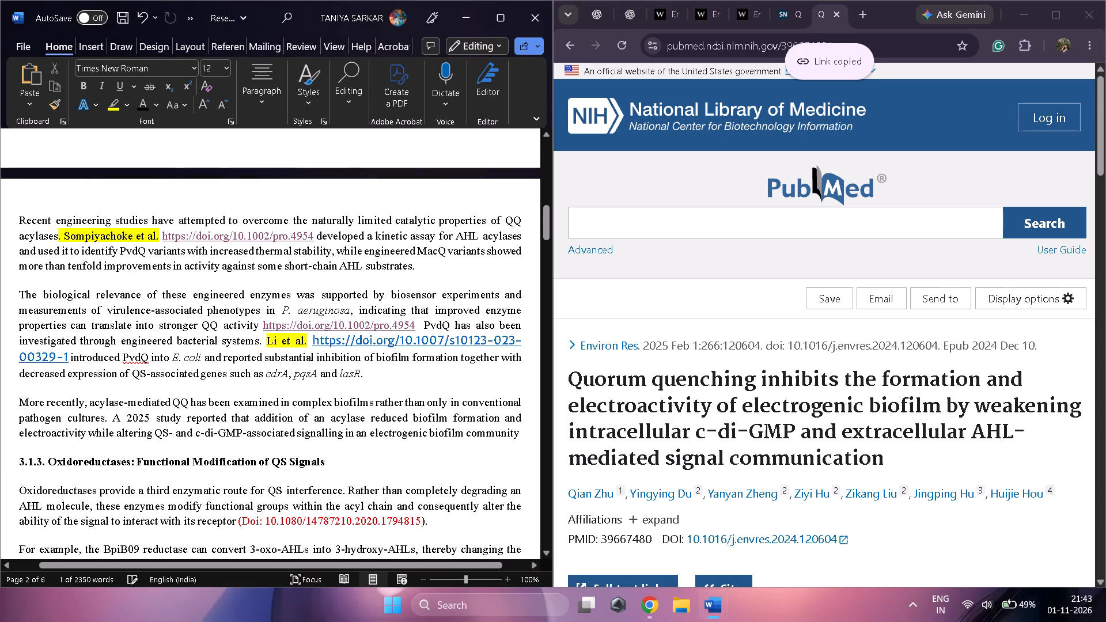
pyautogui.hotkey('ctrl', 'v')
pyautogui.press('space')
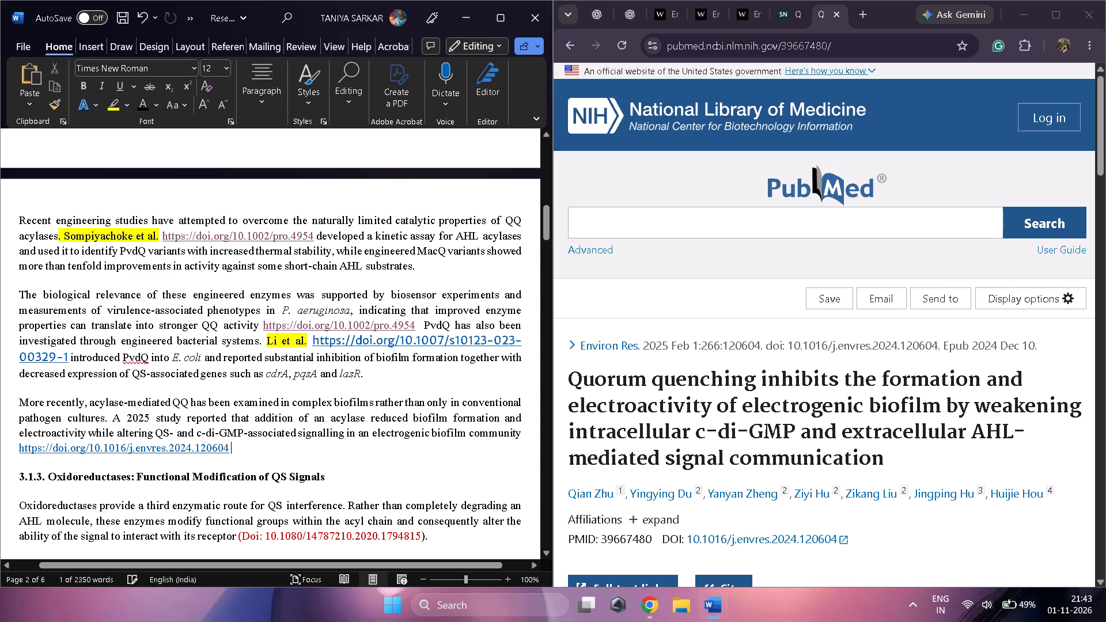
pyautogui.moveTo(311, 337); pyautogui.dragTo(317, 342)
pyautogui.moveTo(317, 342); pyautogui.dragTo(320, 343)
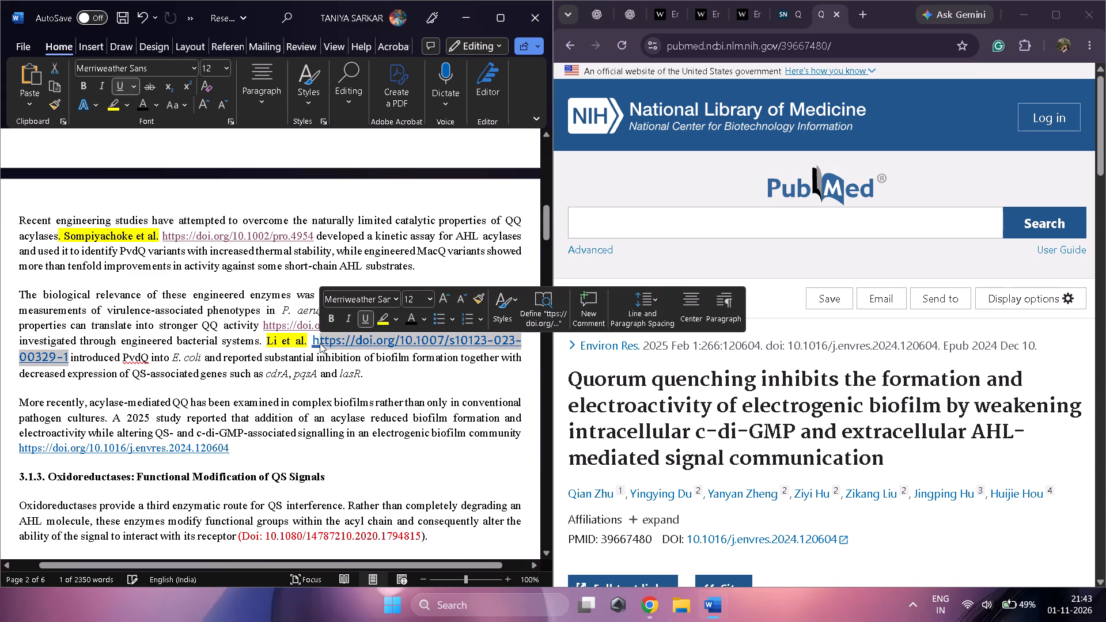
pyautogui.click(316, 337)
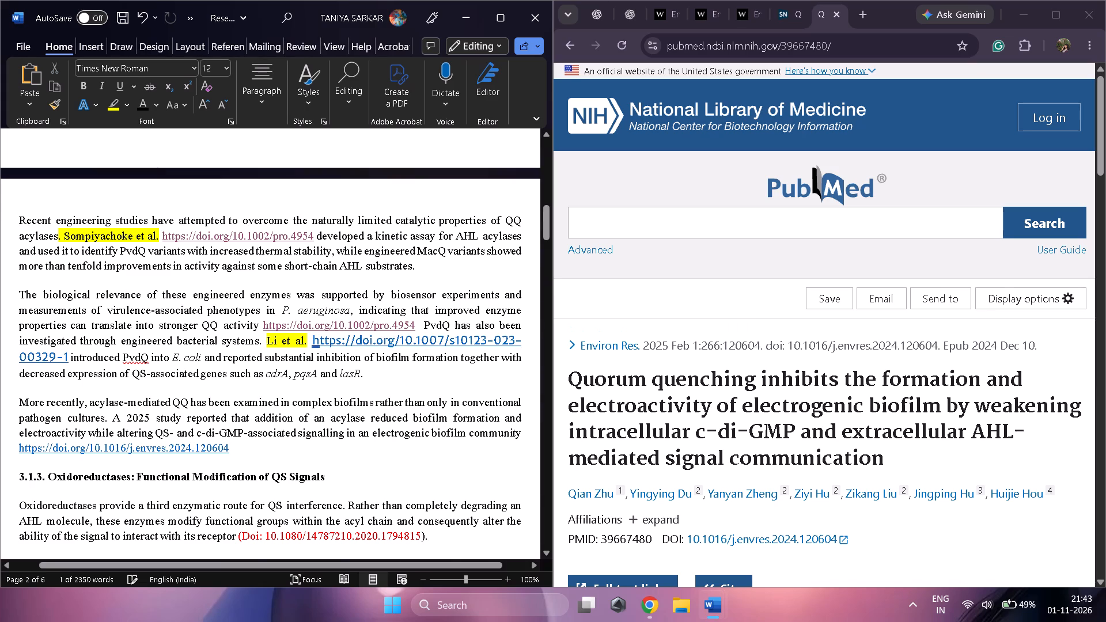
pyautogui.moveTo(311, 337); pyautogui.dragTo(321, 342)
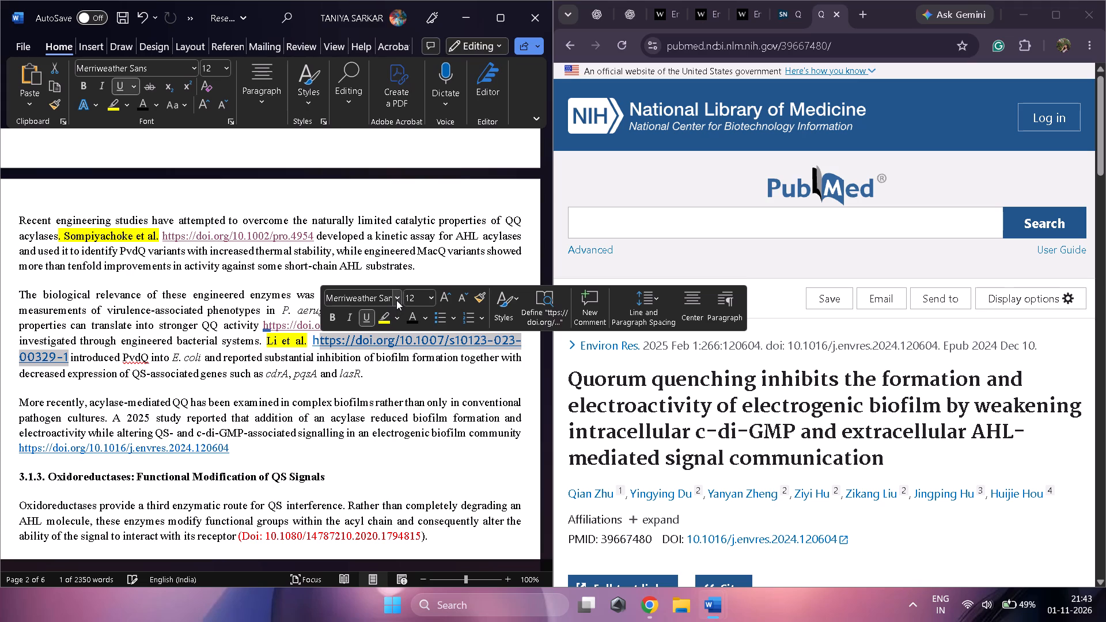
pyautogui.click(396, 300)
pyautogui.click(442, 97)
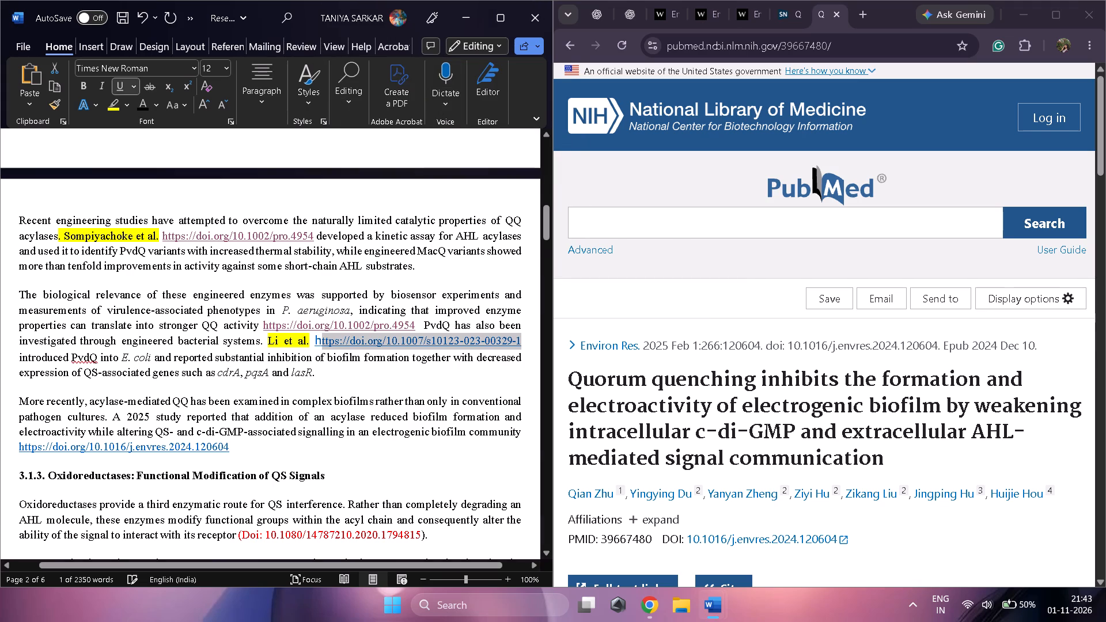
pyautogui.moveTo(313, 339); pyautogui.dragTo(323, 339)
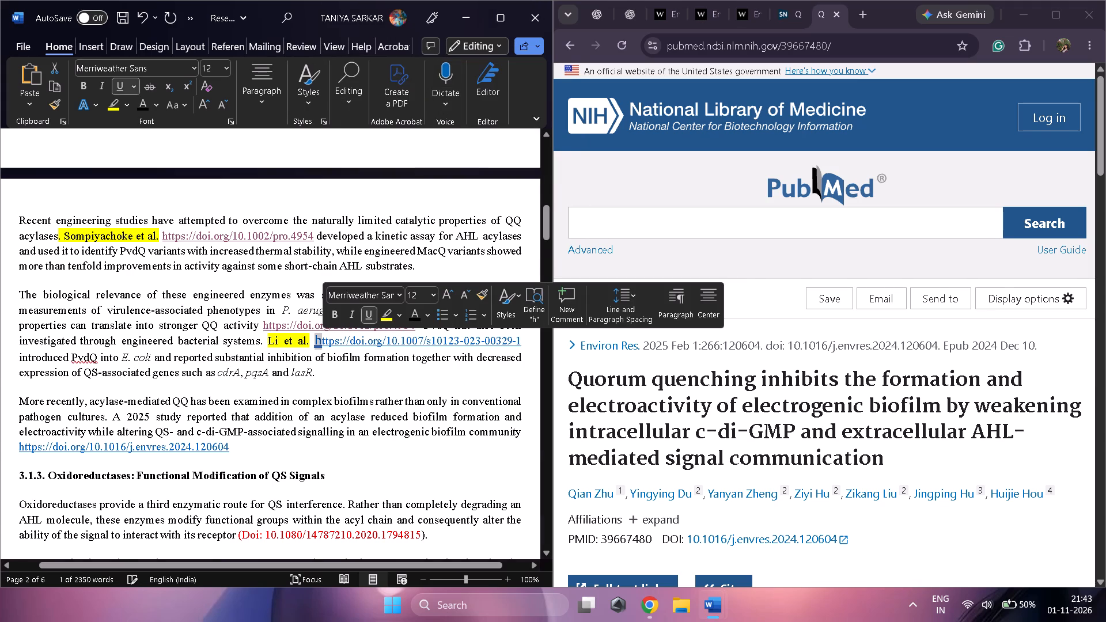
pyautogui.click(398, 297)
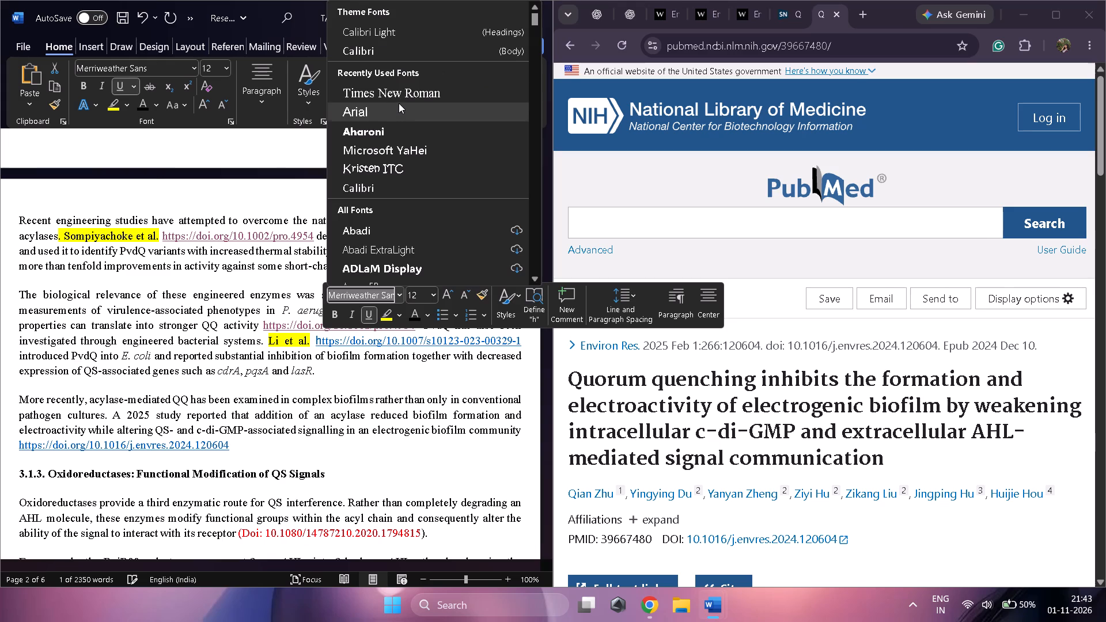
pyautogui.click(401, 97)
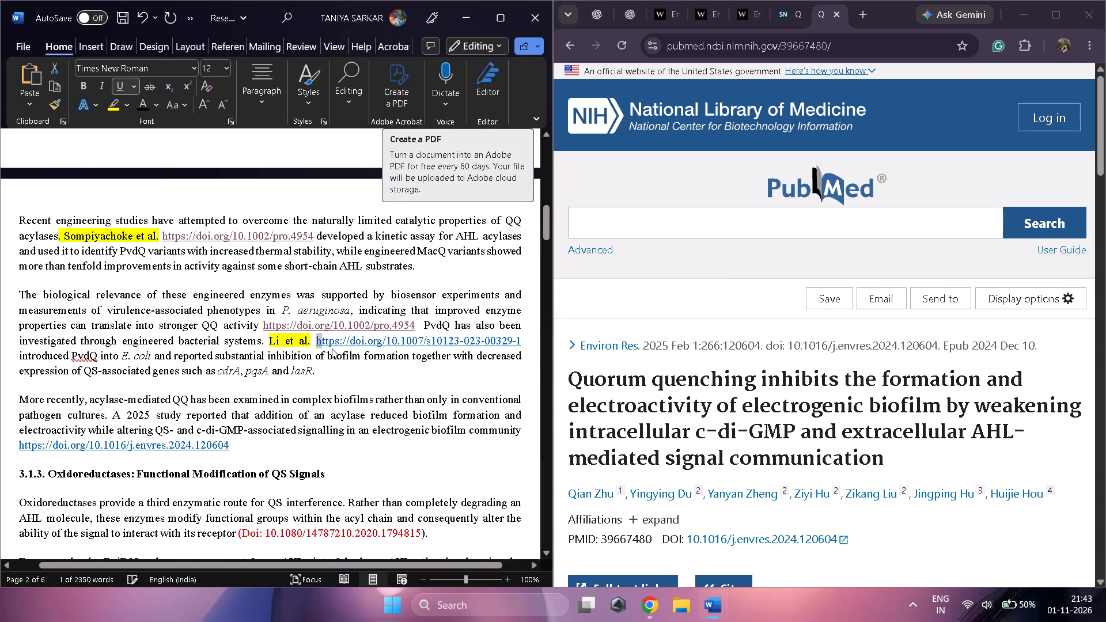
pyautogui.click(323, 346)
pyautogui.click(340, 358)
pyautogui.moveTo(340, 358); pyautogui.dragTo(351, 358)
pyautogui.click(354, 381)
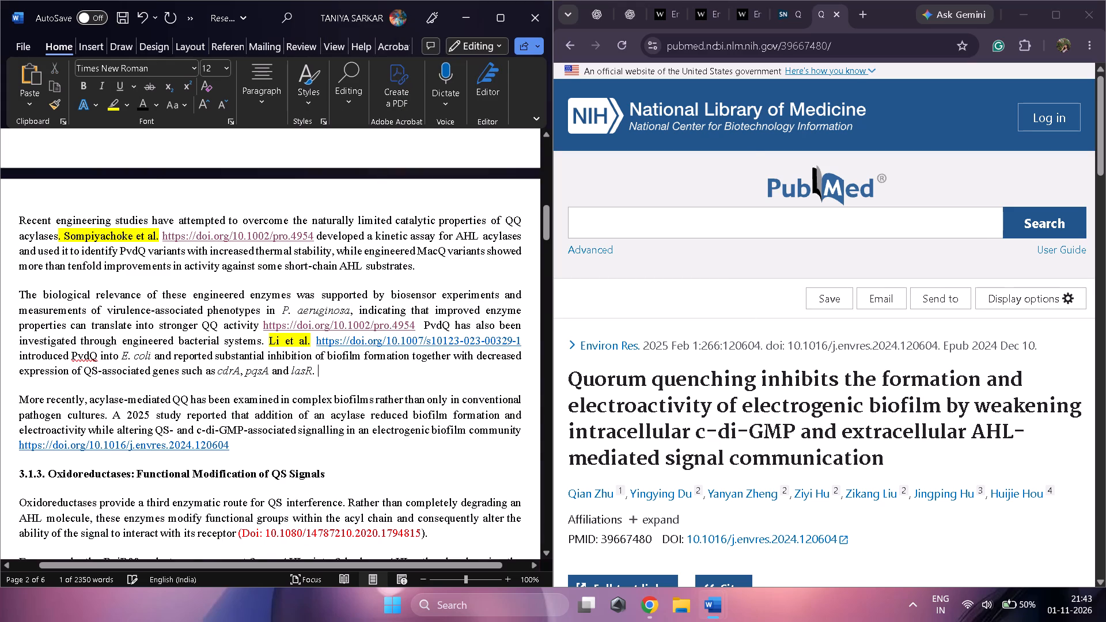
# Search the web in a new tab for the first red DOI in section 3.1.3, 10.1080/14787210.2020.1794815, and open its PubMed record.
pyautogui.doubleClick(546, 550)
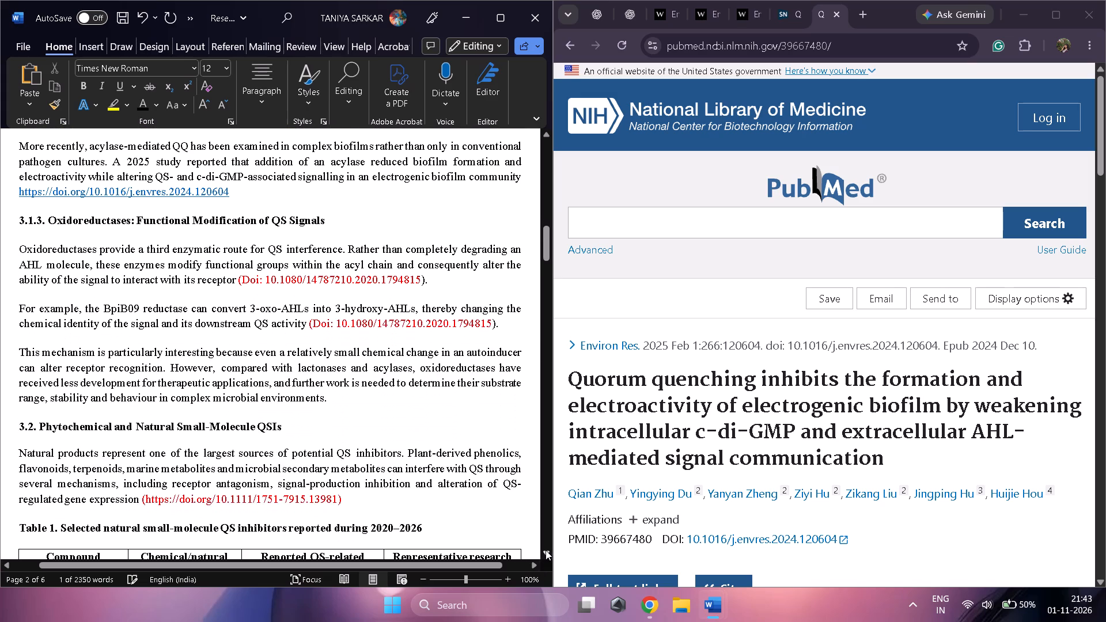
pyautogui.click(546, 550)
pyautogui.click(390, 267)
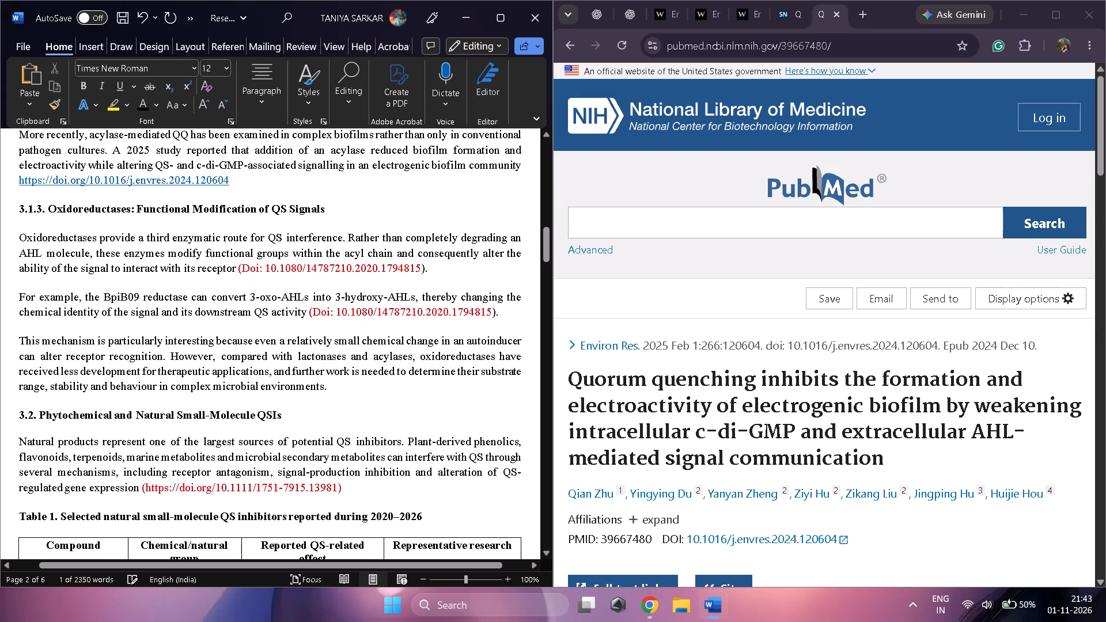
pyautogui.keyDown('ctrl'); pyautogui.click(390, 267); pyautogui.keyUp('ctrl')
pyautogui.moveTo(242, 267); pyautogui.dragTo(399, 274)
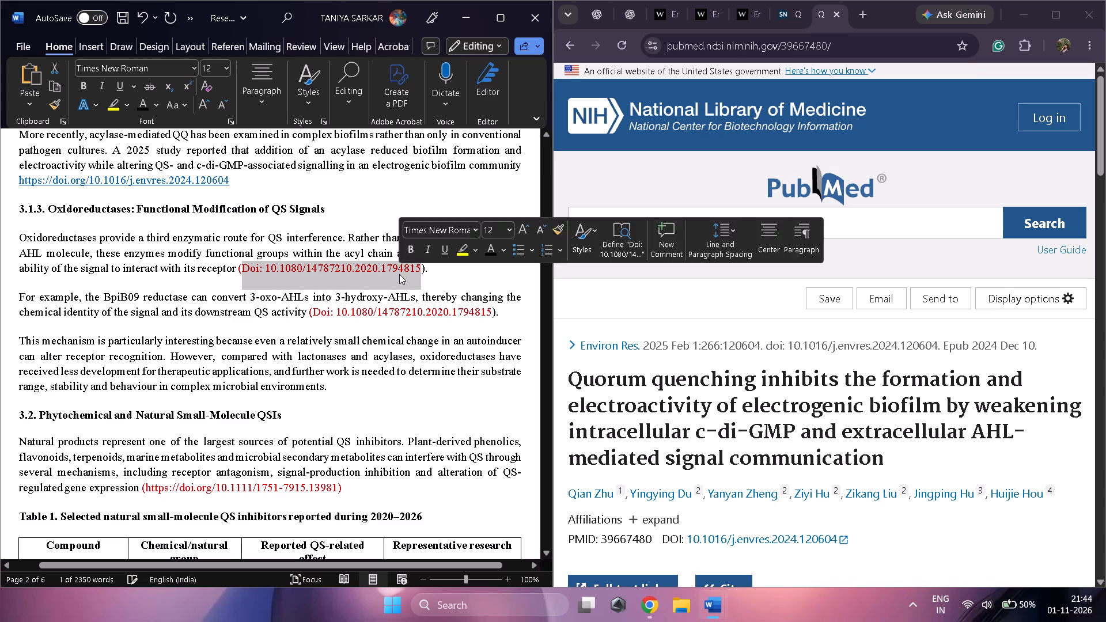
pyautogui.hotkey('ctrl', 'c')
pyautogui.click(866, 10)
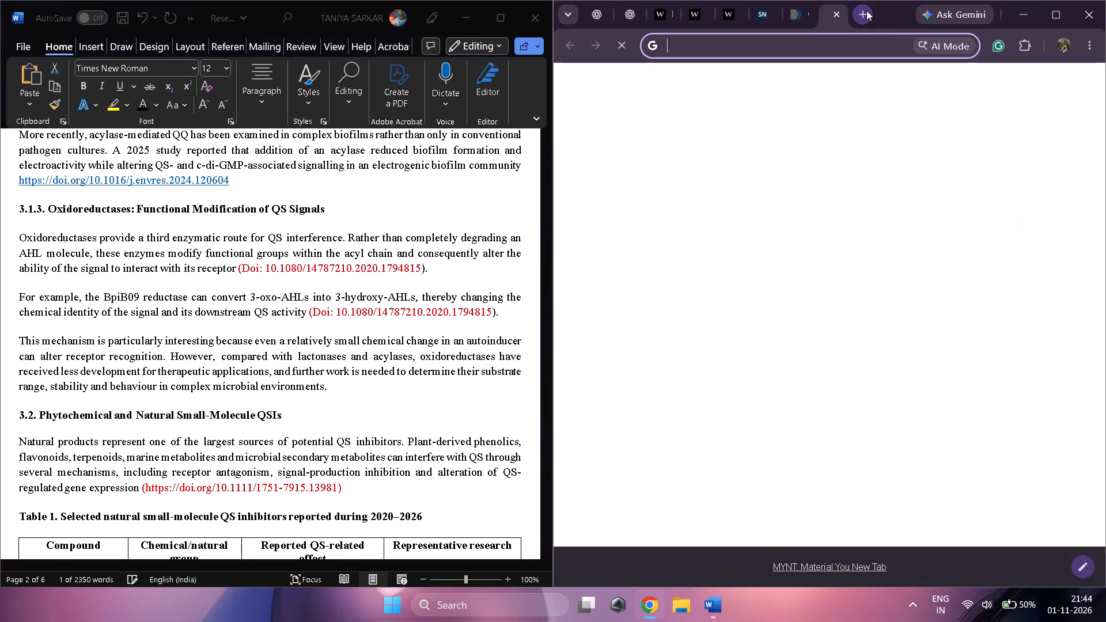
pyautogui.click(847, 38)
pyautogui.hotkey('ctrl', 'v')
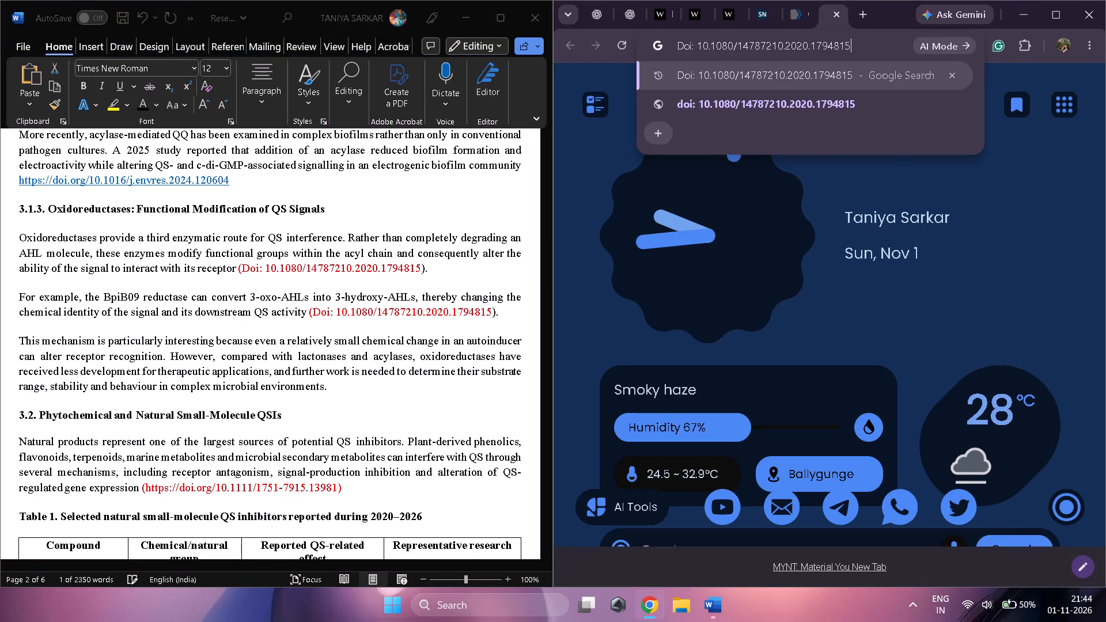
pyautogui.press('Return')
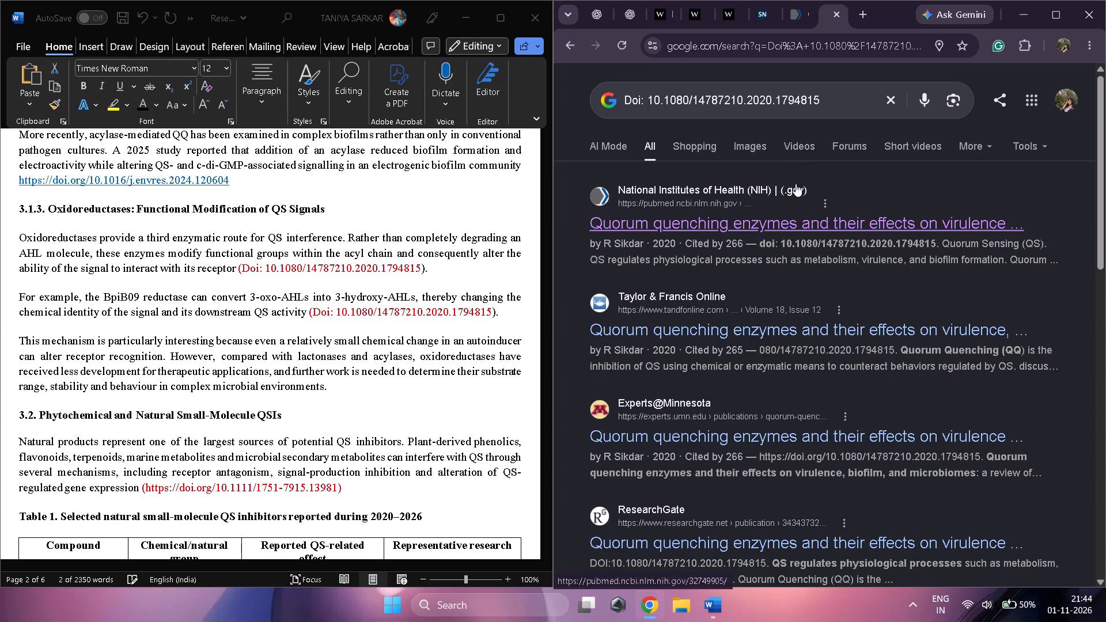
pyautogui.click(317, 269)
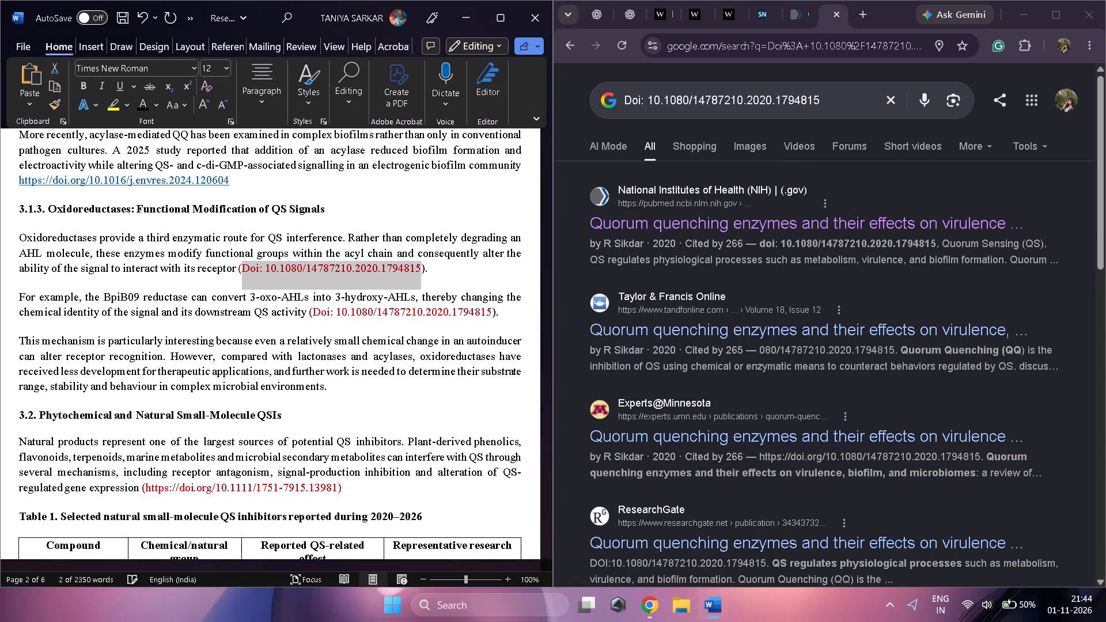
pyautogui.click(703, 227)
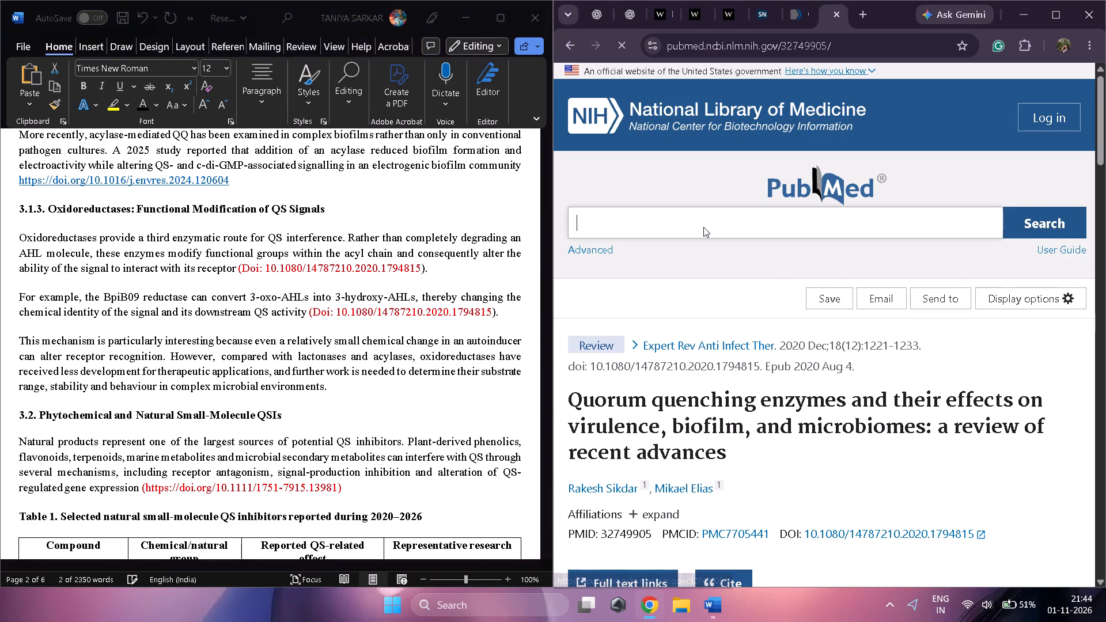
pyautogui.rightClick(870, 537)
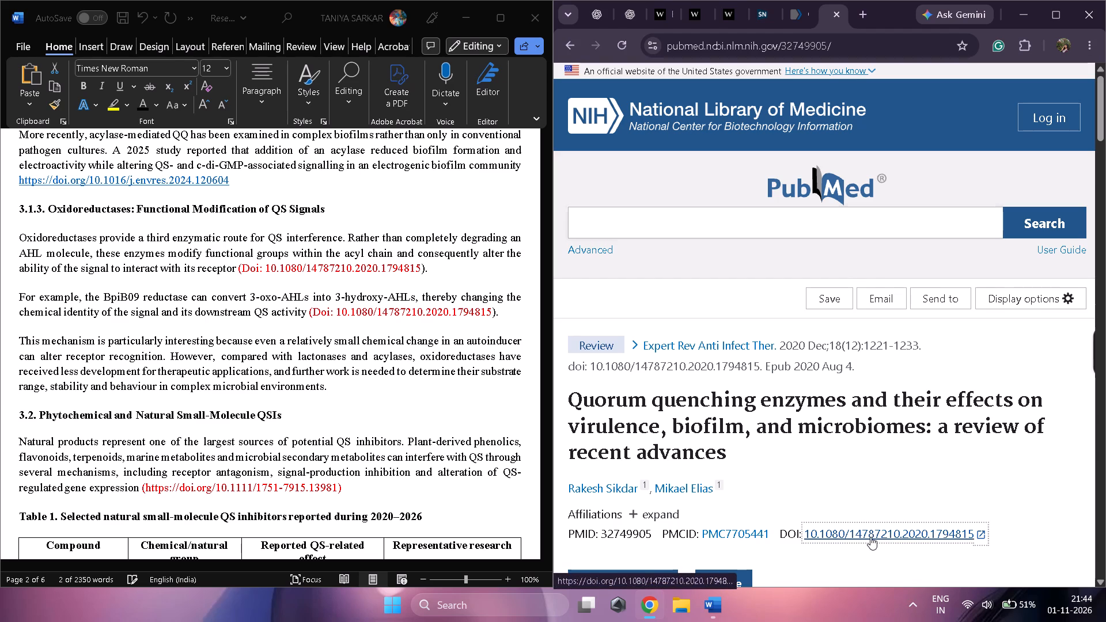
pyautogui.click(960, 494)
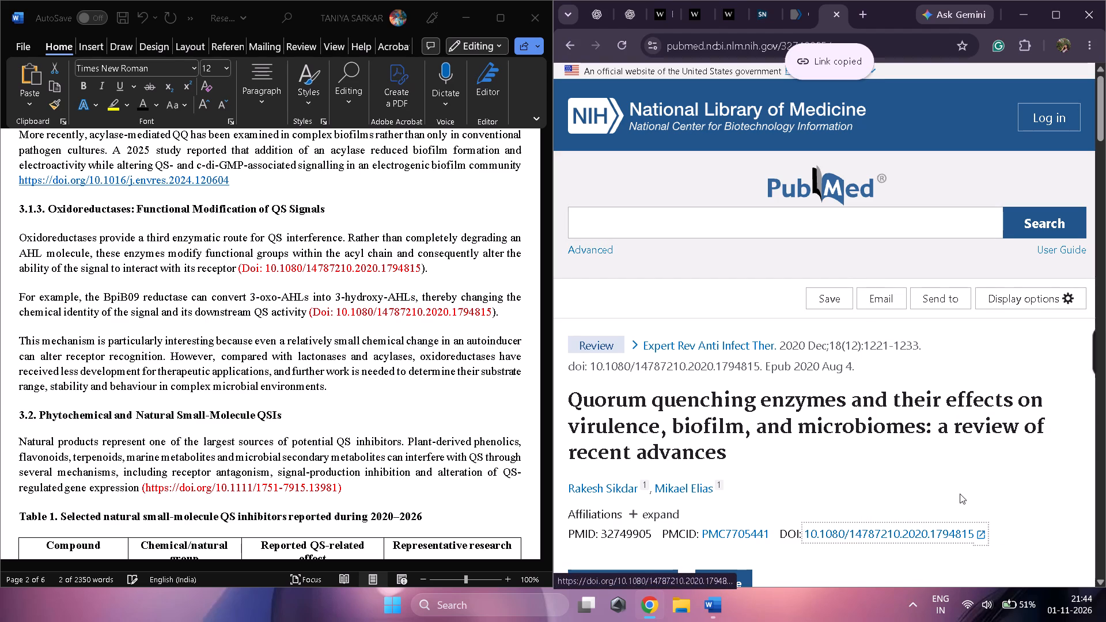
pyautogui.click(358, 268)
pyautogui.press('BackSpace')
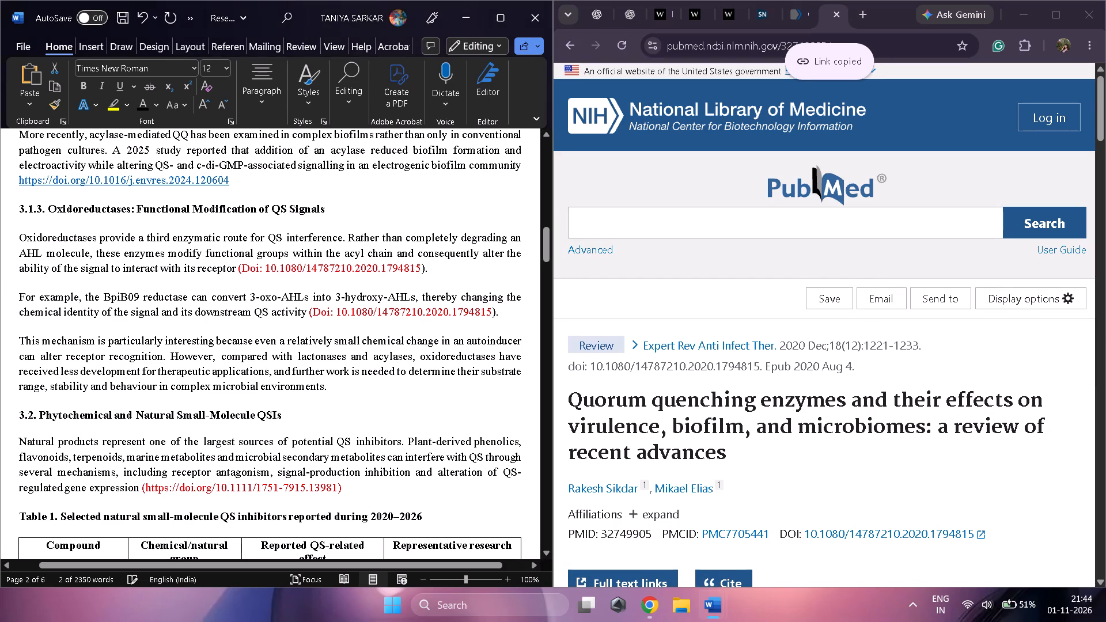
pyautogui.press('BackSpace')
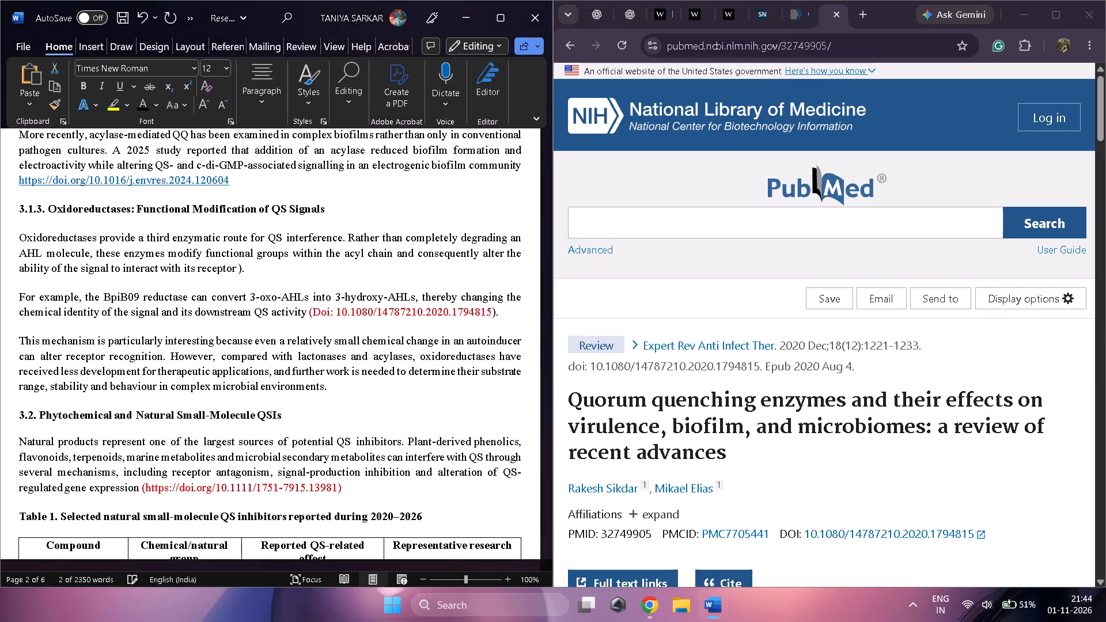
pyautogui.press('Right')
pyautogui.press('BackSpace')
pyautogui.hotkey('ctrl', 'v')
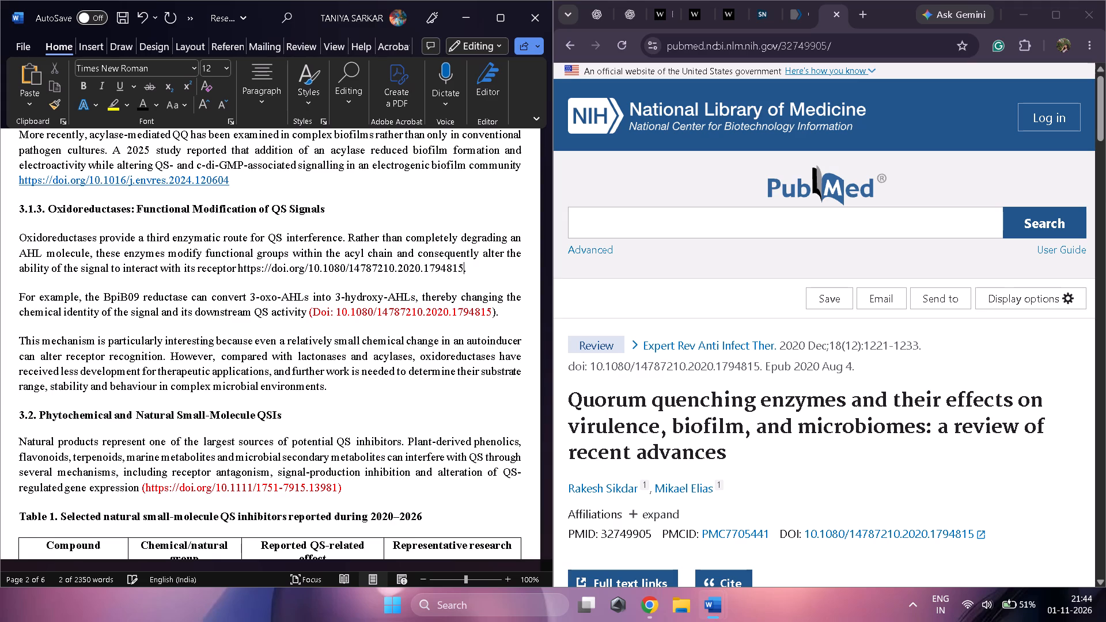
pyautogui.press('space')
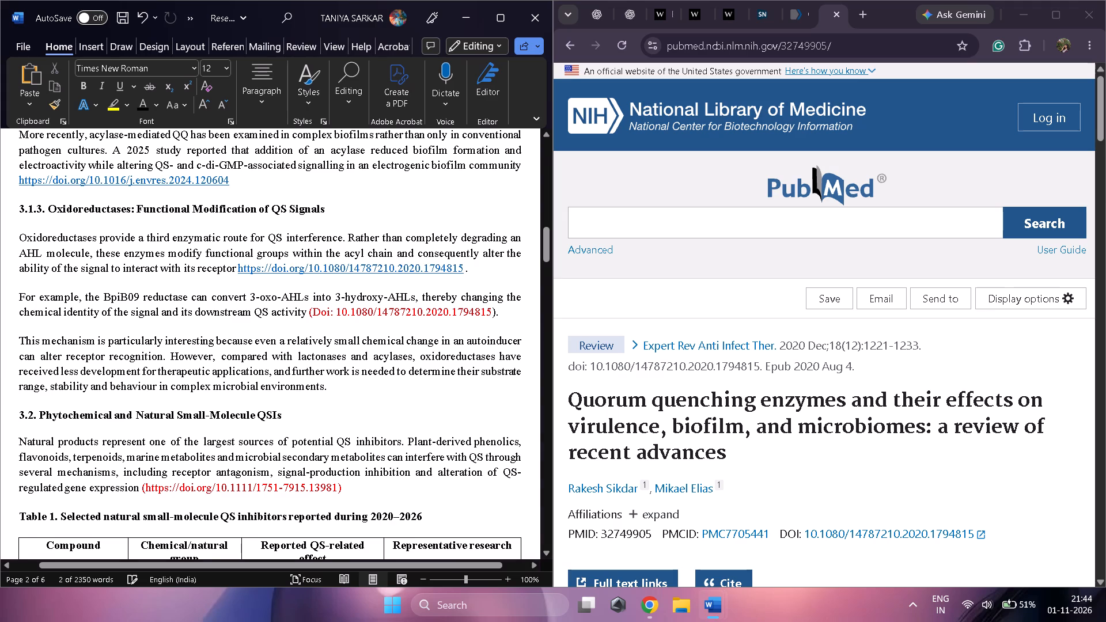
pyautogui.click(495, 313)
pyautogui.press('BackSpace')
pyautogui.press('BackSpace')
pyautogui.press('BackSpace')
pyautogui.press('BackSpace')
pyautogui.press('BackSpace')
pyautogui.press('BackSpace')
pyautogui.press('BackSpace')
pyautogui.press('BackSpace')
pyautogui.press('BackSpace')
pyautogui.press('BackSpace')
pyautogui.press('BackSpace')
pyautogui.press('BackSpace')
pyautogui.press('BackSpace')
pyautogui.press('BackSpace')
pyautogui.press('BackSpace')
pyautogui.press('BackSpace')
pyautogui.press('BackSpace')
pyautogui.press('BackSpace')
pyautogui.press('BackSpace')
pyautogui.press('BackSpace')
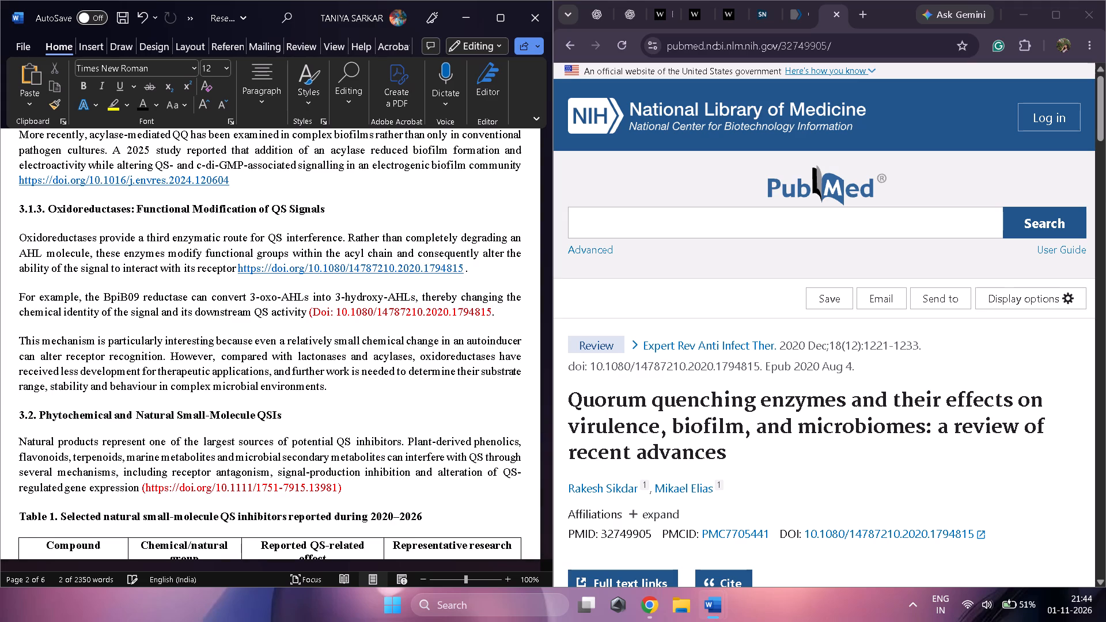
pyautogui.press('BackSpace')
pyautogui.press('BackSpace')
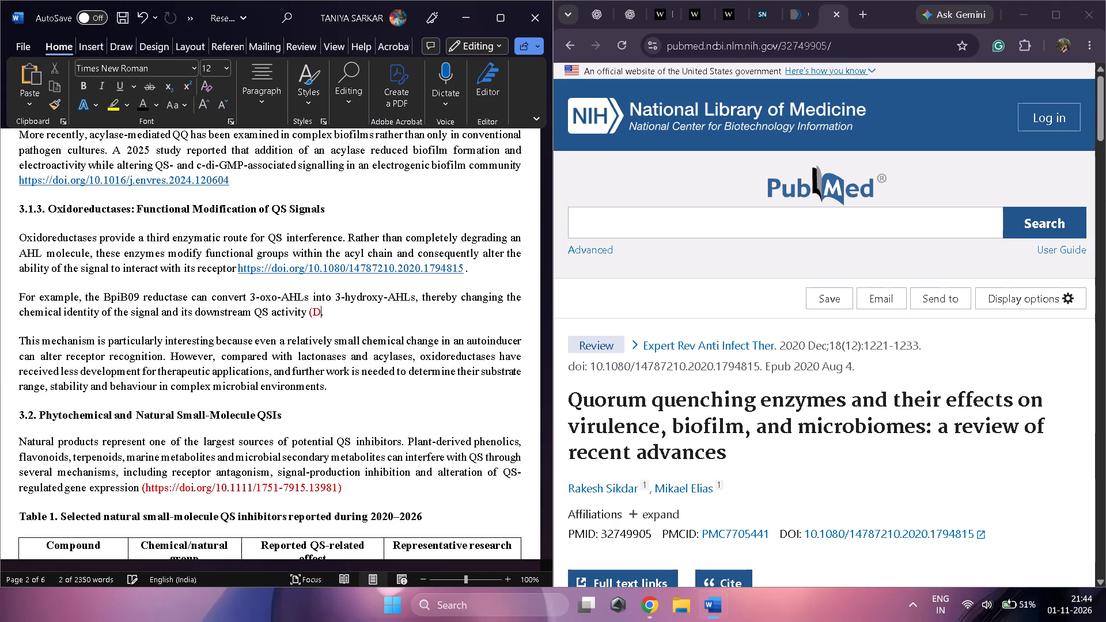
pyautogui.press('BackSpace')
pyautogui.press('BackSpace')
pyautogui.hotkey('ctrl', 'v')
pyautogui.press('space')
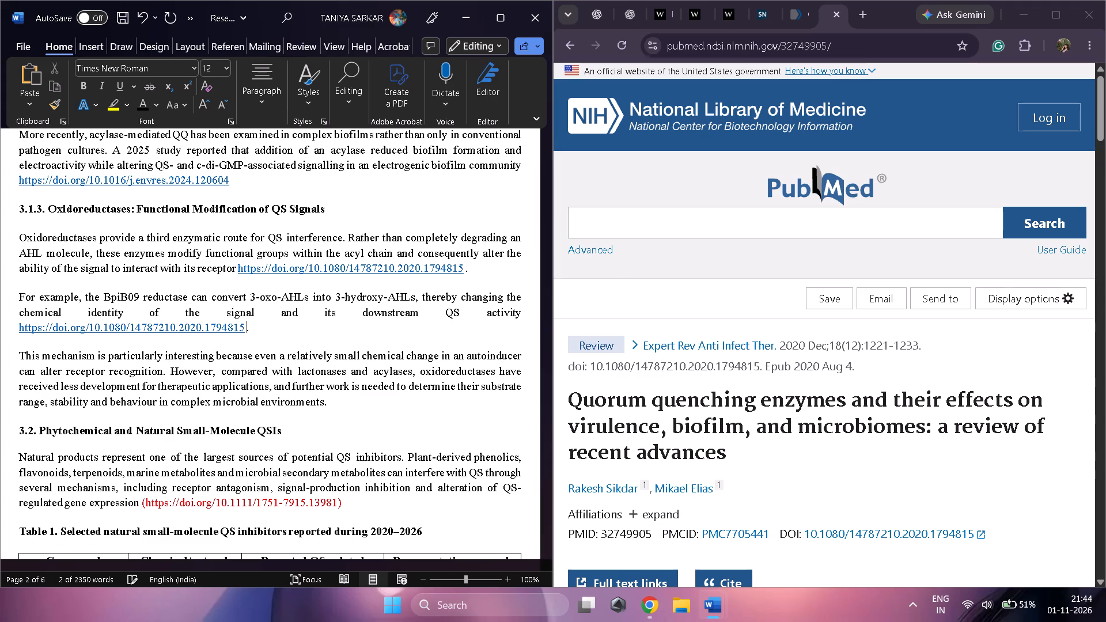
pyautogui.click(541, 565)
pyautogui.click(546, 553)
pyautogui.click(546, 553)
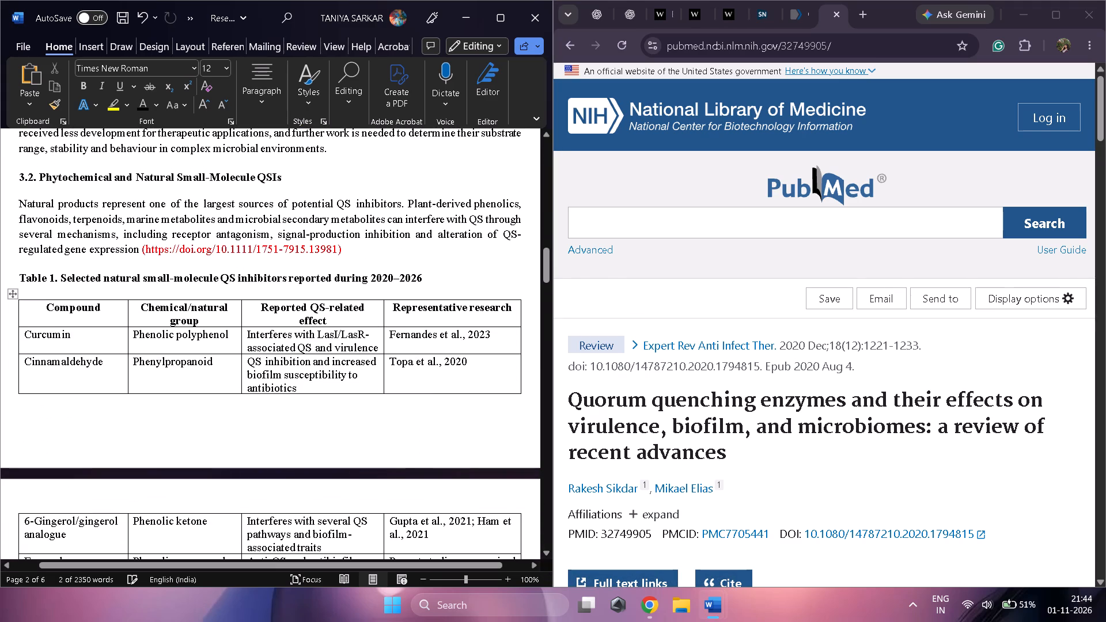
pyautogui.moveTo(146, 249); pyautogui.dragTo(320, 254)
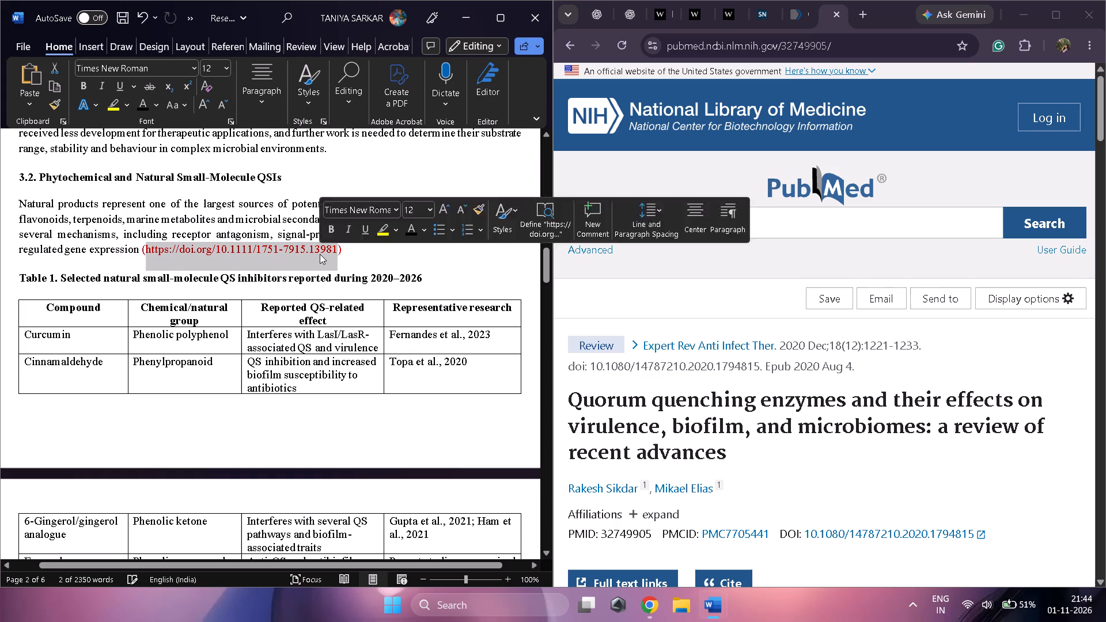
pyautogui.hotkey('ctrl', 'c')
pyautogui.click(860, 13)
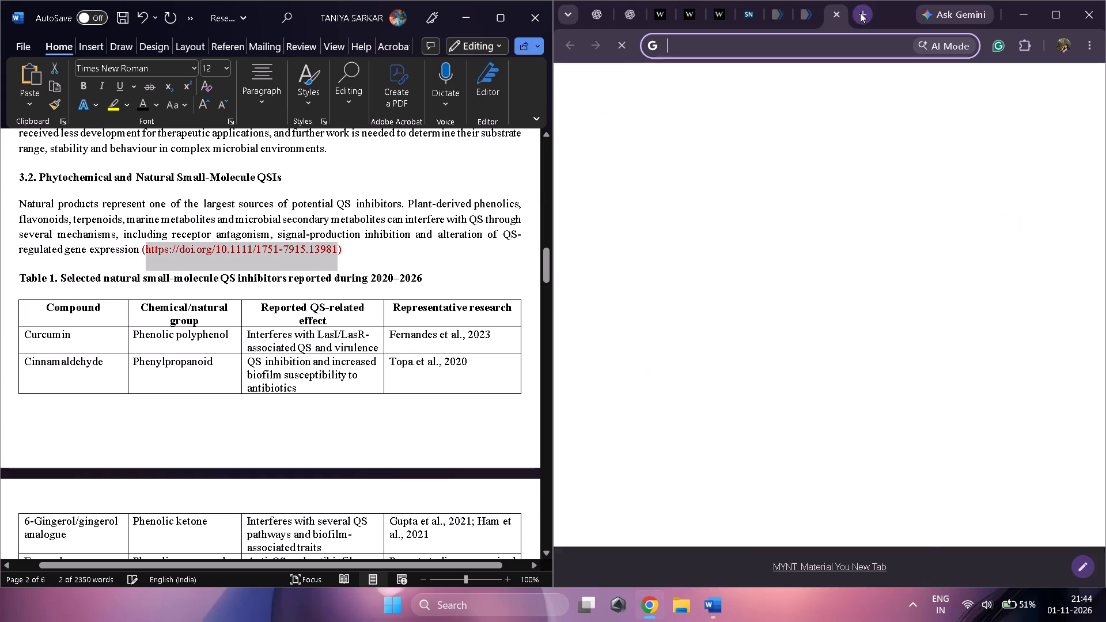
pyautogui.click(851, 43)
pyautogui.hotkey('ctrl', 'v')
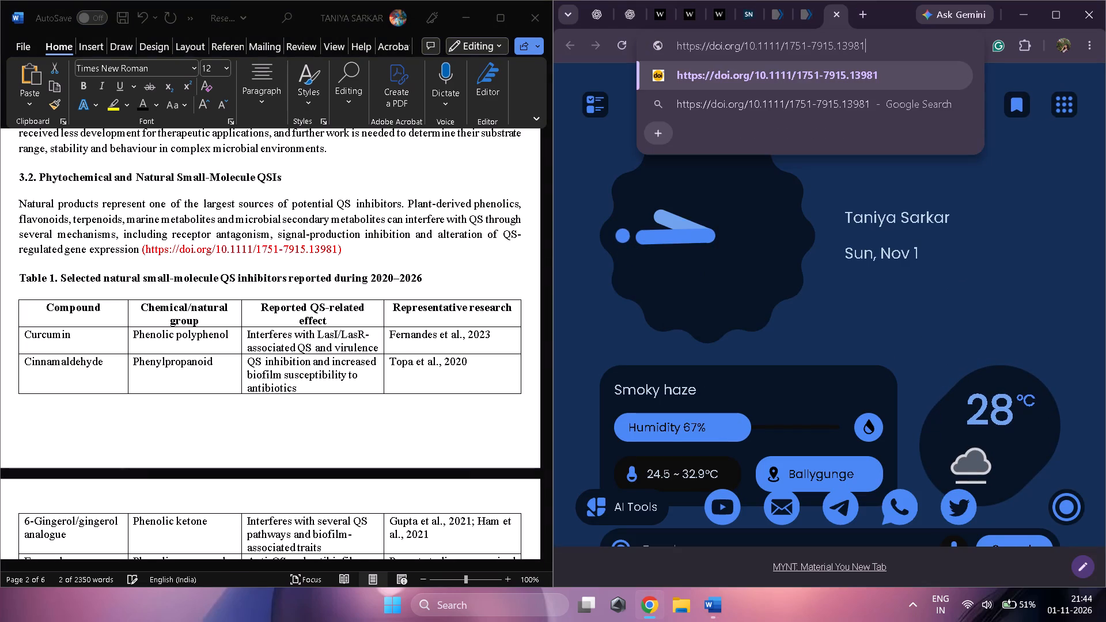
pyautogui.press('Return')
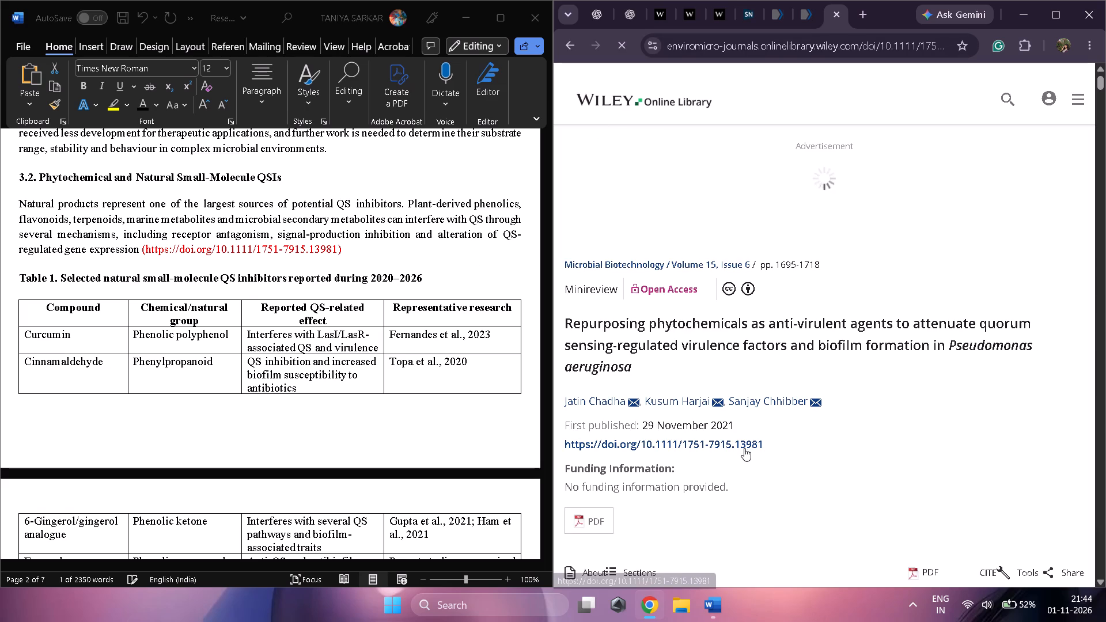
pyautogui.rightClick(744, 445)
pyautogui.click(801, 399)
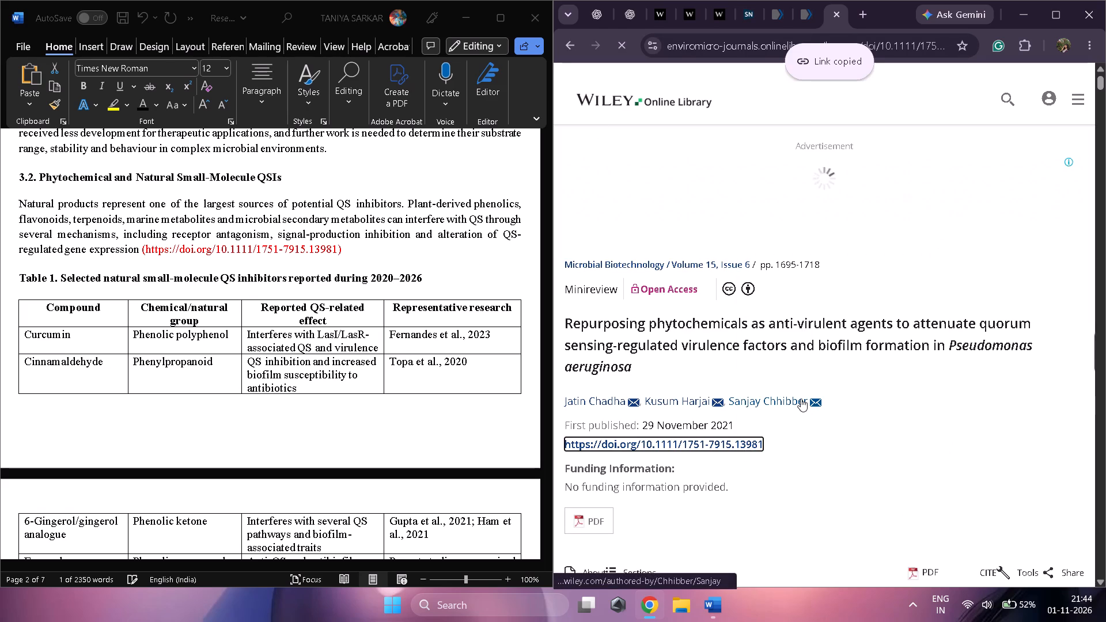
pyautogui.click(332, 251)
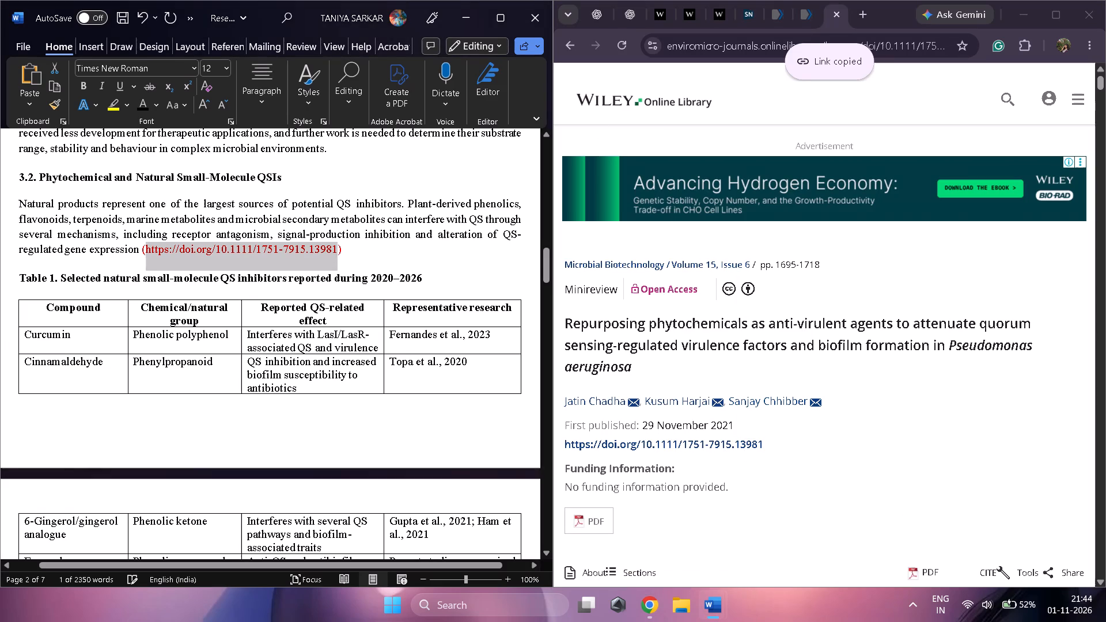
pyautogui.press('BackSpace')
pyautogui.press('Right')
pyautogui.press('BackSpace')
pyautogui.press('BackSpace')
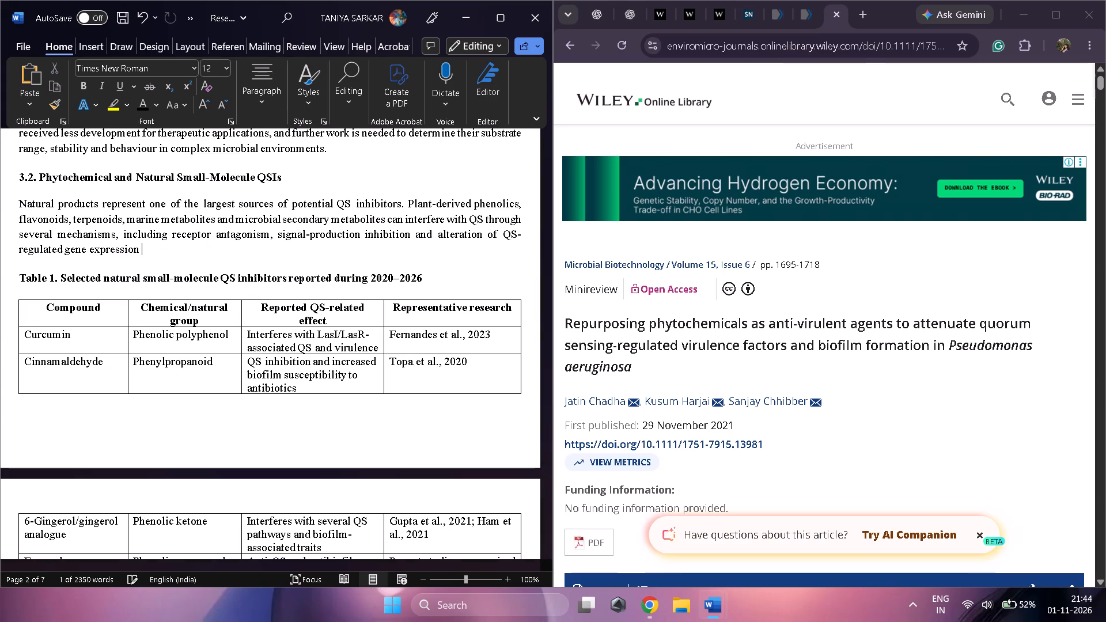
pyautogui.hotkey('ctrl', 'v')
pyautogui.press('space')
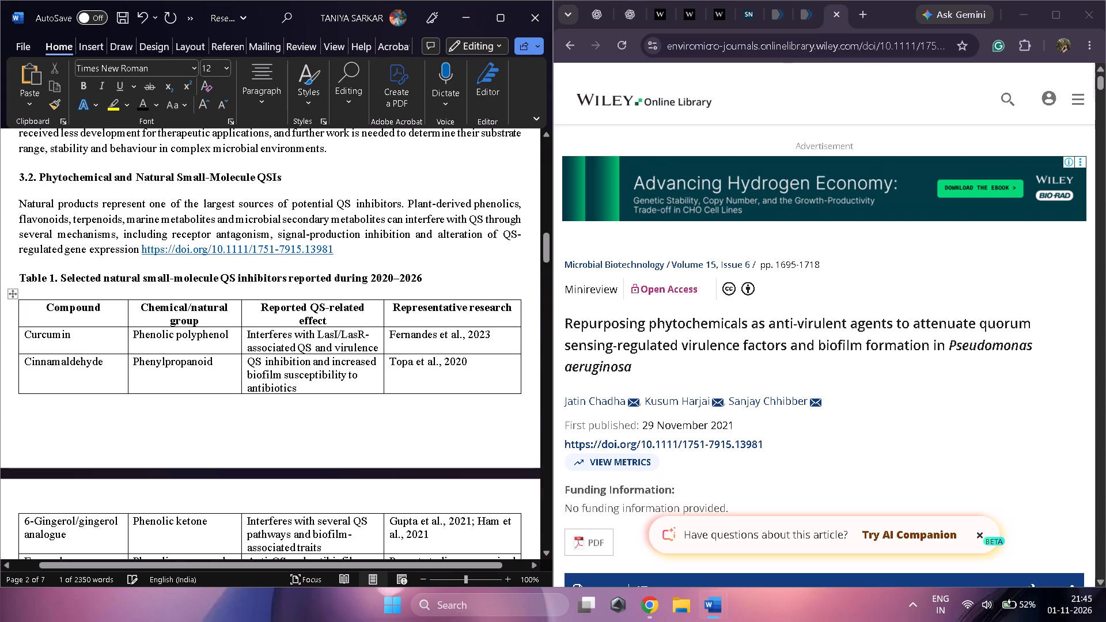
pyautogui.click(546, 551)
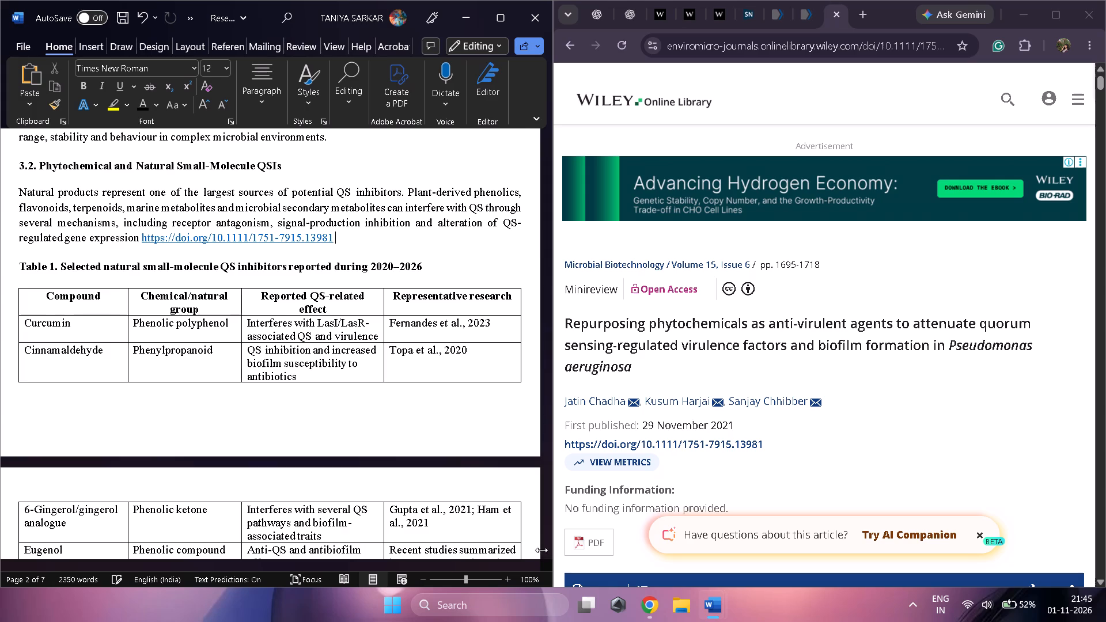
pyautogui.doubleClick(544, 550)
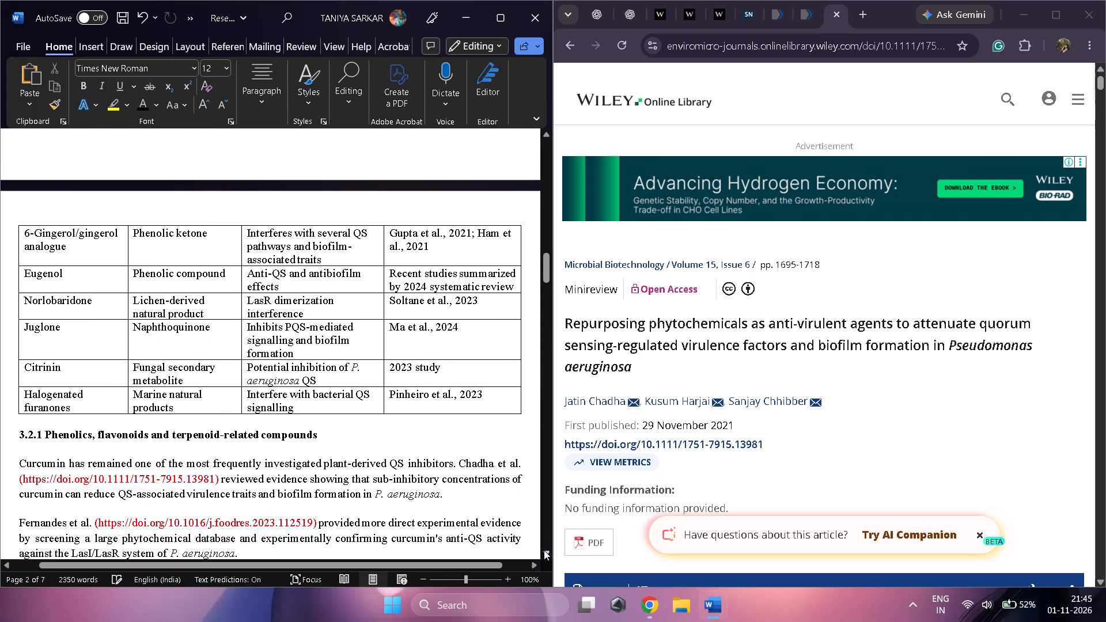
pyautogui.click(544, 550)
pyautogui.click(544, 550)
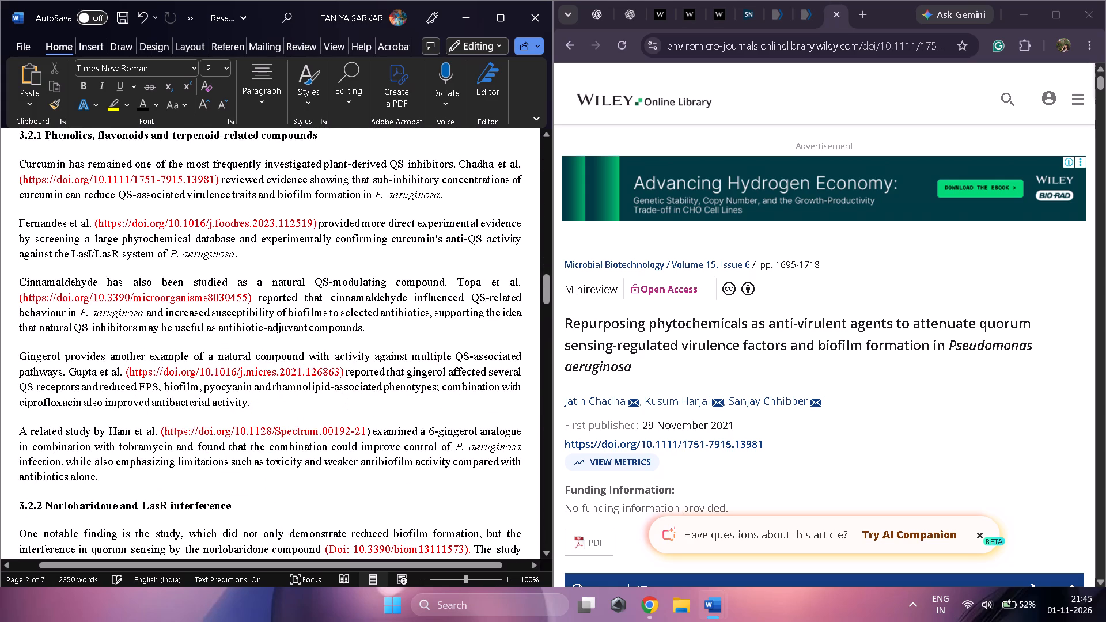
pyautogui.moveTo(24, 179); pyautogui.dragTo(120, 180)
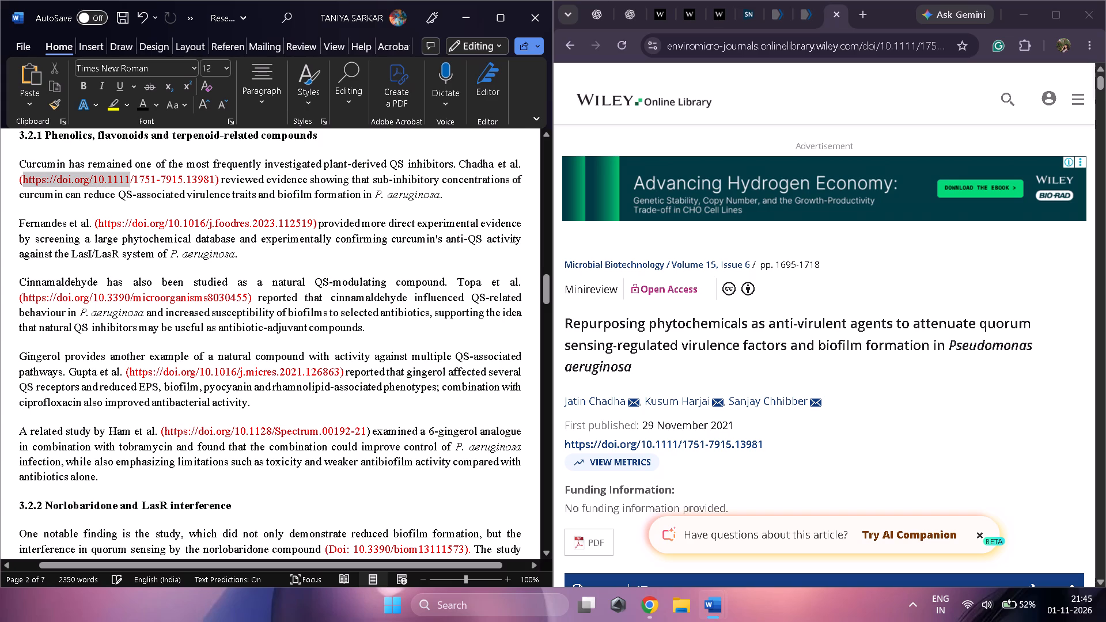
pyautogui.moveTo(120, 180); pyautogui.dragTo(202, 182)
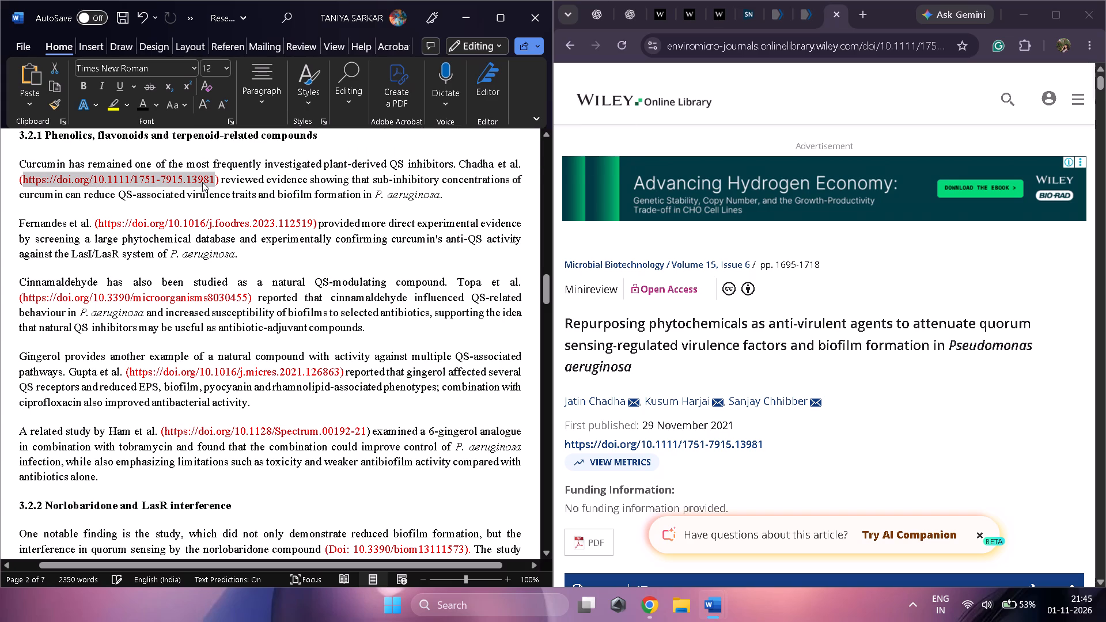
pyautogui.hotkey('ctrl', 'c')
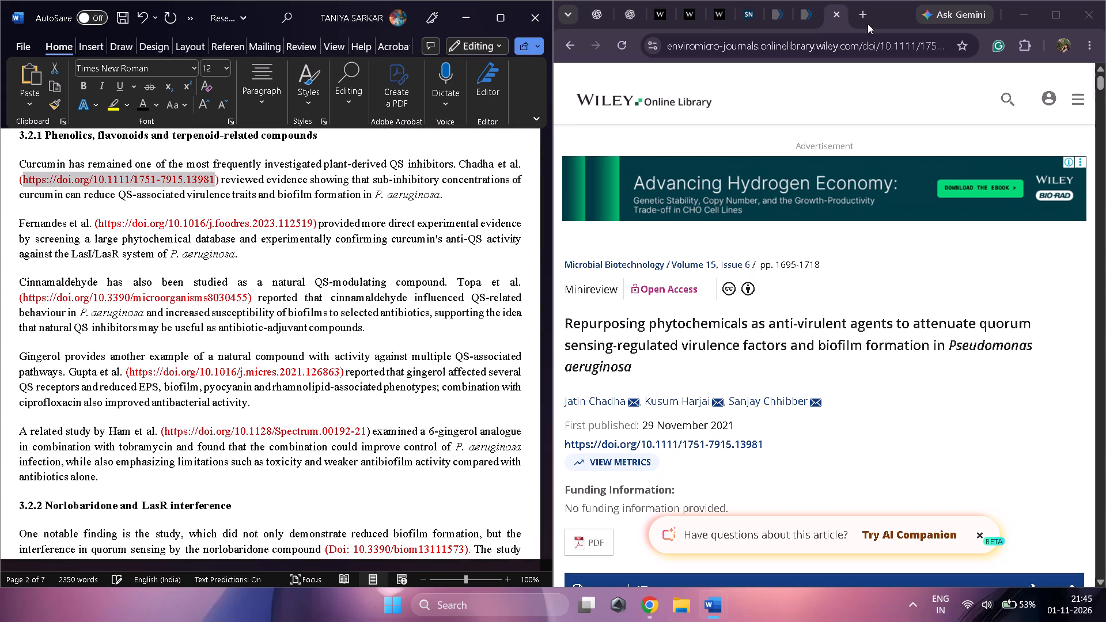
pyautogui.click(868, 20)
pyautogui.hotkey('ctrl', 'v')
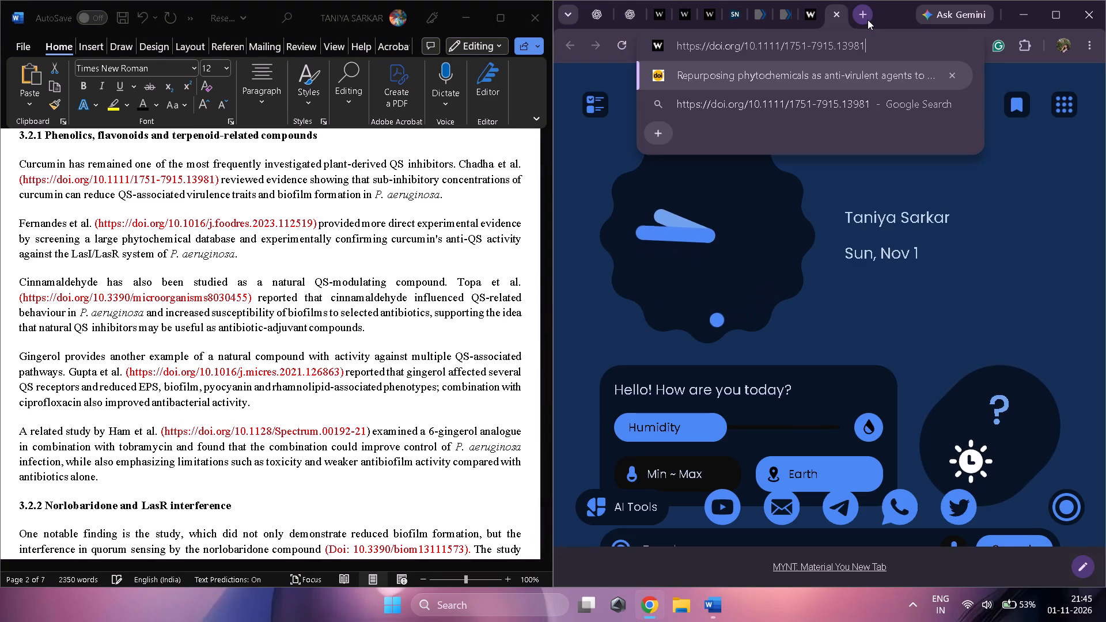
pyautogui.press('Return')
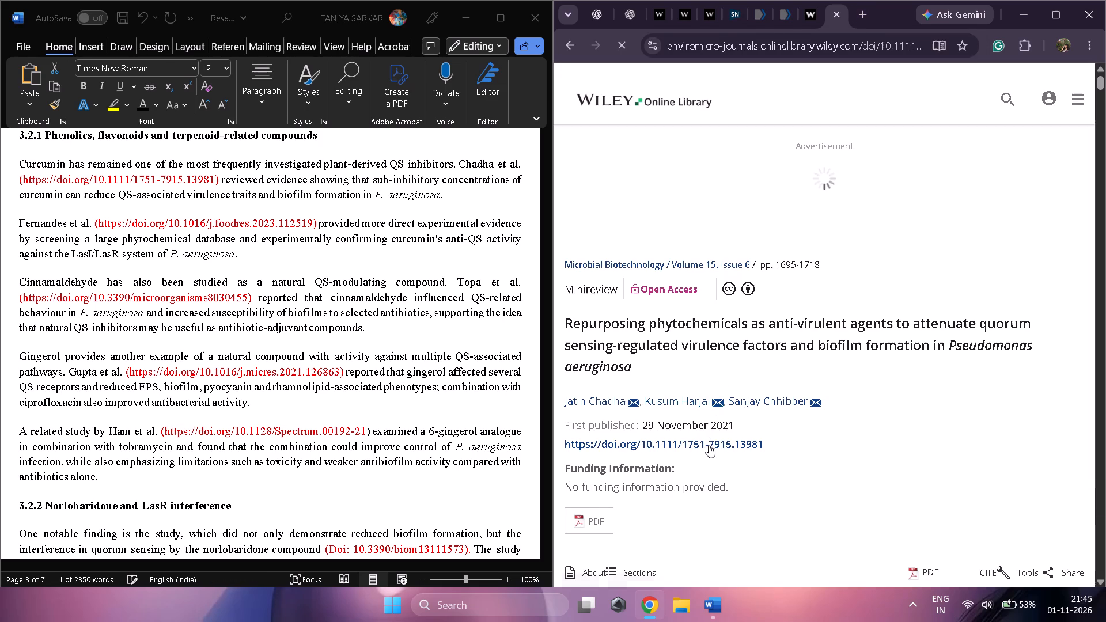
pyautogui.rightClick(709, 445)
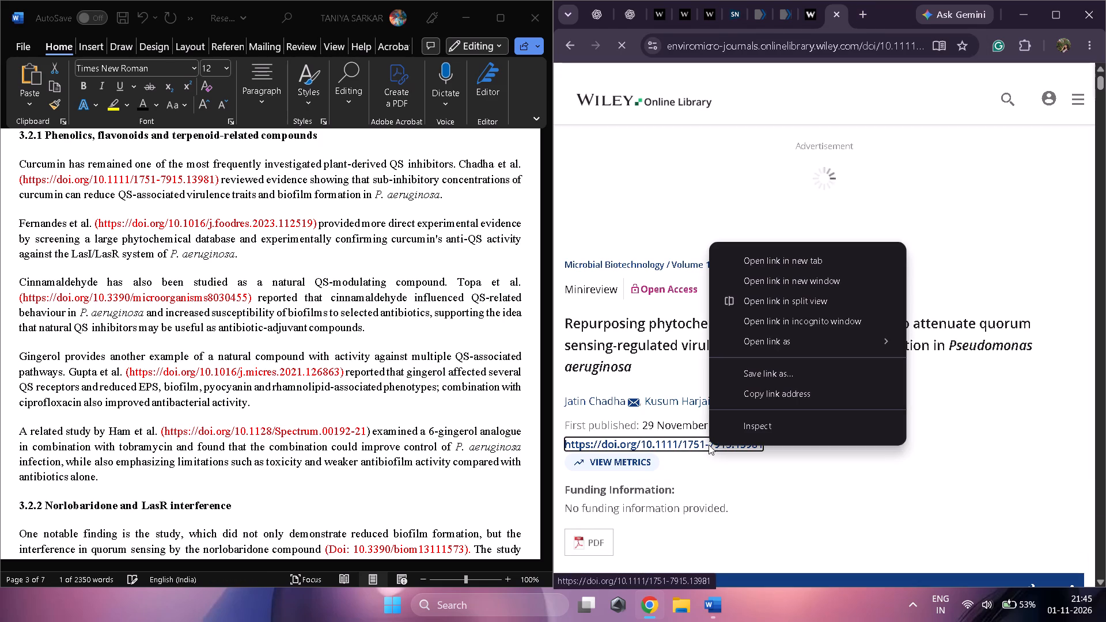
pyautogui.click(758, 399)
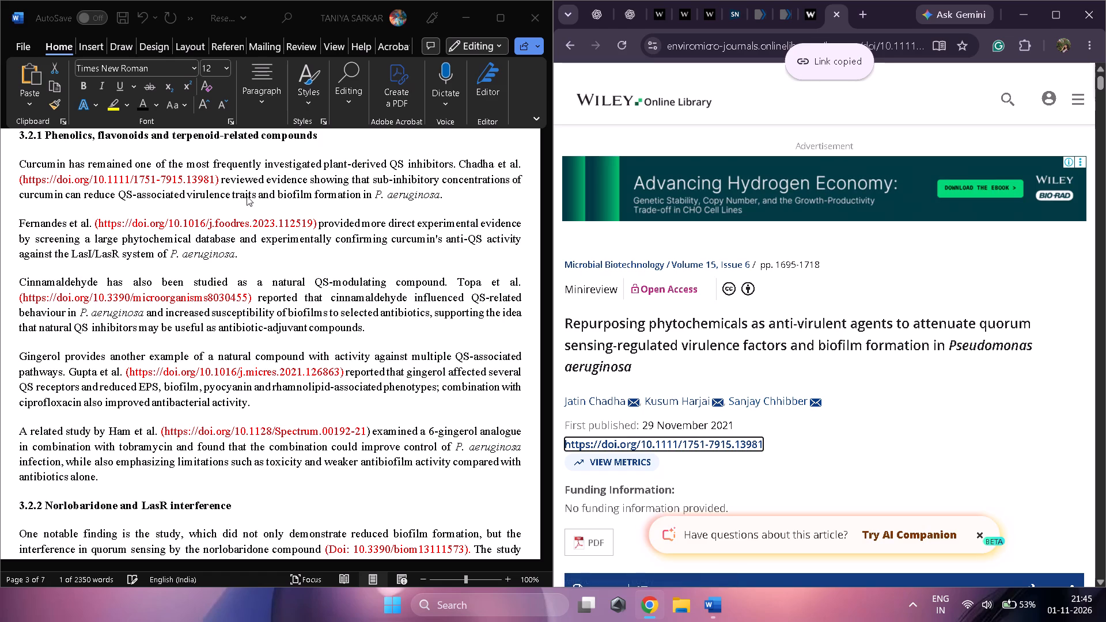
pyautogui.click(217, 181)
pyautogui.press('BackSpace')
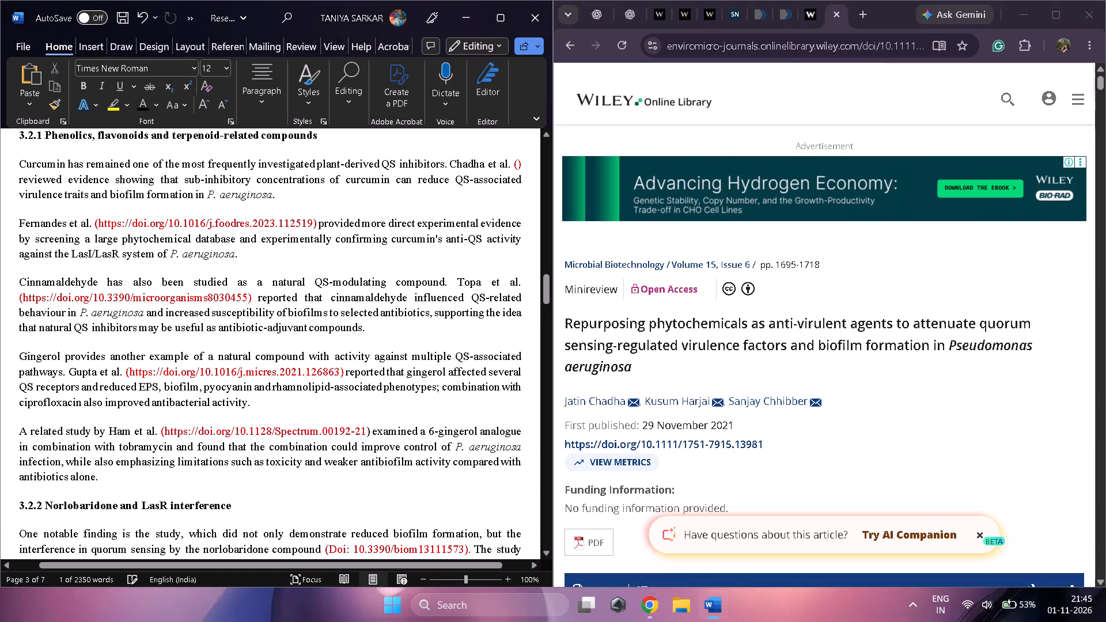
pyautogui.hotkey('ctrl', 'v')
pyautogui.press('space')
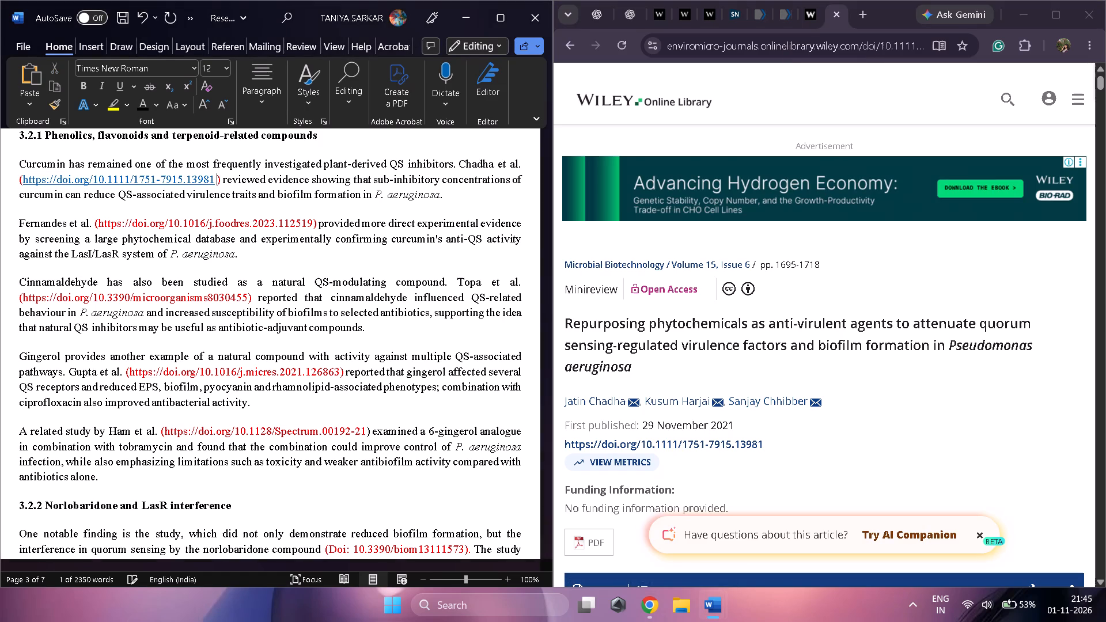
pyautogui.click(222, 181)
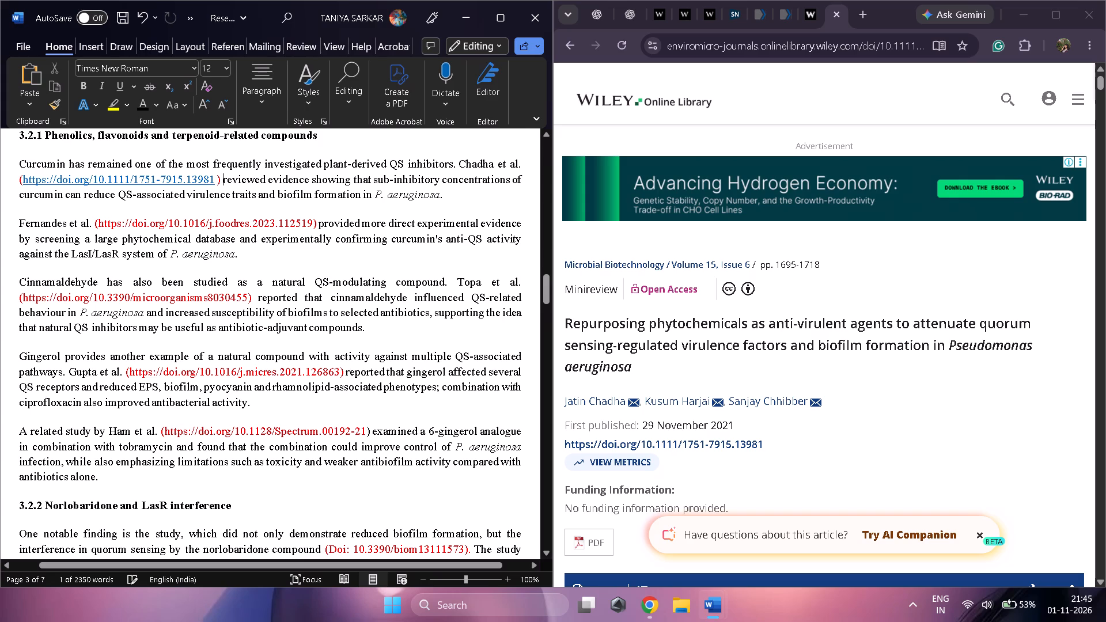
pyautogui.press('BackSpace')
pyautogui.press('BackSpace')
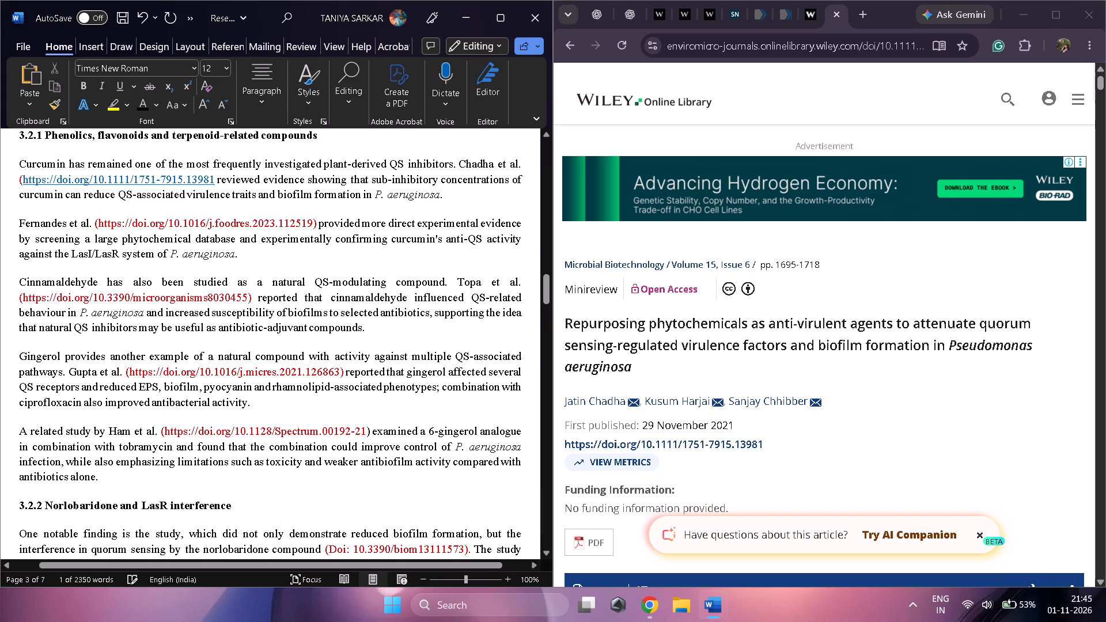
pyautogui.click(22, 181)
pyautogui.press('BackSpace')
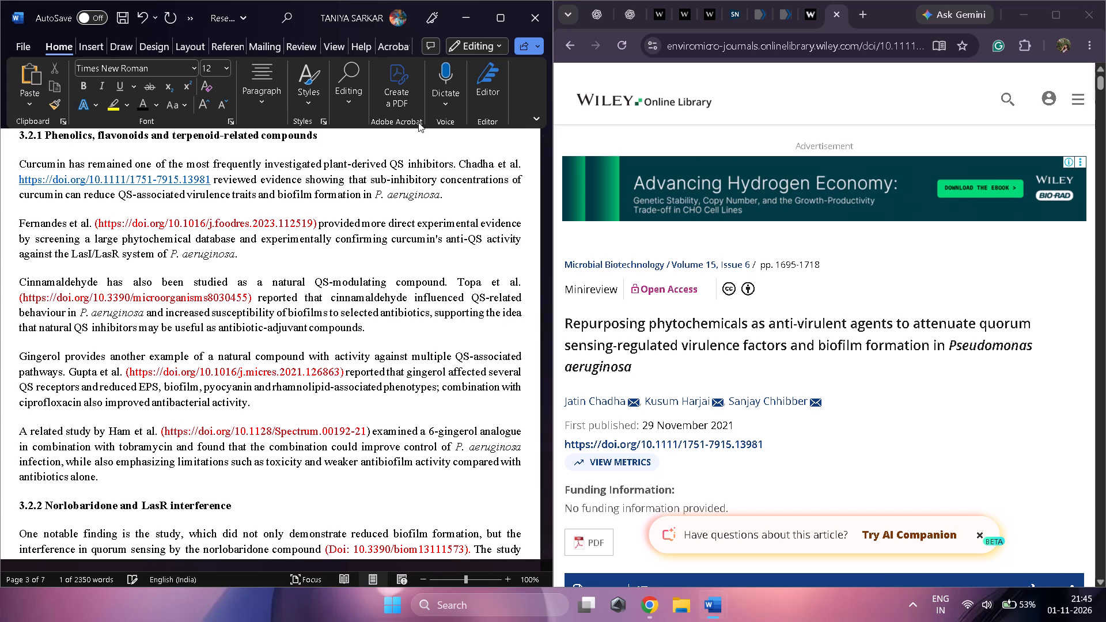
# Highlight the author citations Chadha et al. and Fernandes et al. in section 3.2.1 in yellow.
pyautogui.moveTo(458, 162); pyautogui.dragTo(521, 170)
pyautogui.click(584, 149)
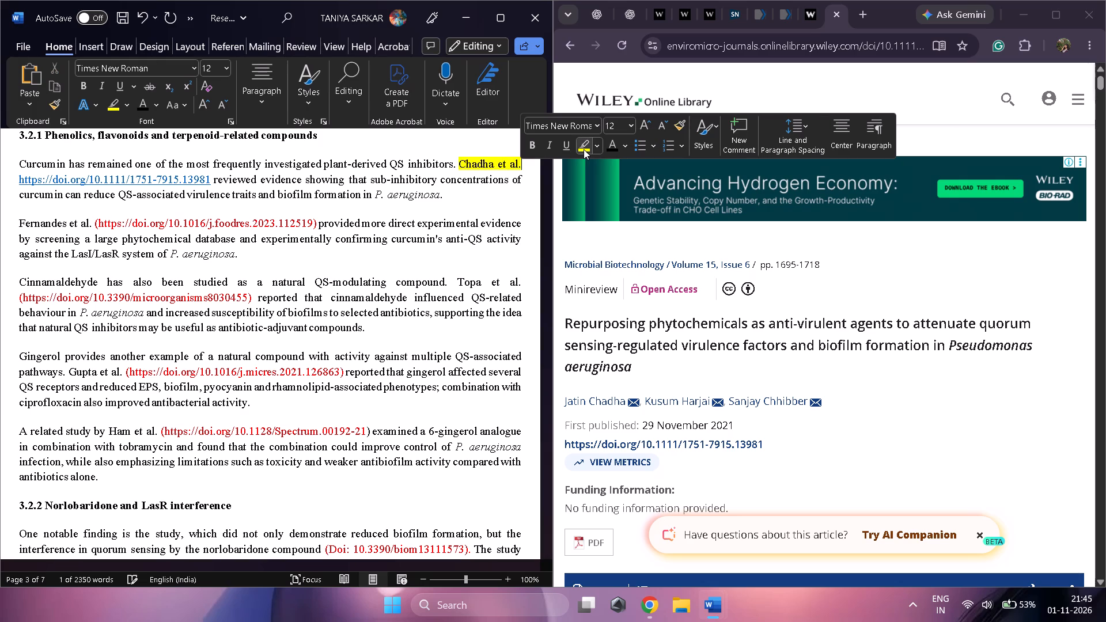
pyautogui.click(20, 222)
pyautogui.moveTo(17, 222); pyautogui.dragTo(26, 221)
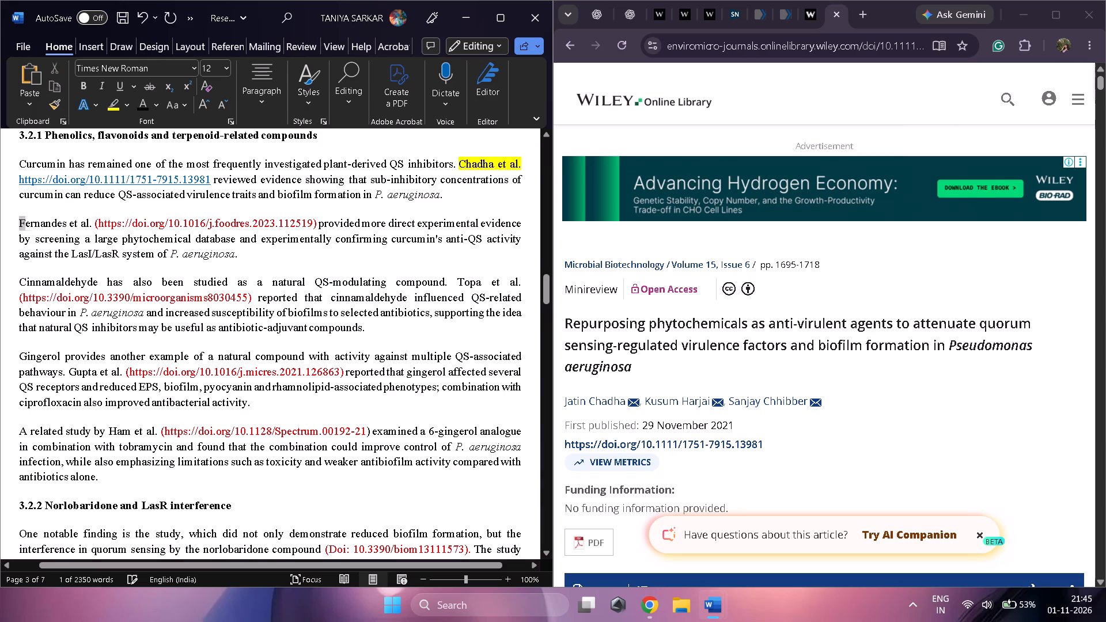
pyautogui.moveTo(26, 221); pyautogui.dragTo(90, 226)
pyautogui.click(151, 202)
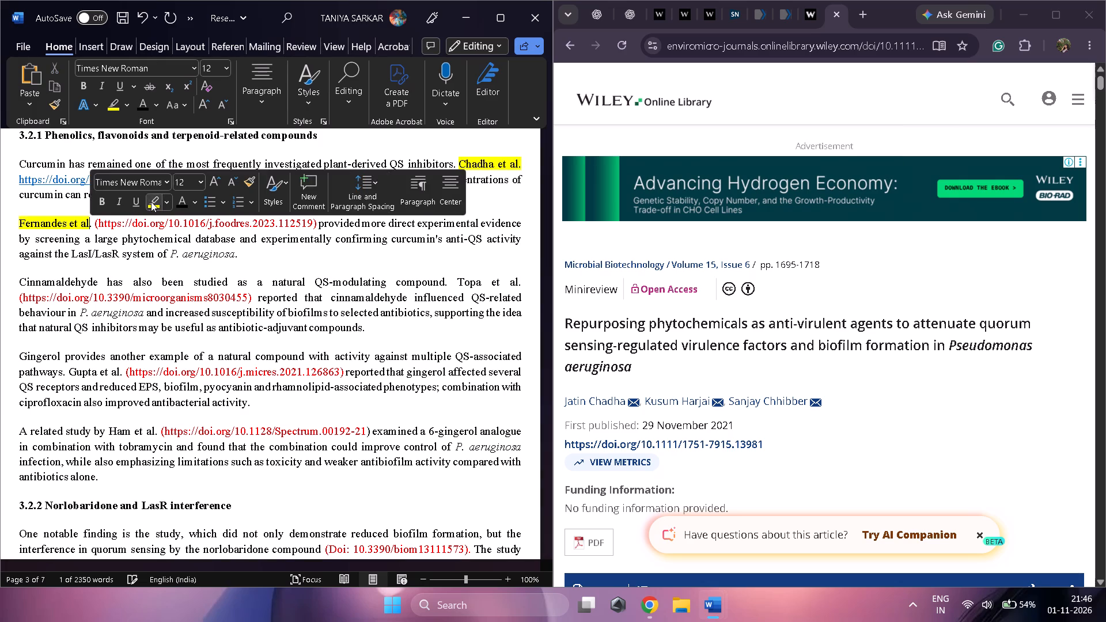
pyautogui.click(149, 227)
pyautogui.moveTo(97, 222); pyautogui.dragTo(103, 222)
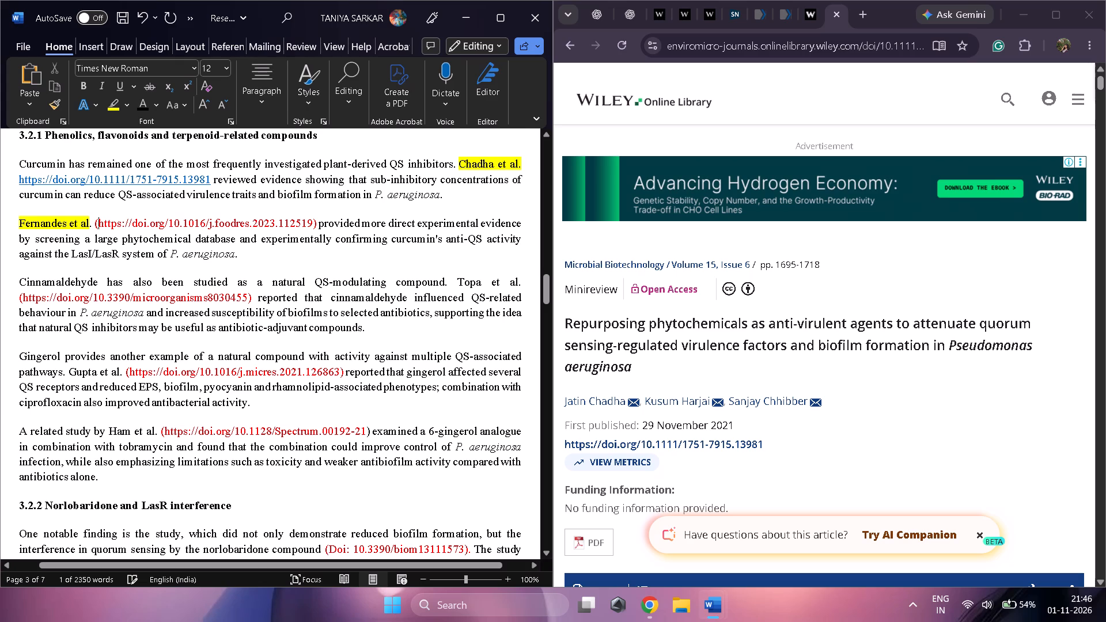
pyautogui.moveTo(103, 222); pyautogui.dragTo(301, 219)
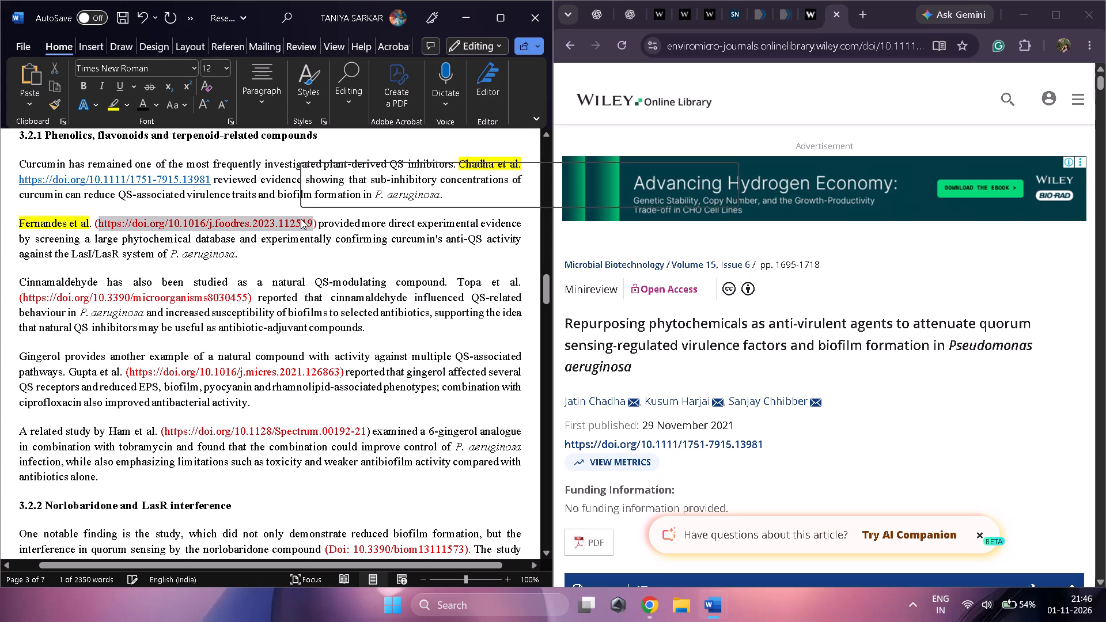
pyautogui.hotkey('ctrl', 'c')
pyautogui.click(863, 14)
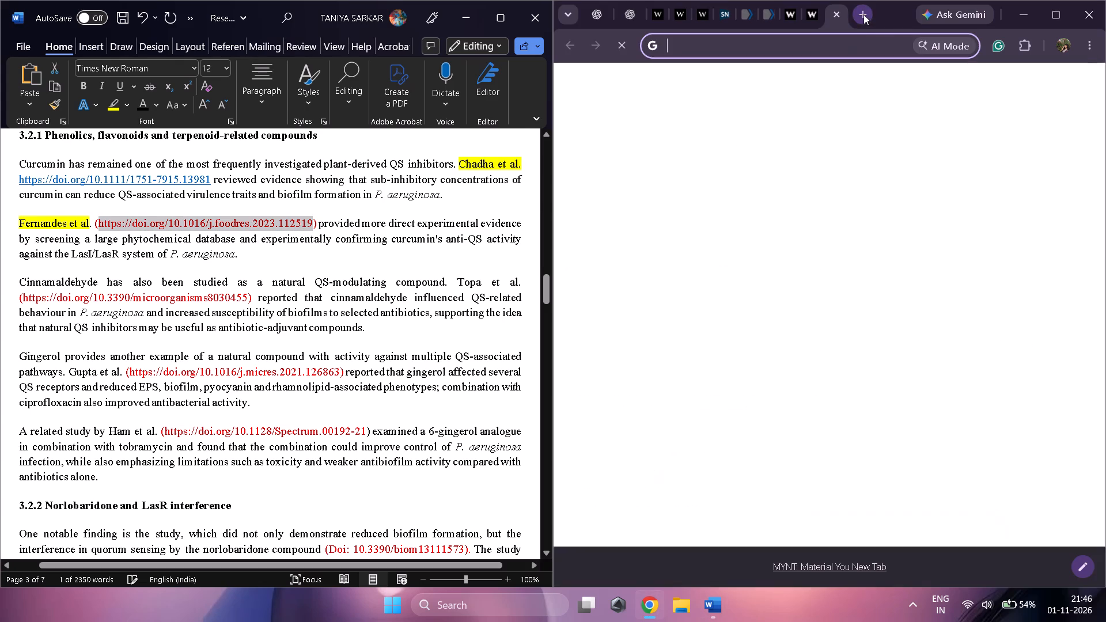
pyautogui.click(851, 48)
pyautogui.press('v')
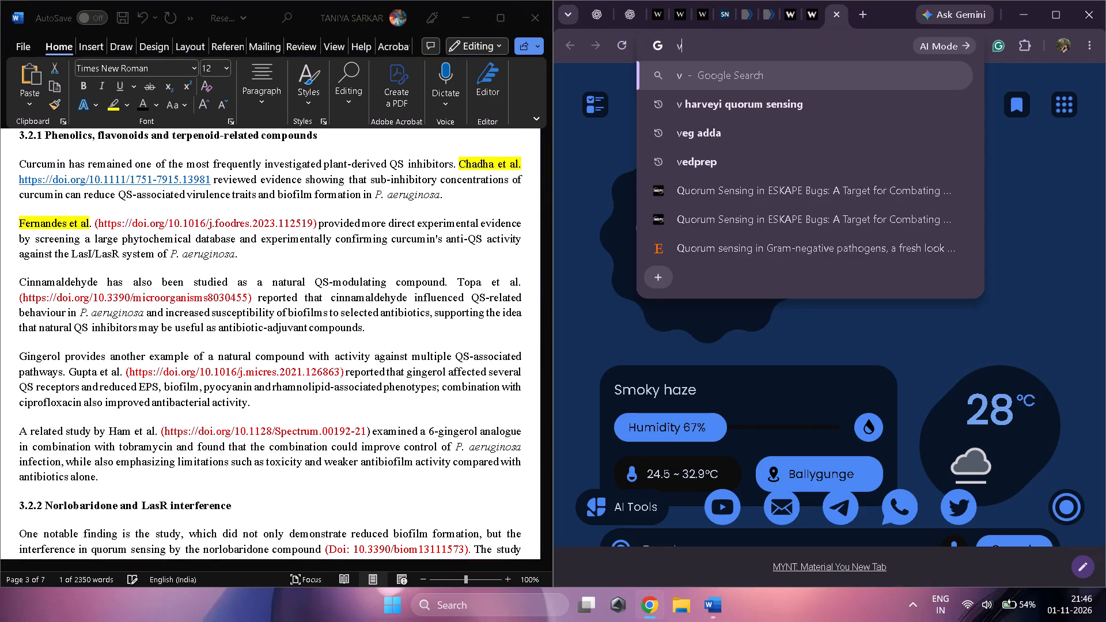
pyautogui.press('BackSpace')
pyautogui.hotkey('ctrl', 'v')
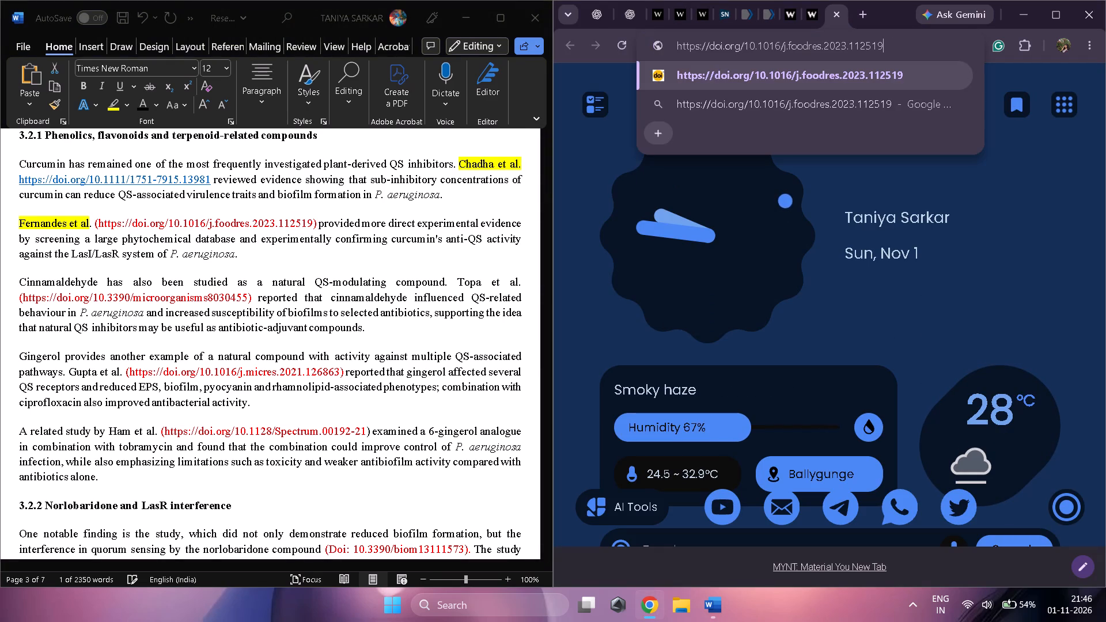
pyautogui.press('Return')
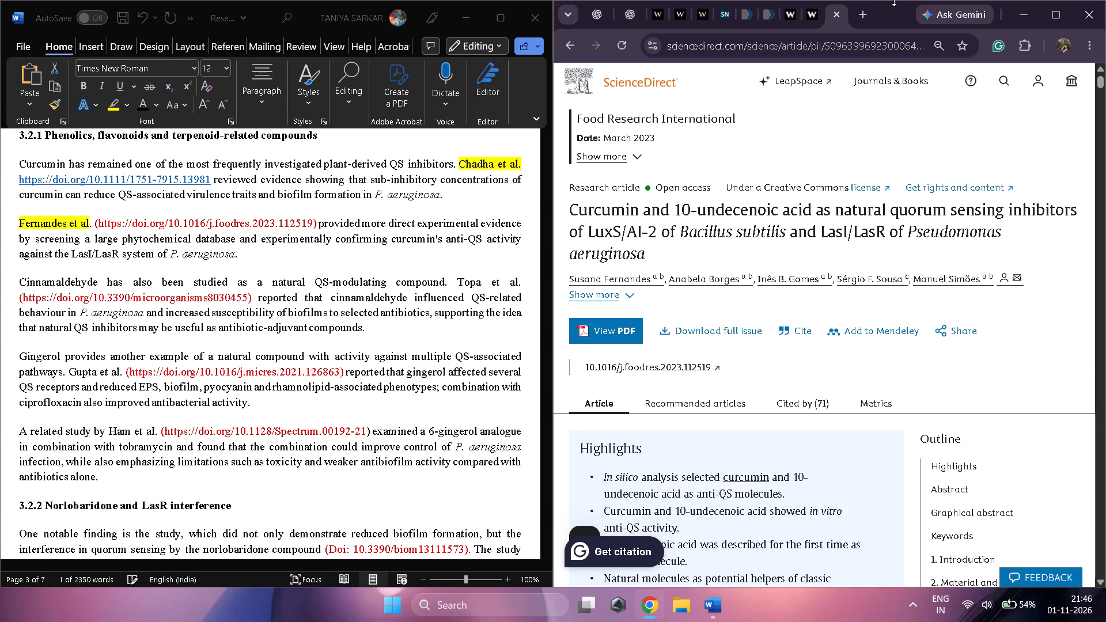
pyautogui.rightClick(685, 371)
pyautogui.click(752, 524)
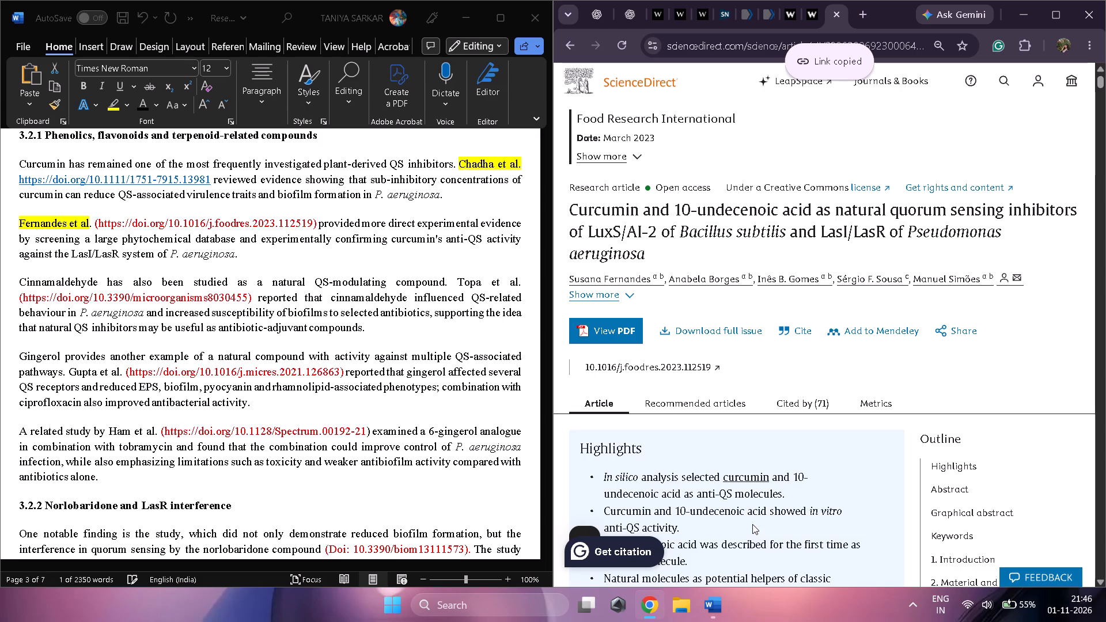
pyautogui.click(313, 222)
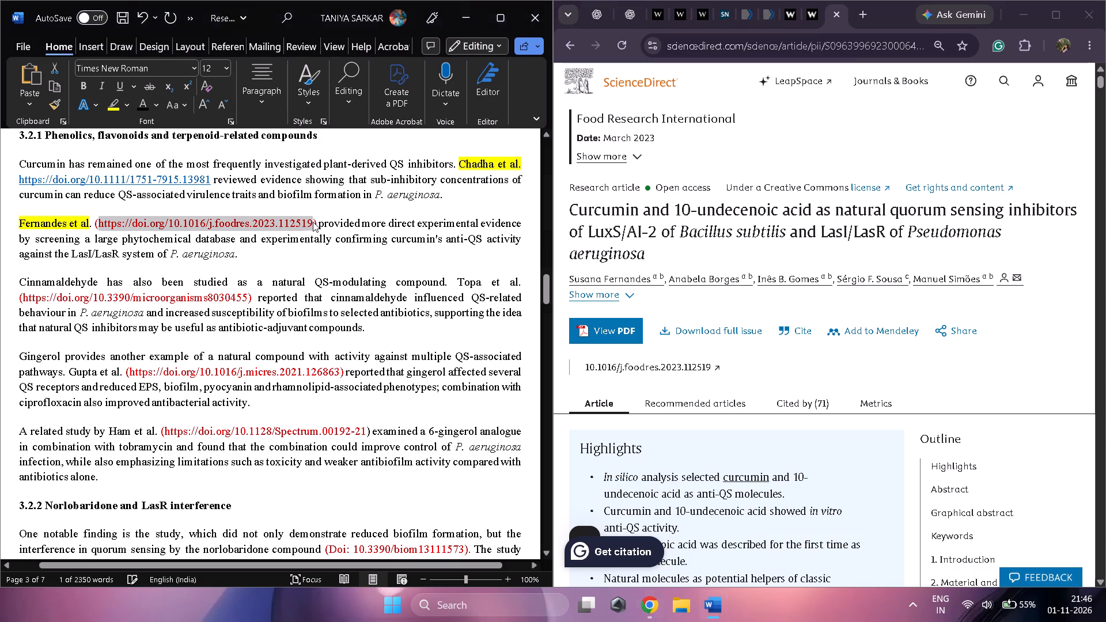
pyautogui.press('BackSpace')
pyautogui.hotkey('ctrl', 'v')
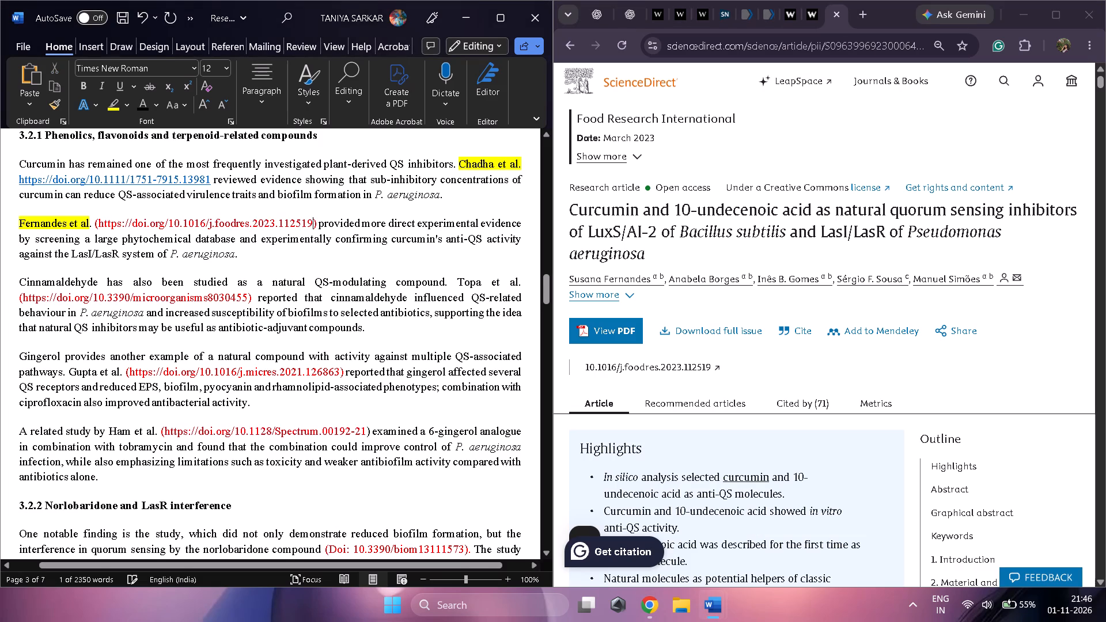
pyautogui.click(317, 222)
pyautogui.press('BackSpace')
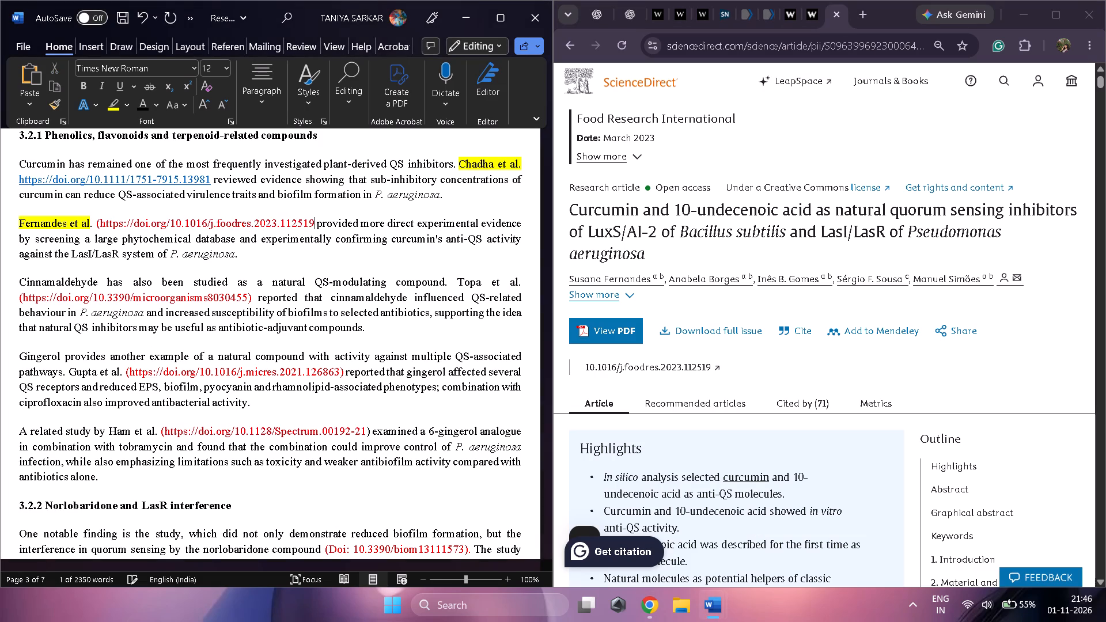
pyautogui.click(101, 219)
pyautogui.press('BackSpace')
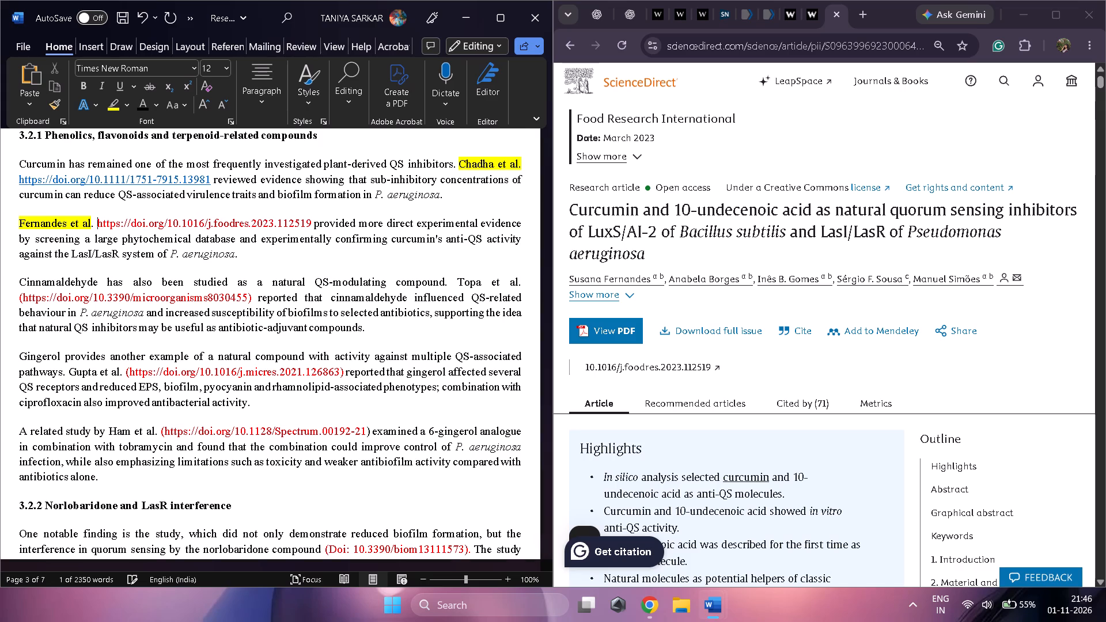
pyautogui.press('space')
pyautogui.press('BackSpace')
pyautogui.click(310, 226)
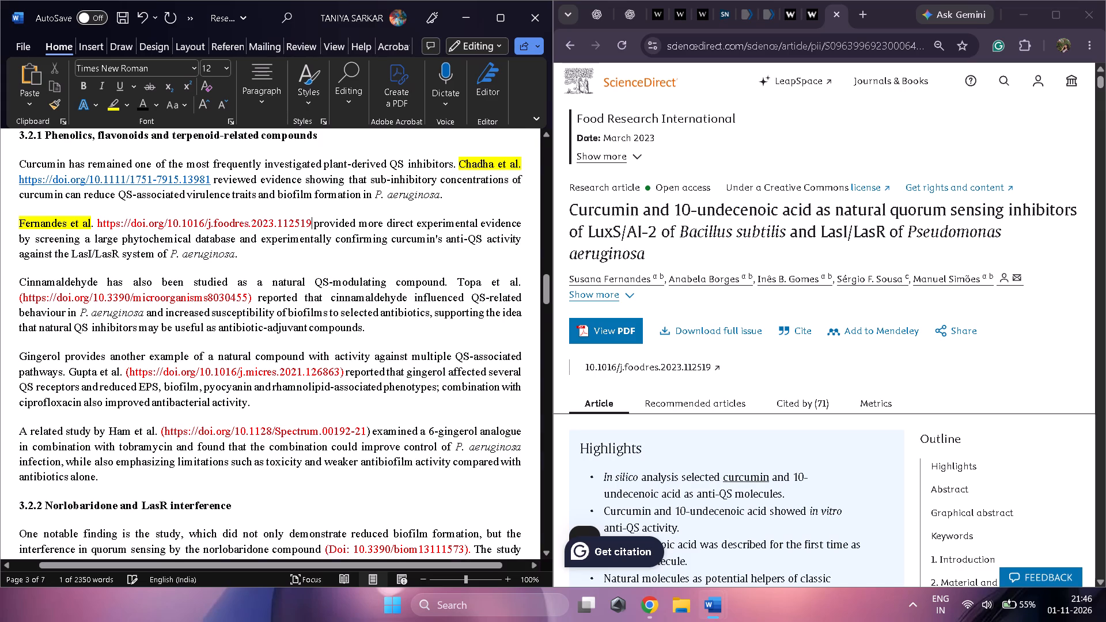
pyautogui.moveTo(310, 225); pyautogui.dragTo(188, 215)
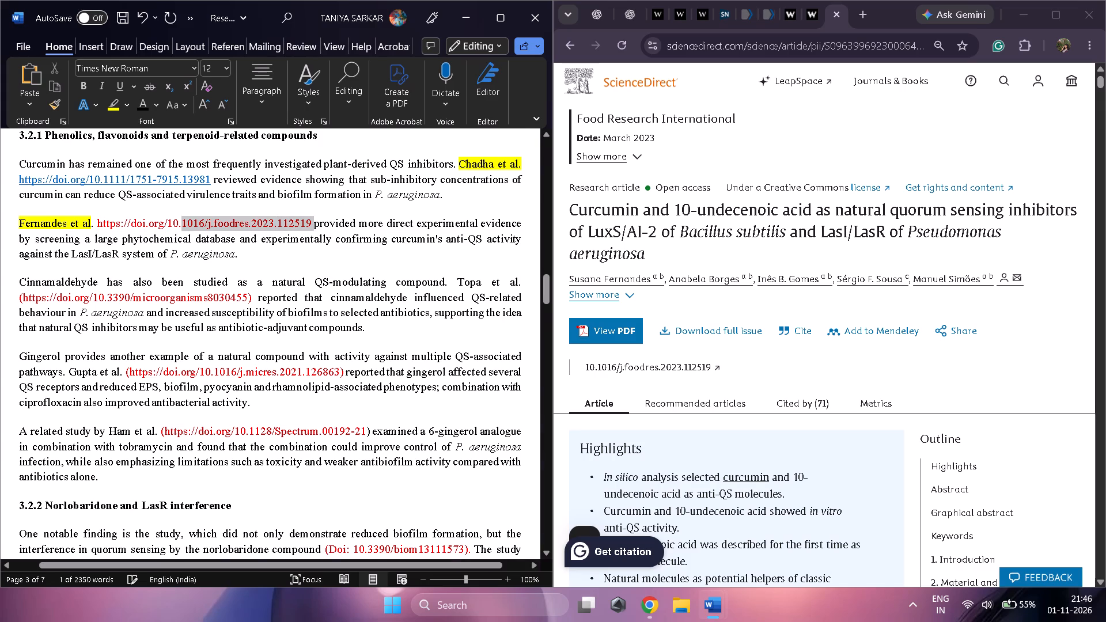
pyautogui.moveTo(188, 215); pyautogui.dragTo(109, 227)
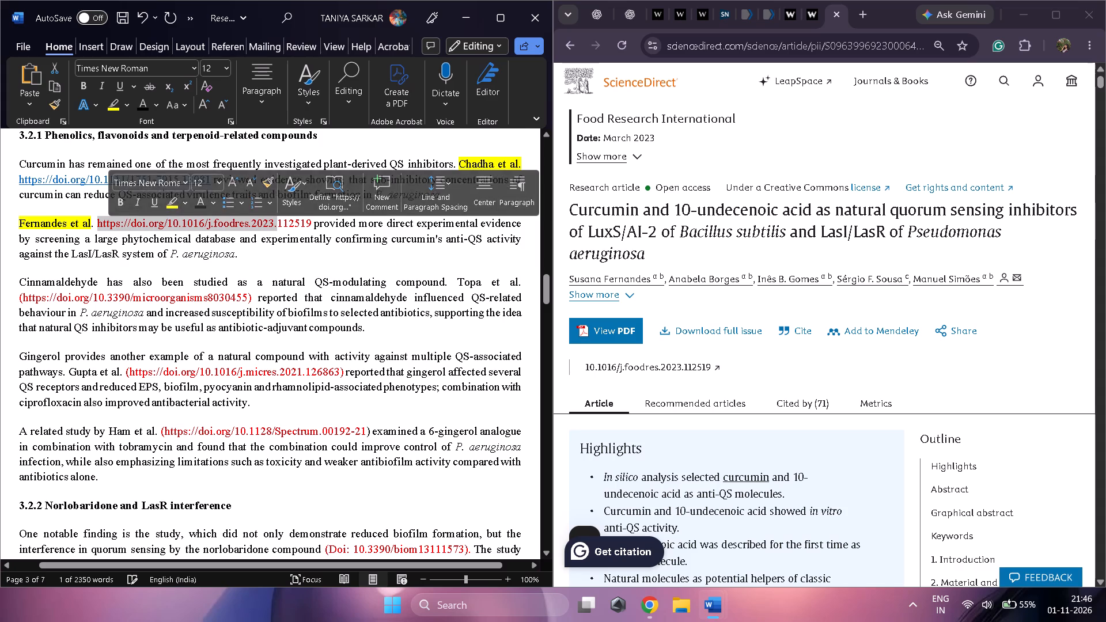
pyautogui.click(279, 230)
pyautogui.moveTo(310, 223); pyautogui.dragTo(150, 229)
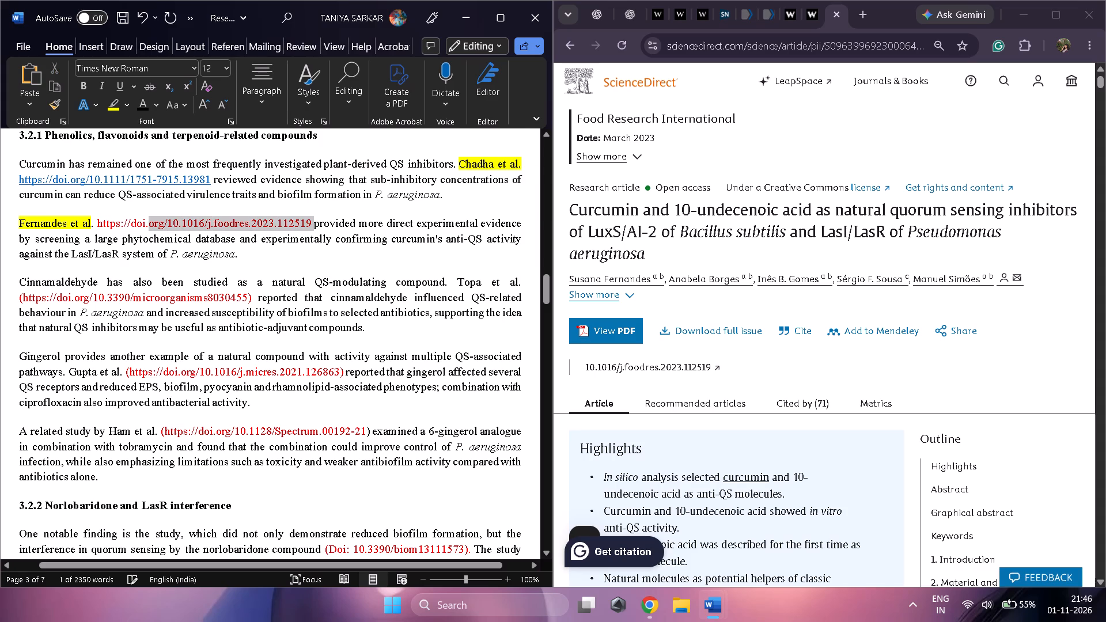
pyautogui.moveTo(150, 229); pyautogui.dragTo(113, 229)
pyautogui.press('BackSpace')
pyautogui.hotkey('ctrl', 'v')
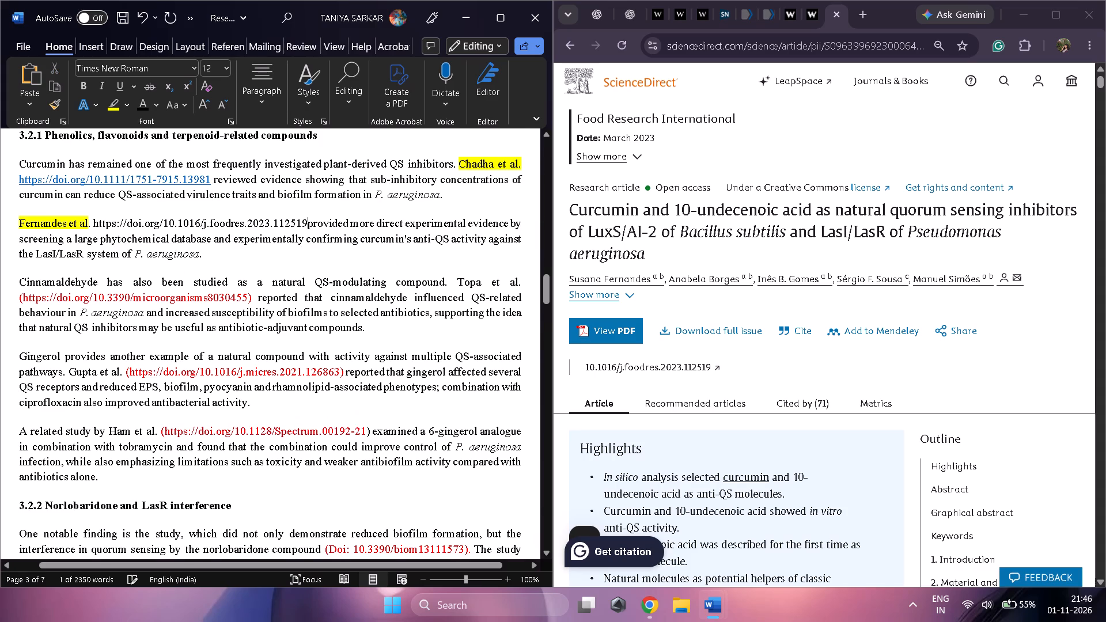
pyautogui.press('space')
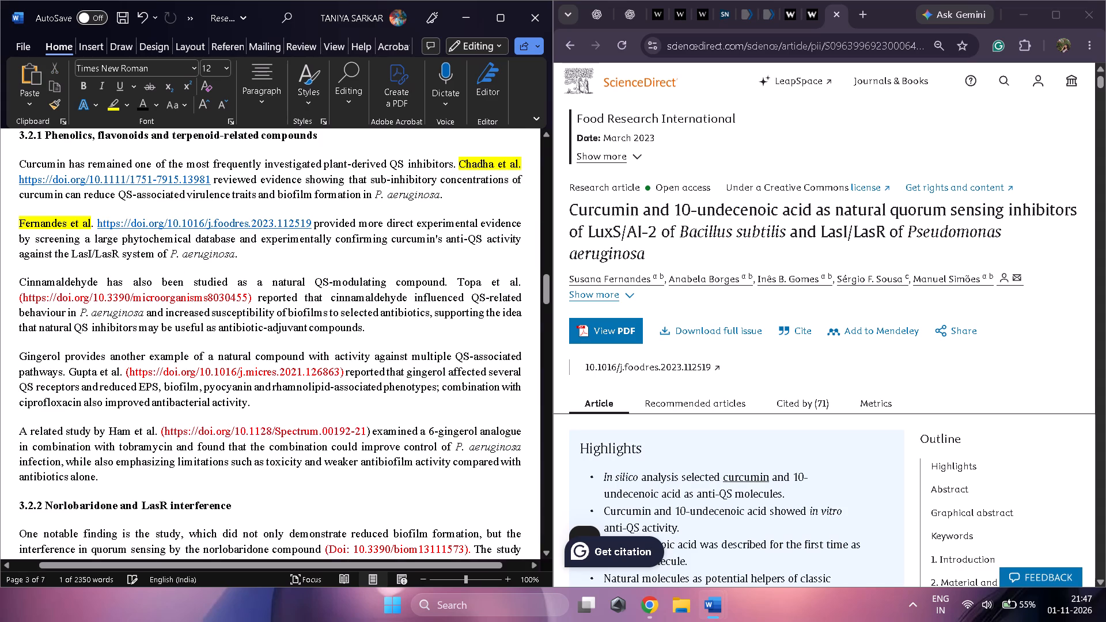
# Highlight the author citation Topa et al. in the cinnamaldehyde paragraph in yellow.
pyautogui.moveTo(455, 281); pyautogui.dragTo(519, 286)
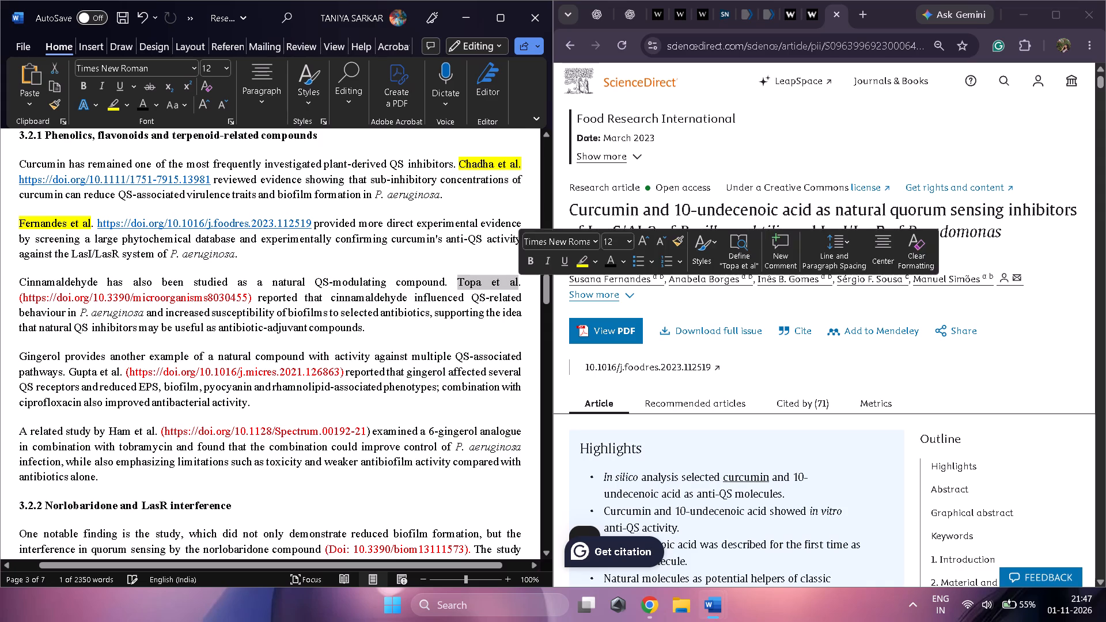
pyautogui.moveTo(524, 285); pyautogui.dragTo(476, 285)
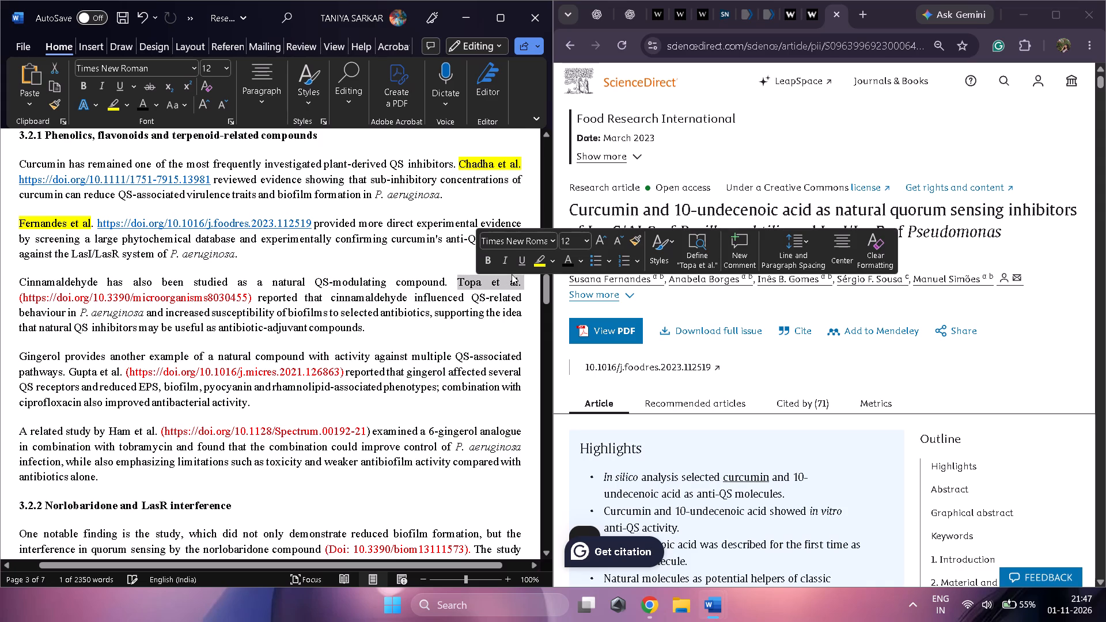
pyautogui.click(538, 258)
pyautogui.click(31, 297)
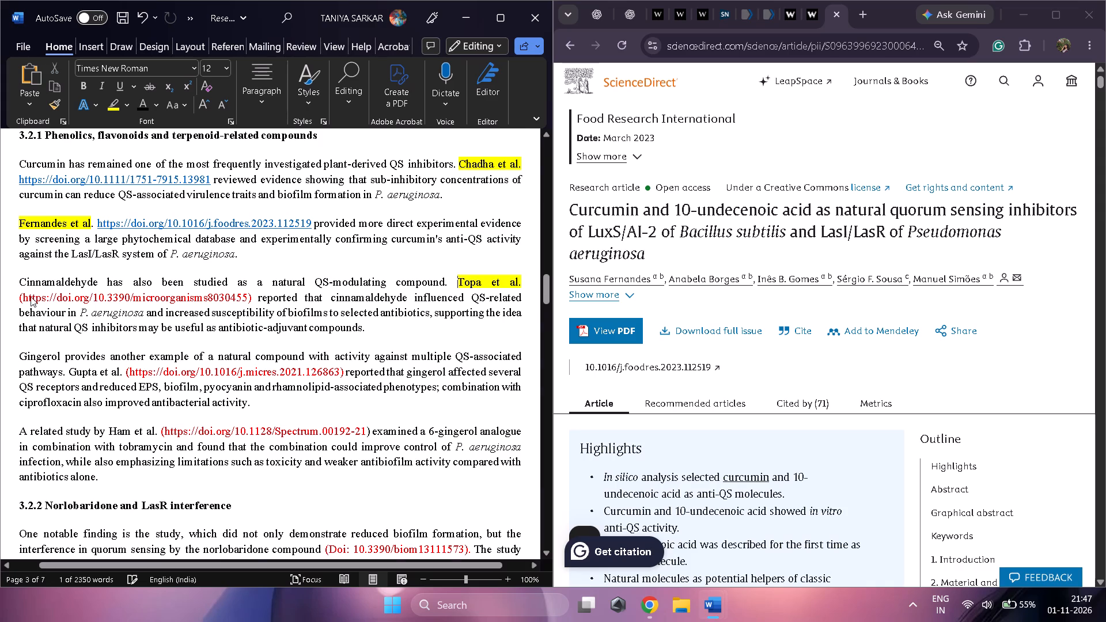
pyautogui.moveTo(25, 297); pyautogui.dragTo(186, 302)
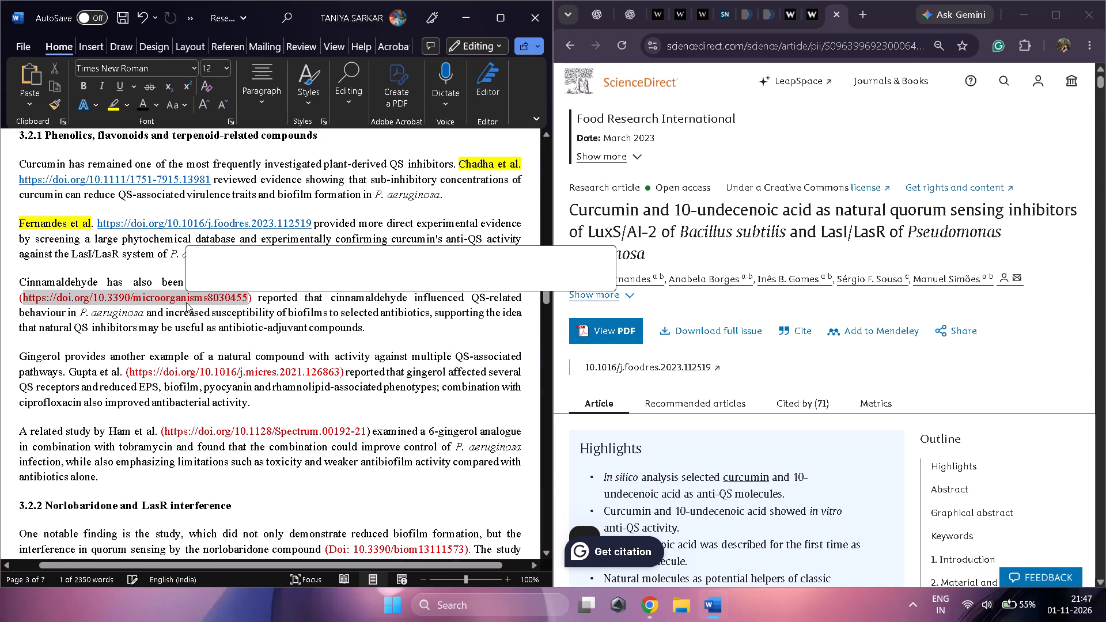
pyautogui.hotkey('ctrl', 'c')
pyautogui.click(865, 14)
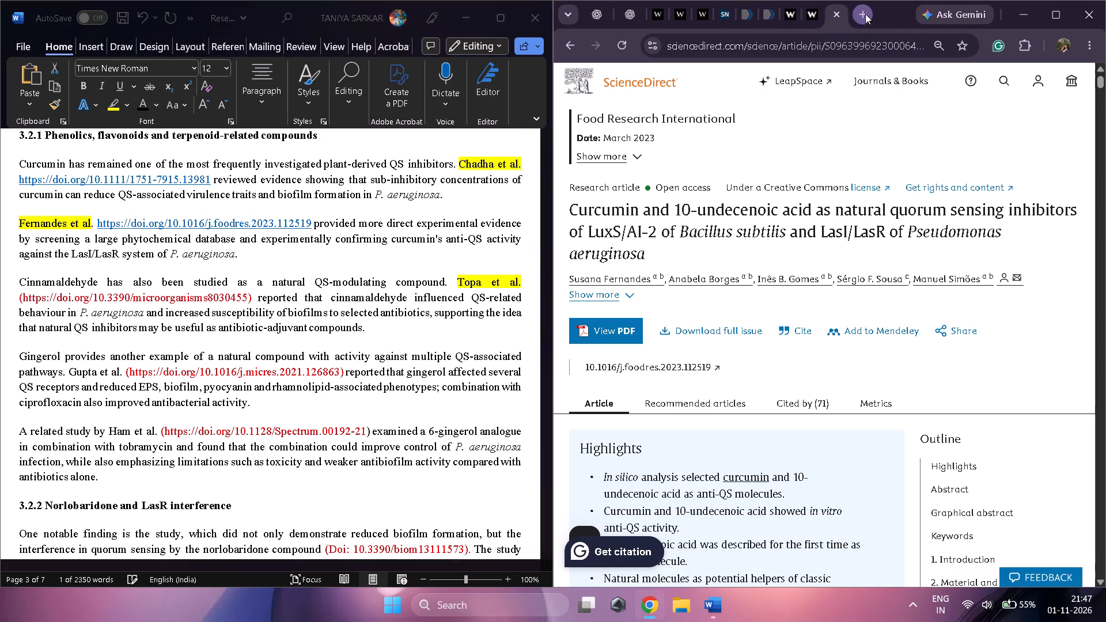
pyautogui.click(767, 51)
pyautogui.hotkey('ctrl', 'v')
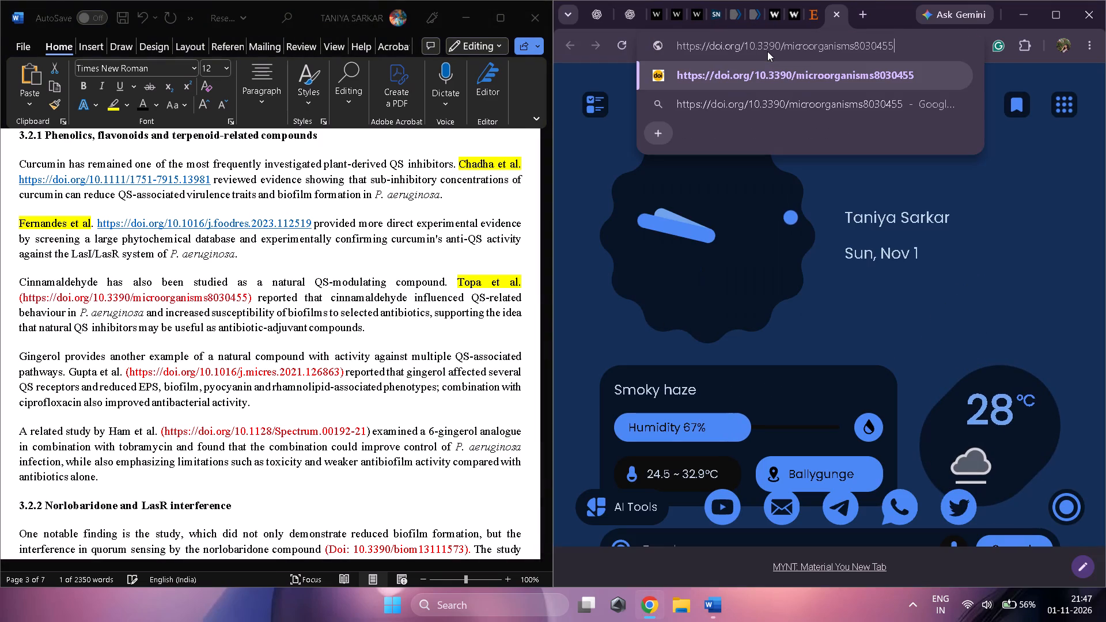
pyautogui.press('Return')
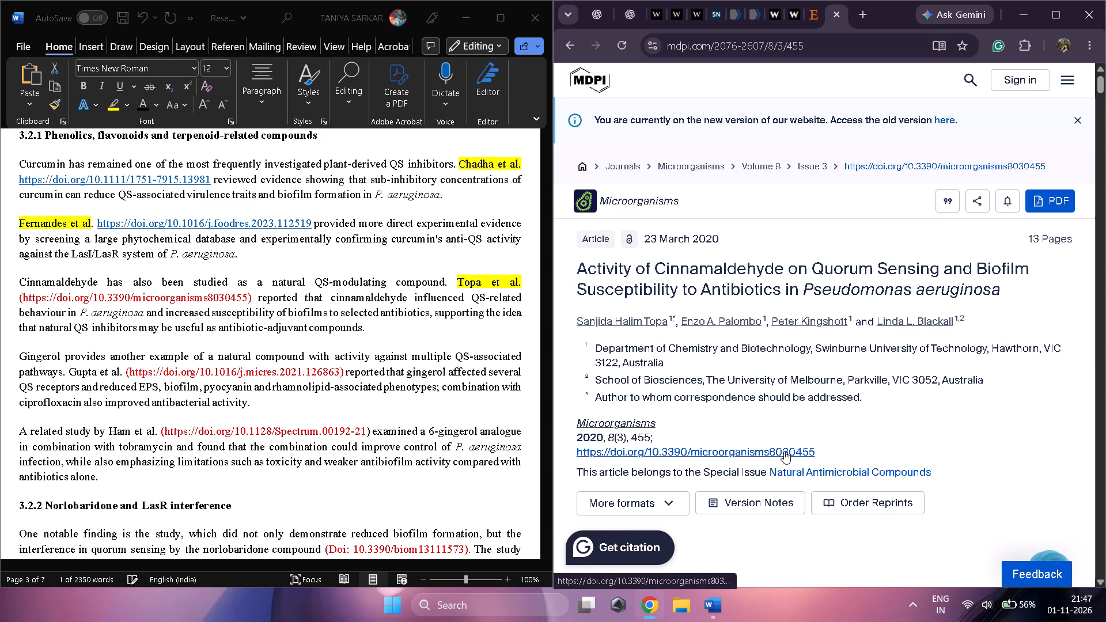
pyautogui.click(25, 298)
pyautogui.click(25, 298)
pyautogui.press('BackSpace')
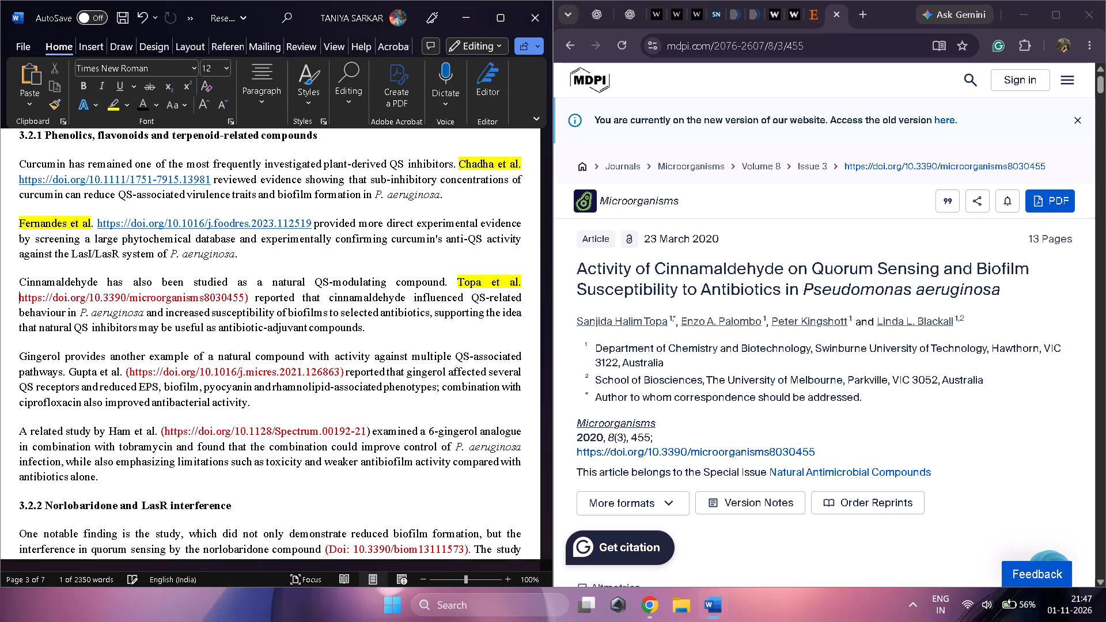
pyautogui.click(250, 297)
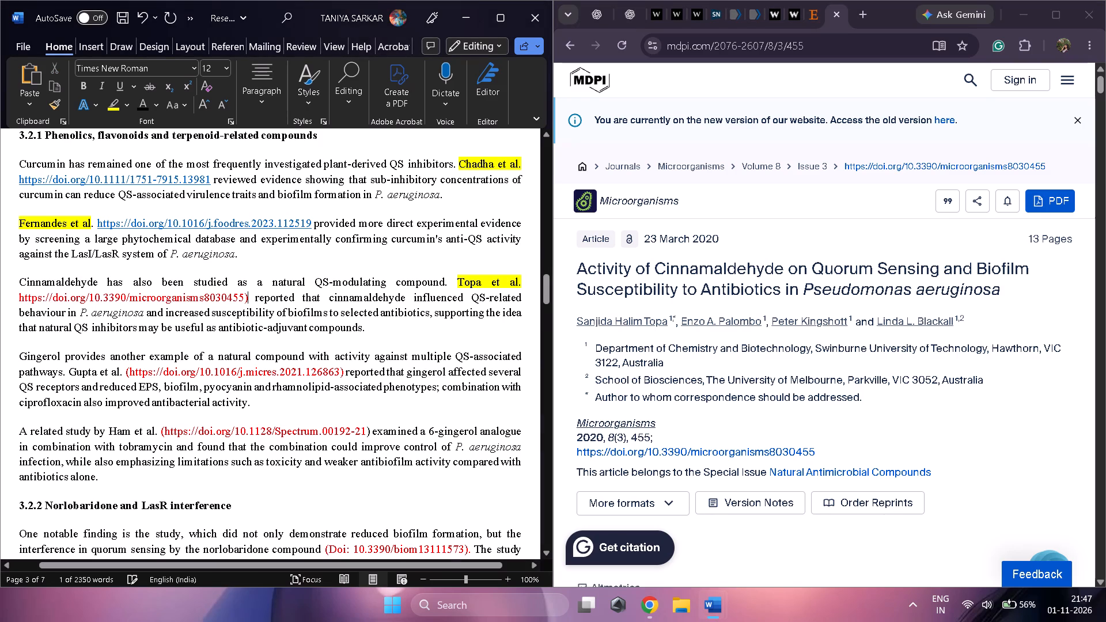
pyautogui.press('BackSpace')
pyautogui.press('space')
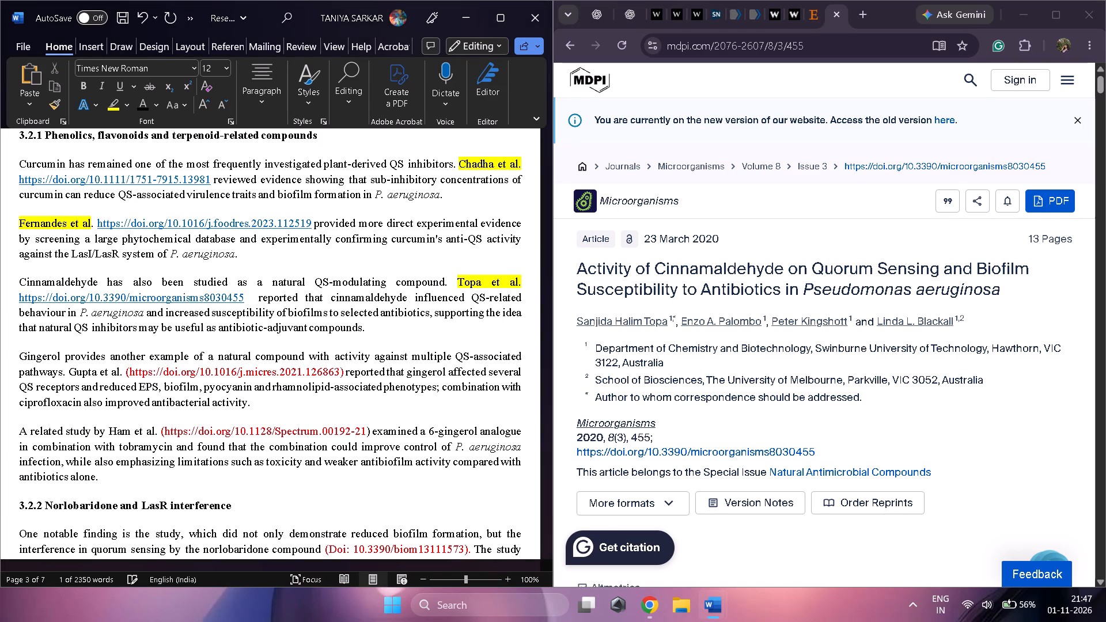
pyautogui.click(130, 375)
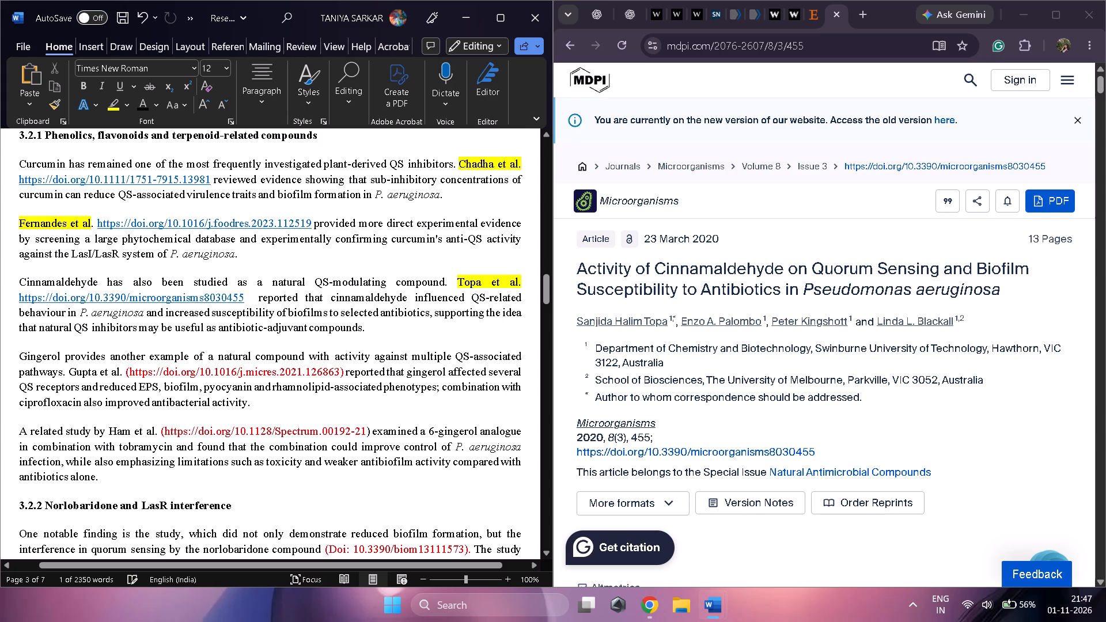
pyautogui.press('BackSpace')
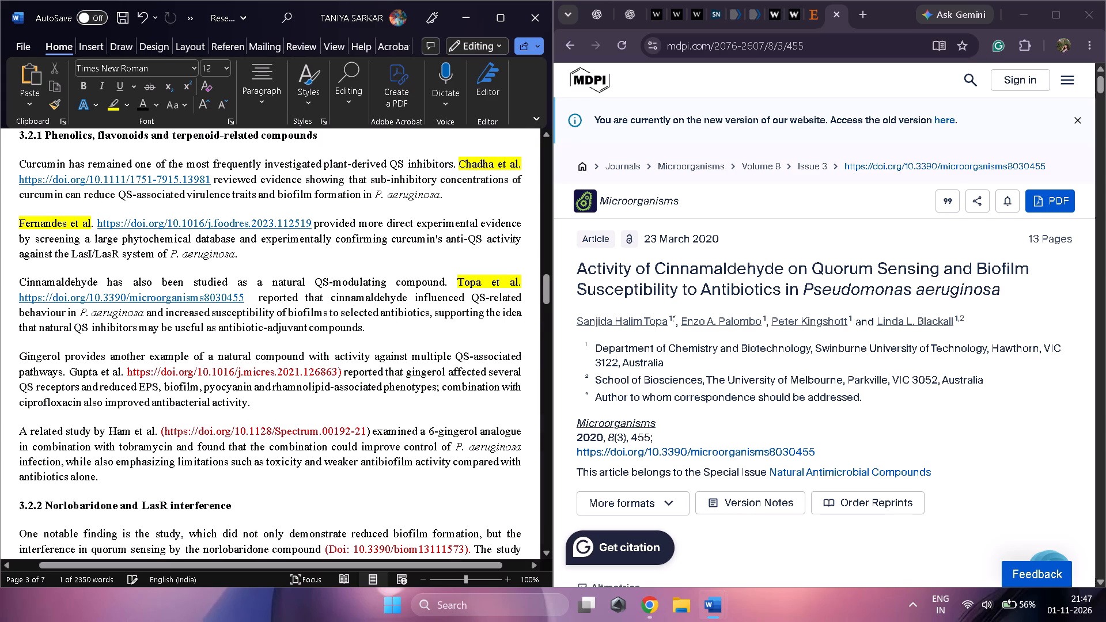
pyautogui.click(340, 371)
pyautogui.press('BackSpace')
pyautogui.press('space')
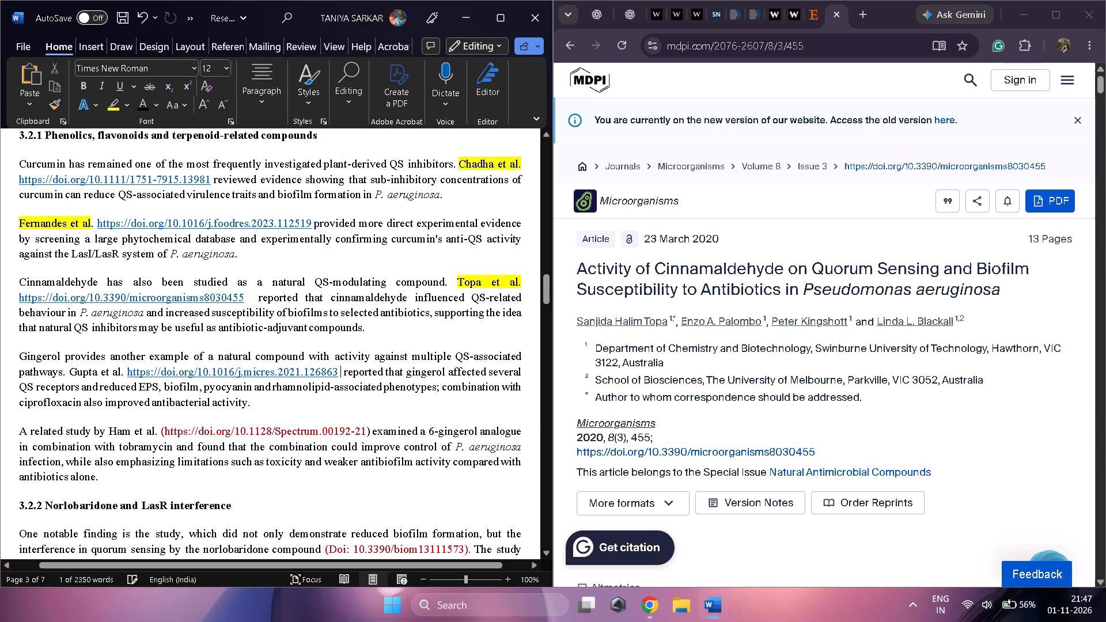
# Highlight the author citations Gupta et al. and Ham et al. in the gingerol paragraphs of section 3.2.1 in yellow.
pyautogui.moveTo(71, 371); pyautogui.dragTo(122, 375)
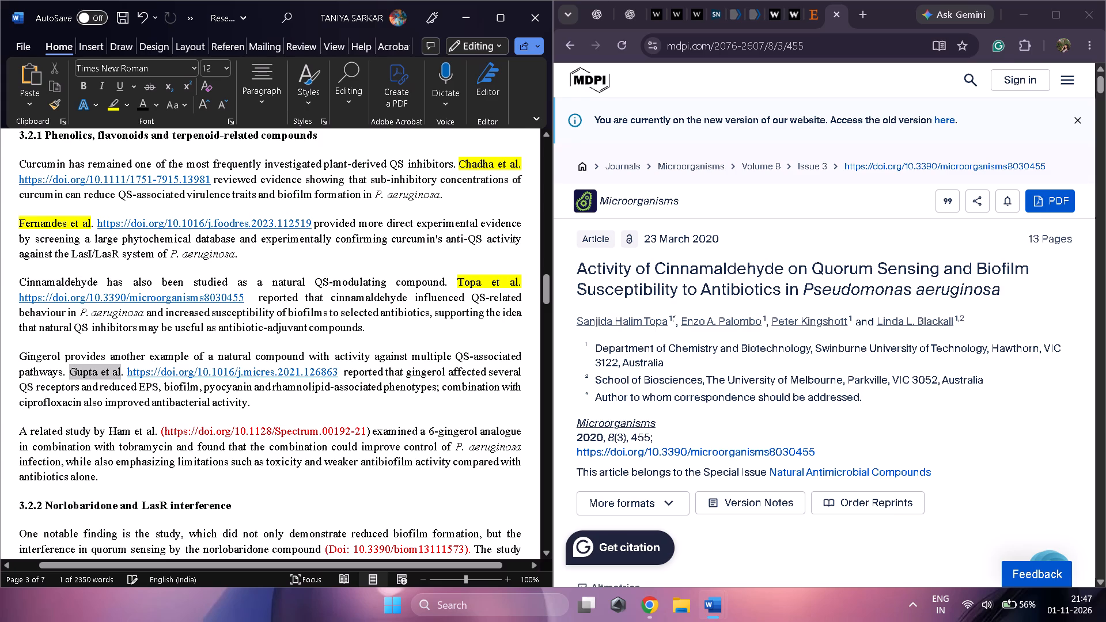
pyautogui.moveTo(122, 375); pyautogui.dragTo(124, 376)
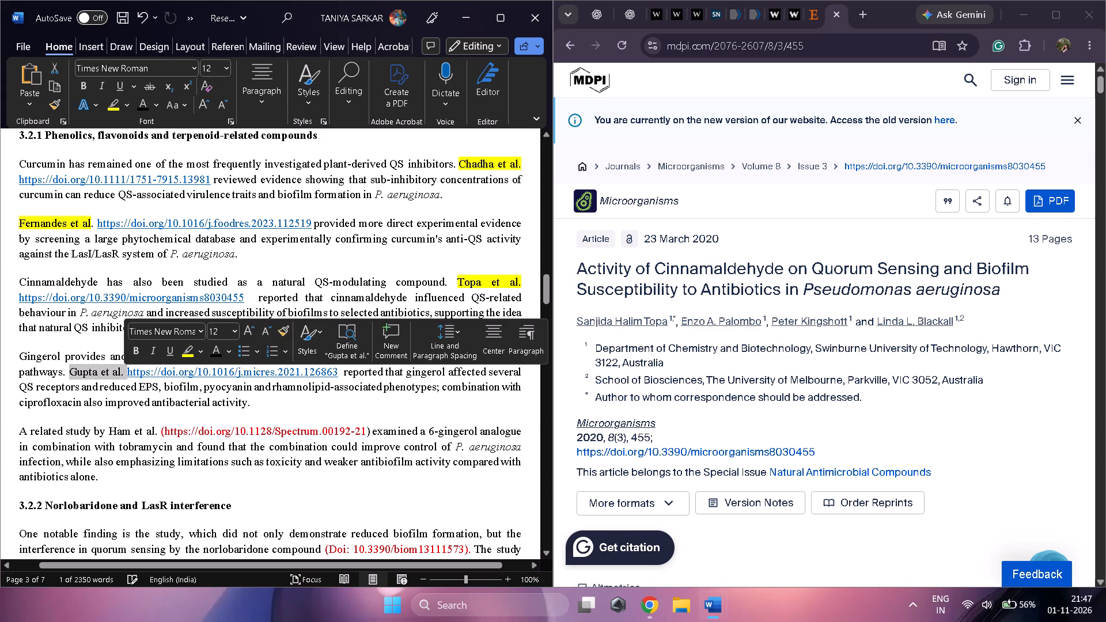
pyautogui.click(192, 354)
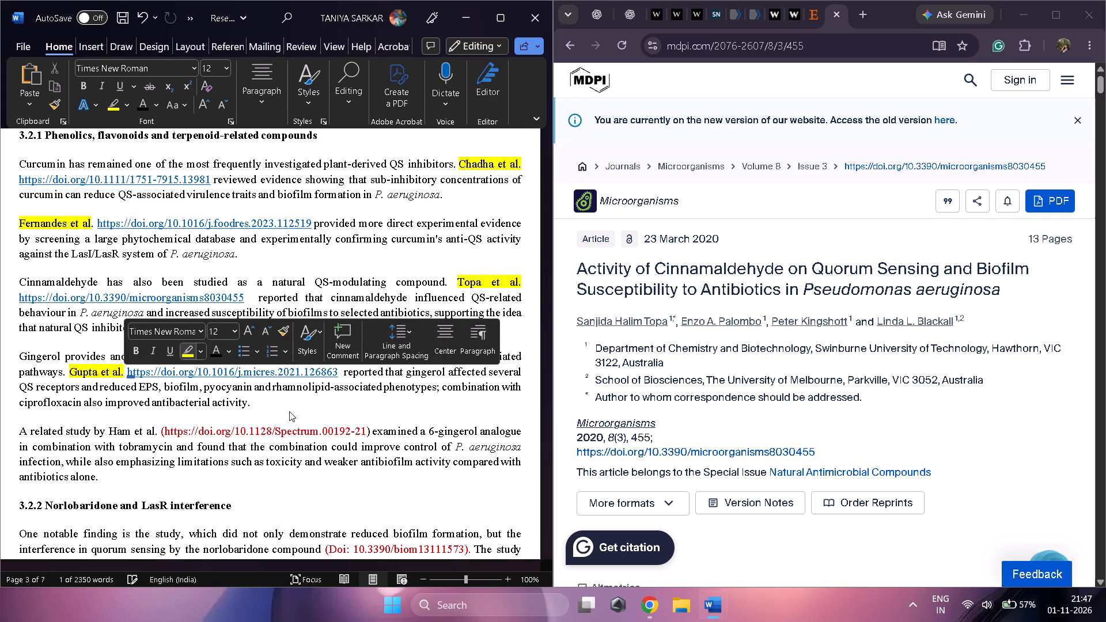
pyautogui.click(289, 411)
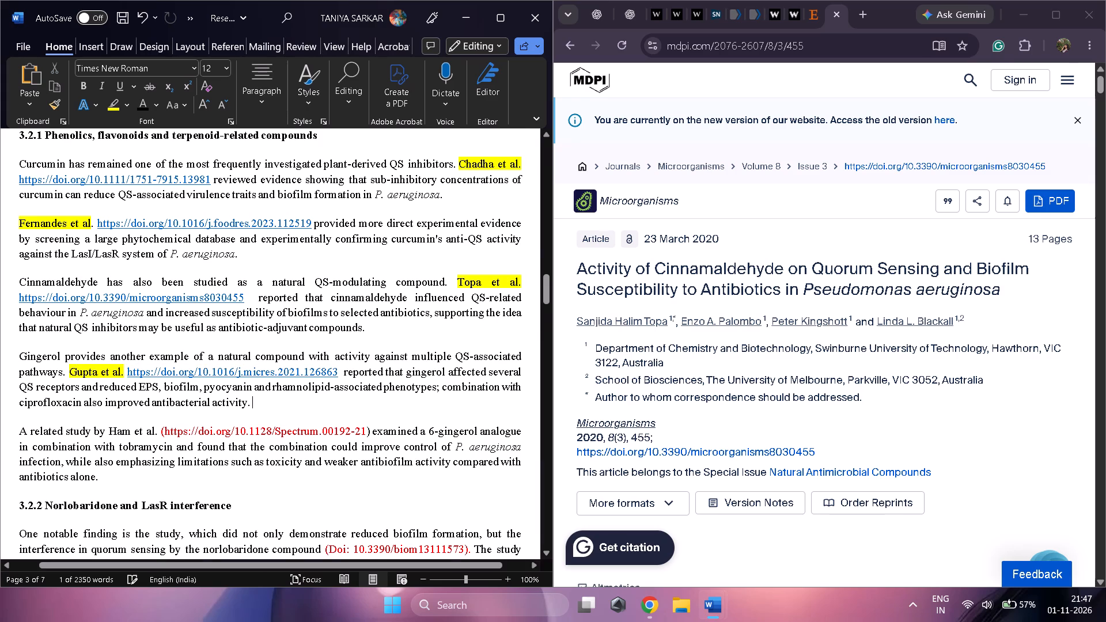
pyautogui.moveTo(109, 432); pyautogui.dragTo(156, 432)
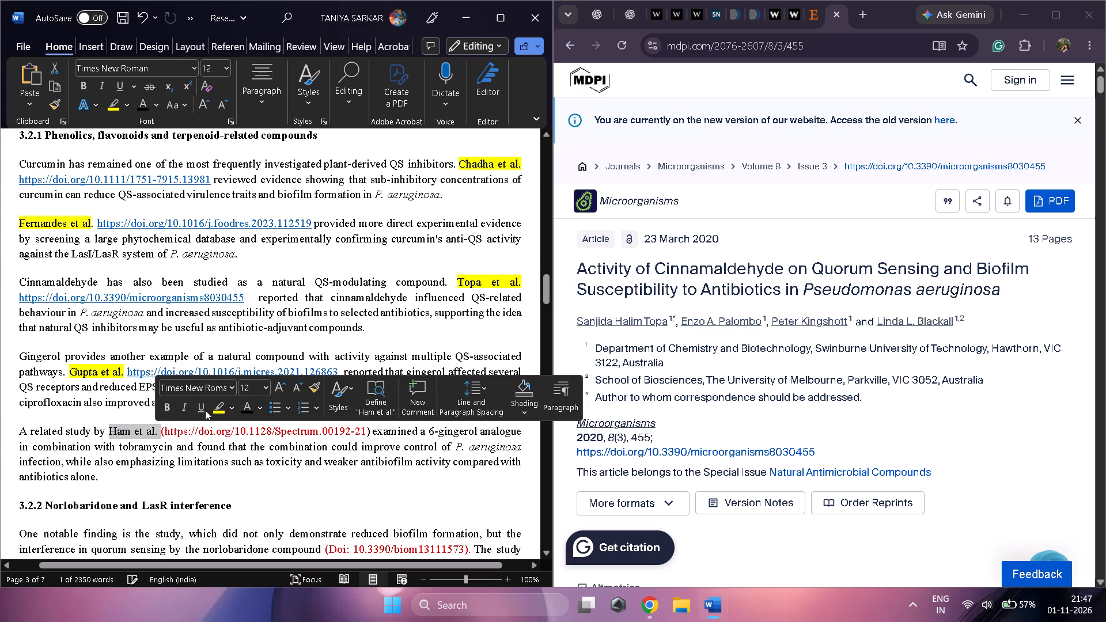
pyautogui.click(215, 409)
# Remove the opening bracket before the red DOI that follows Ham et al.
pyautogui.click(164, 430)
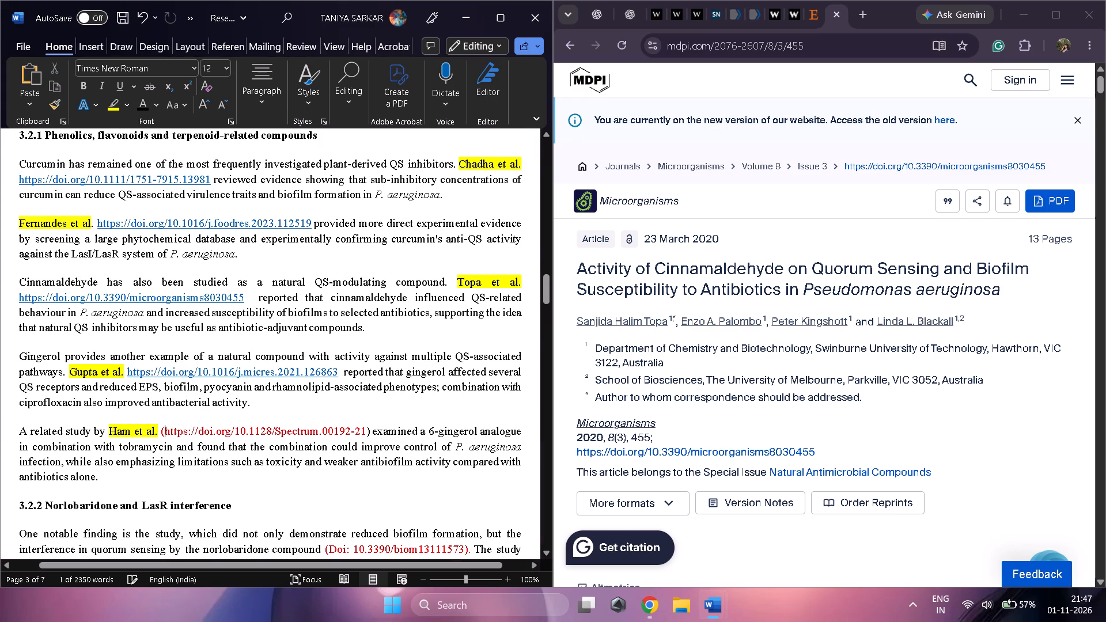
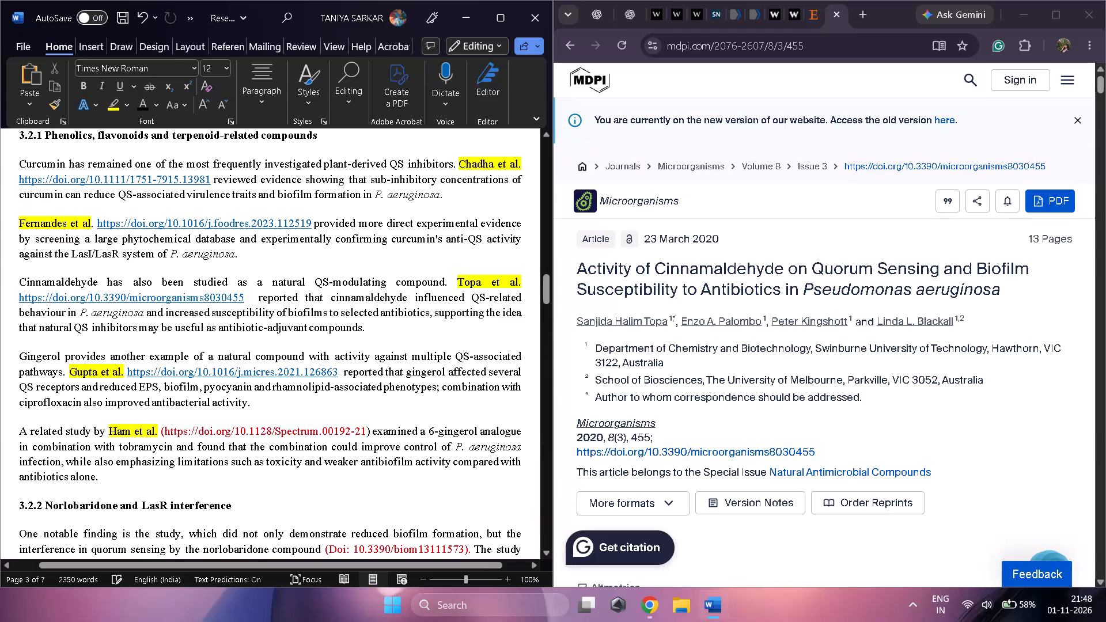
pyautogui.press('BackSpace')
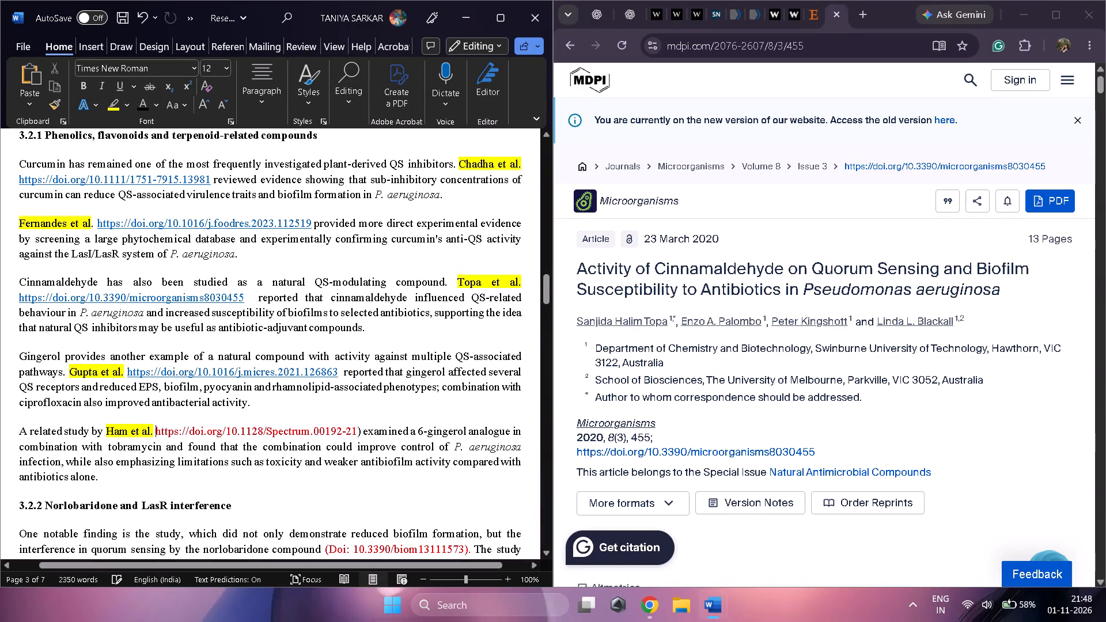
pyautogui.click(360, 432)
pyautogui.press('BackSpace')
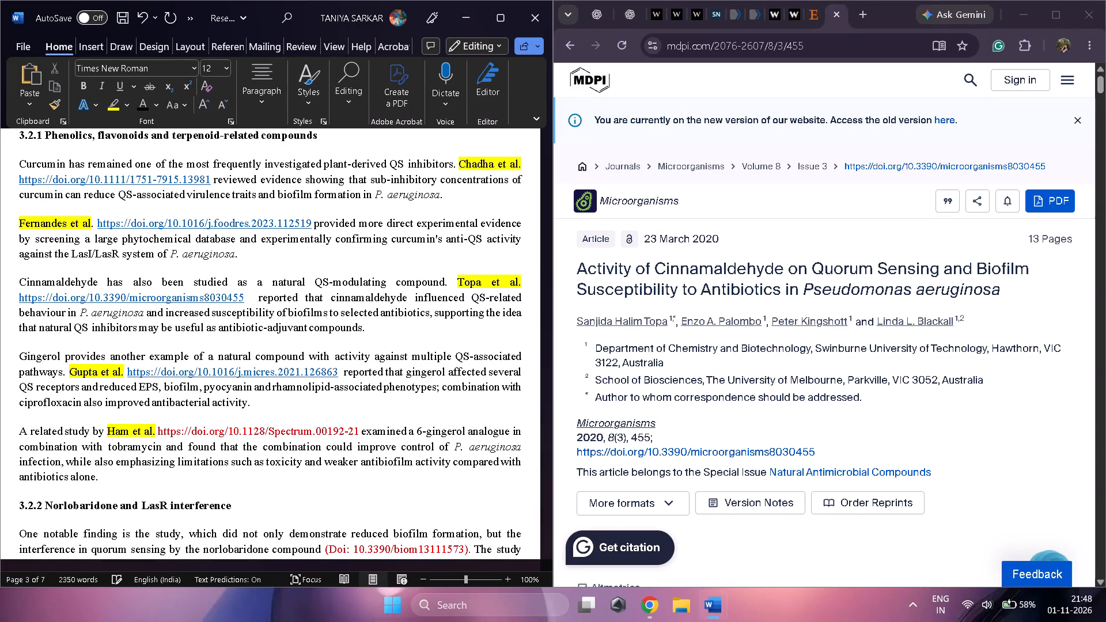
pyautogui.press('space')
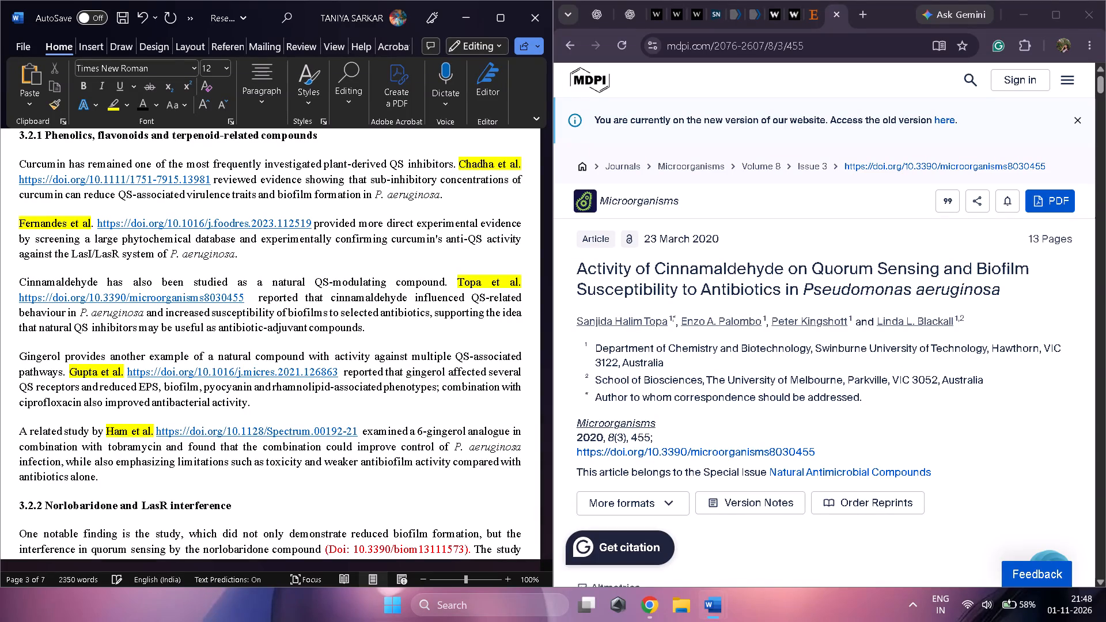
# Remove the brackets and the trailing full stop around the red DOI in the first paragraph of section 3.2.2.
pyautogui.doubleClick(546, 552)
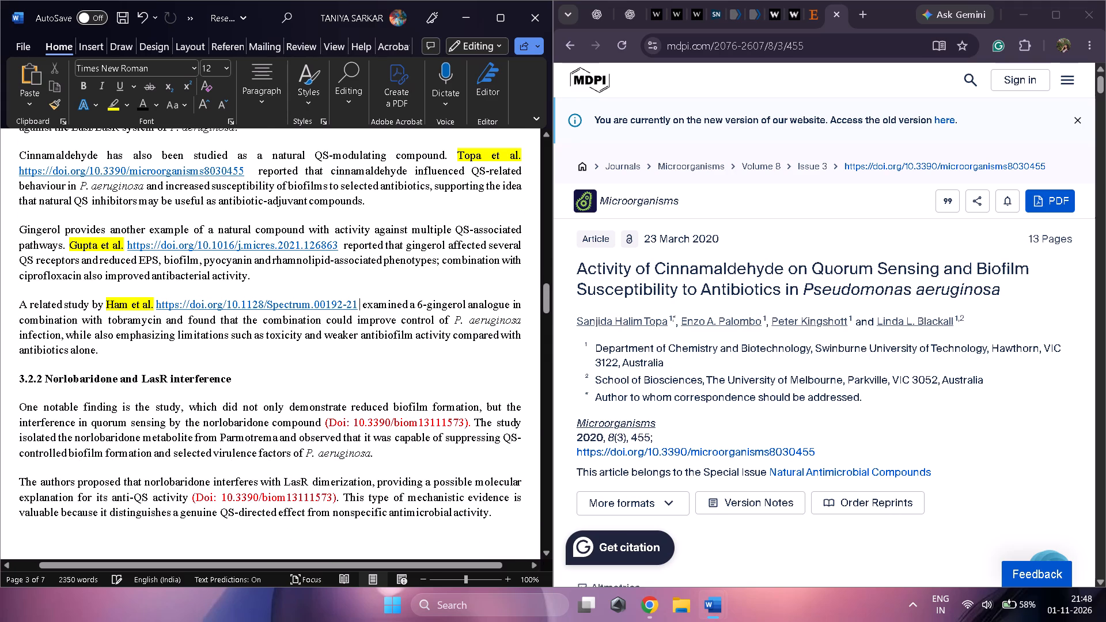
pyautogui.click(329, 424)
pyautogui.press('BackSpace')
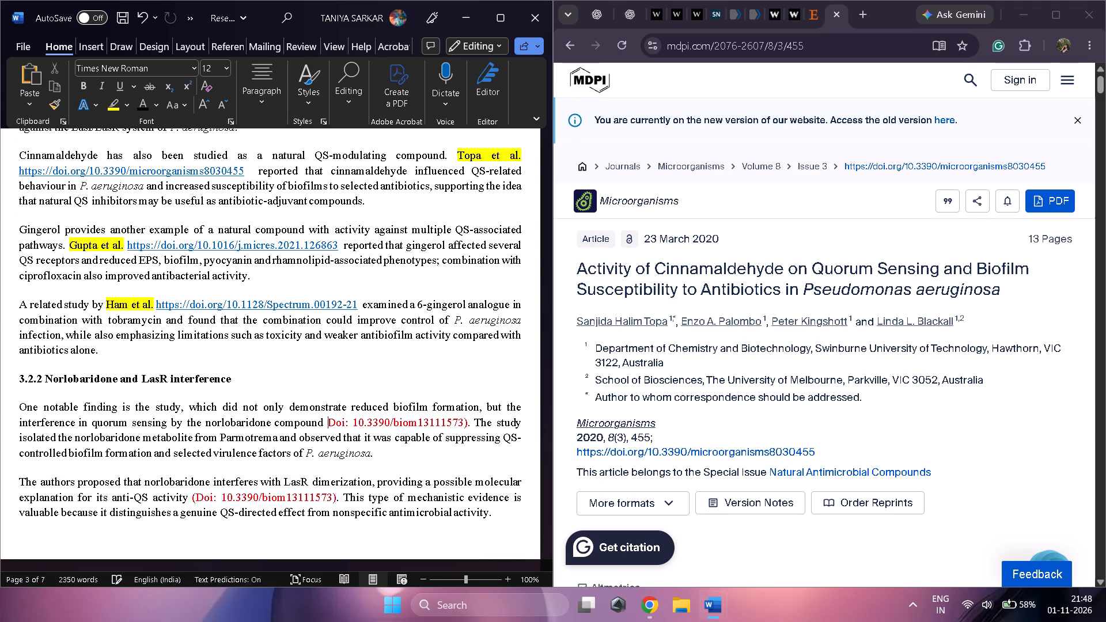
pyautogui.click(468, 425)
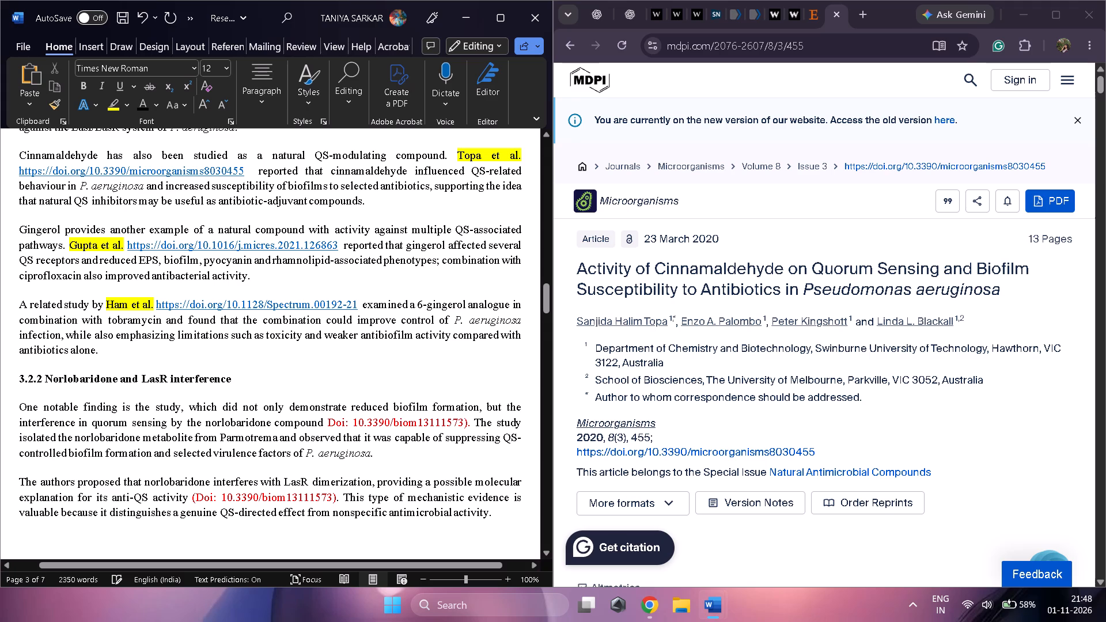
pyautogui.press('Right')
pyautogui.press('BackSpace')
pyautogui.press('BackSpace')
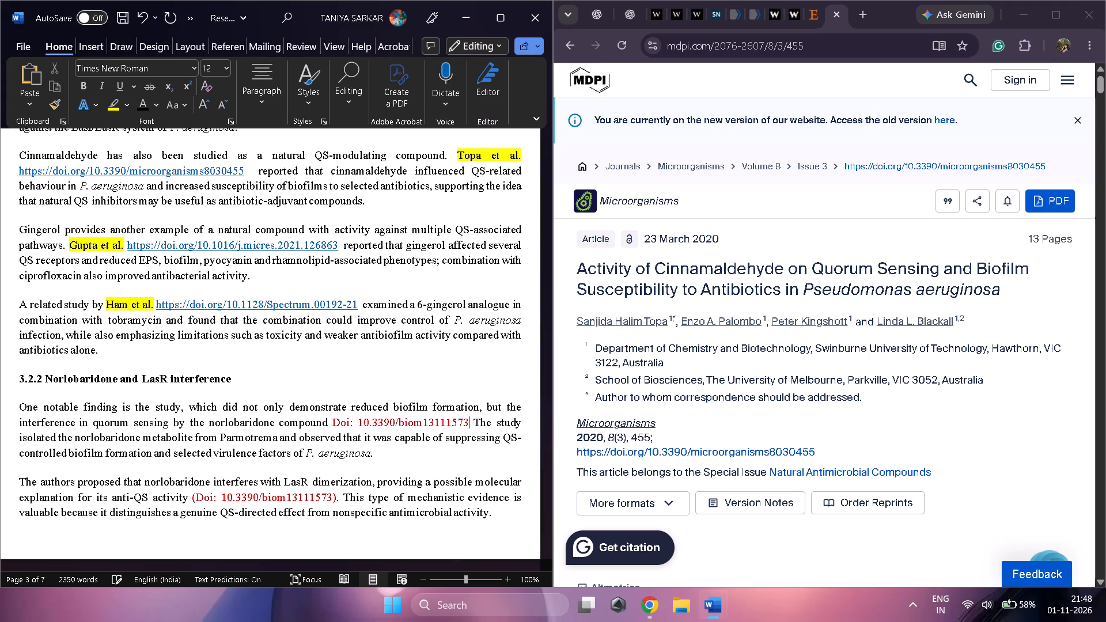
# Copy the red DOI from the first norlobaridone paragraph and search the web in Chrome for Doi: 10.3390/biom13111573.
pyautogui.moveTo(329, 424); pyautogui.dragTo(347, 424)
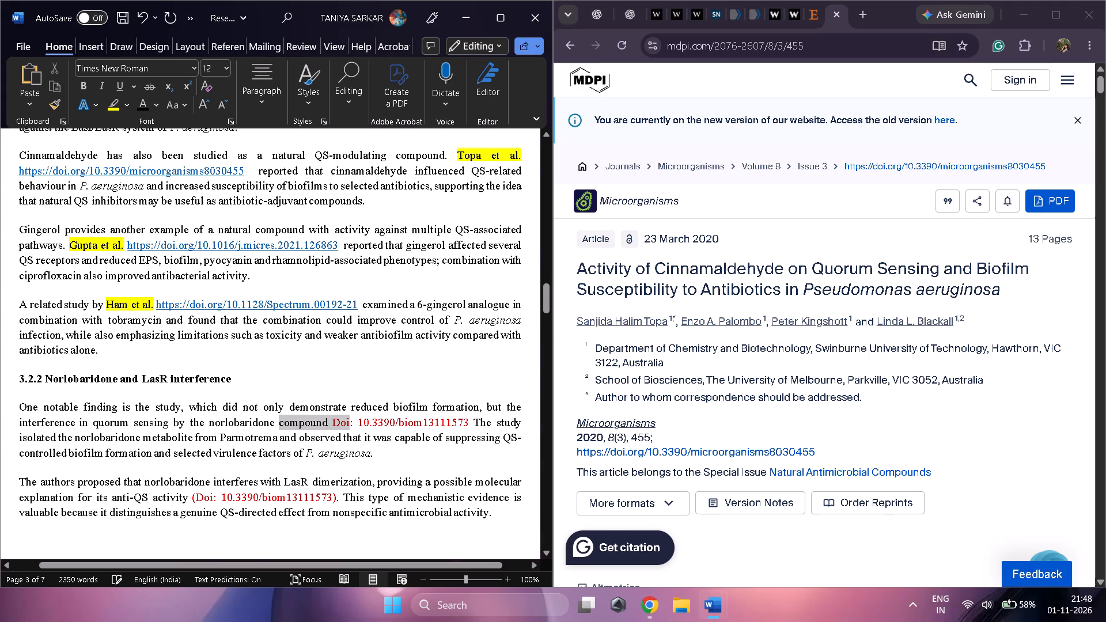
pyautogui.moveTo(347, 424); pyautogui.dragTo(354, 424)
pyautogui.click(354, 424)
pyautogui.moveTo(332, 422); pyautogui.dragTo(398, 419)
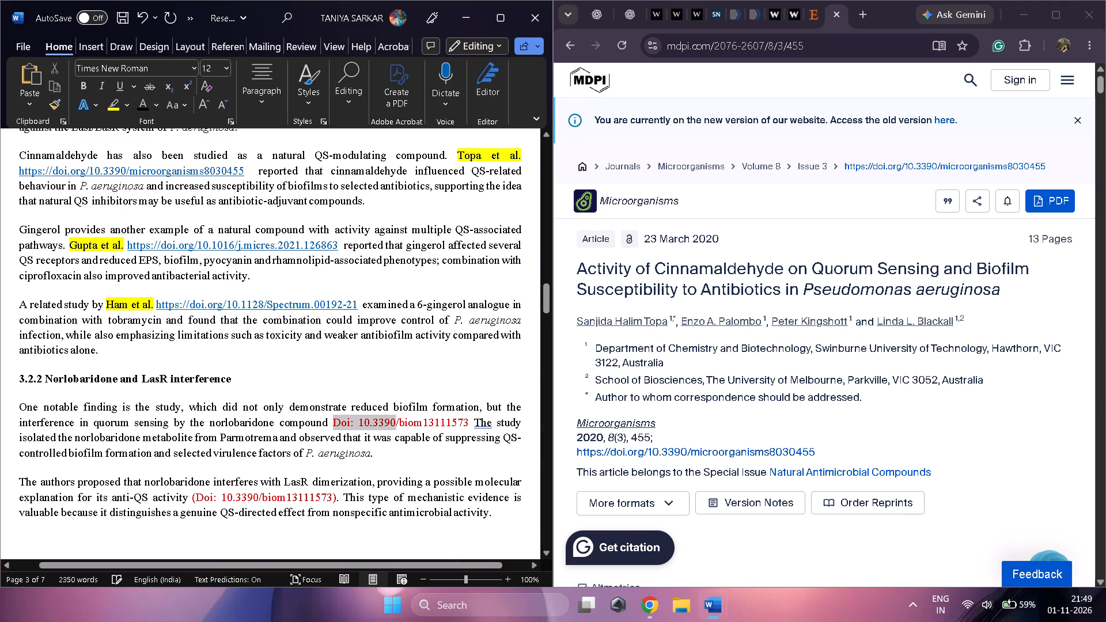
pyautogui.moveTo(398, 419); pyautogui.dragTo(436, 420)
pyautogui.hotkey('ctrl', 'c')
pyautogui.click(865, 20)
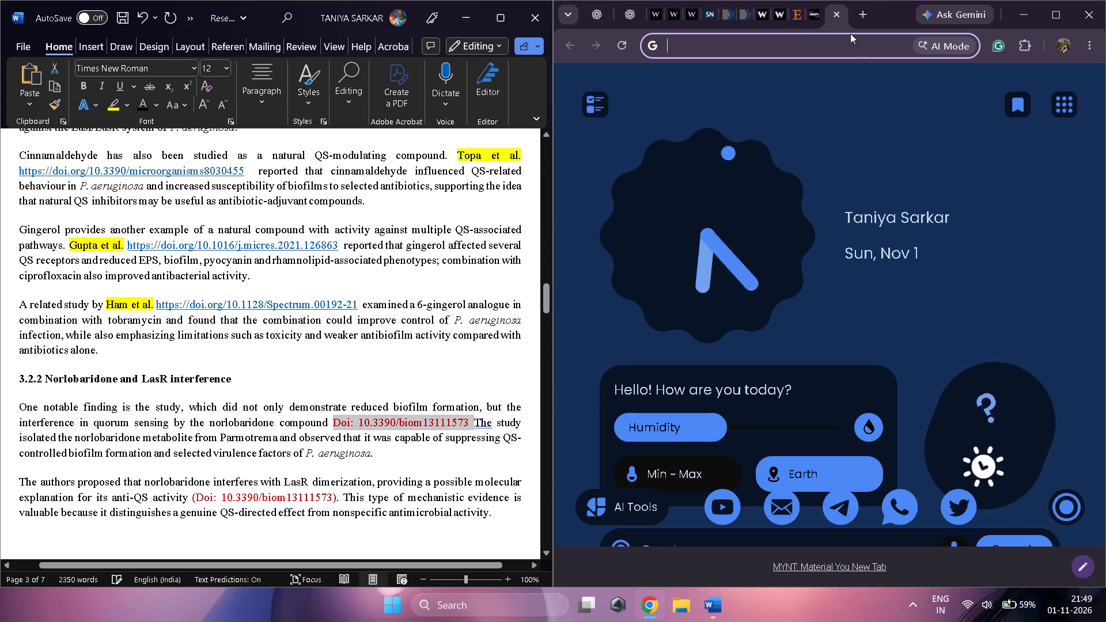
pyautogui.click(846, 47)
pyautogui.press('v')
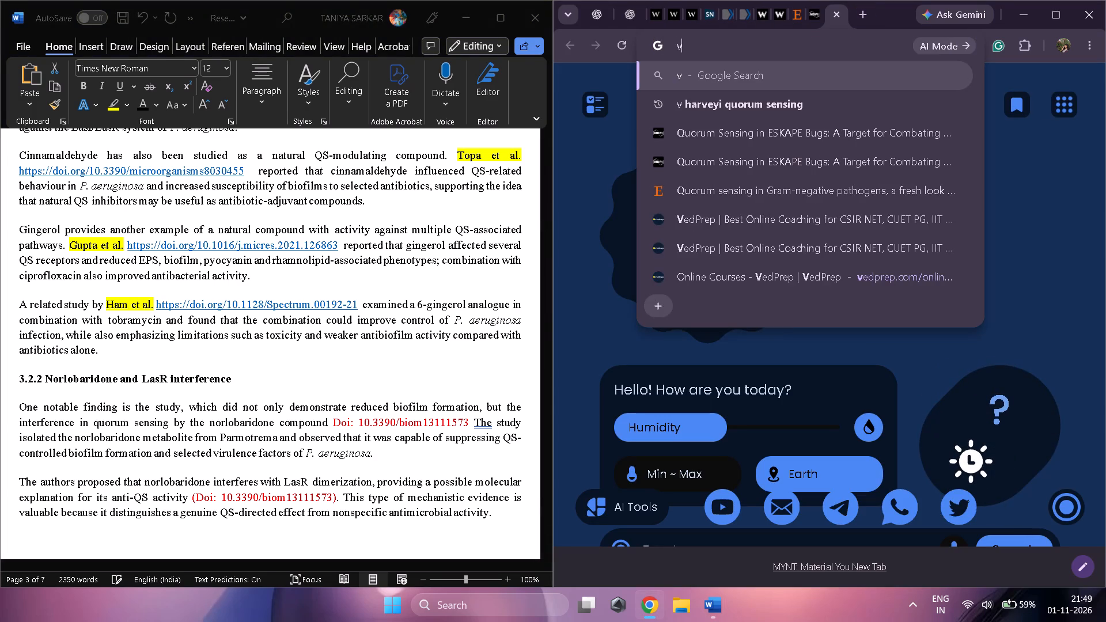
pyautogui.press('BackSpace')
pyautogui.hotkey('ctrl', 'v')
pyautogui.press('Return')
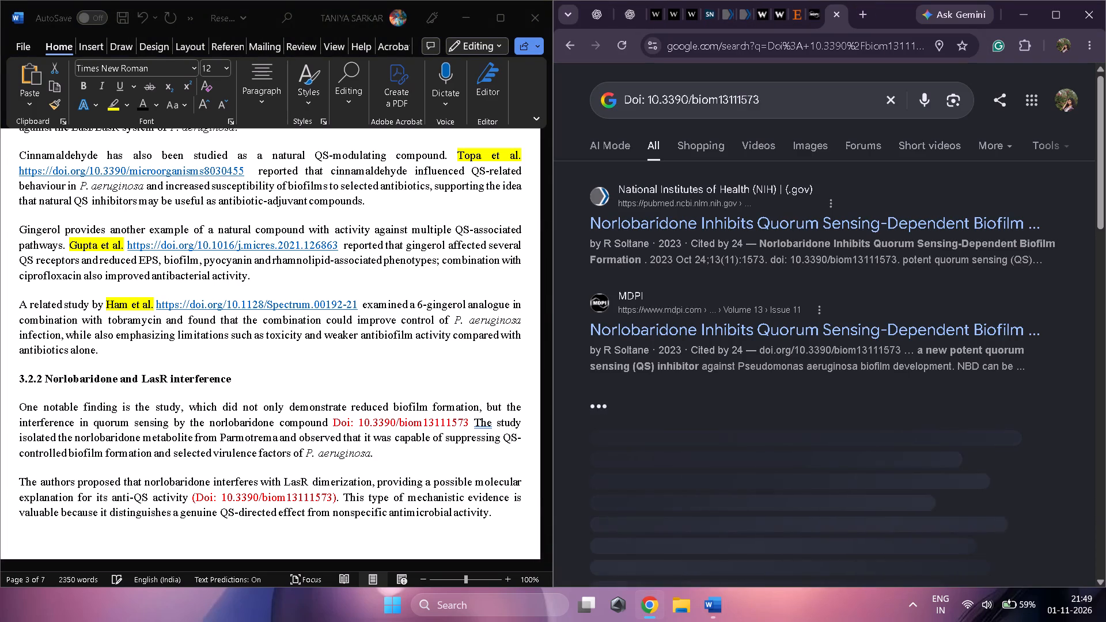
# Open the PubMed record of the norlobaridone article and copy the link address of its DOI.
pyautogui.click(859, 221)
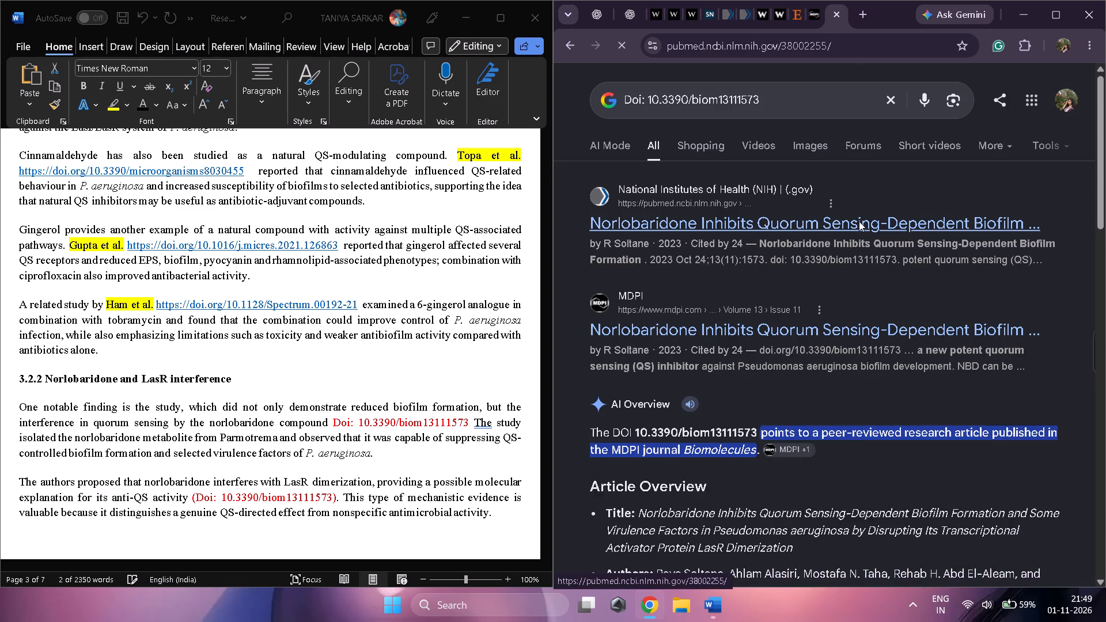
pyautogui.rightClick(856, 572)
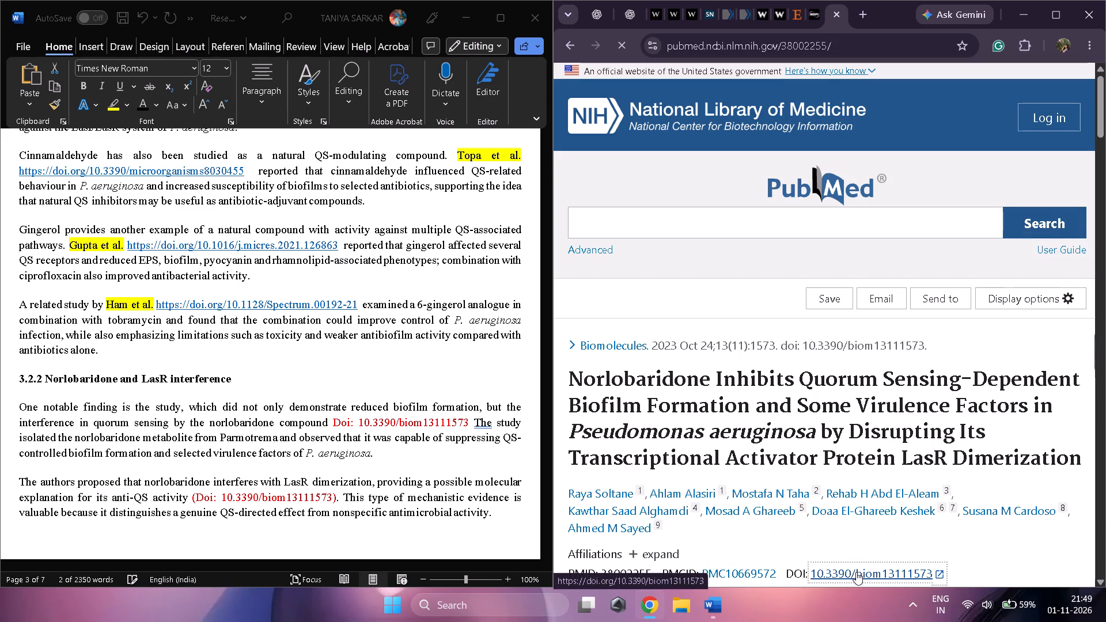
pyautogui.click(910, 526)
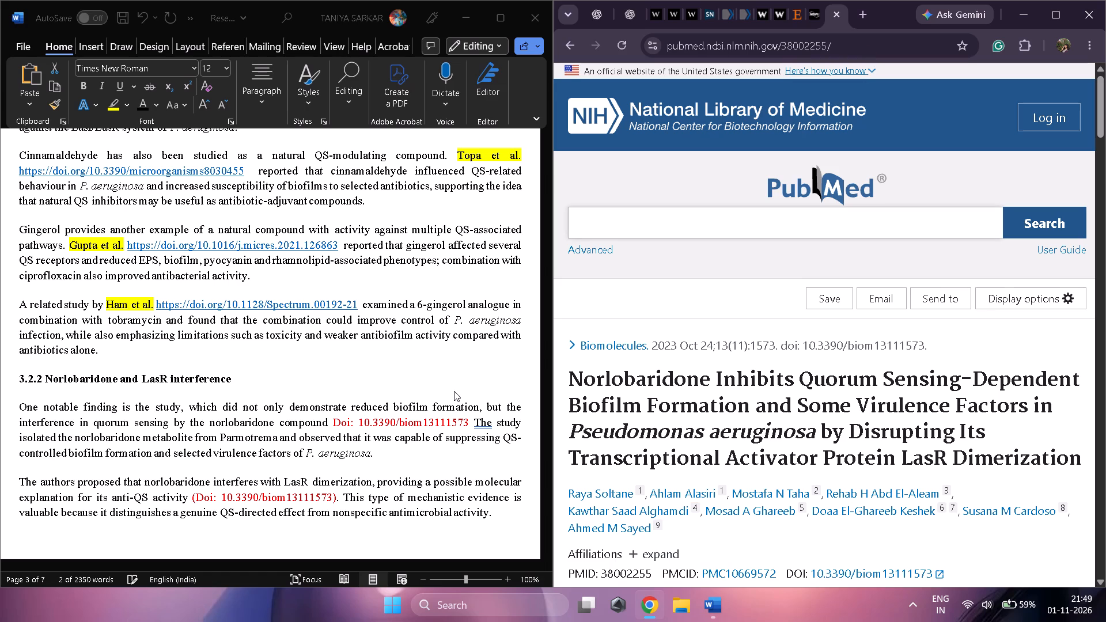
pyautogui.click(455, 423)
pyautogui.press('BackSpace')
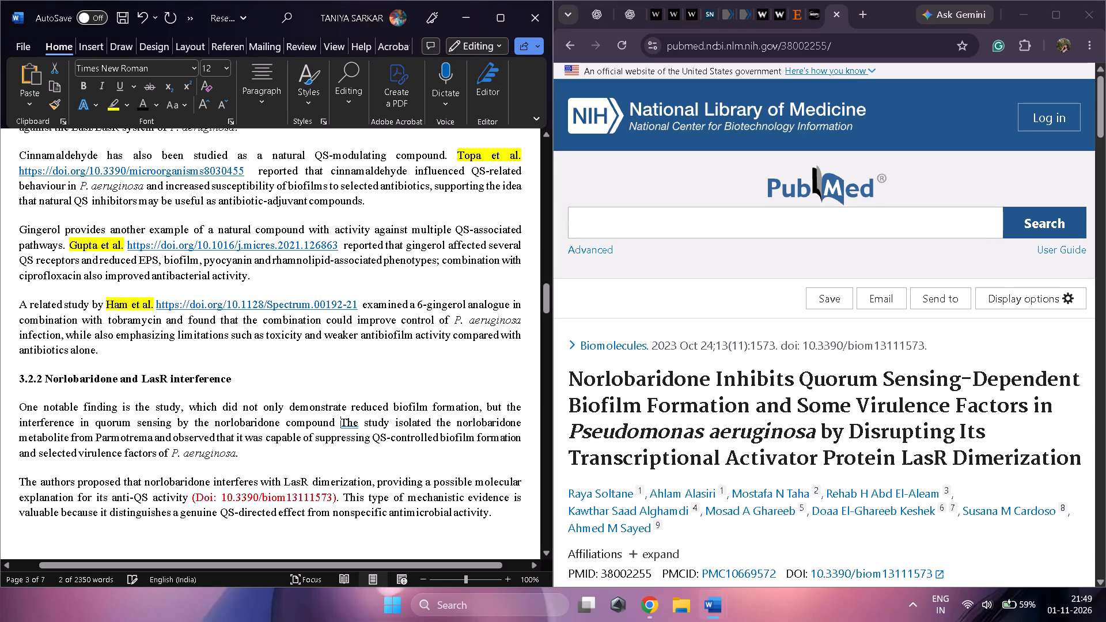
pyautogui.hotkey('ctrl', 'v')
pyautogui.press('space')
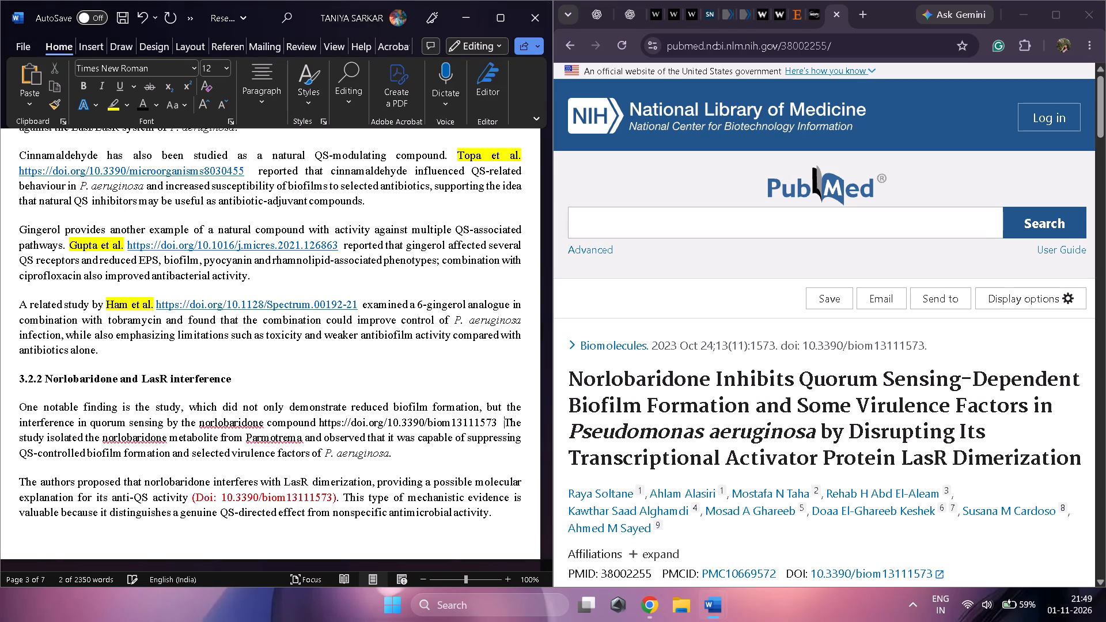
pyautogui.press('BackSpace')
pyautogui.press('BackSpace')
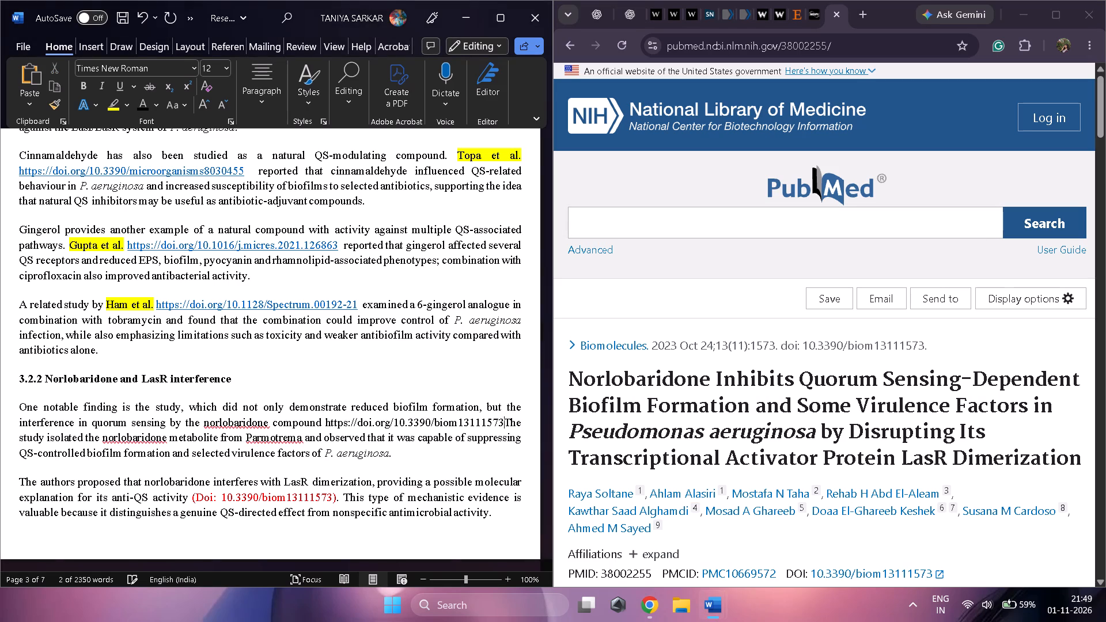
pyautogui.write('.')
pyautogui.press('space')
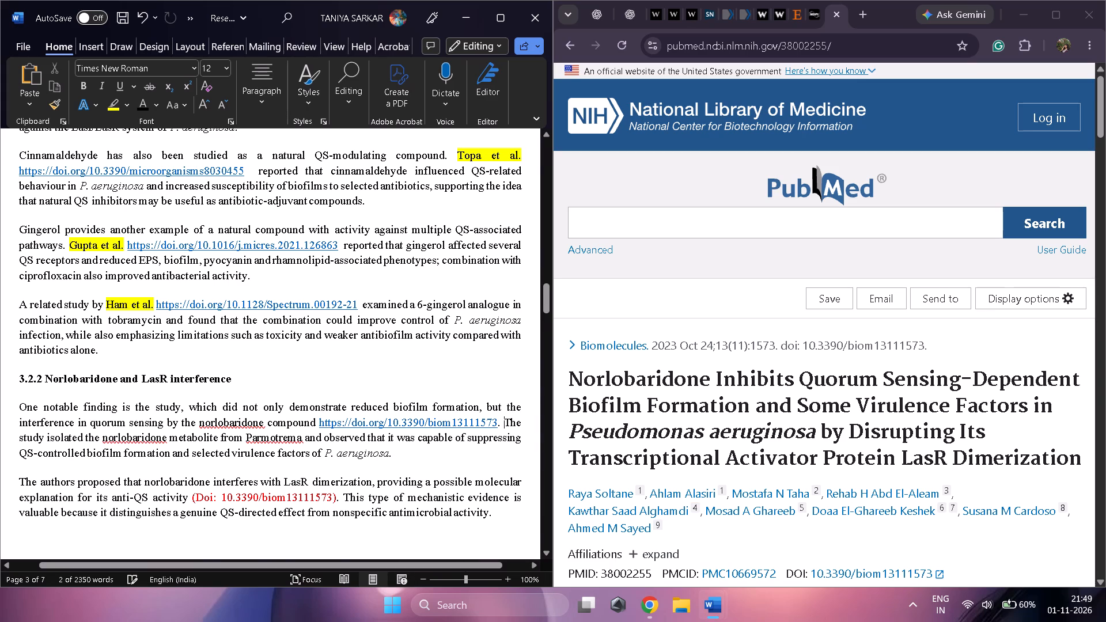
pyautogui.moveTo(337, 496); pyautogui.dragTo(277, 496)
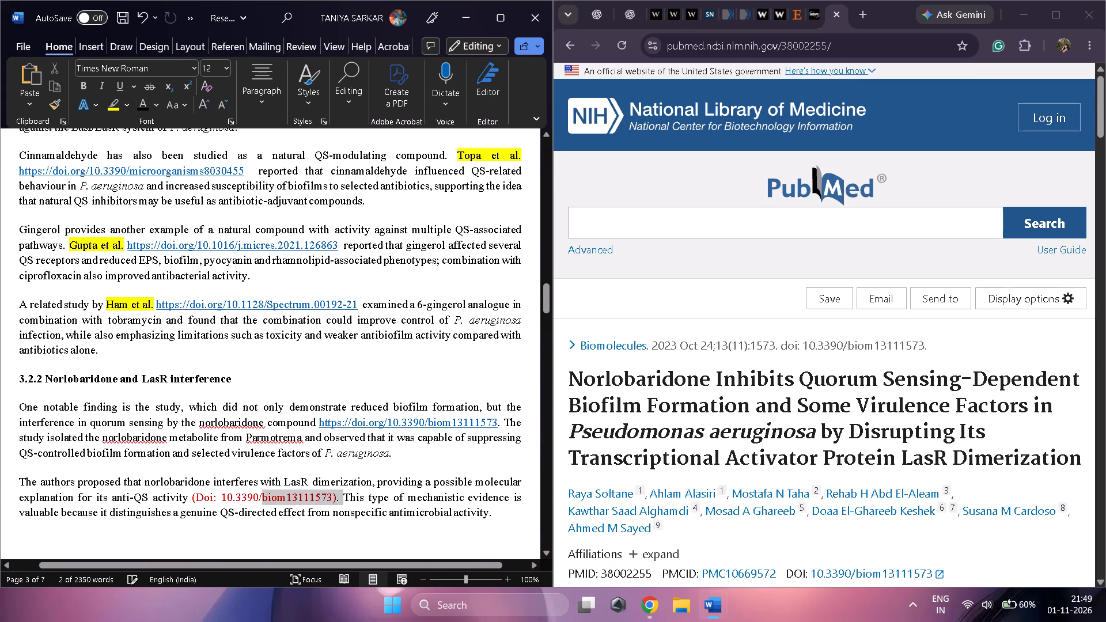
pyautogui.moveTo(277, 496); pyautogui.dragTo(191, 503)
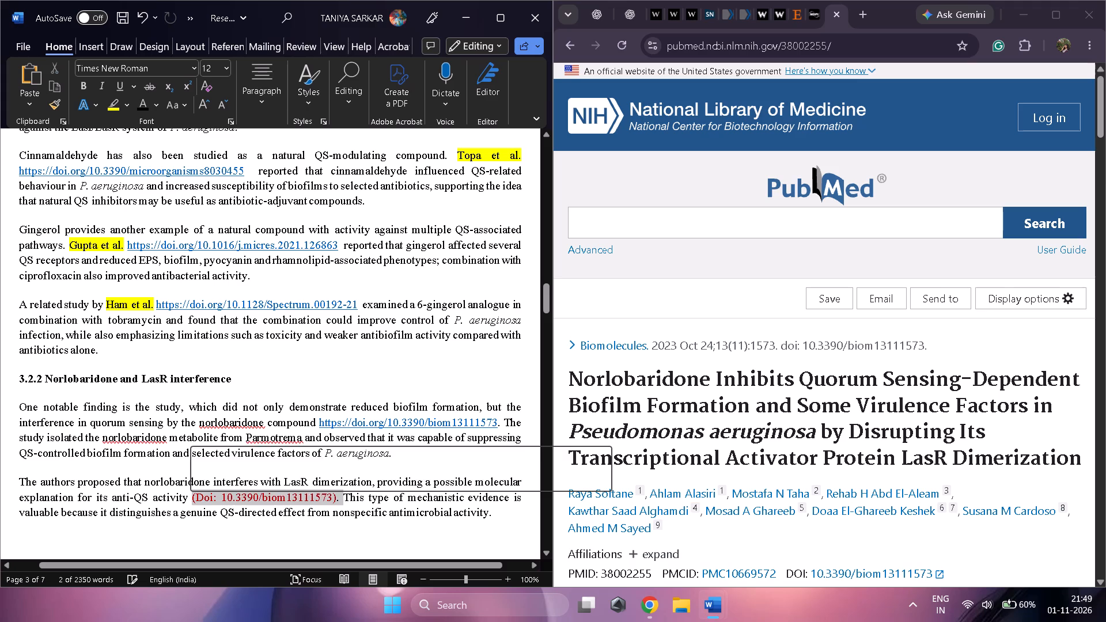
pyautogui.press('BackSpace')
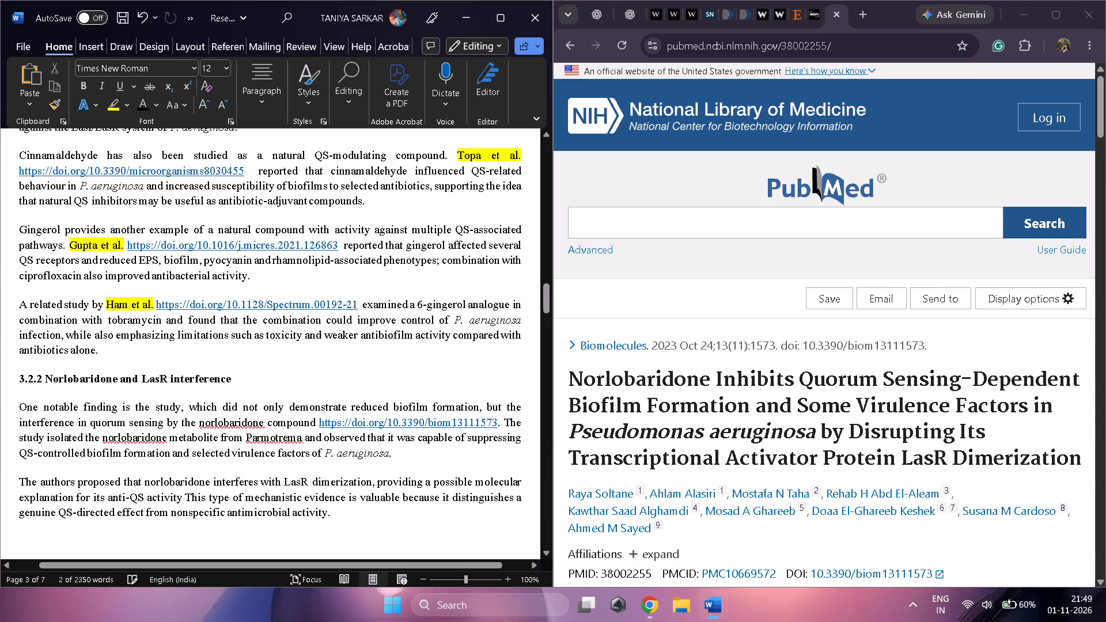
pyautogui.hotkey('ctrl', 'v')
pyautogui.press('space')
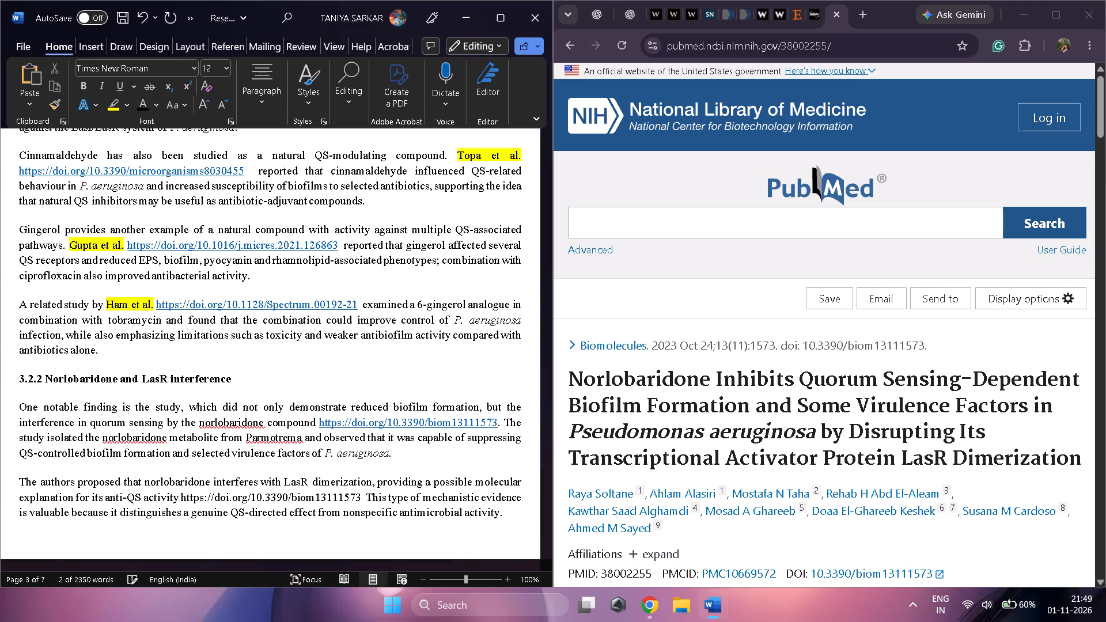
pyautogui.press('BackSpace')
pyautogui.press('BackSpace')
pyautogui.write('.')
pyautogui.press('space')
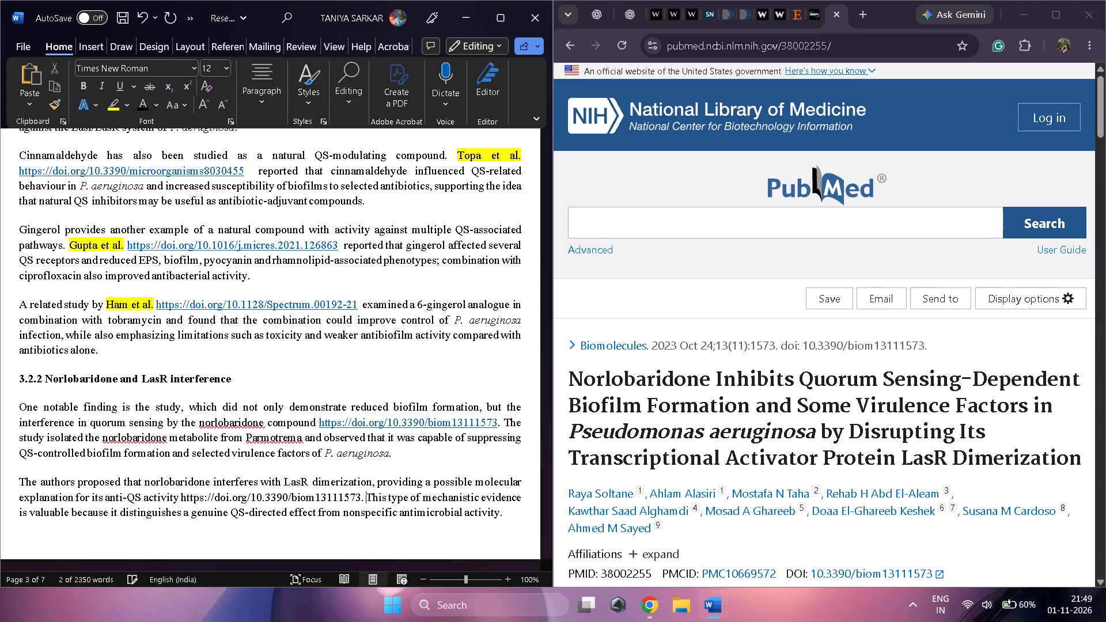
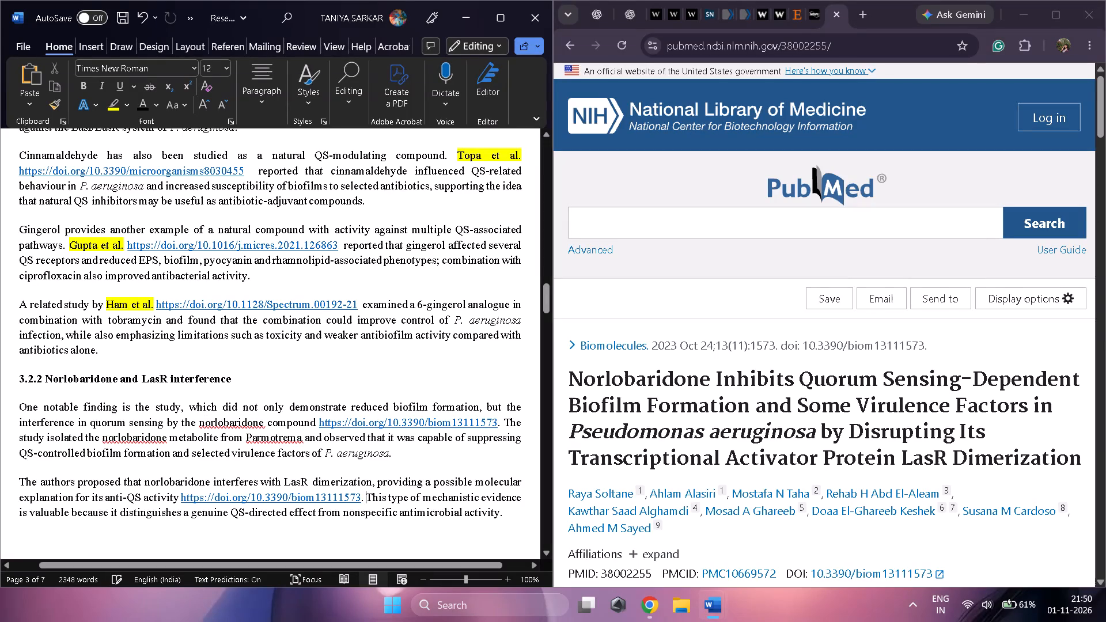
# Highlight the author citation "Ma et al." in yellow in section 3.2.3 on juglone.
pyautogui.tripleClick(549, 551)
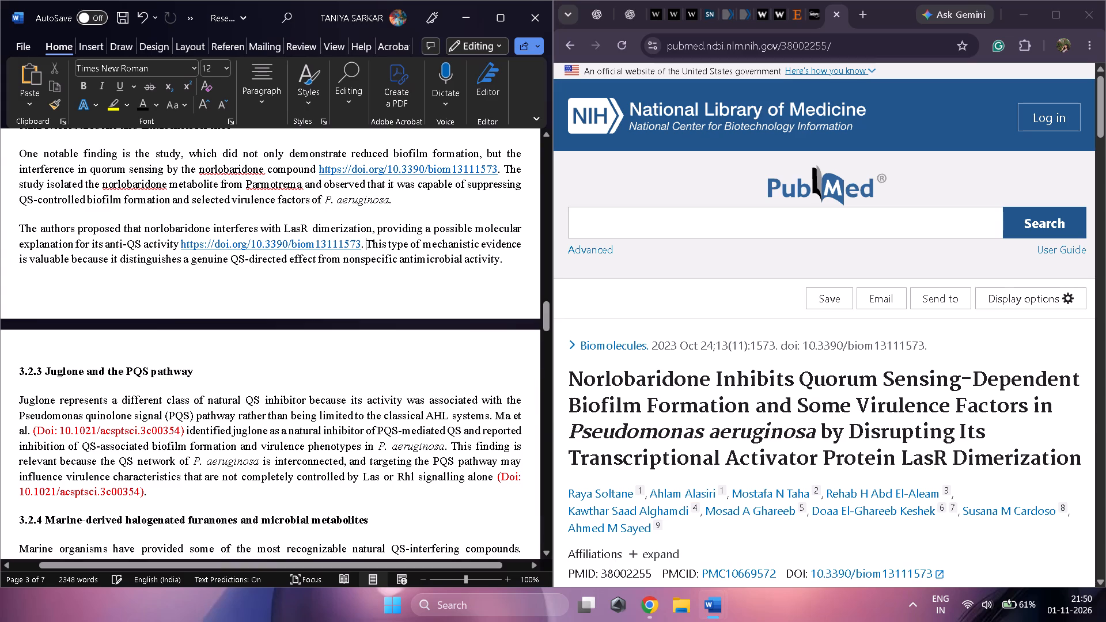
pyautogui.moveTo(495, 415); pyautogui.dragTo(259, 433)
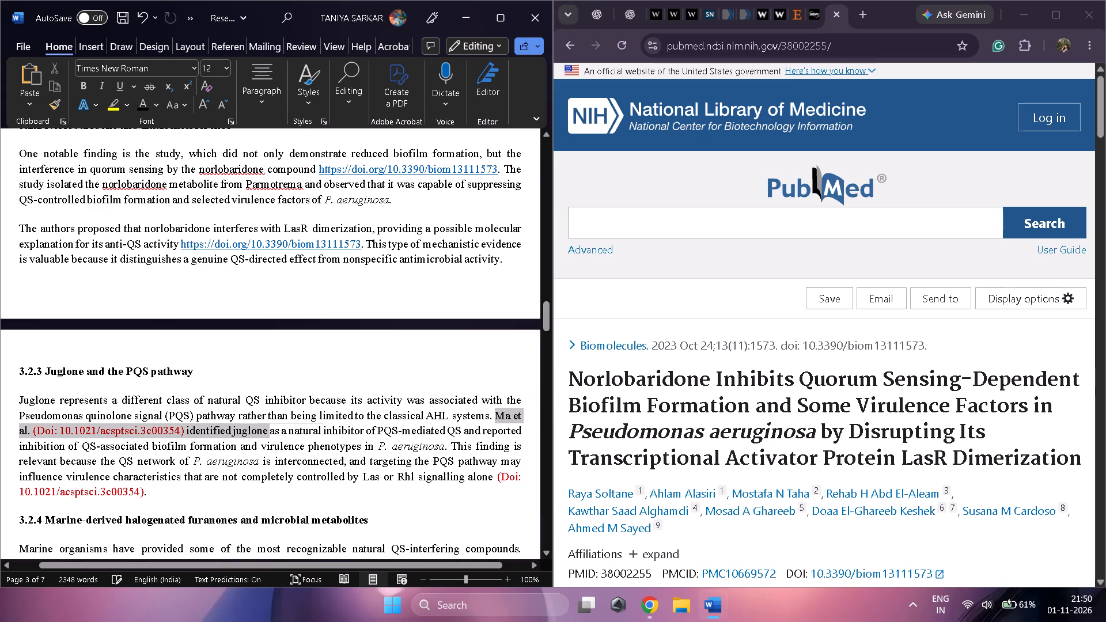
pyautogui.moveTo(259, 433); pyautogui.dragTo(33, 433)
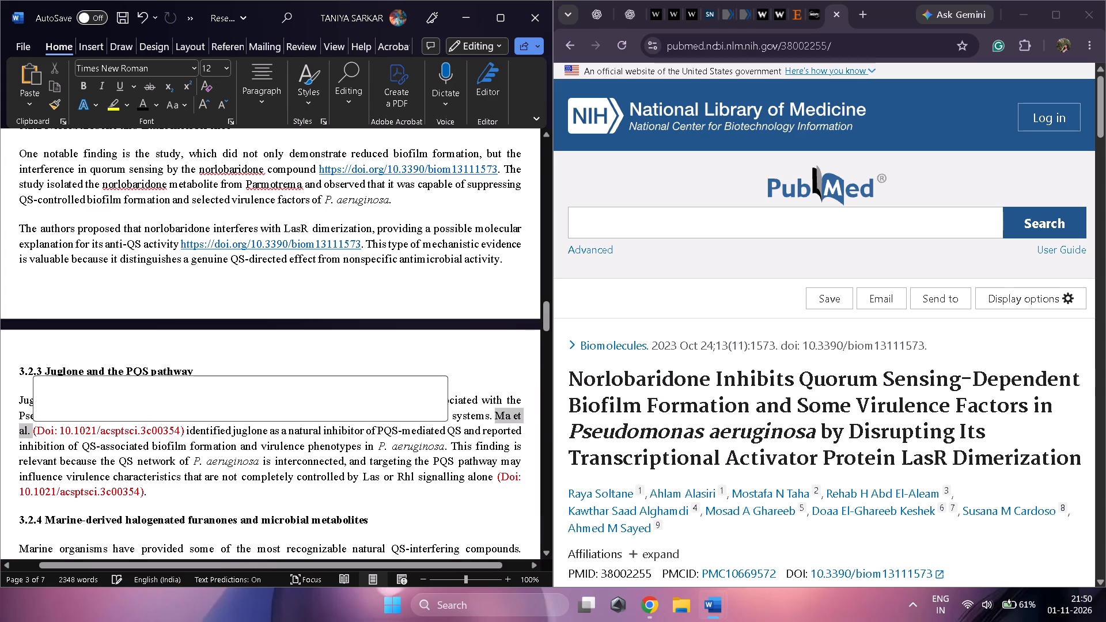
pyautogui.click(96, 409)
pyautogui.click(104, 429)
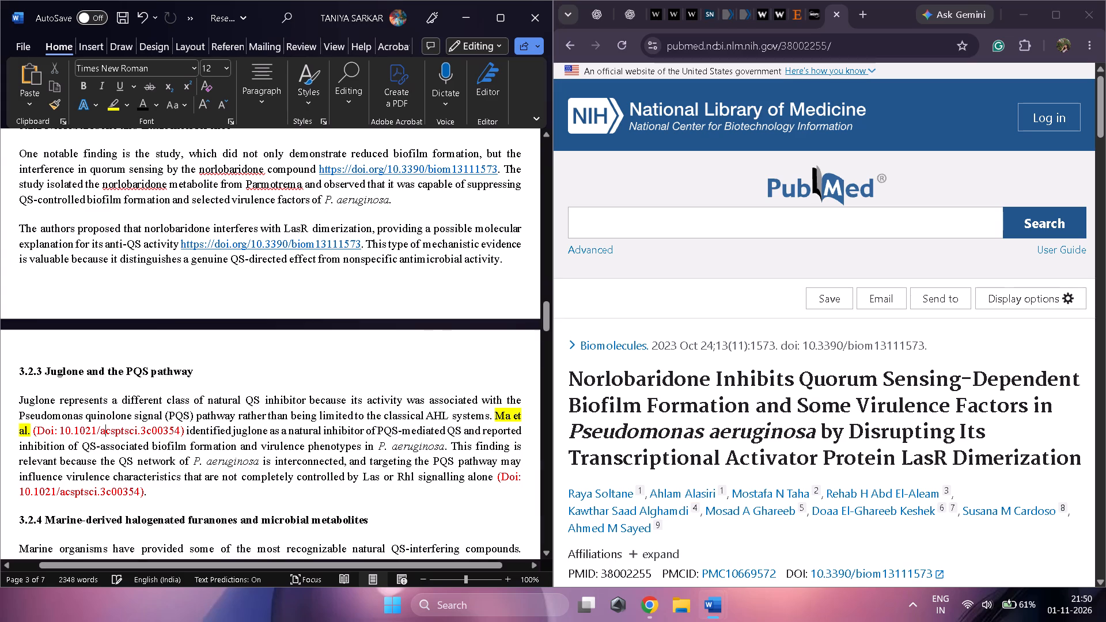
# Copy the red DOI after "Ma et al.", search the web in Chrome for Doi: 10.1021/acsptsci.3c00354, and open the ACS Publications article.
pyautogui.moveTo(35, 432); pyautogui.dragTo(54, 432)
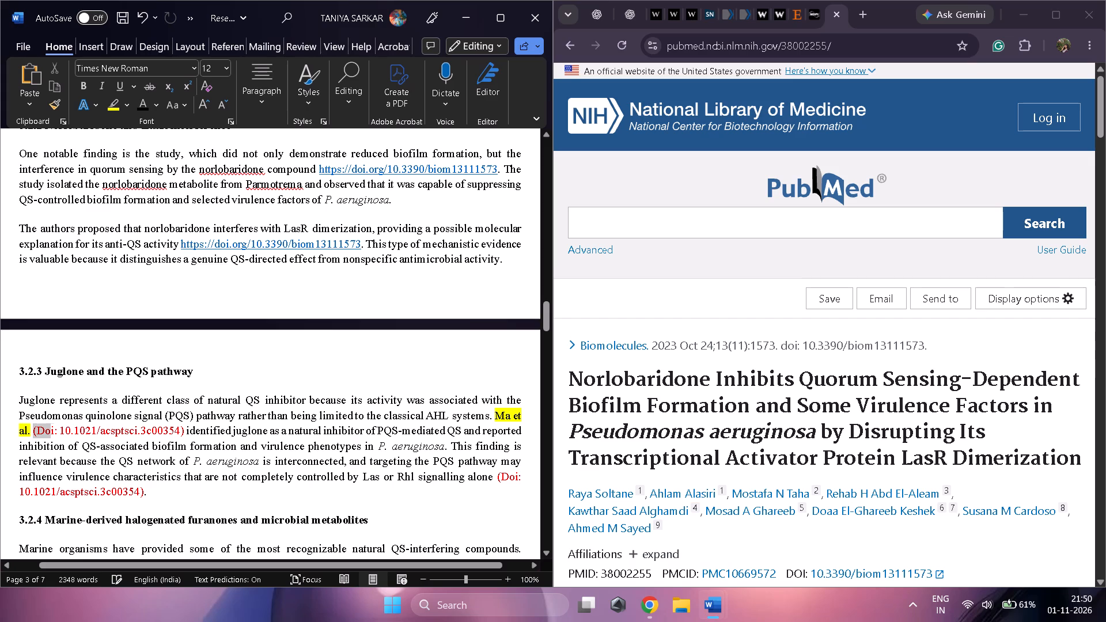
pyautogui.moveTo(54, 432); pyautogui.dragTo(176, 430)
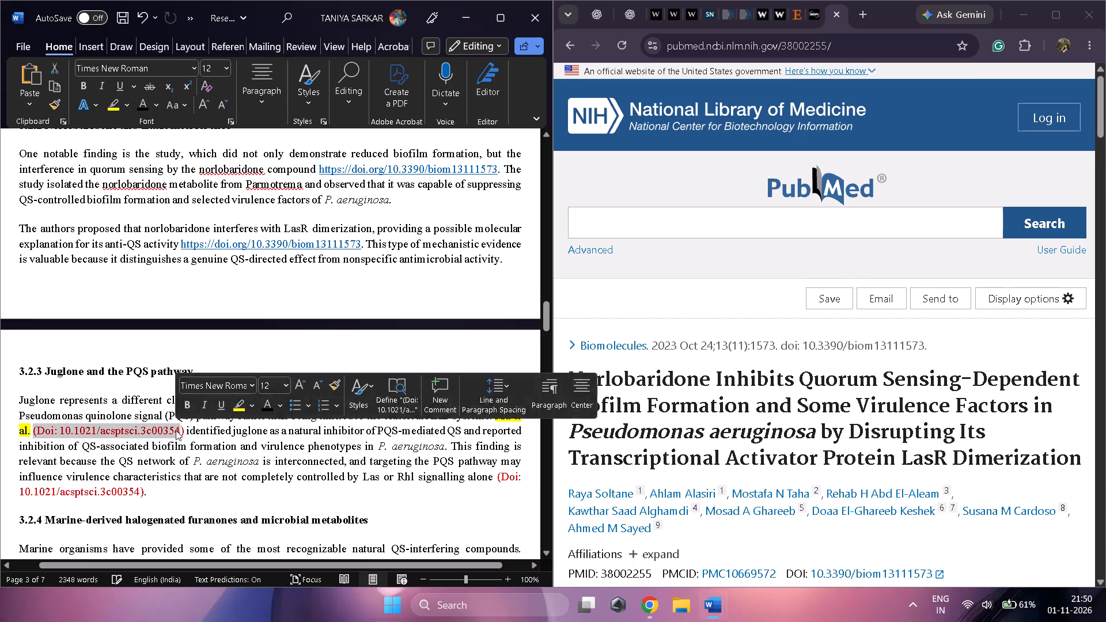
pyautogui.hotkey('ctrl', 'c')
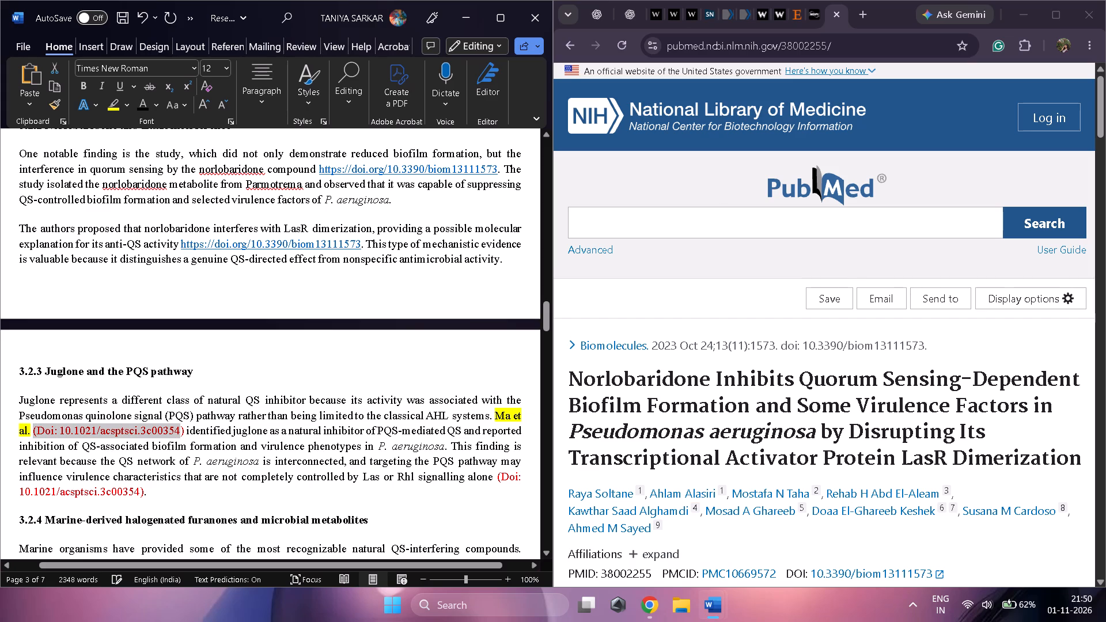
pyautogui.click(865, 19)
pyautogui.hotkey('ctrl', 'c')
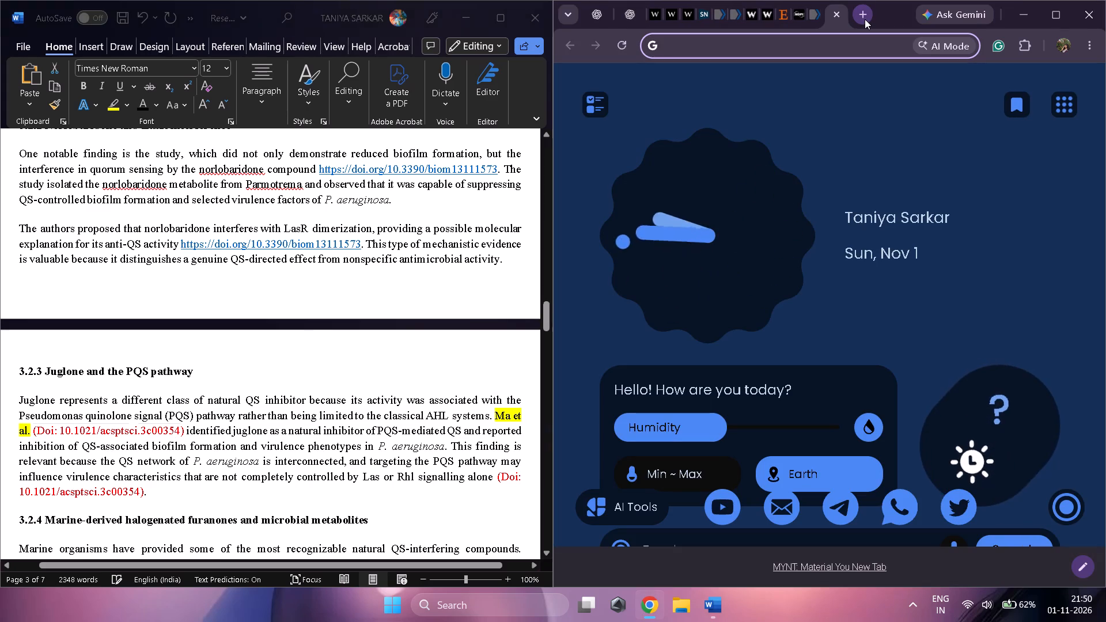
pyautogui.click(840, 43)
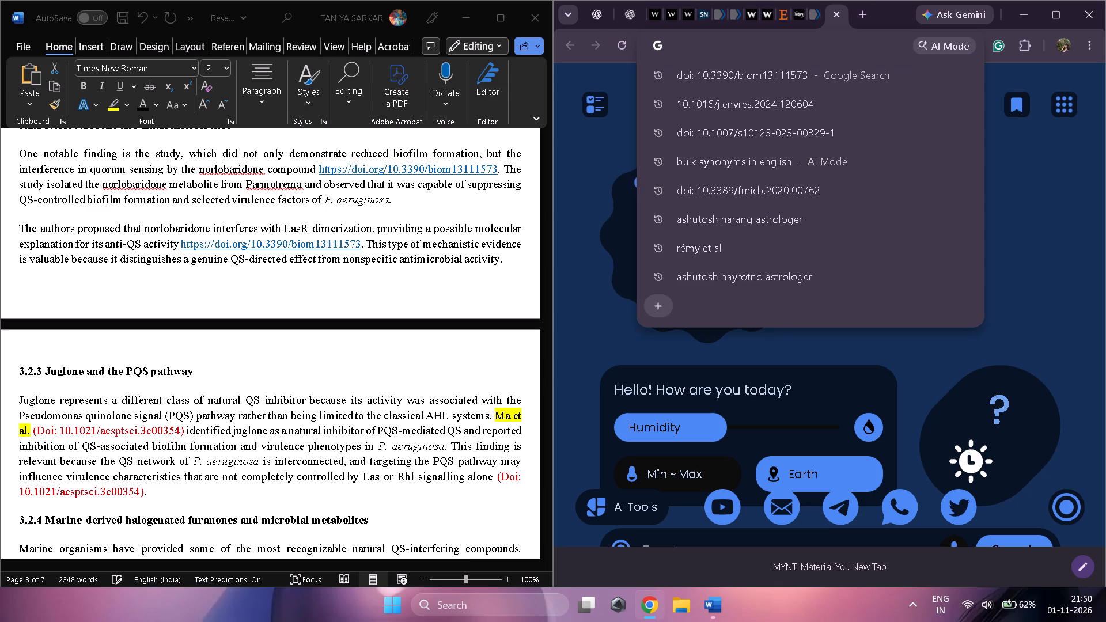
pyautogui.press('v')
pyautogui.press('BackSpace')
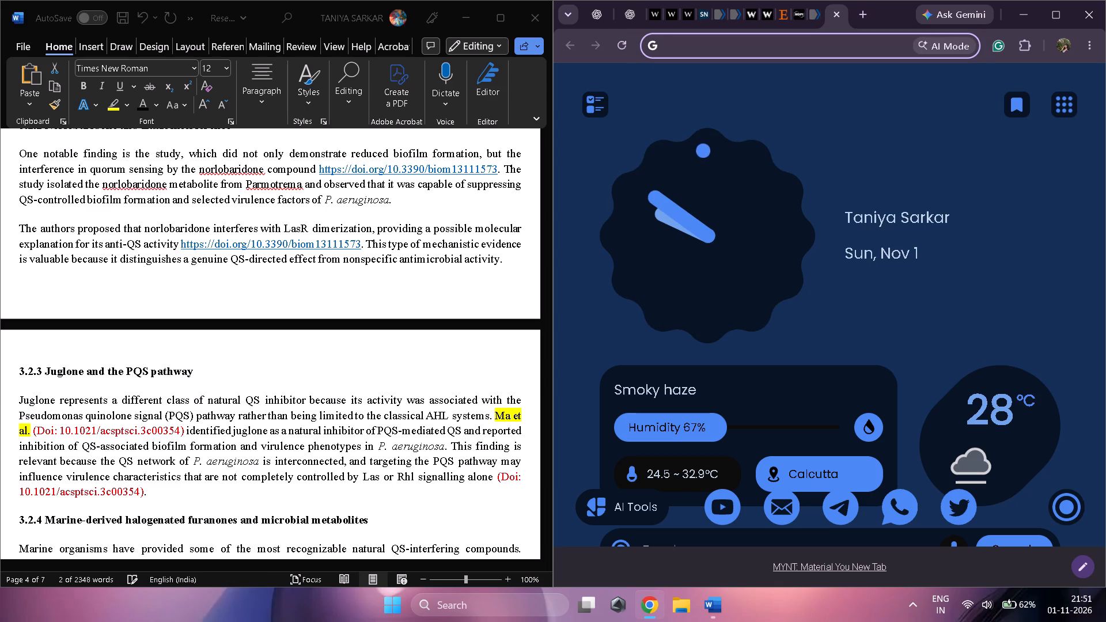
pyautogui.hotkey('ctrl', 'v')
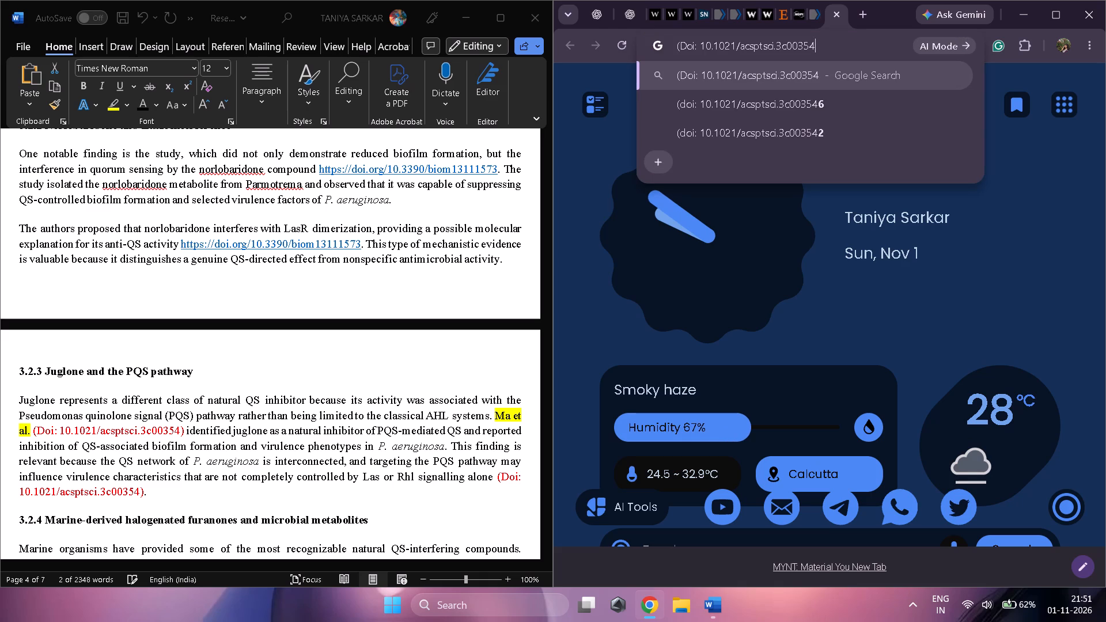
pyautogui.click(681, 47)
pyautogui.press('BackSpace')
pyautogui.press('Return')
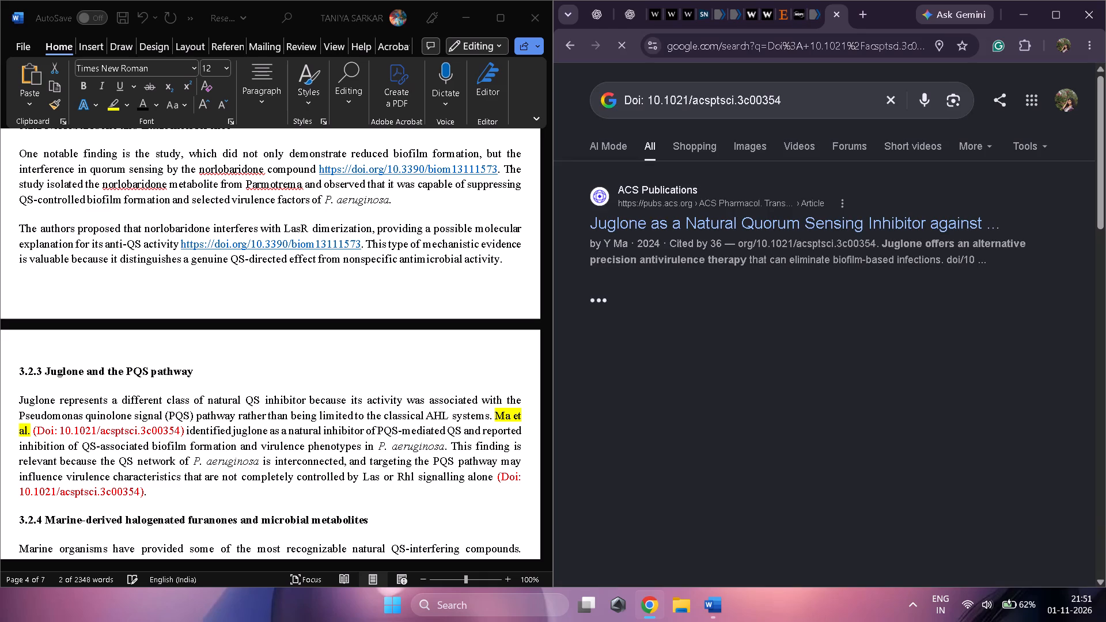
pyautogui.click(762, 221)
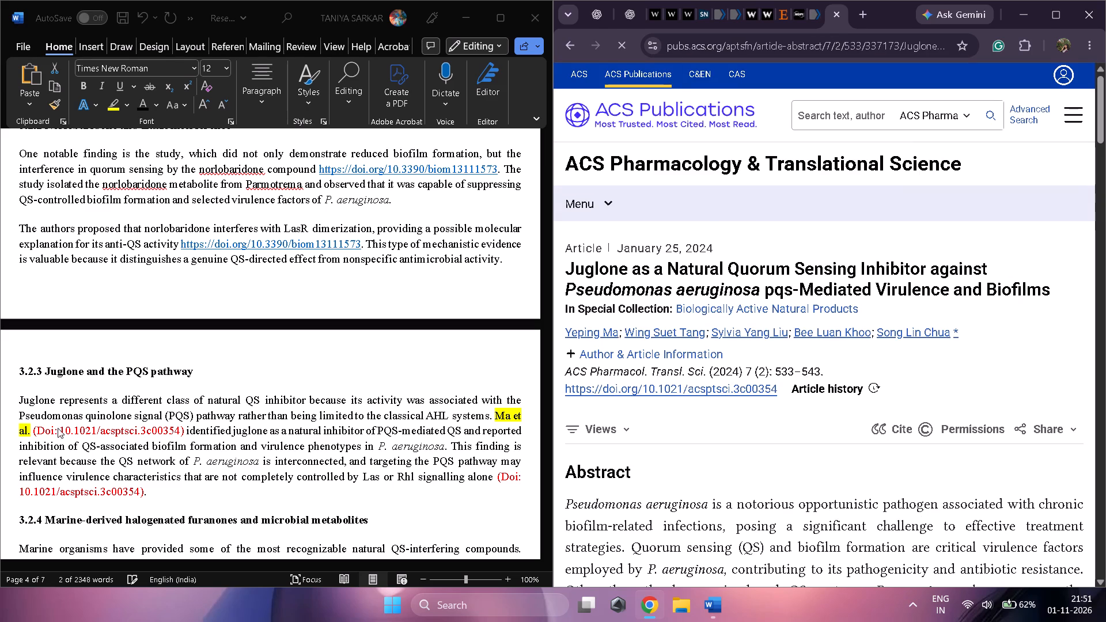
pyautogui.click(37, 427)
pyautogui.click(37, 427)
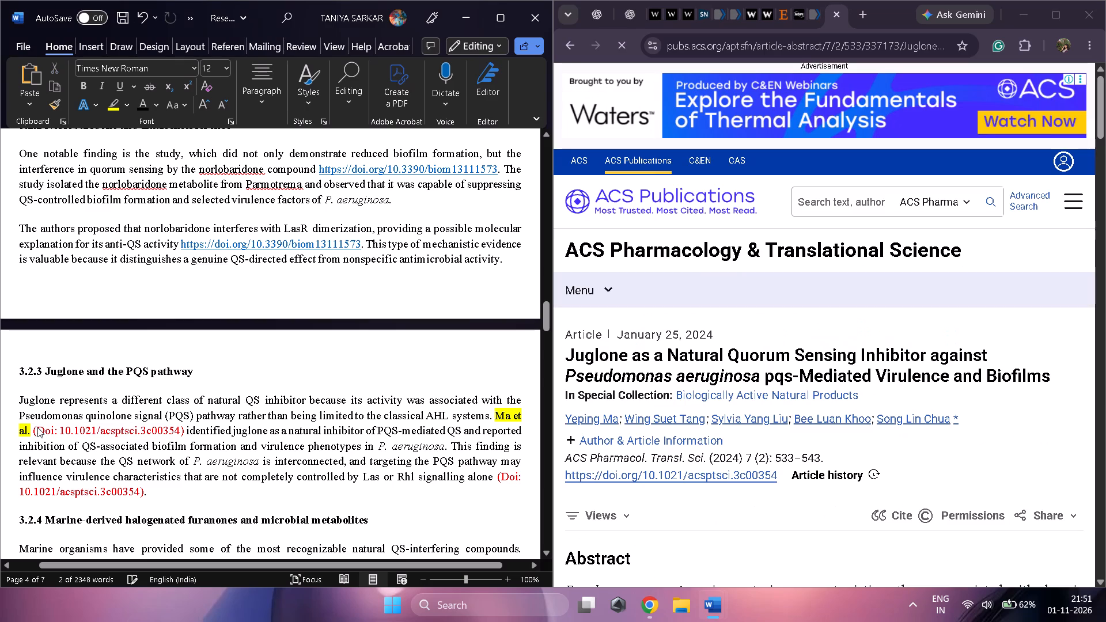
pyautogui.press('BackSpace')
pyautogui.click(181, 433)
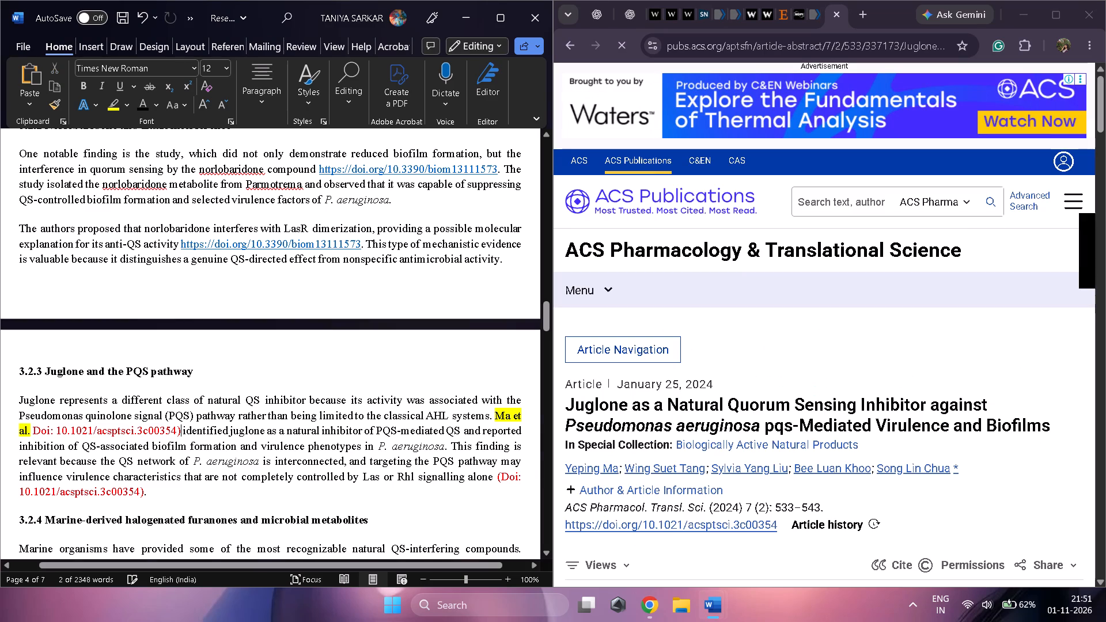
pyautogui.press('BackSpace')
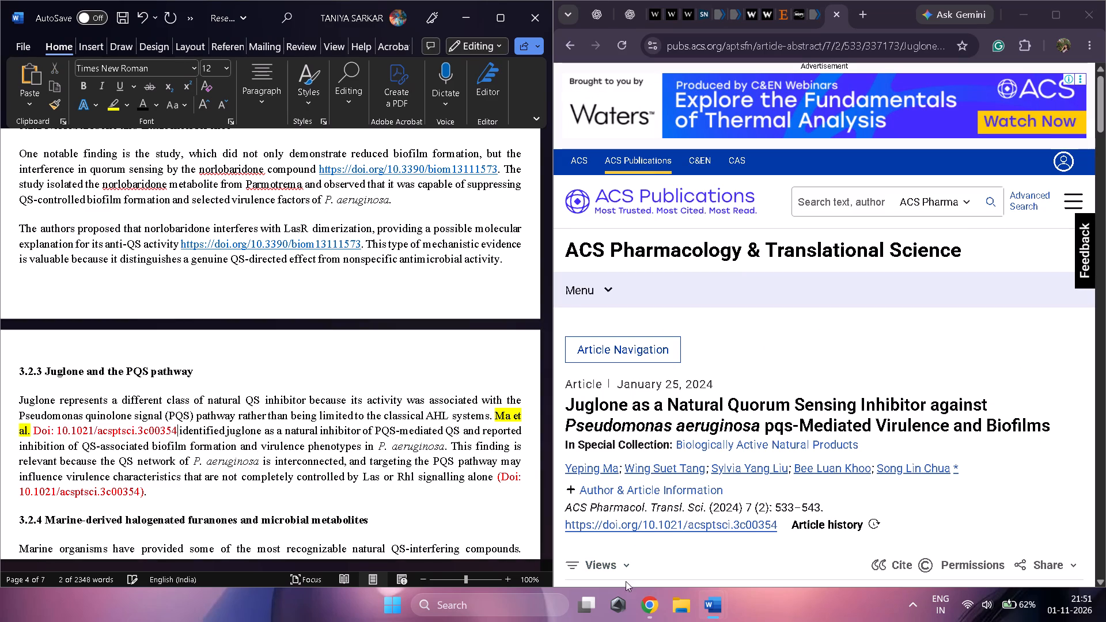
pyautogui.rightClick(669, 525)
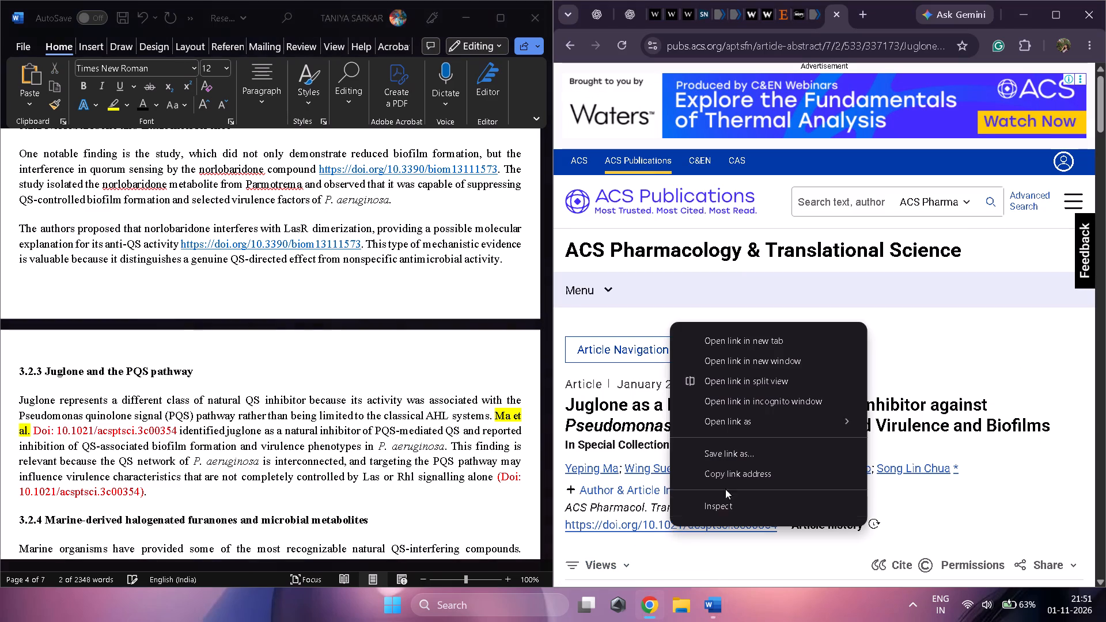
pyautogui.click(737, 471)
pyautogui.click(179, 431)
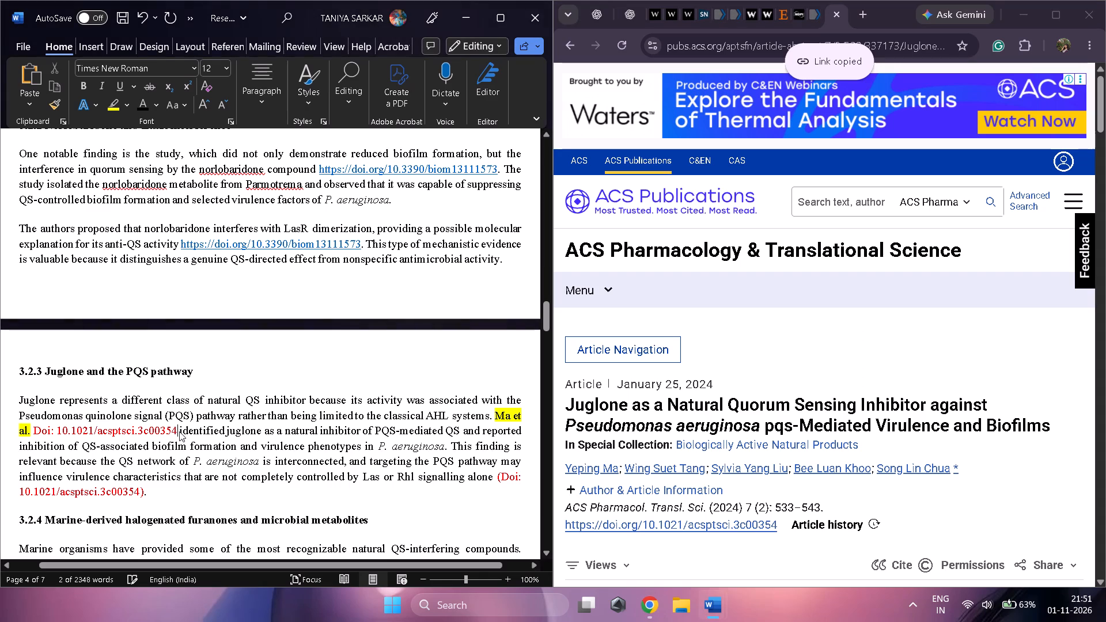
pyautogui.click(179, 431)
pyautogui.moveTo(177, 428); pyautogui.dragTo(34, 434)
pyautogui.press('BackSpace')
pyautogui.hotkey('ctrl', 'v')
pyautogui.press('space')
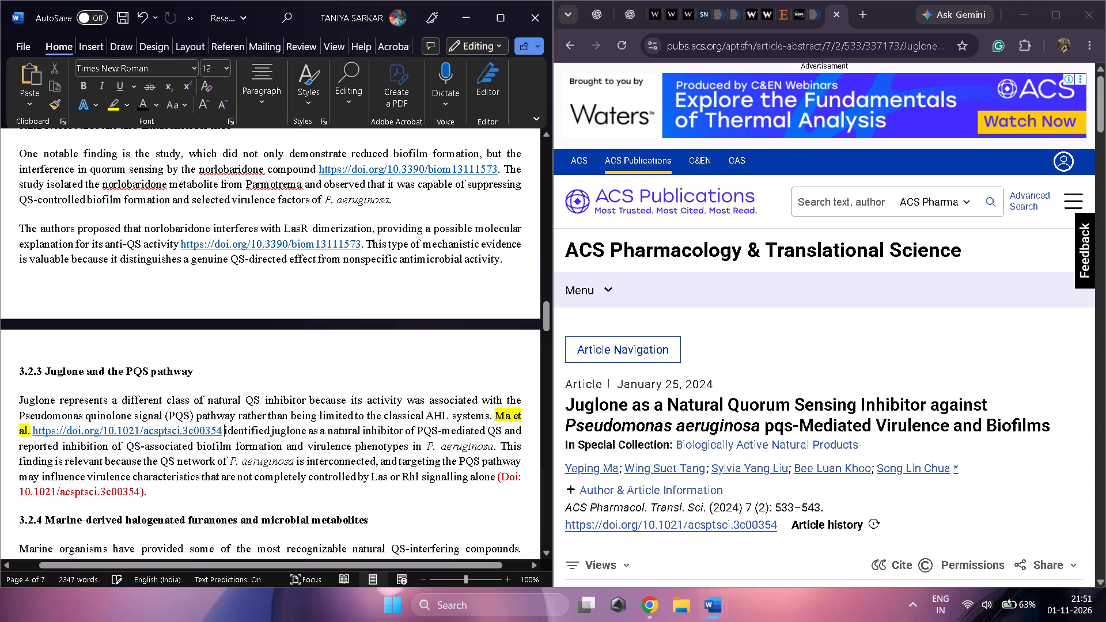
pyautogui.moveTo(498, 477); pyautogui.dragTo(513, 488)
pyautogui.press('BackSpace')
pyautogui.hotkey('ctrl', 'v')
pyautogui.press('space')
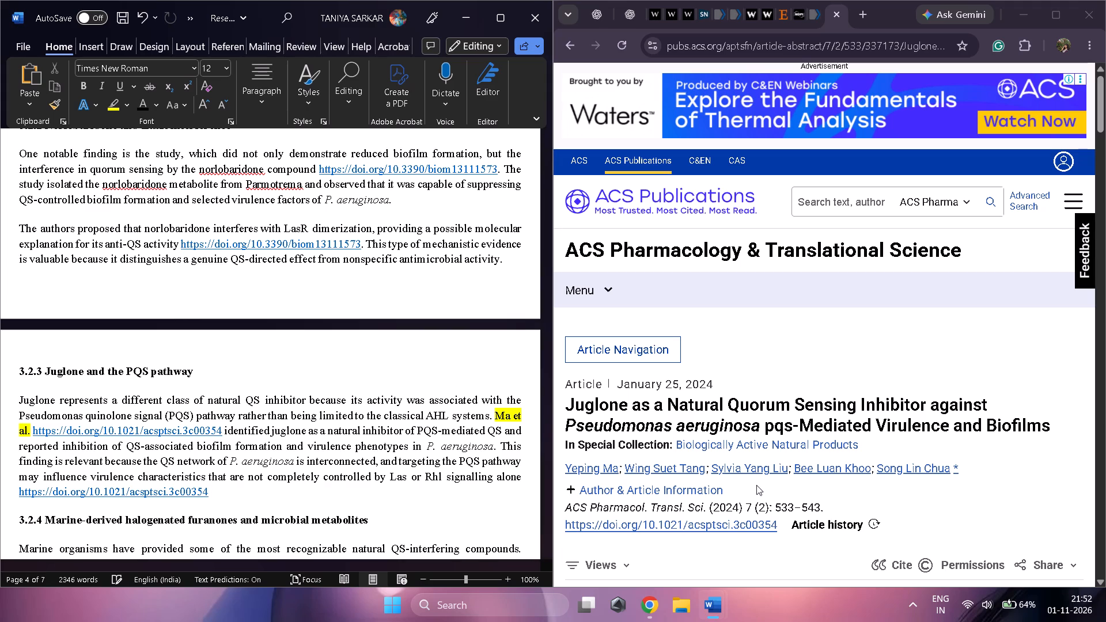
pyautogui.click(502, 521)
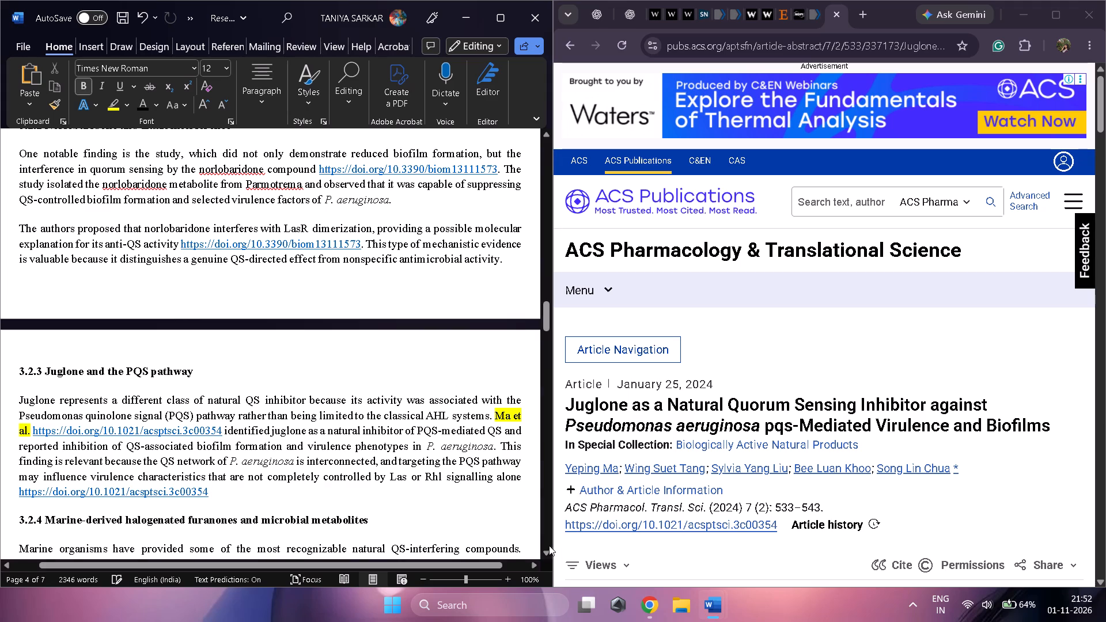
# Highlight the author citation "Pinheiro et al." in yellow in section 3.2.4's first paragraph.
pyautogui.tripleClick(546, 551)
pyautogui.click(546, 551)
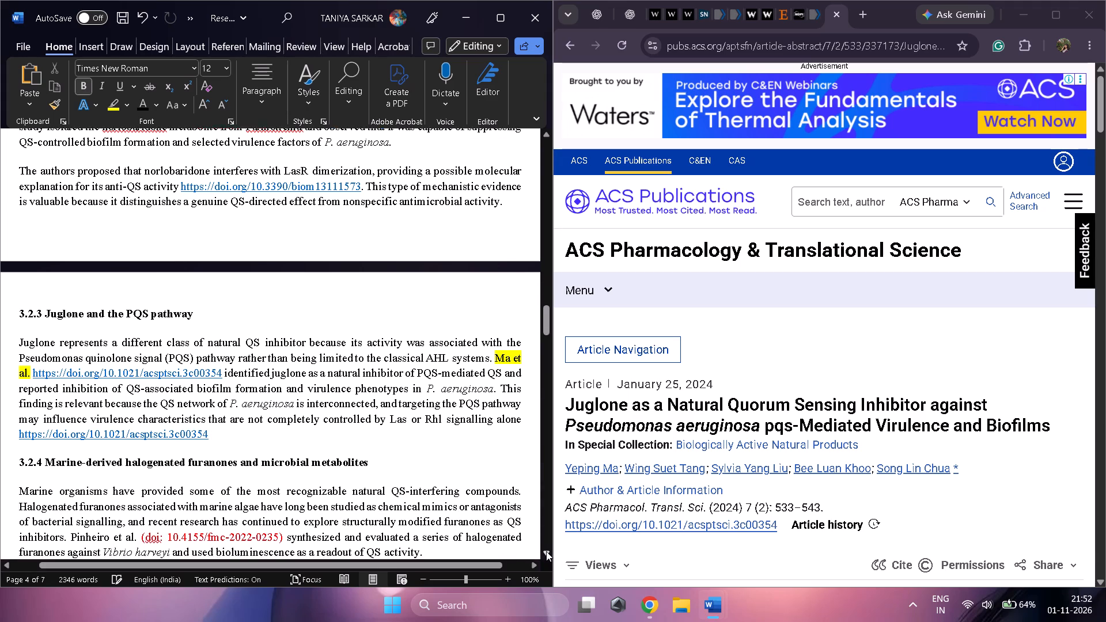
pyautogui.click(546, 551)
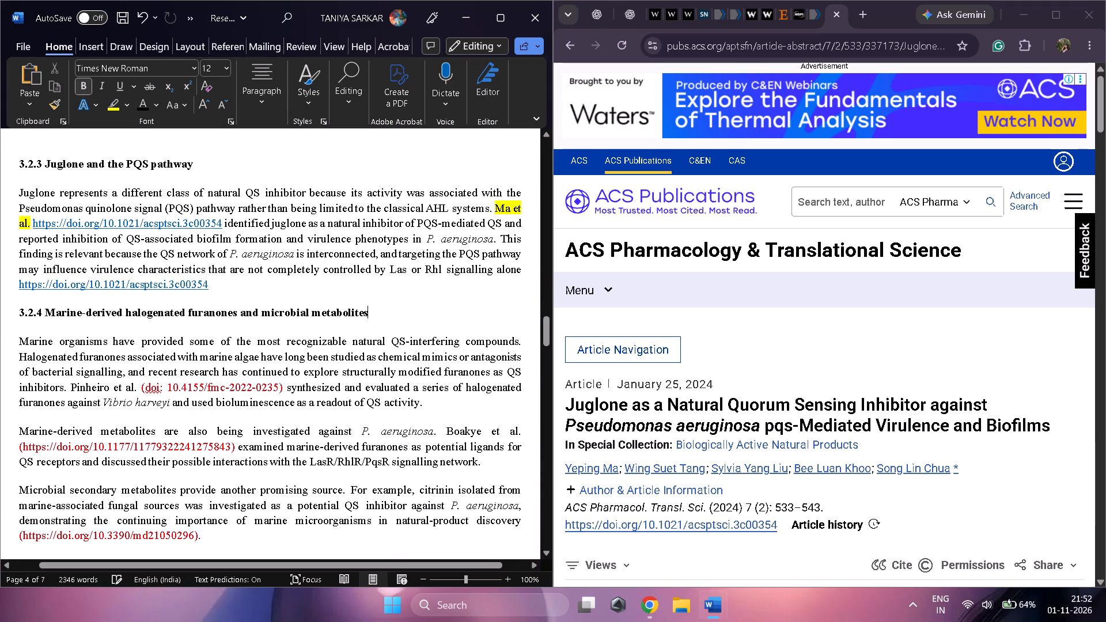
pyautogui.moveTo(71, 387); pyautogui.dragTo(103, 391)
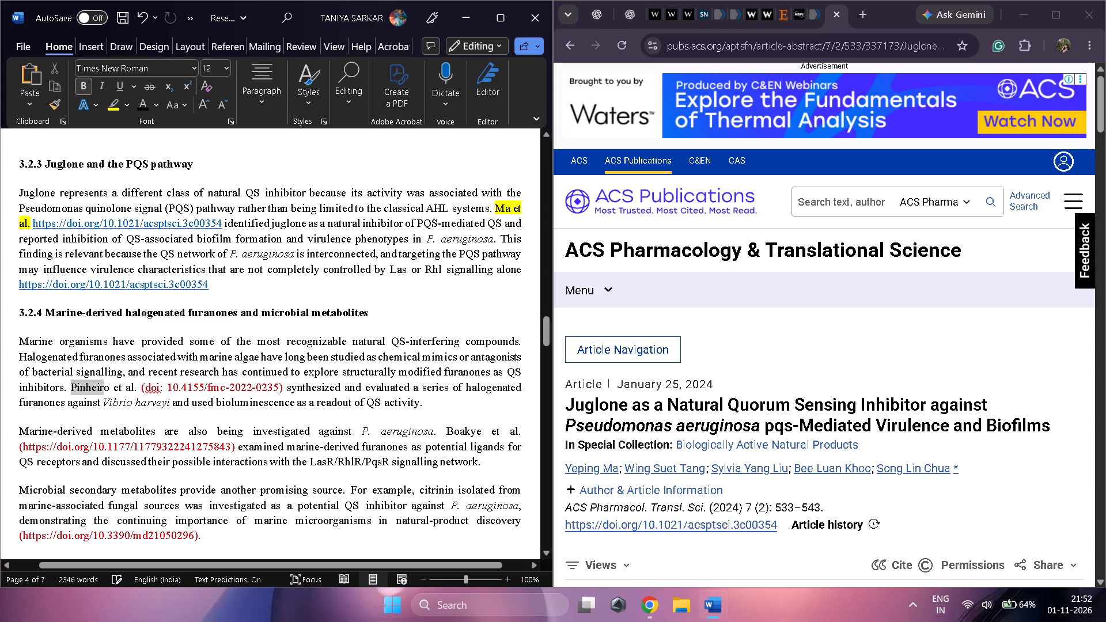
pyautogui.moveTo(103, 391); pyautogui.dragTo(138, 390)
pyautogui.click(198, 370)
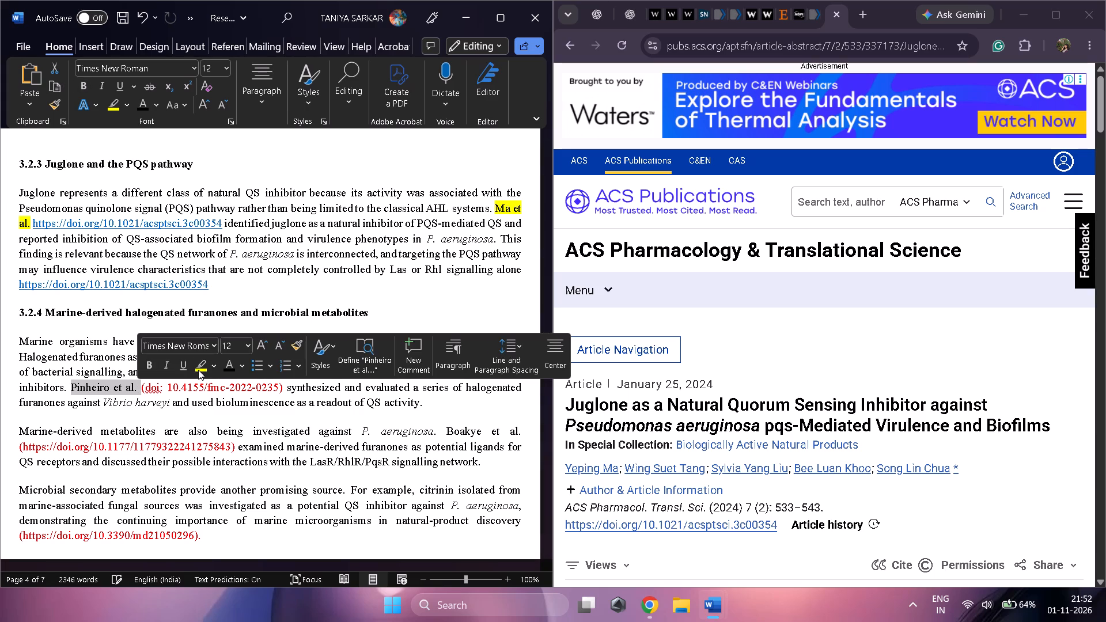
pyautogui.click(233, 415)
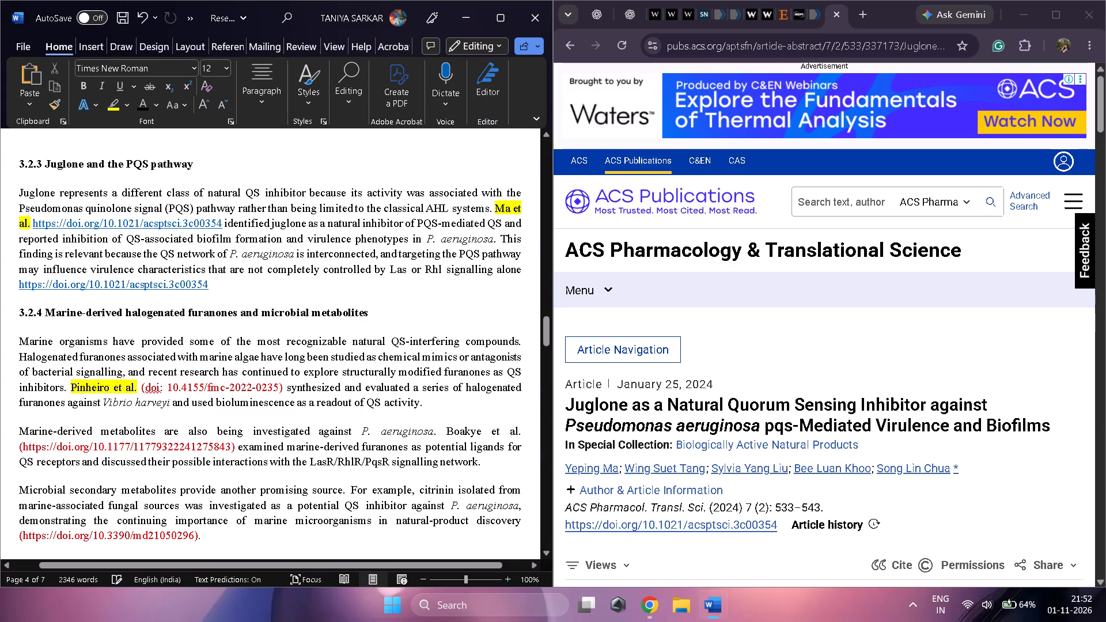
# Shorten the species name Vibrio harveyi to "V.harveyi" in section 3.2.4's first paragraph.
pyautogui.click(132, 401)
pyautogui.press('BackSpace')
pyautogui.press('BackSpace')
pyautogui.press('BackSpace')
pyautogui.press('BackSpace')
pyautogui.press('BackSpace')
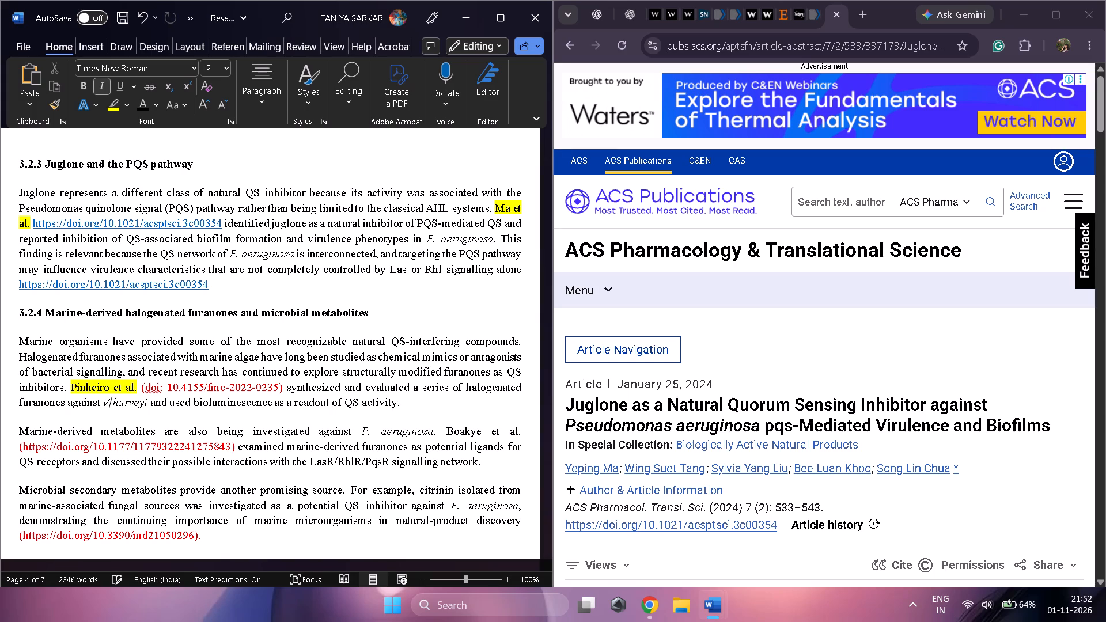
pyautogui.press('Right')
pyautogui.press('BackSpace')
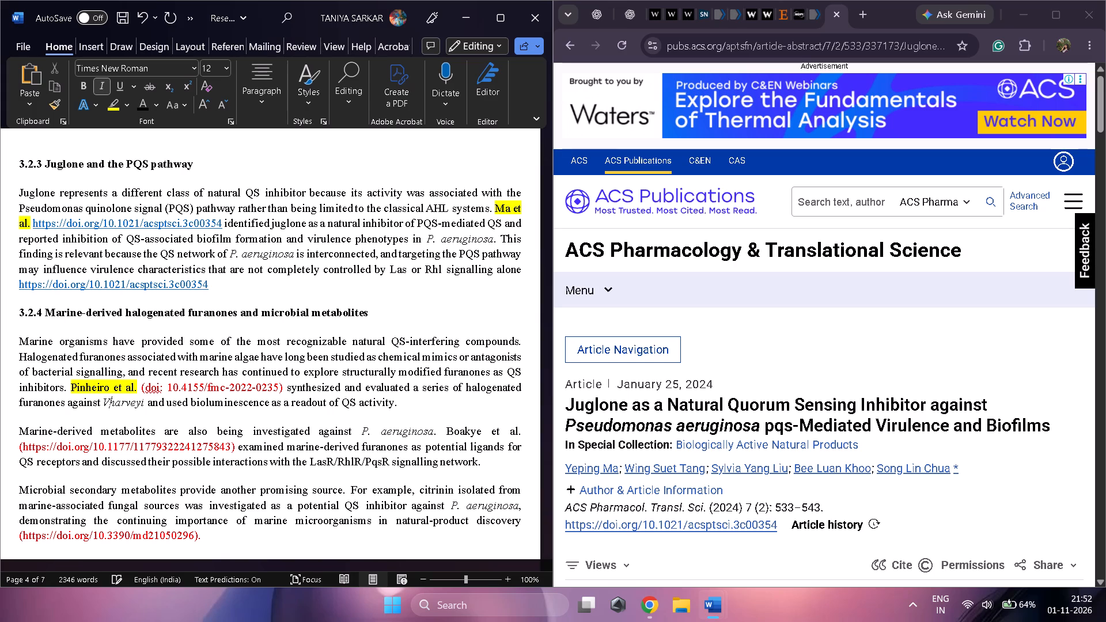
pyautogui.press('.')
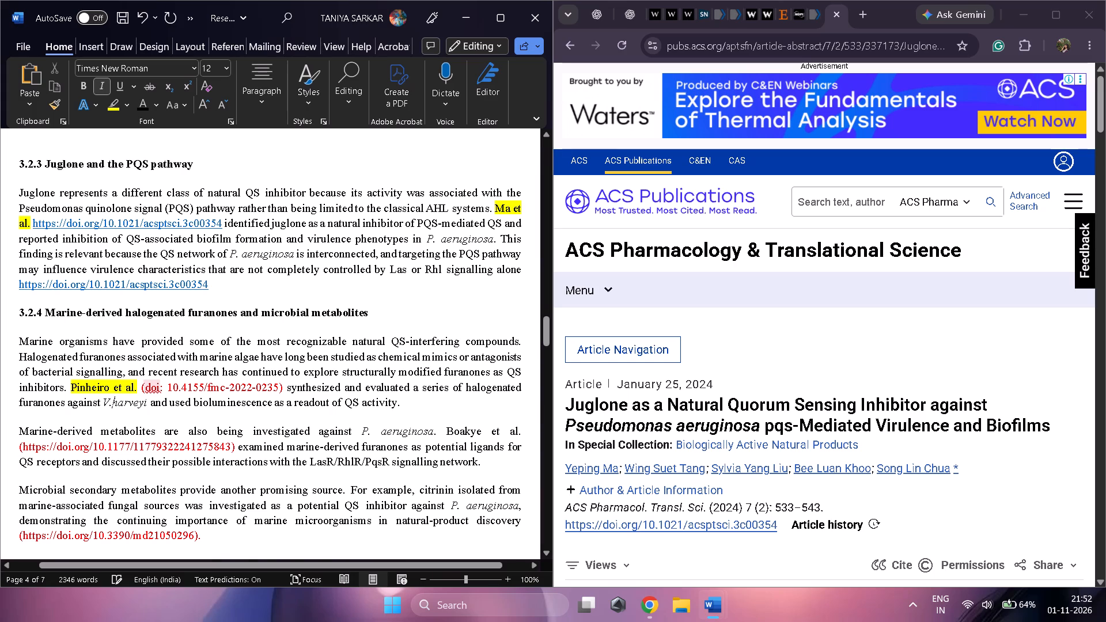
# Copy the red DOI after "Pinheiro et al." and search the web in Chrome for doi: 10.4155/fmc-2022-0235.
pyautogui.moveTo(145, 388); pyautogui.dragTo(271, 393)
pyautogui.hotkey('ctrl', 'c')
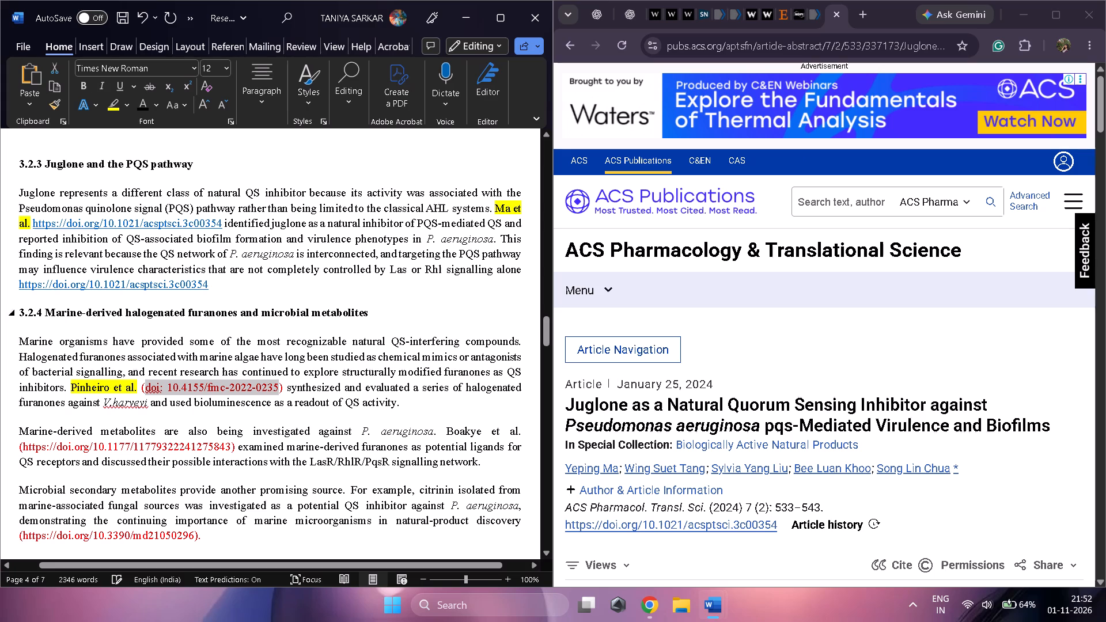
pyautogui.click(859, 9)
pyautogui.hotkey('ctrl', 'v')
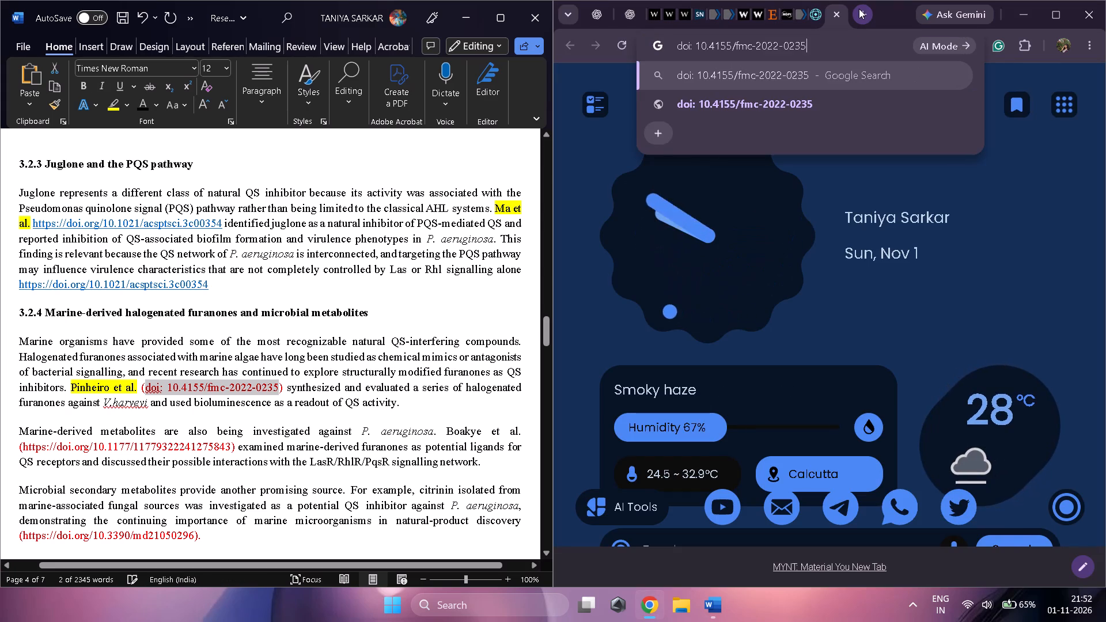
pyautogui.press('Return')
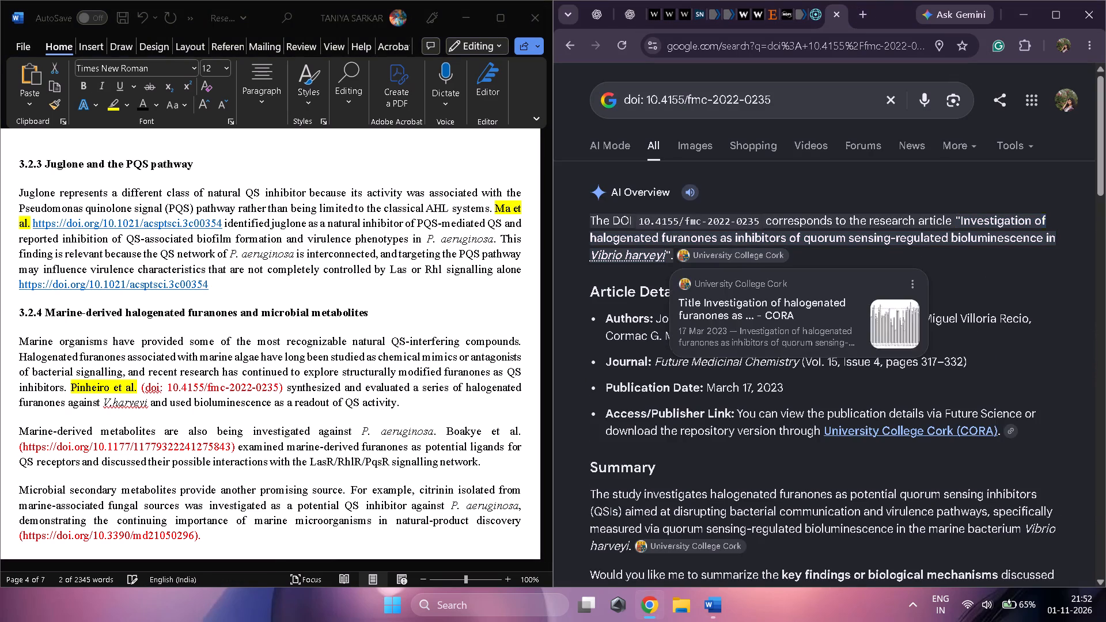
# Open the University College Cork (CORA) PDF of the halogenated furanones article, declining data collection, and examine its citation details and abstract.
pyautogui.click(744, 252)
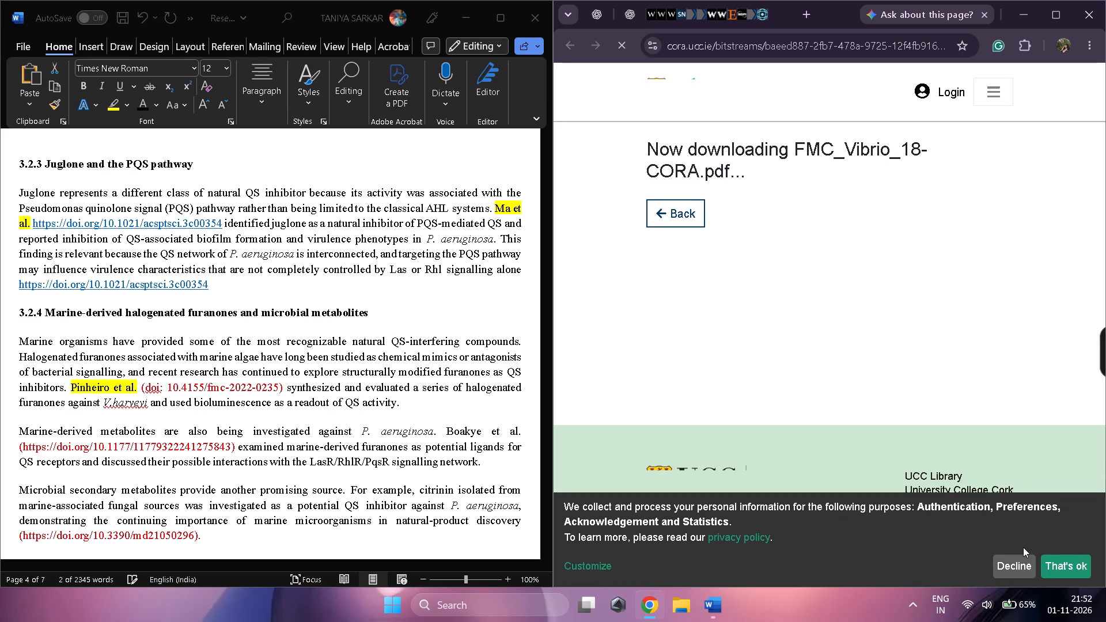
pyautogui.click(1020, 564)
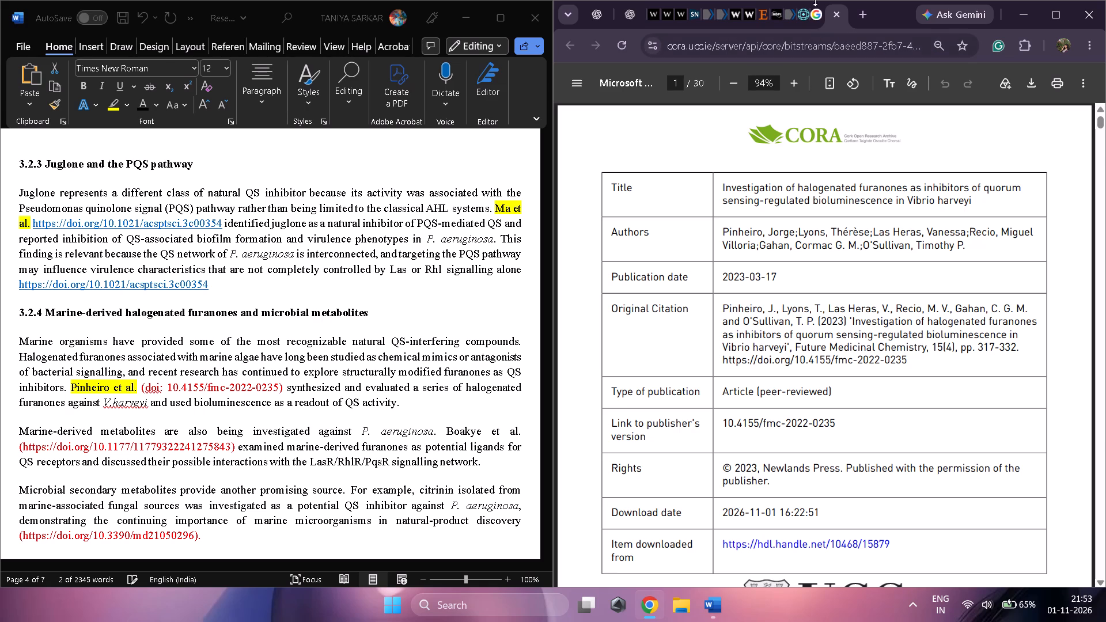
pyautogui.click(839, 16)
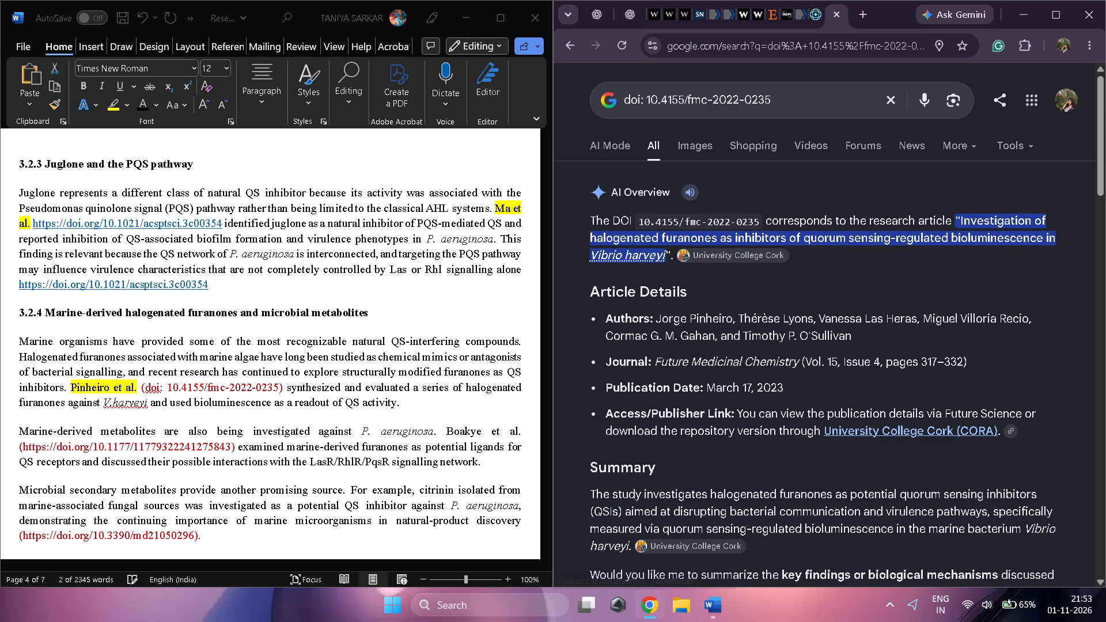
pyautogui.click(727, 252)
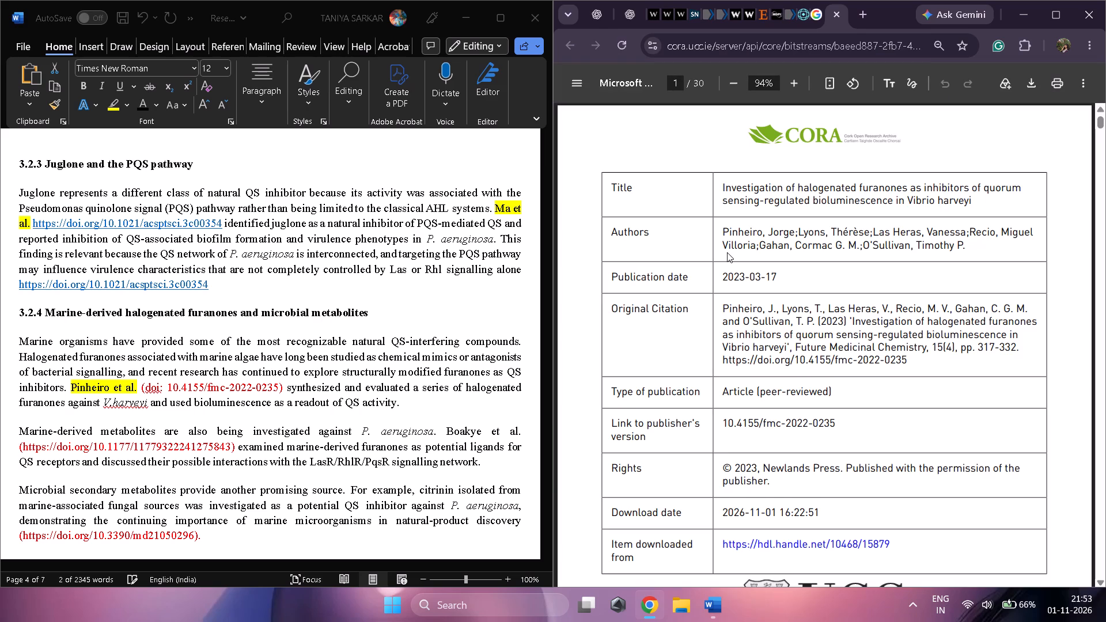
pyautogui.click(1101, 275)
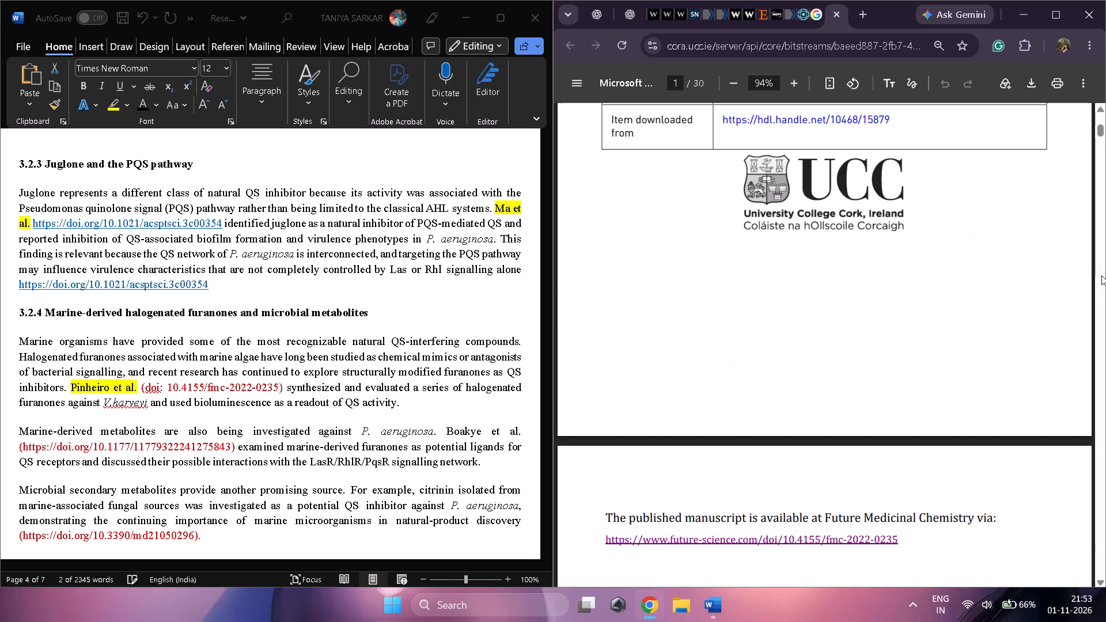
pyautogui.click(1104, 259)
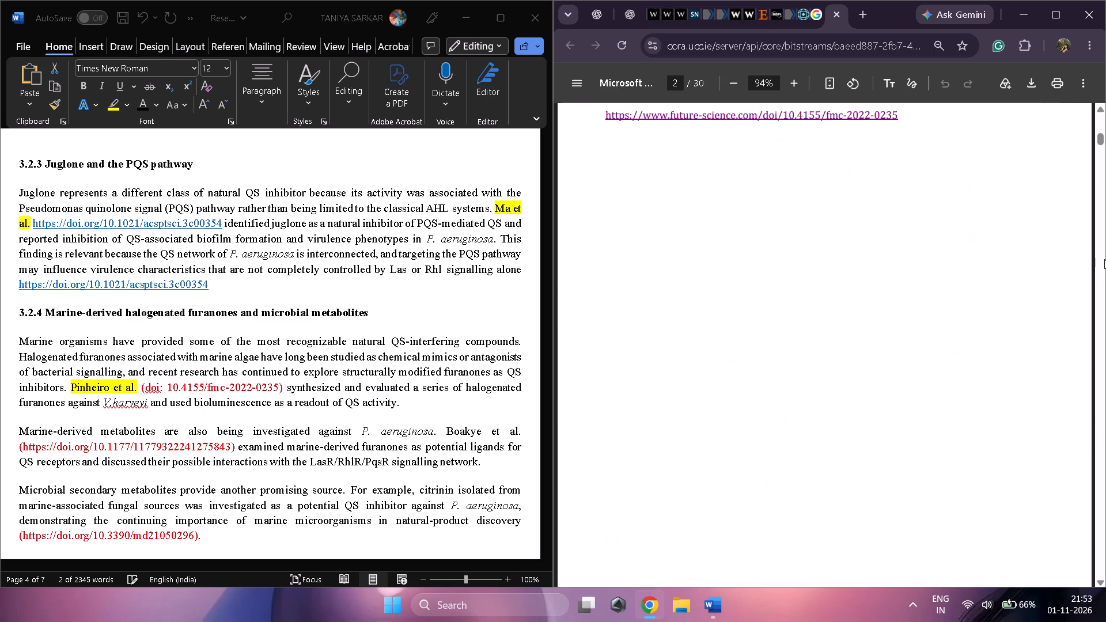
pyautogui.click(1104, 259)
pyautogui.click(1104, 259)
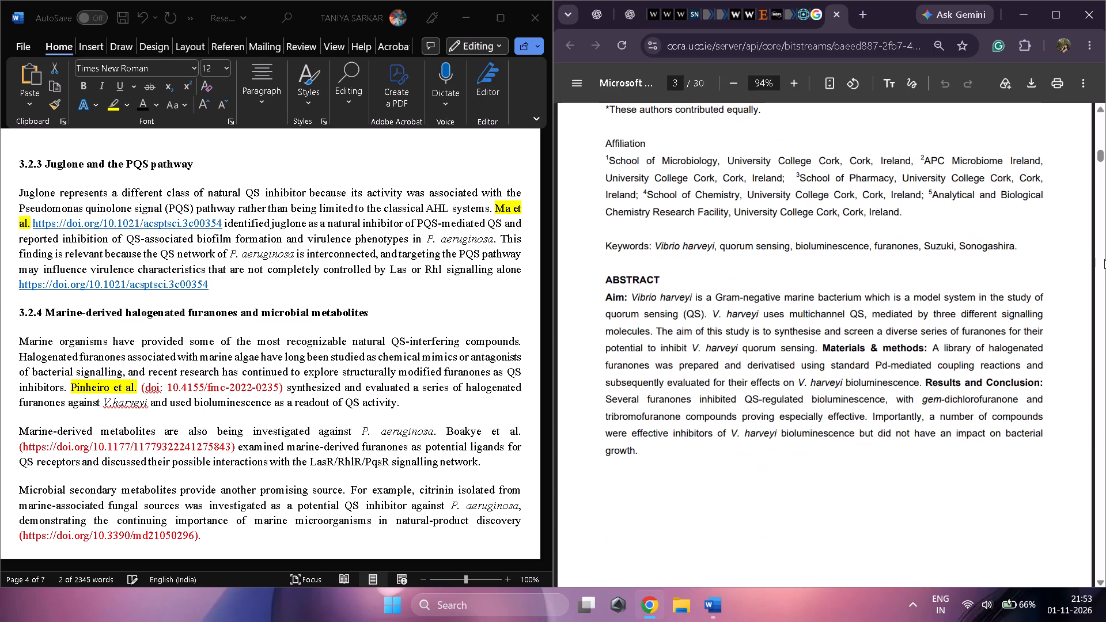
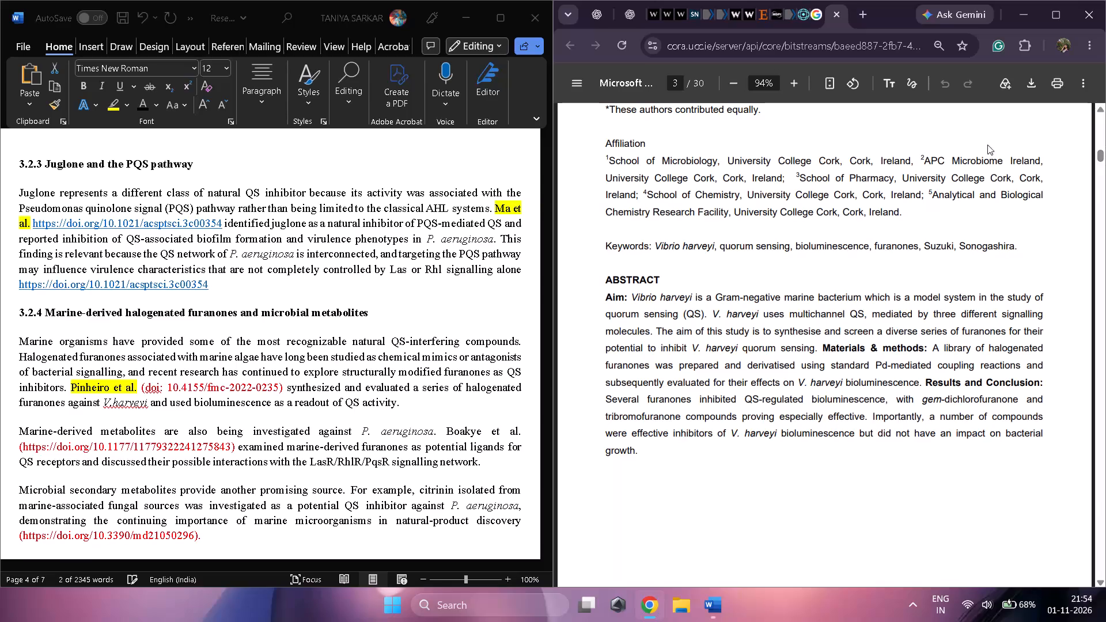
pyautogui.doubleClick(1101, 109)
pyautogui.click(1101, 109)
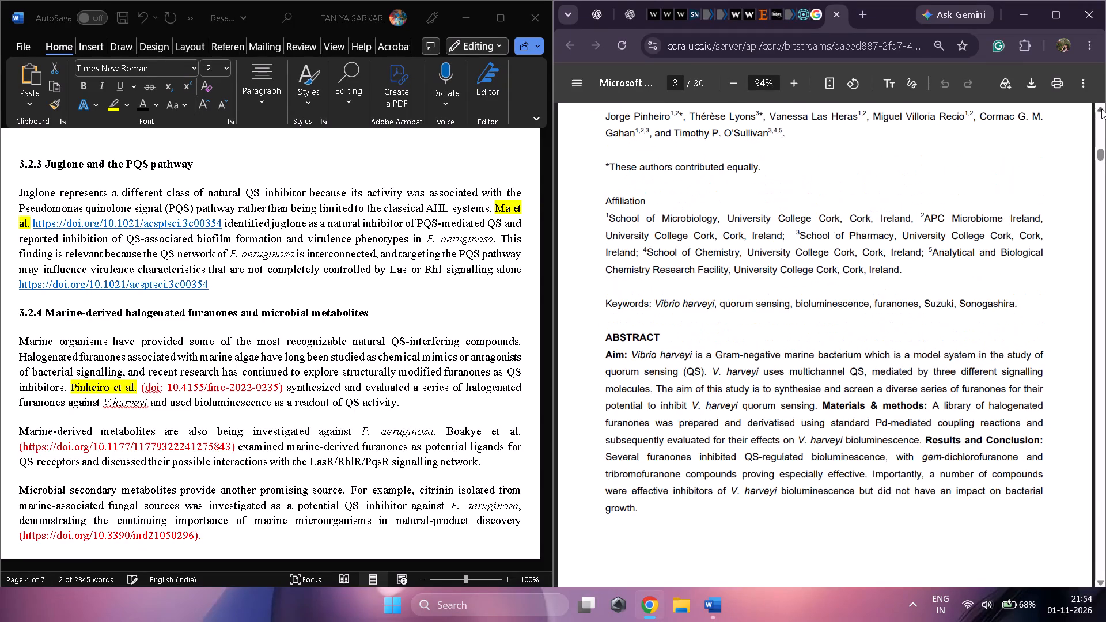
pyautogui.tripleClick(1101, 109)
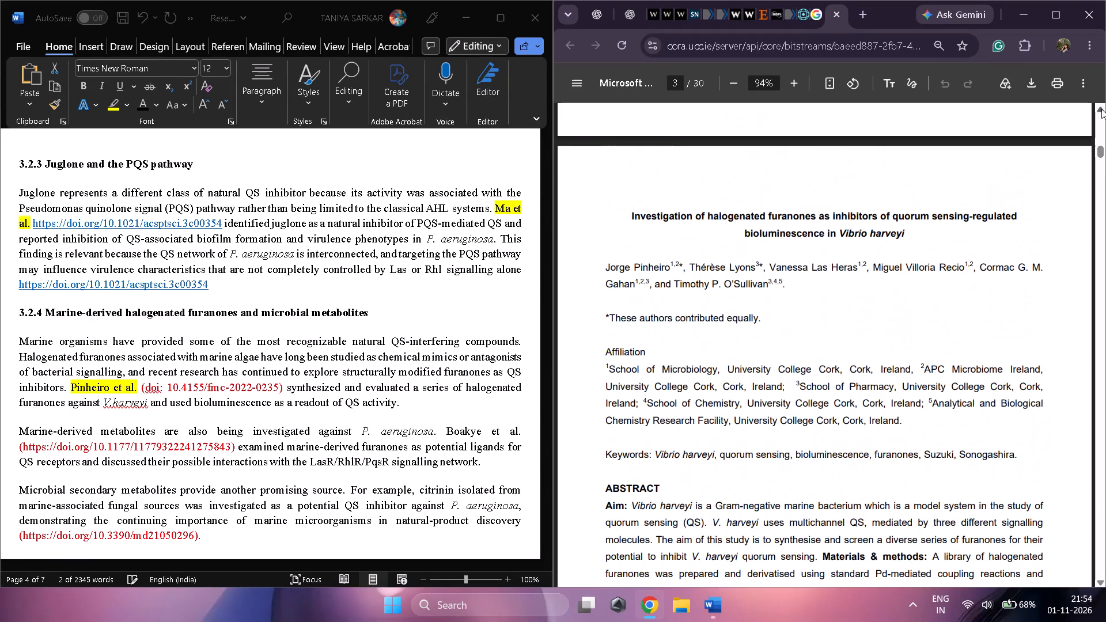
pyautogui.click(1101, 109)
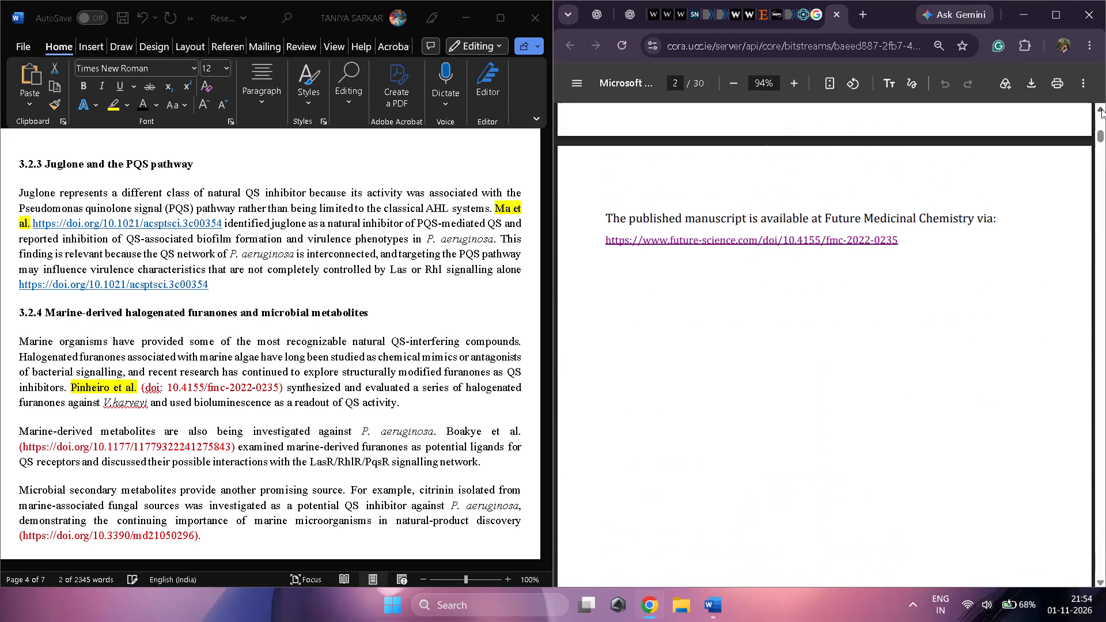
pyautogui.rightClick(882, 259)
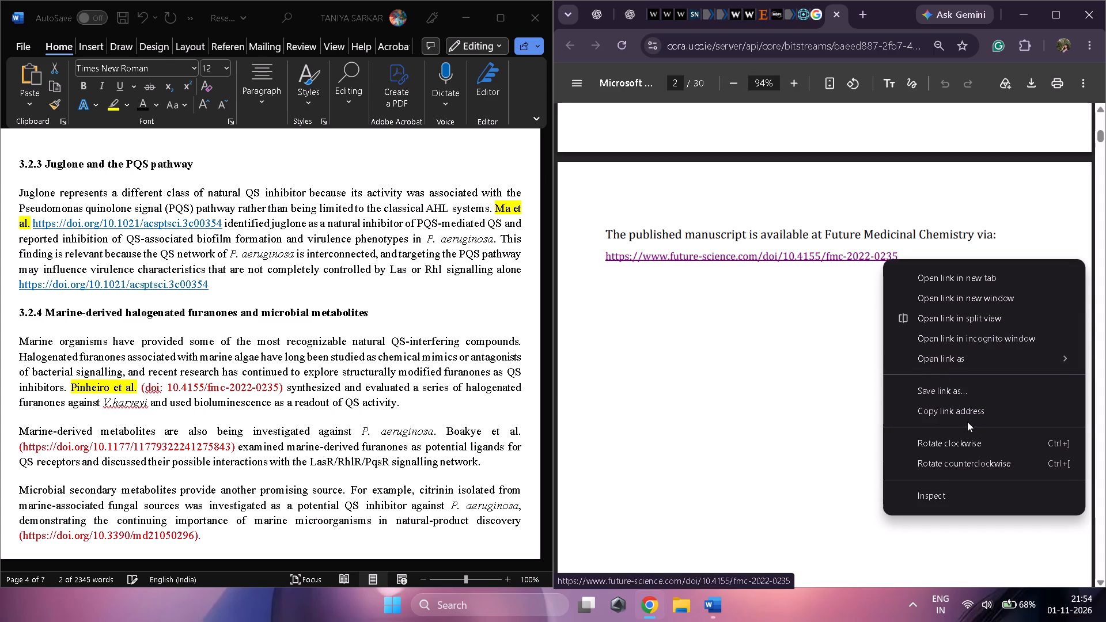
pyautogui.click(970, 416)
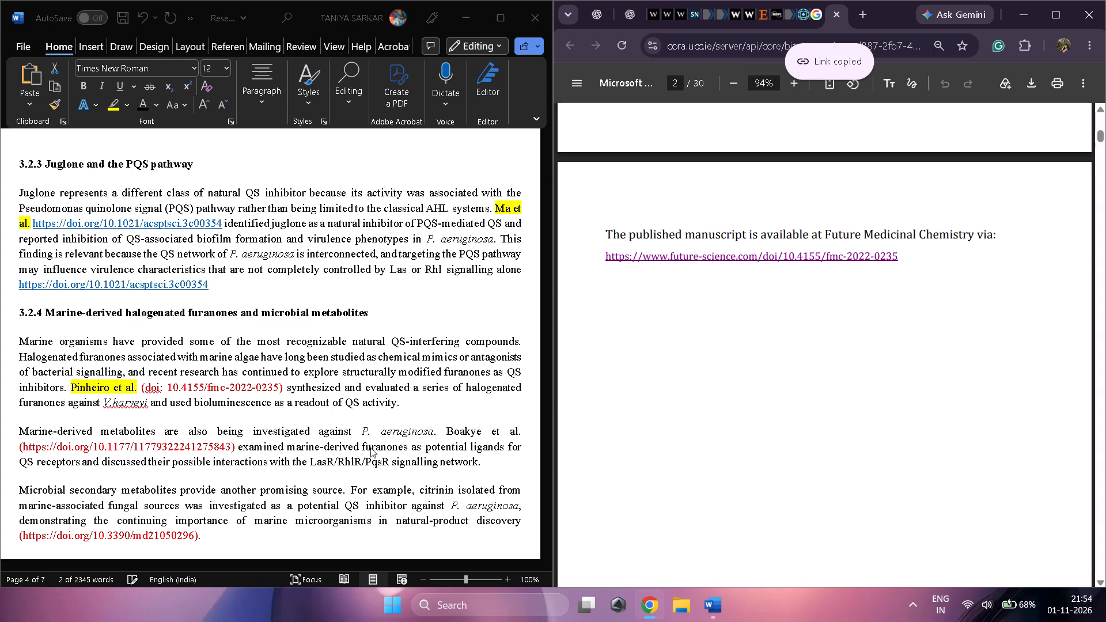
pyautogui.click(280, 389)
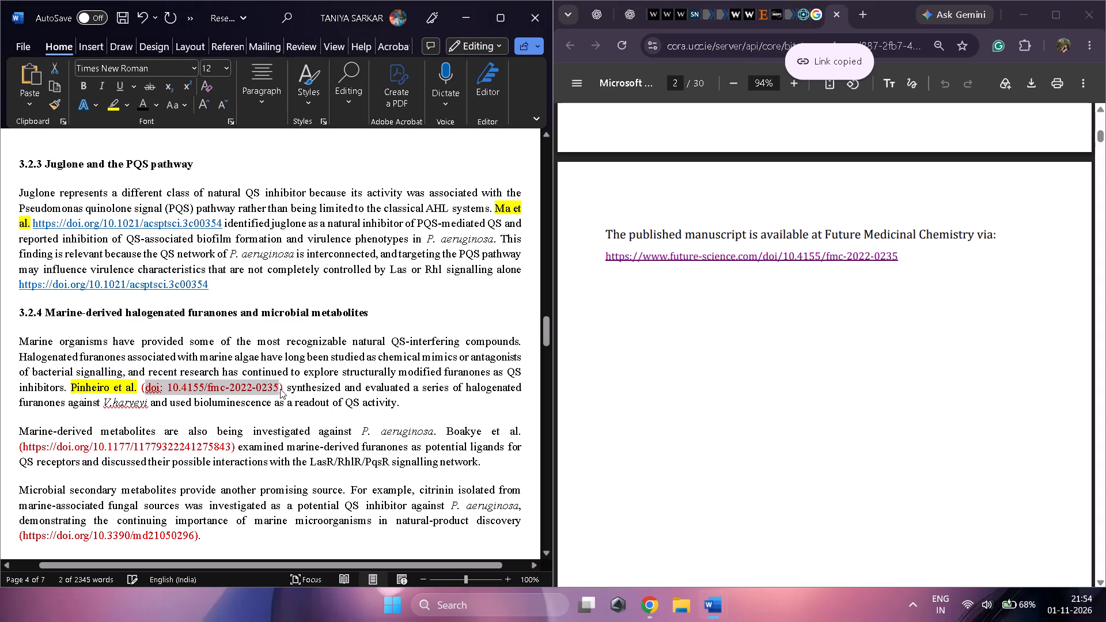
pyautogui.press('BackSpace')
pyautogui.press('Right')
pyautogui.press('BackSpace')
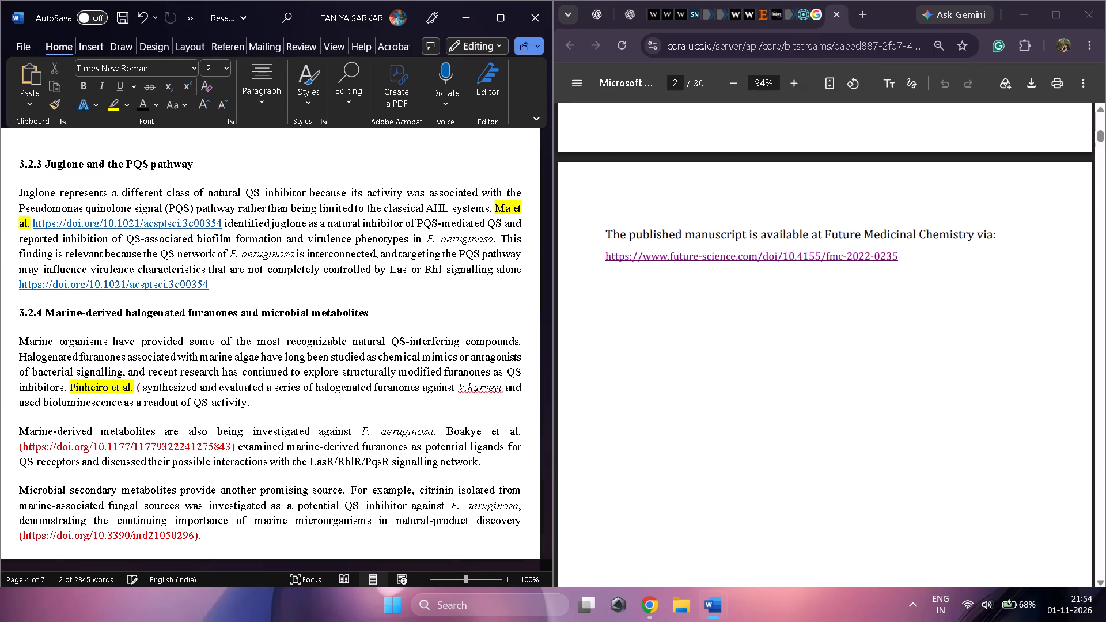
pyautogui.press('BackSpace')
pyautogui.hotkey('ctrl', 'v')
pyautogui.press('space')
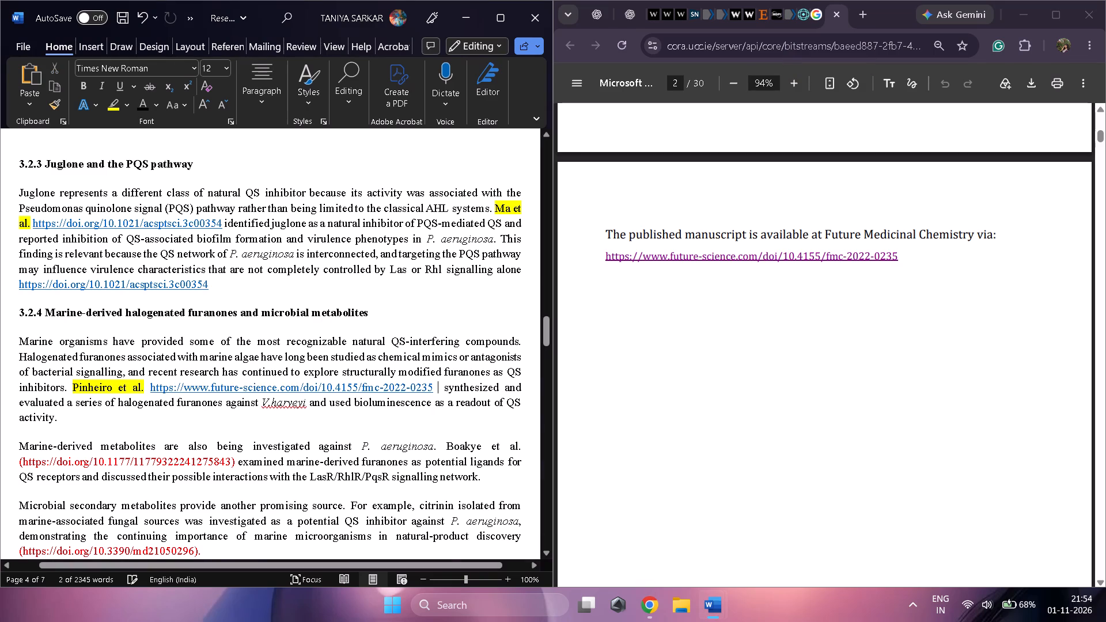
# Highlight the author citation "Boakye et al." in yellow in section 3.2.4's second paragraph.
pyautogui.moveTo(446, 445); pyautogui.dragTo(457, 446)
pyautogui.moveTo(457, 446); pyautogui.dragTo(523, 450)
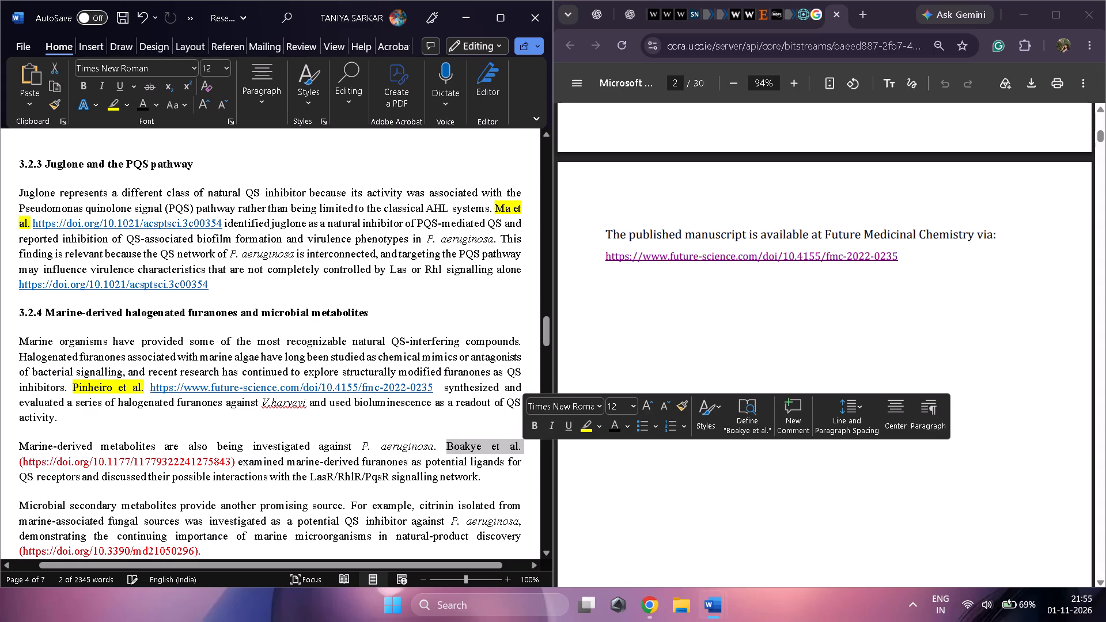
pyautogui.click(581, 430)
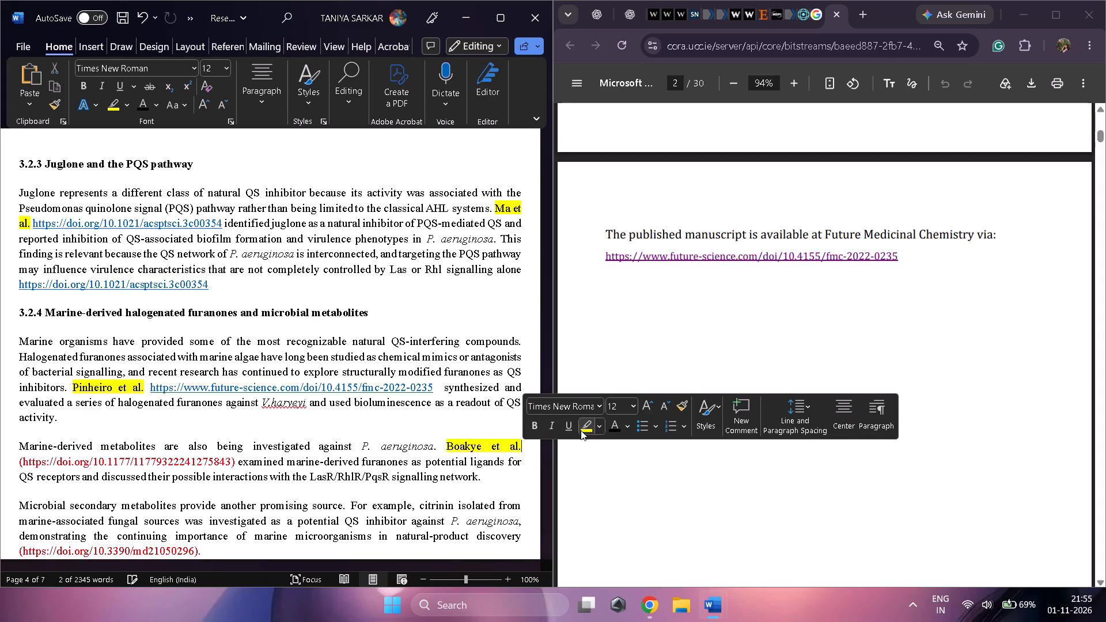
pyautogui.click(236, 461)
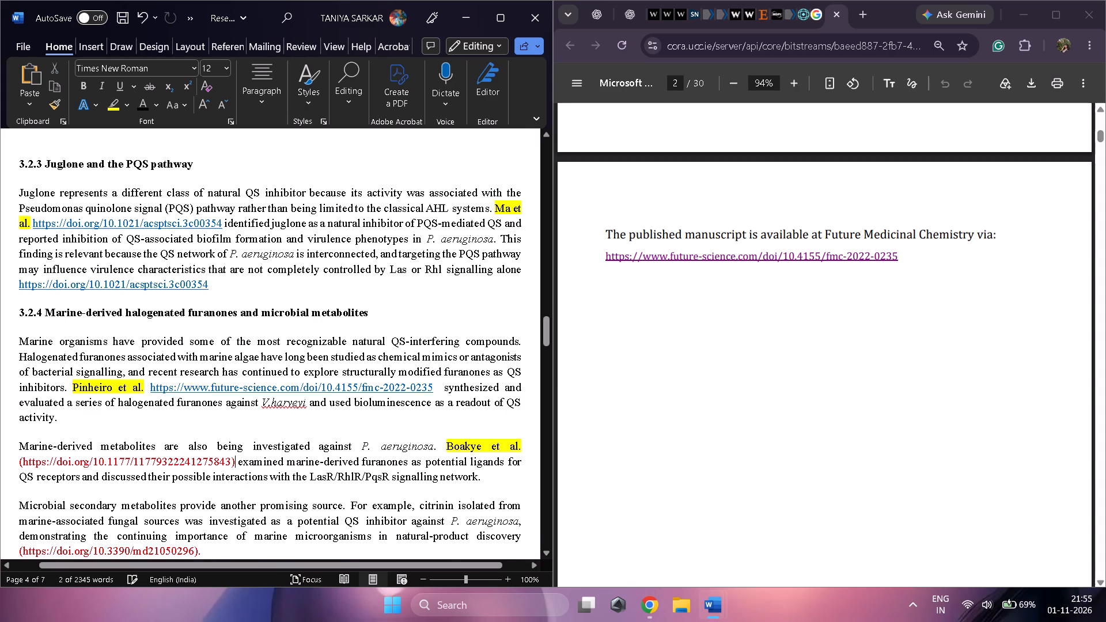
pyautogui.click(235, 461)
pyautogui.press('BackSpace')
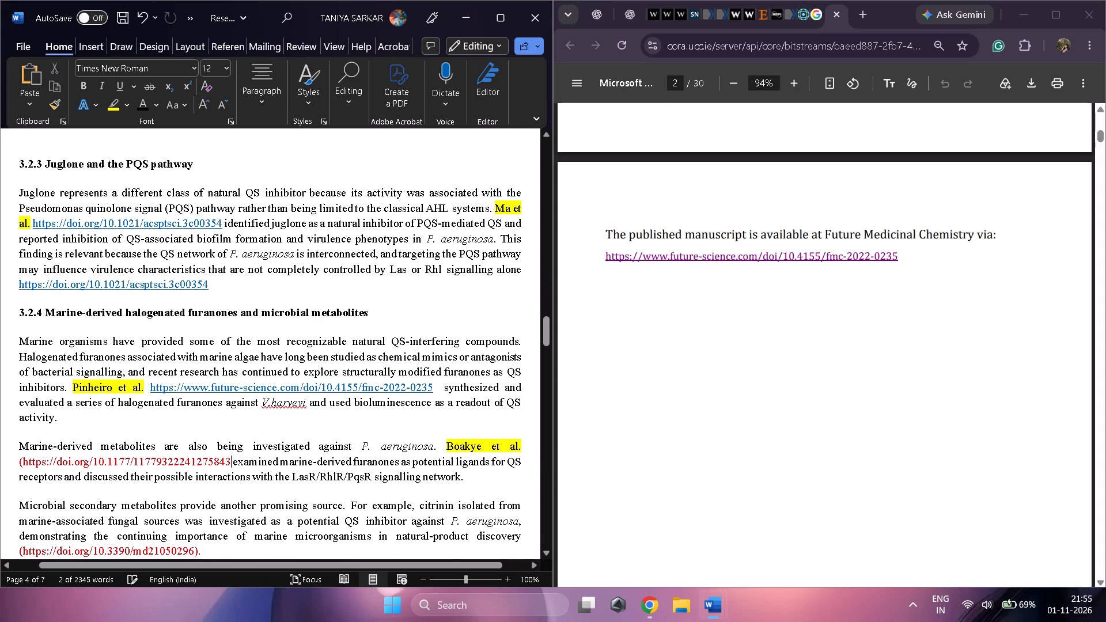
pyautogui.click(24, 461)
pyautogui.press('BackSpace')
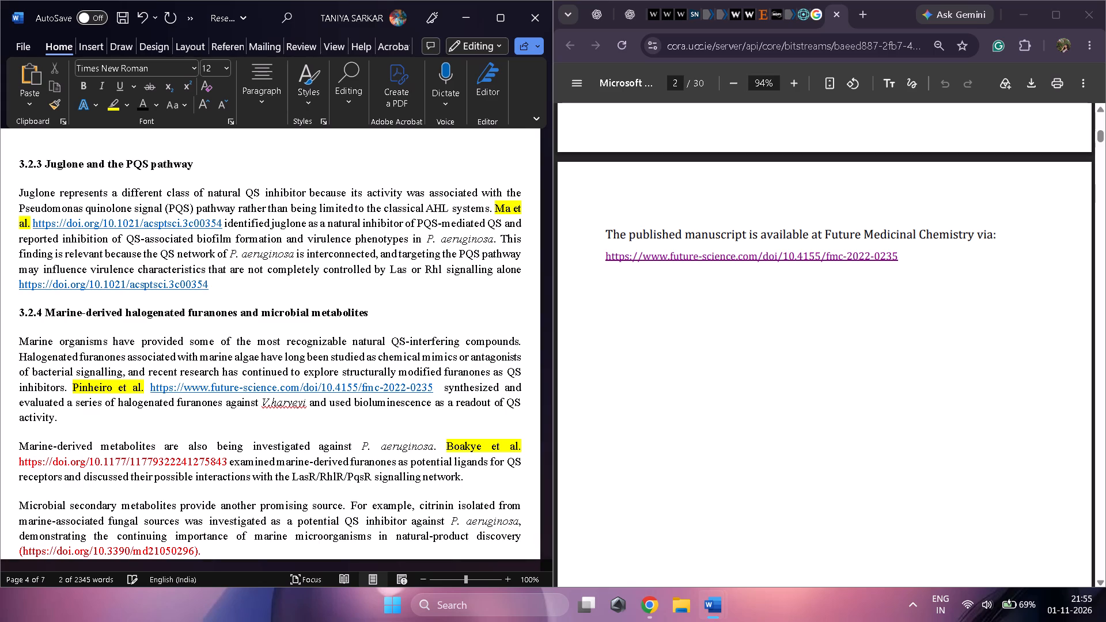
pyautogui.press('space')
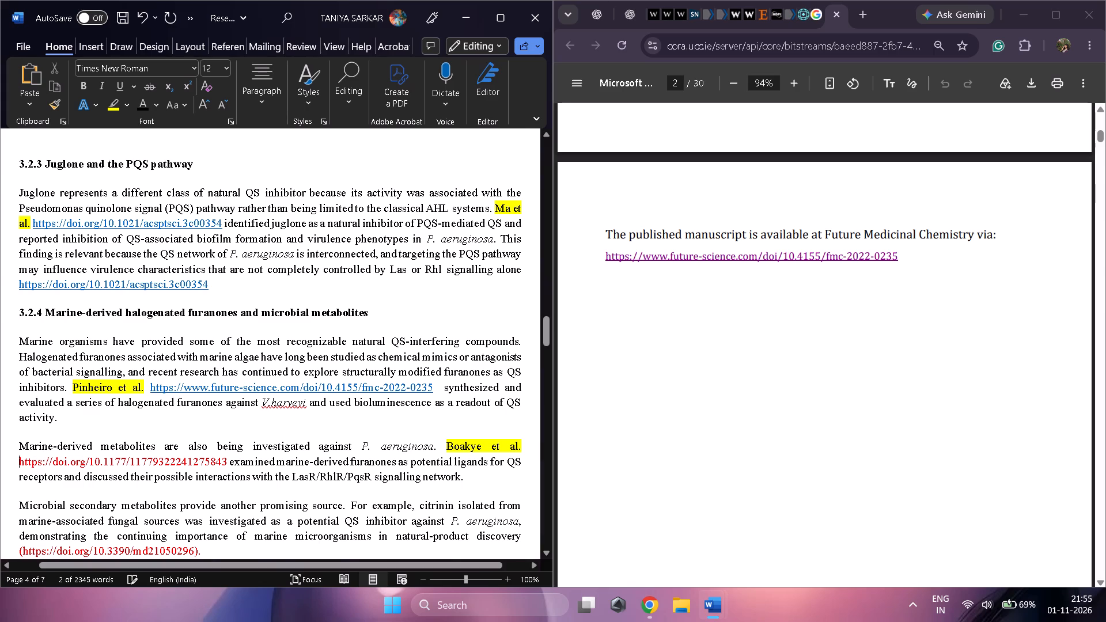
pyautogui.click(67, 466)
pyautogui.click(229, 464)
pyautogui.press('BackSpace')
pyautogui.write('.')
pyautogui.press('space')
pyautogui.press('BackSpace')
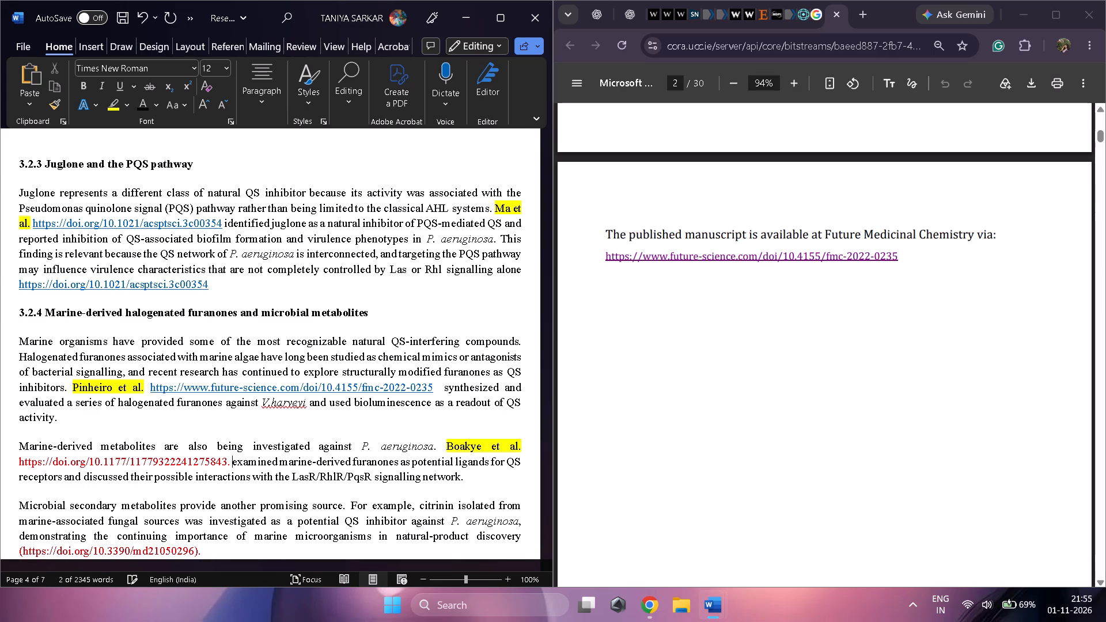
pyautogui.press('BackSpace')
pyautogui.press('BackSpace')
pyautogui.press('space')
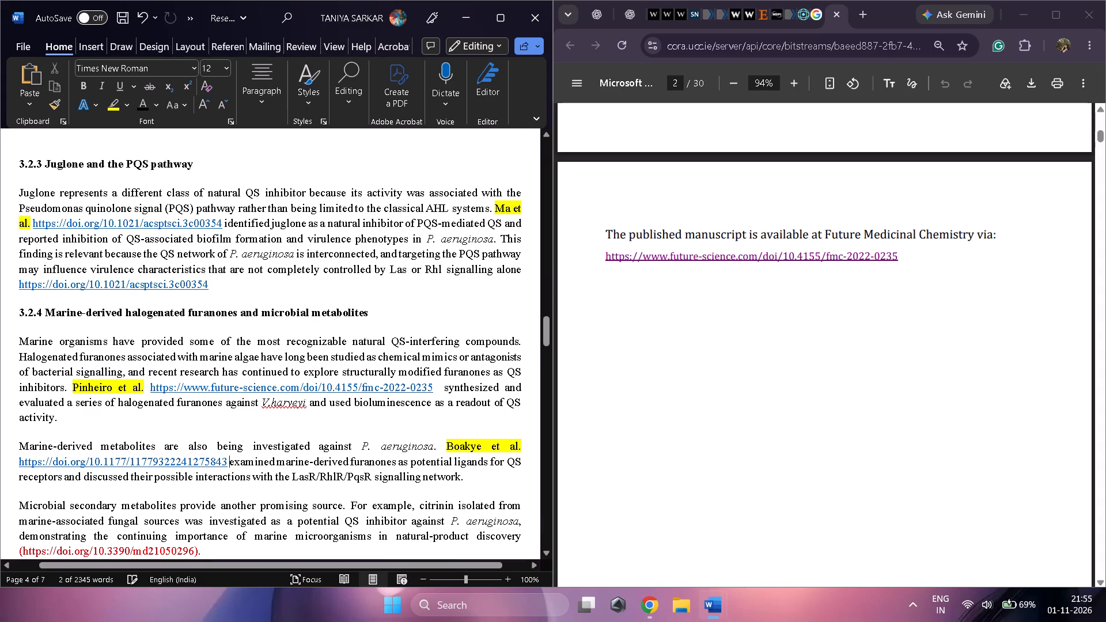
pyautogui.doubleClick(545, 550)
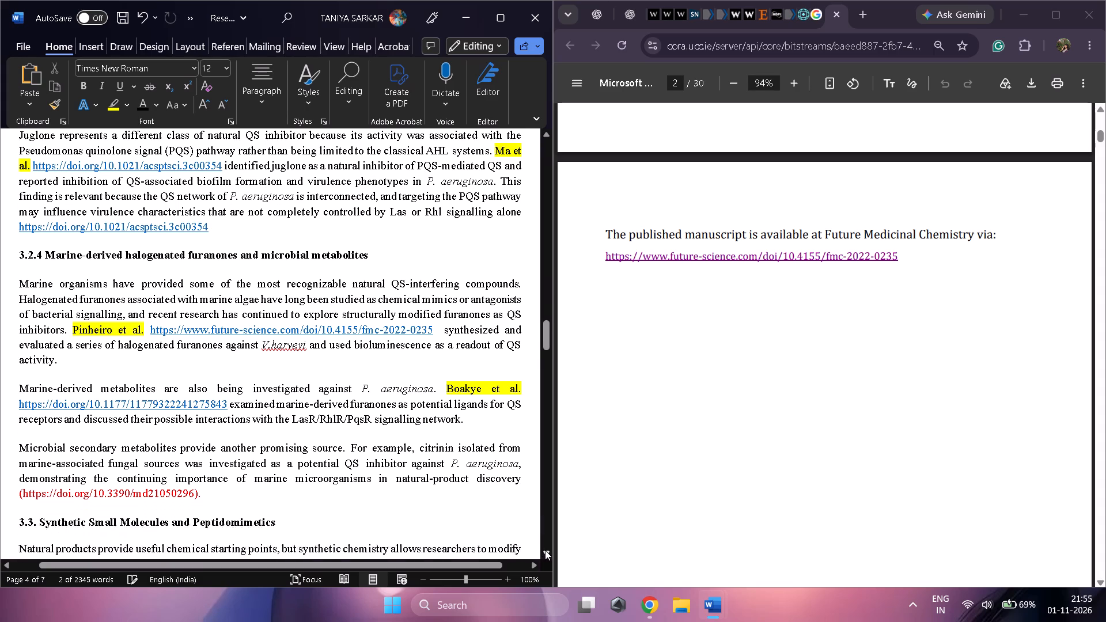
pyautogui.click(207, 399)
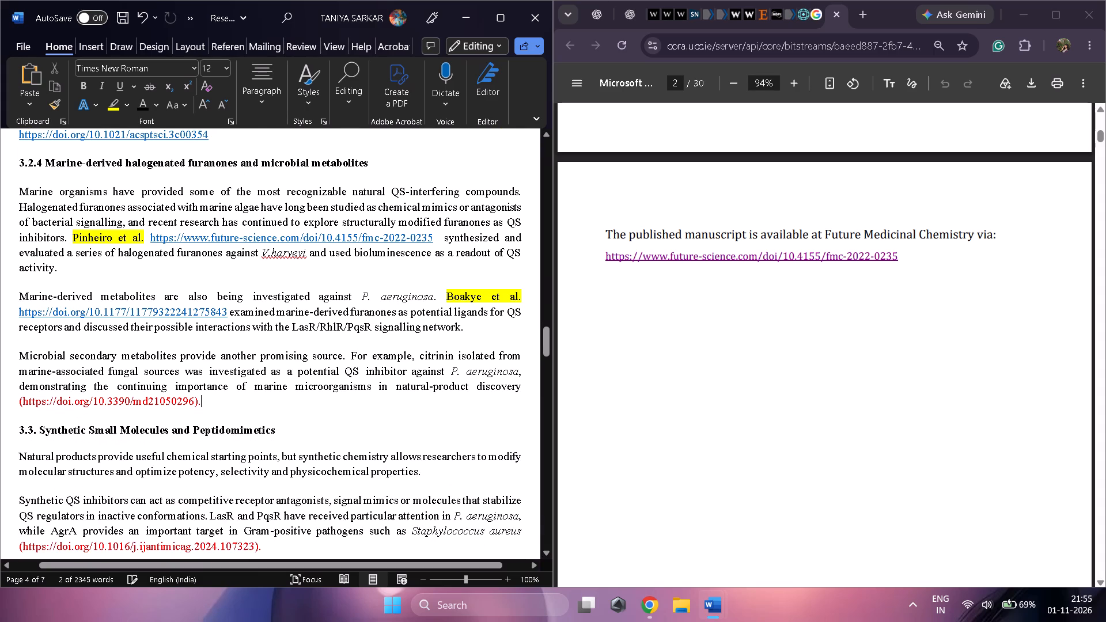
pyautogui.press('BackSpace')
pyautogui.press('BackSpace')
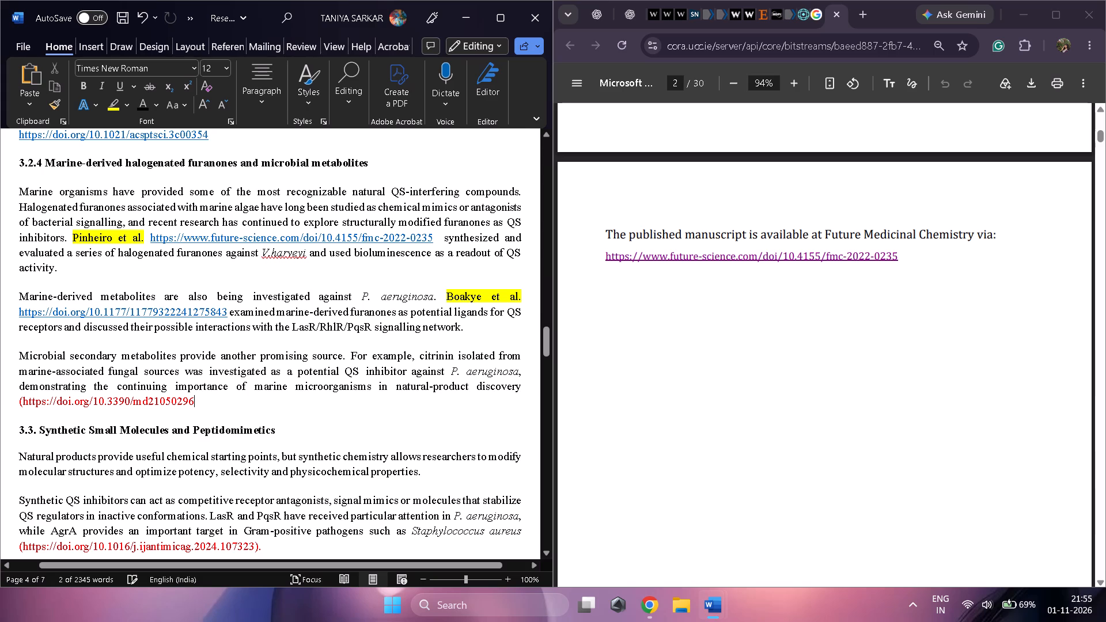
pyautogui.click(24, 402)
pyautogui.press('BackSpace')
pyautogui.press('space')
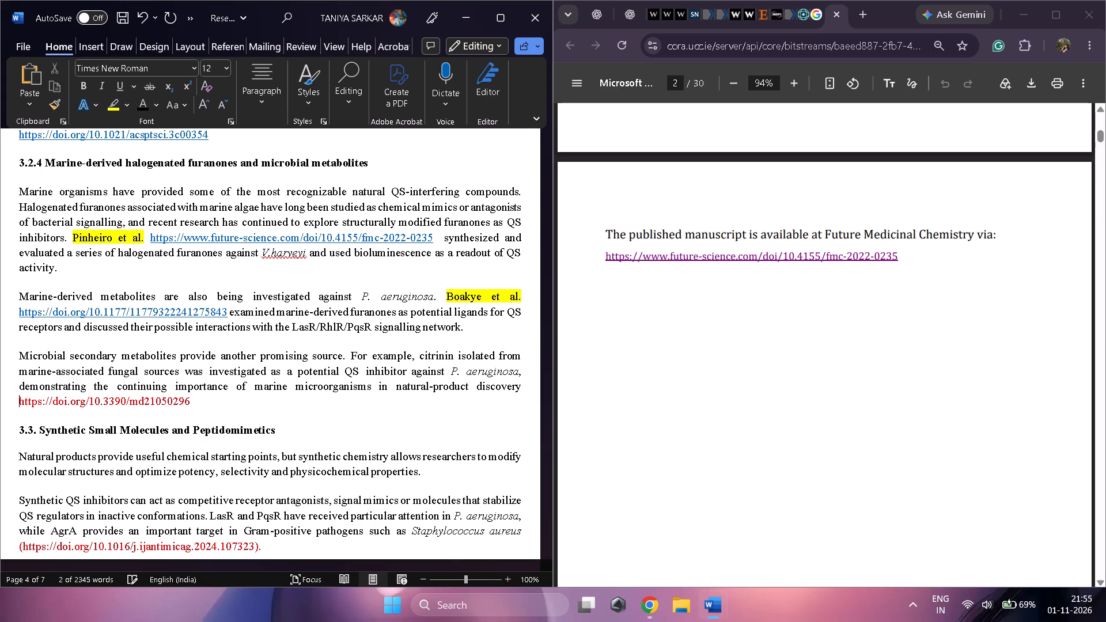
pyautogui.click(188, 403)
pyautogui.press('space')
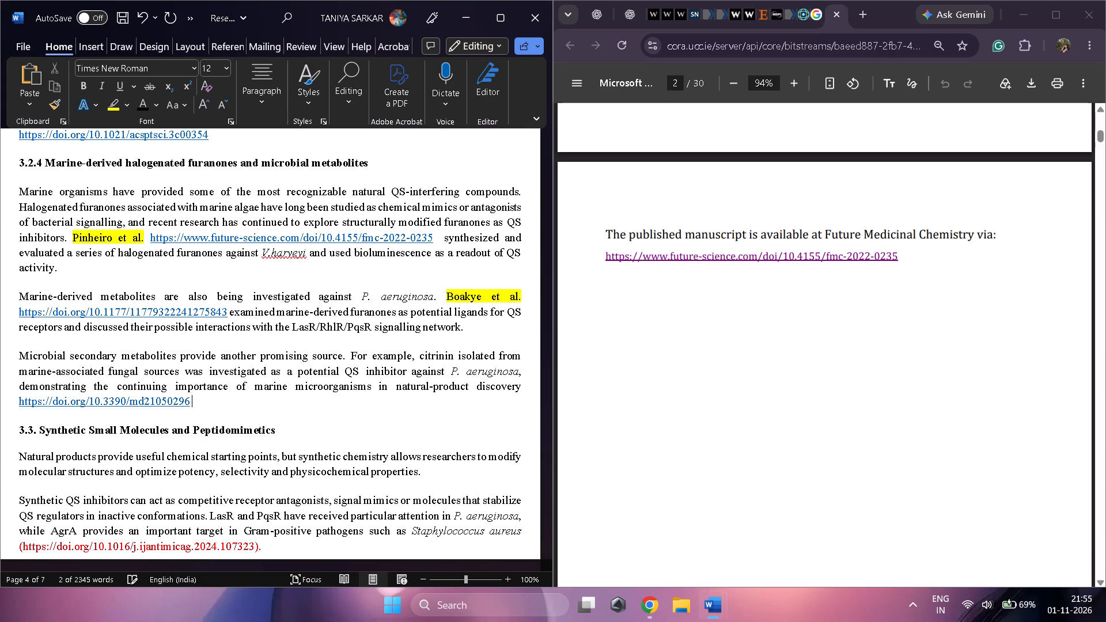
pyautogui.press('.')
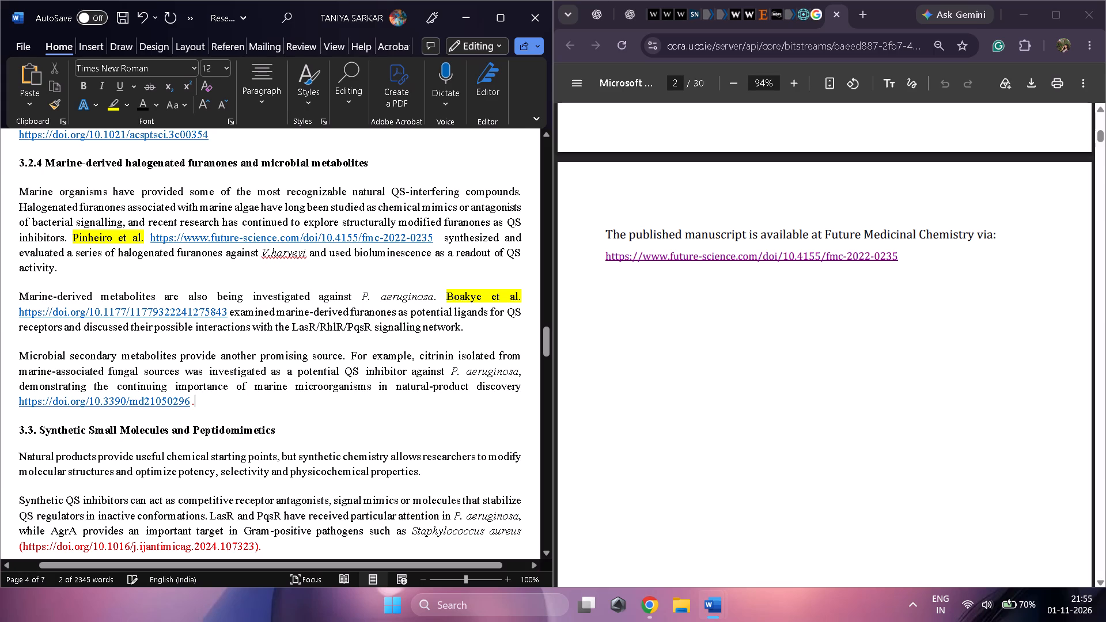
# Shorten the species name Staphylococcus aureus to "S.aureus" in section 3.3's second paragraph.
pyautogui.doubleClick(545, 553)
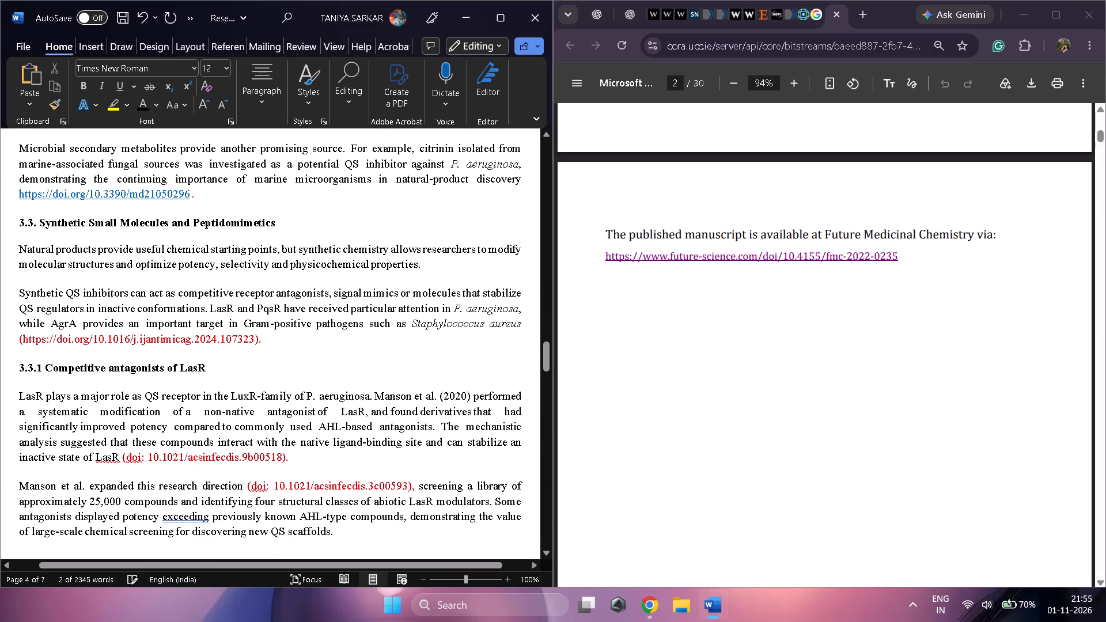
pyautogui.moveTo(489, 327); pyautogui.dragTo(416, 328)
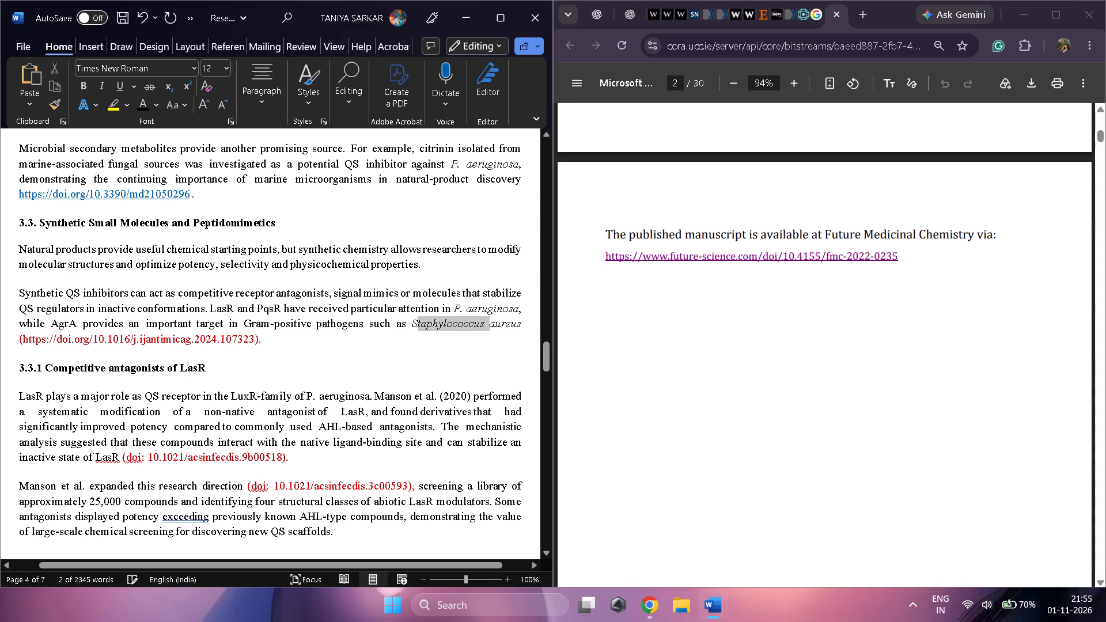
pyautogui.moveTo(416, 328); pyautogui.dragTo(419, 328)
pyautogui.press('BackSpace')
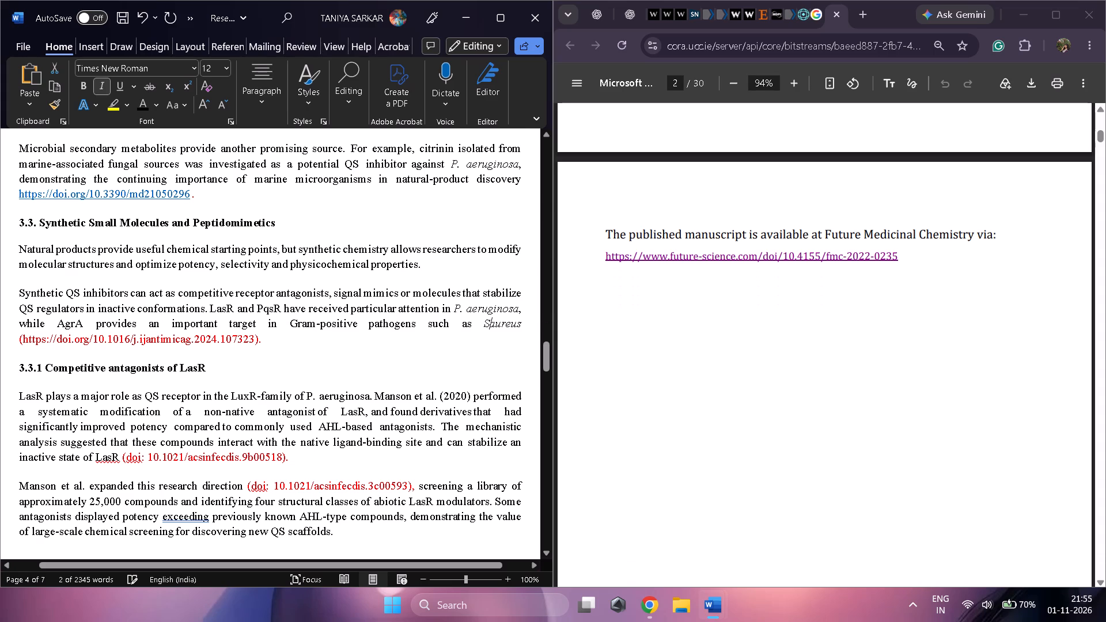
pyautogui.press('.')
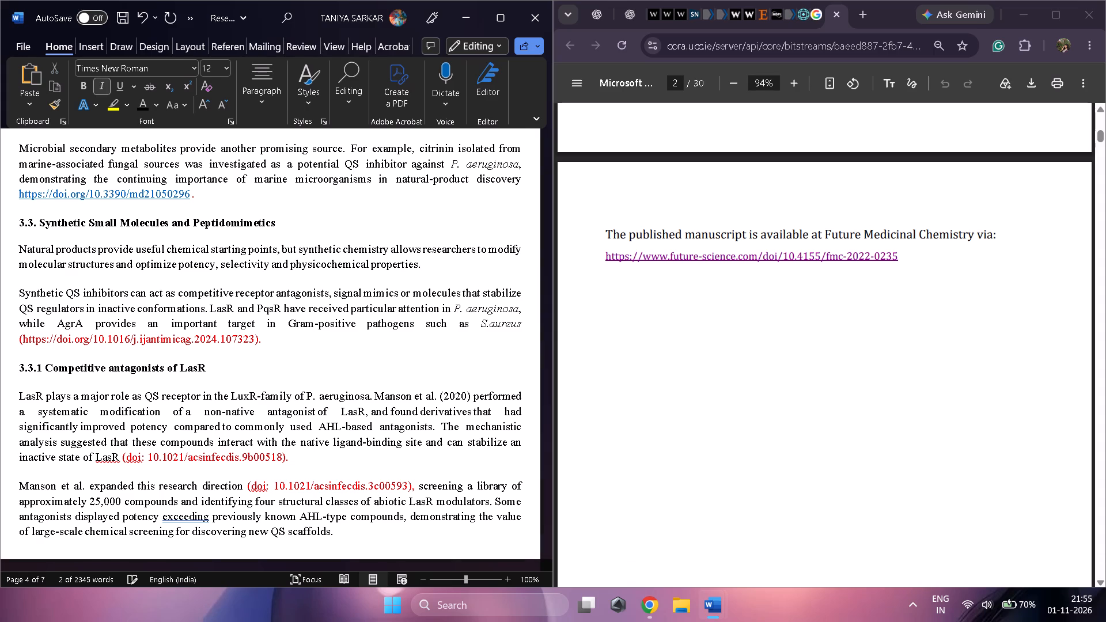
pyautogui.click(24, 341)
pyautogui.press('BackSpace')
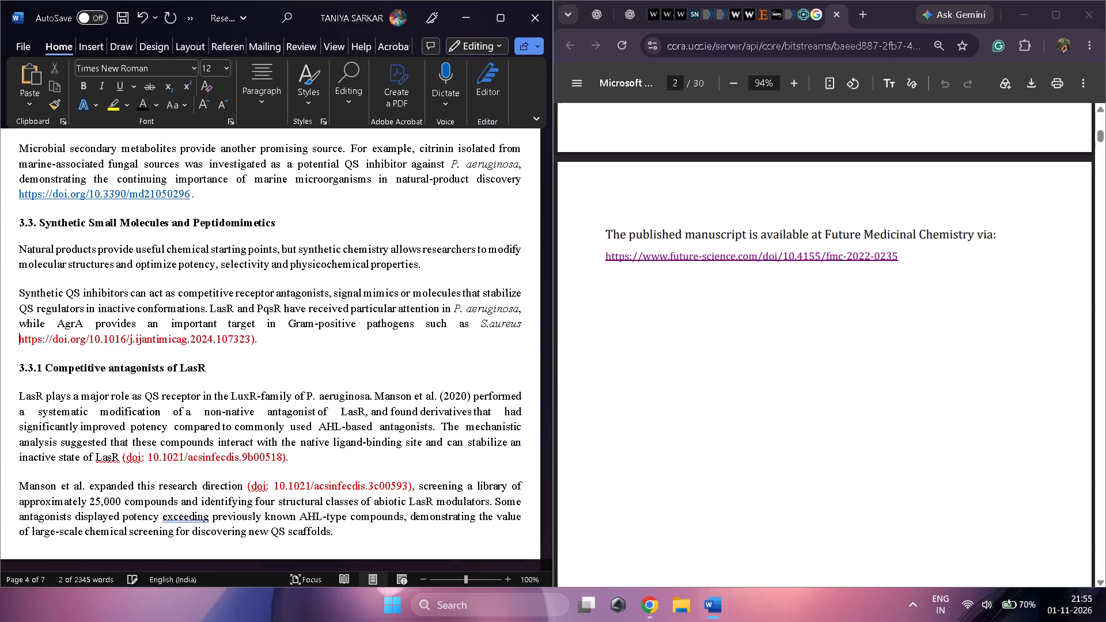
pyautogui.click(267, 343)
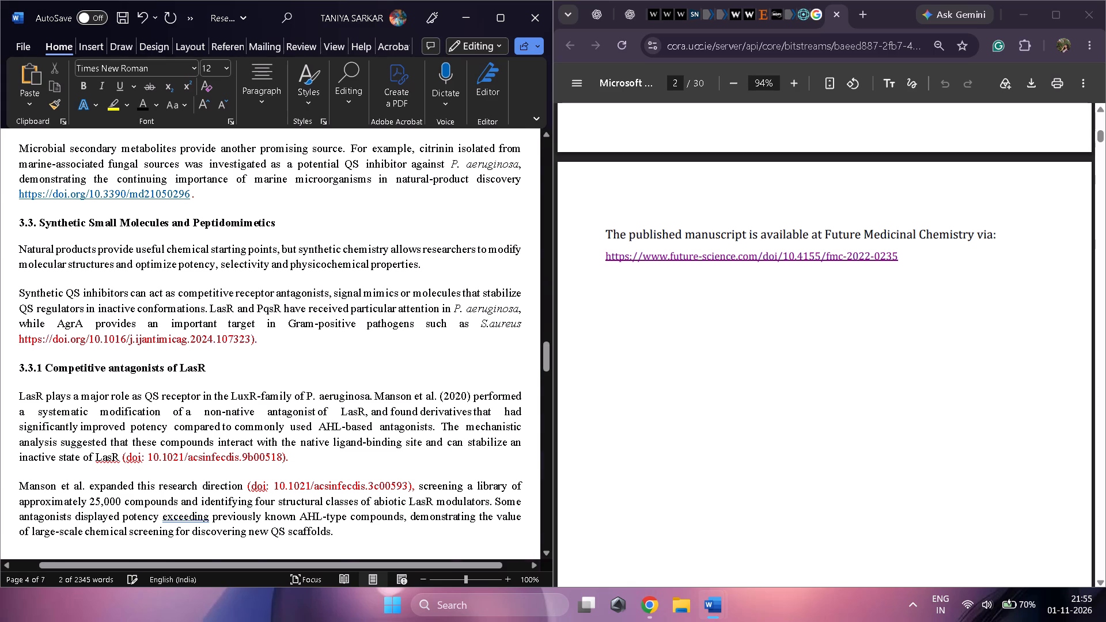
pyautogui.press('BackSpace')
pyautogui.press('BackSpace')
pyautogui.press('space')
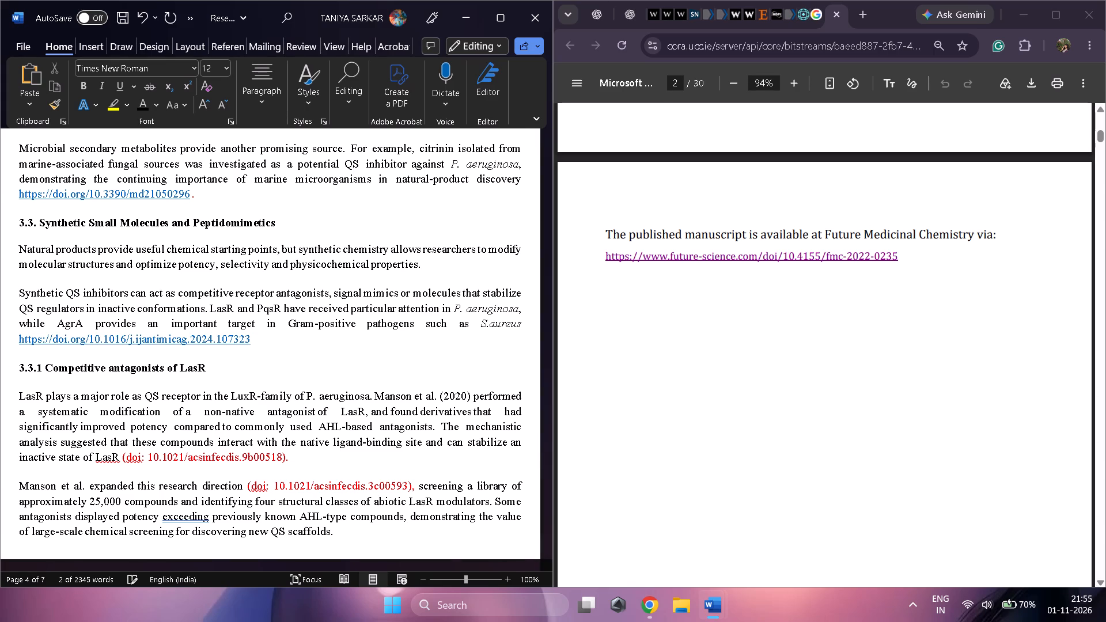
pyautogui.press('.')
pyautogui.click(255, 339)
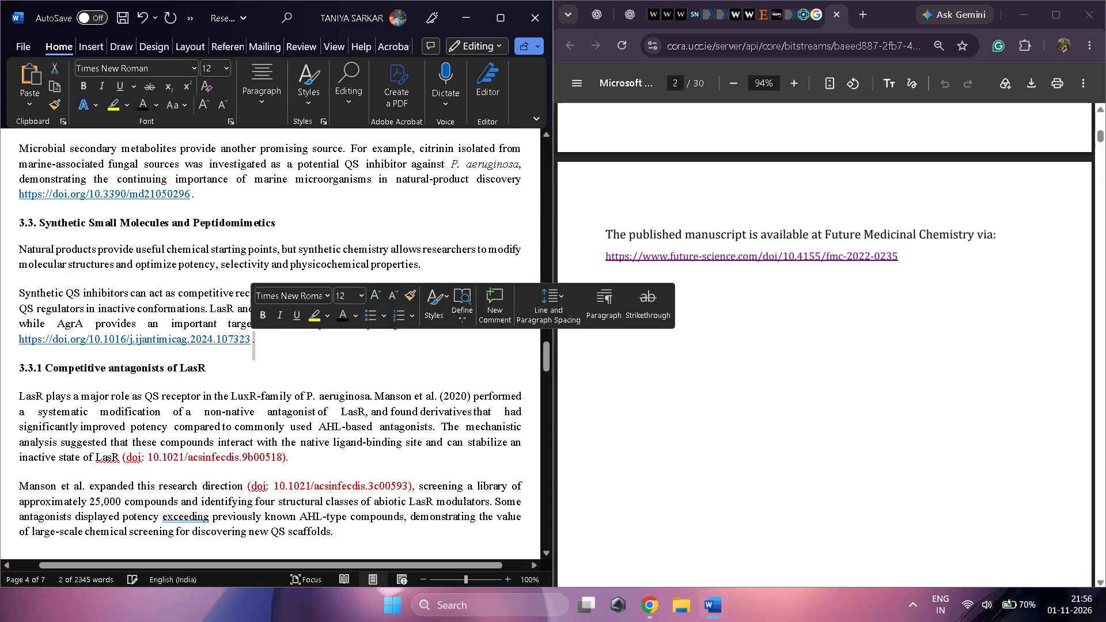
pyautogui.click(344, 312)
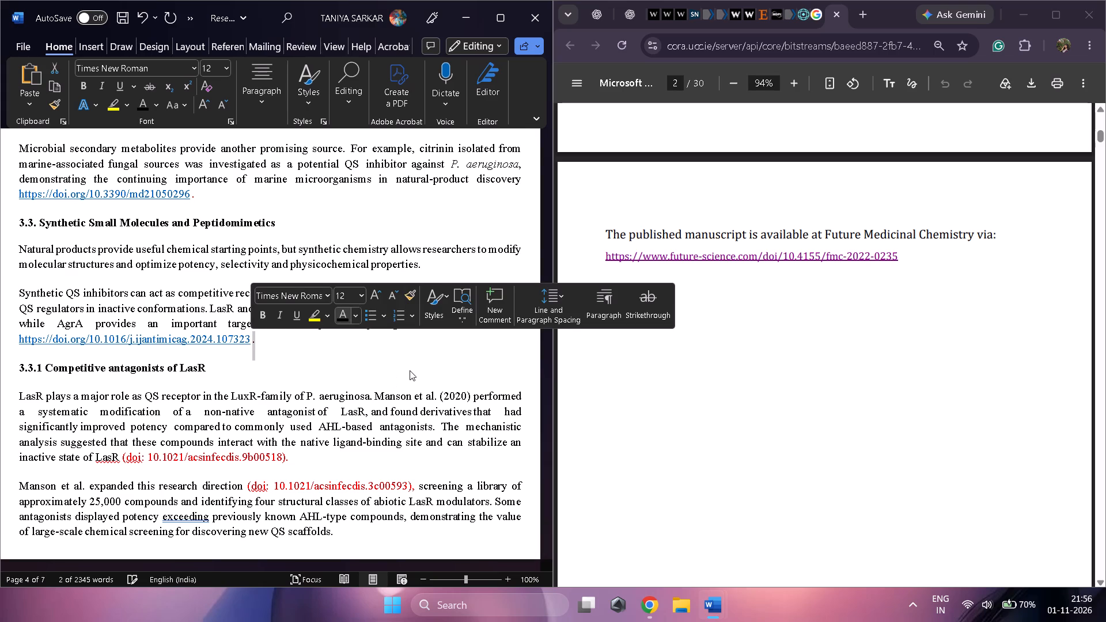
pyautogui.click(410, 370)
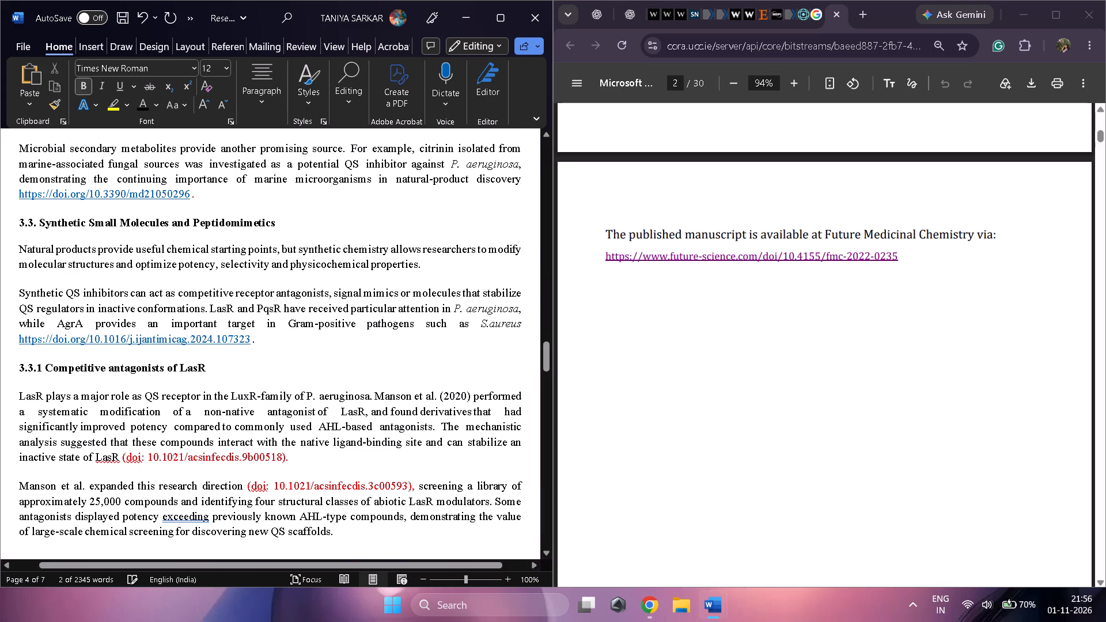
# Copy the red DOI ending section 3.3.1's first paragraph and search the web in Chrome for doi: 10.1021/acsinfecdis.9b00518.
pyautogui.moveTo(281, 457); pyautogui.dragTo(160, 454)
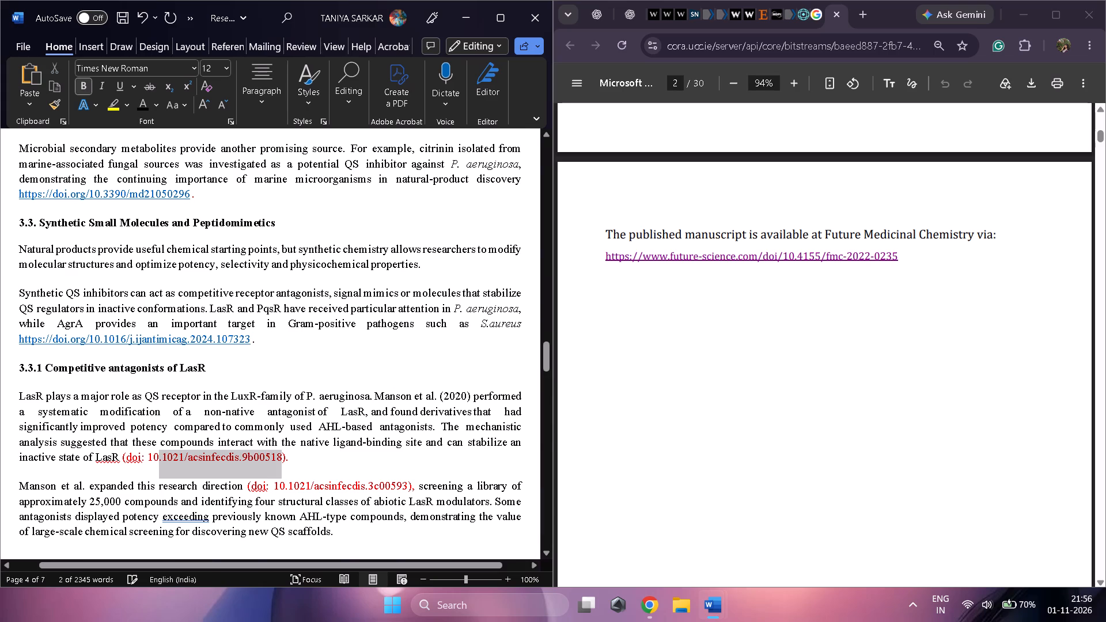
pyautogui.moveTo(160, 454); pyautogui.dragTo(137, 453)
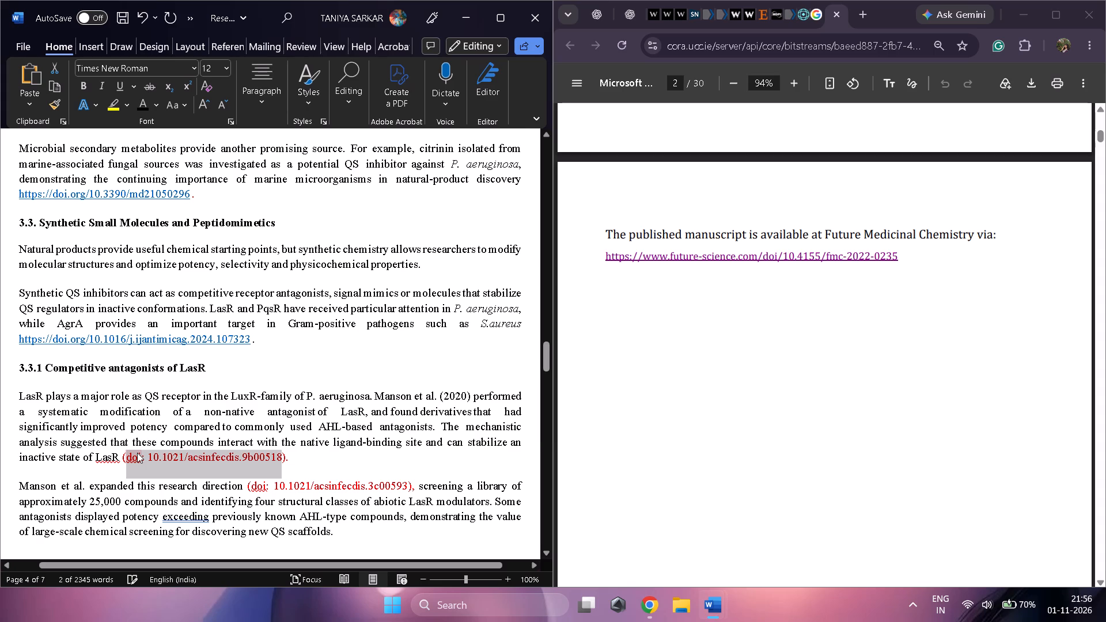
pyautogui.hotkey('ctrl', 'c')
pyautogui.click(869, 9)
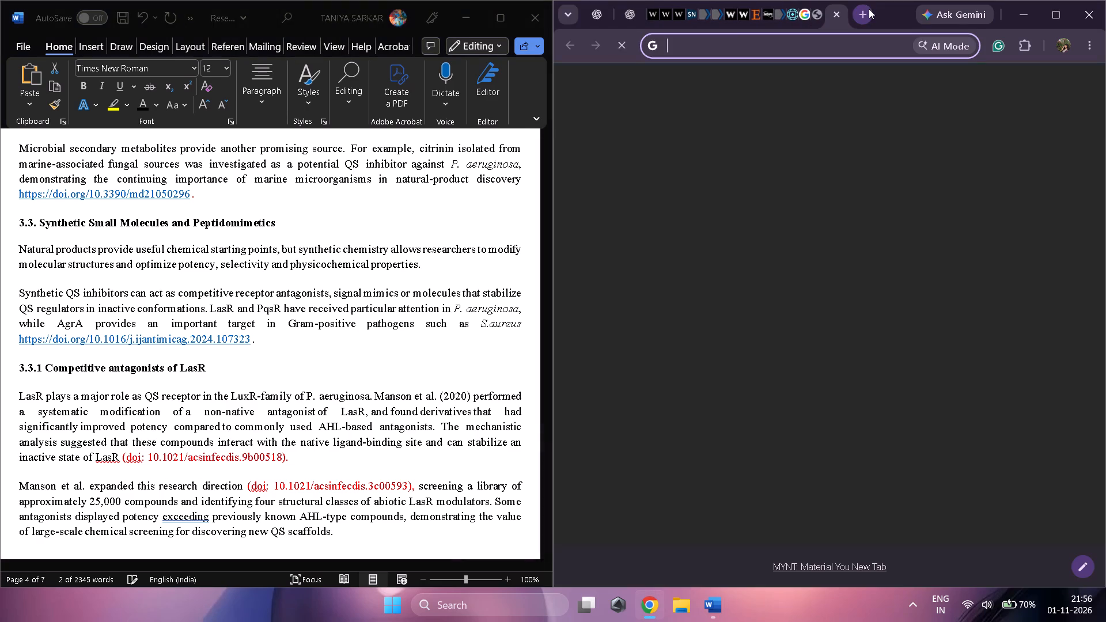
pyautogui.click(772, 43)
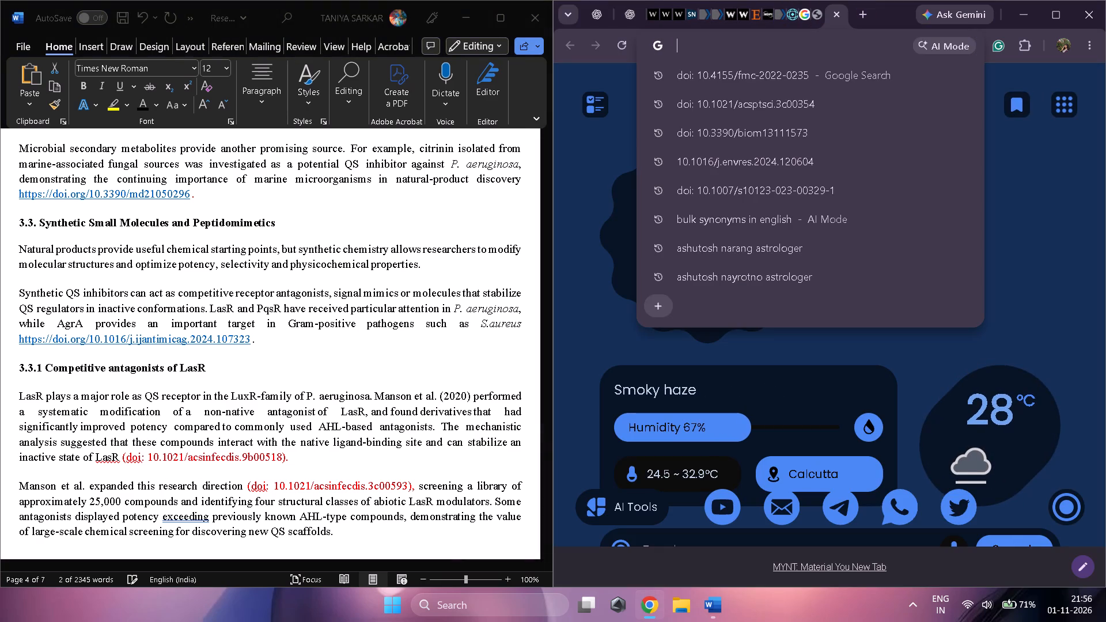
pyautogui.hotkey('ctrl', 'v')
pyautogui.press('Return')
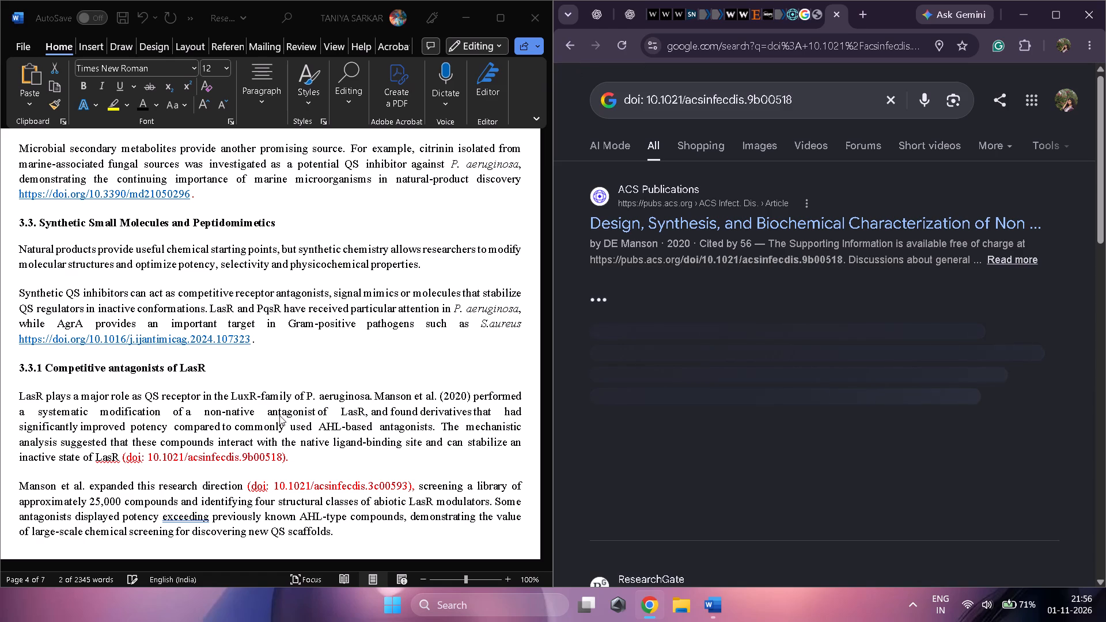
# Return to the Word document at the red DOI ending section 3.3.1's first paragraph.
pyautogui.click(130, 457)
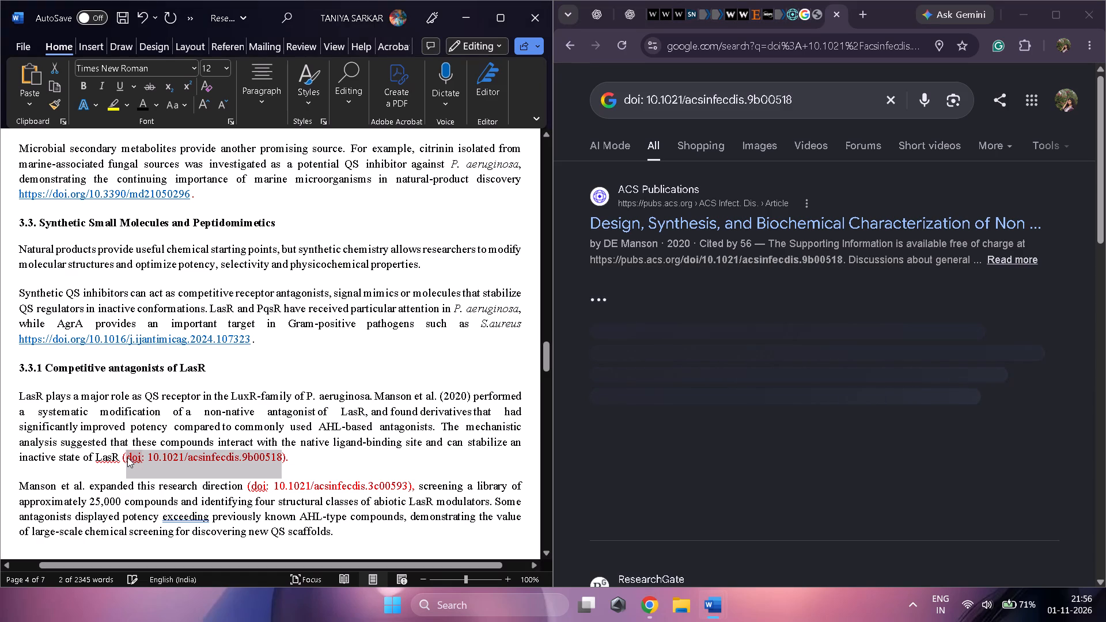
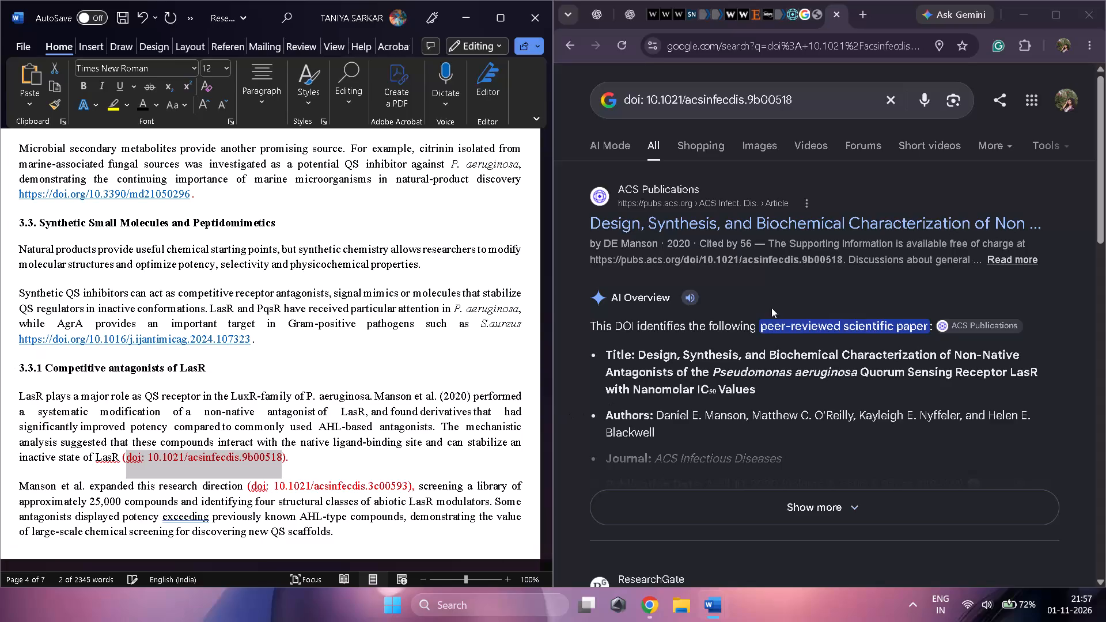
pyautogui.click(811, 222)
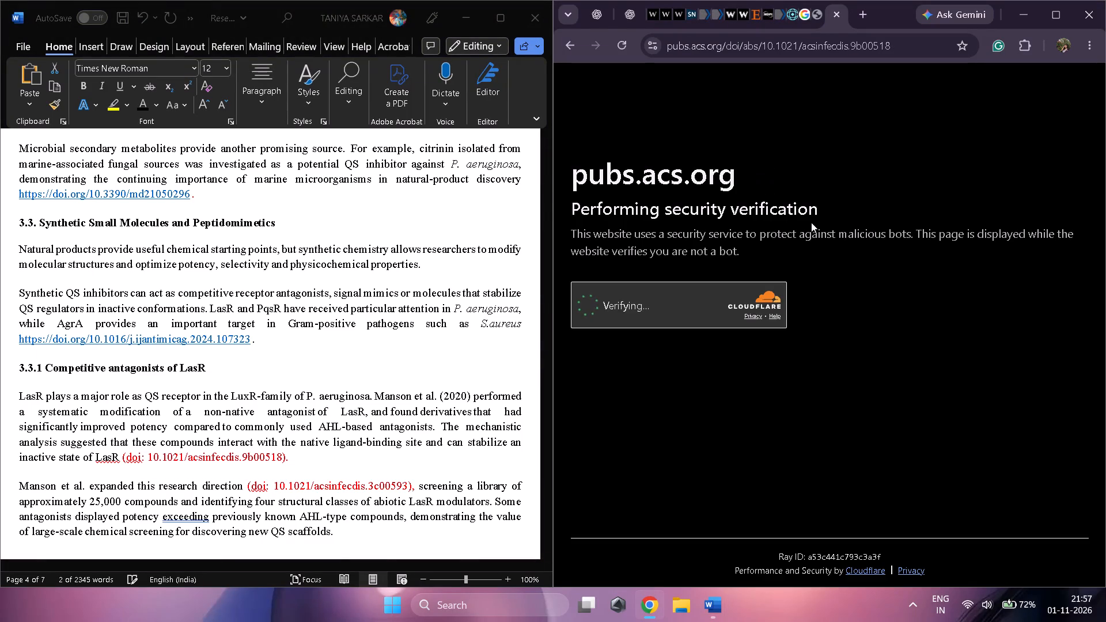
pyautogui.click(291, 458)
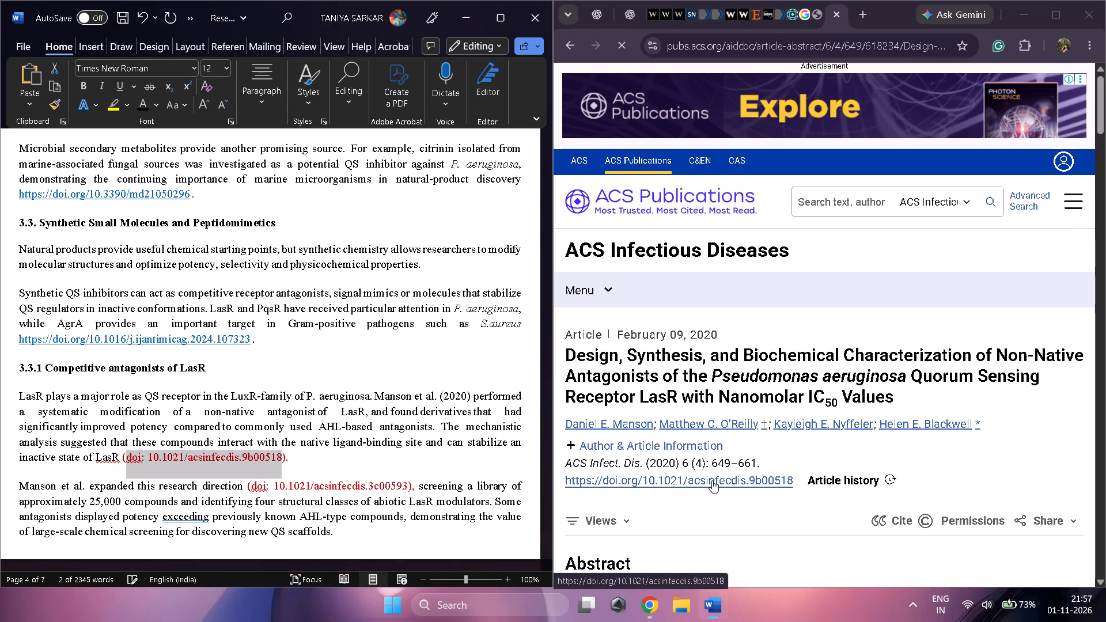
pyautogui.rightClick(712, 480)
pyautogui.rightClick(708, 533)
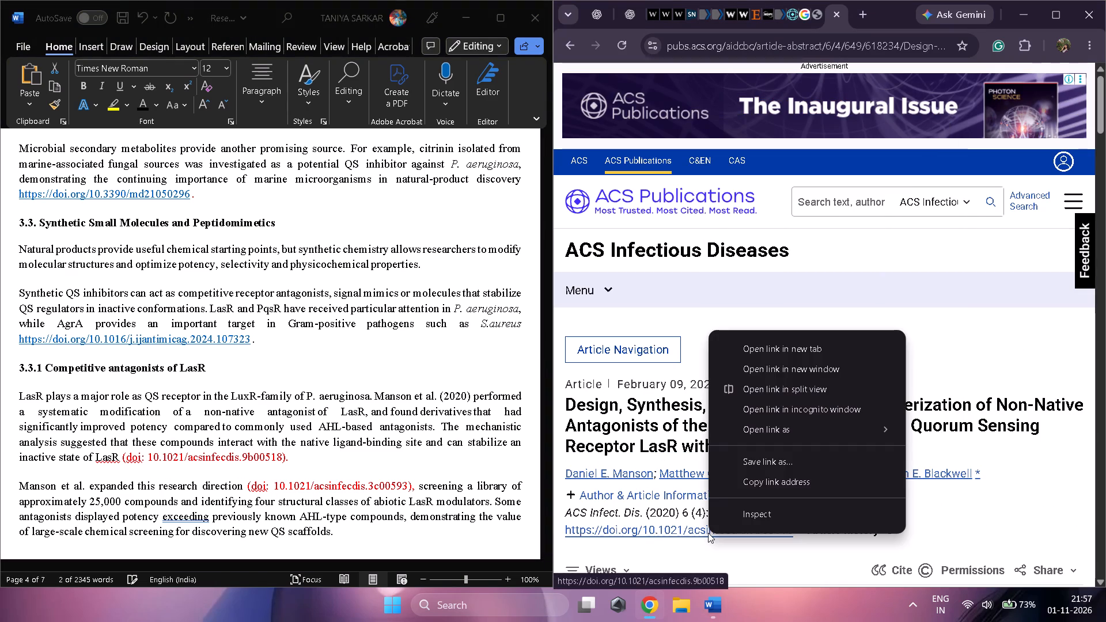
pyautogui.click(774, 488)
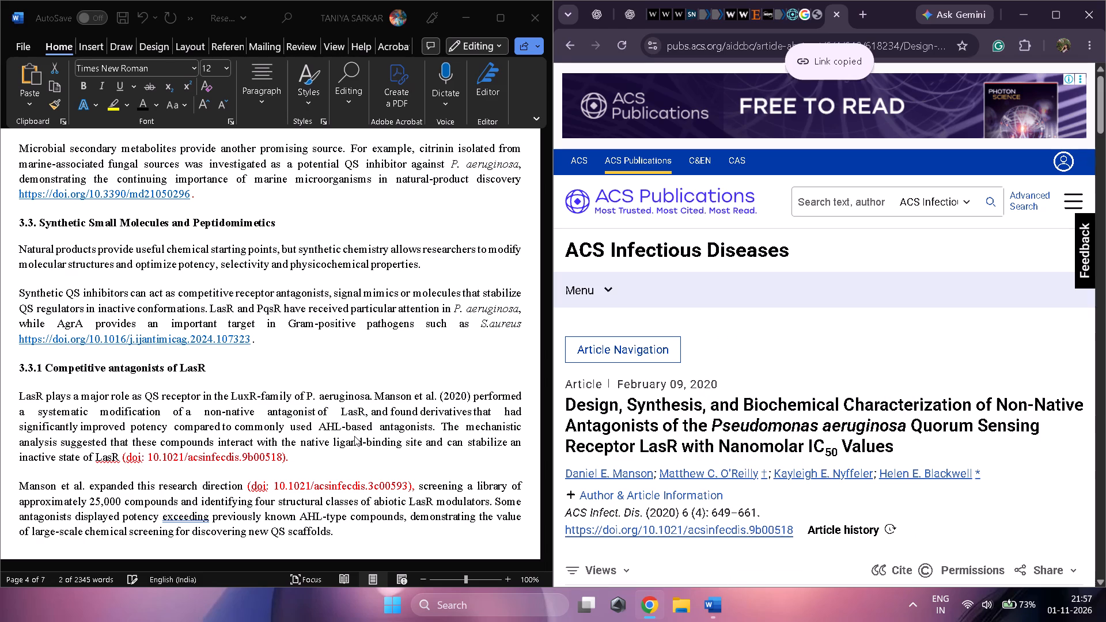
pyautogui.click(287, 452)
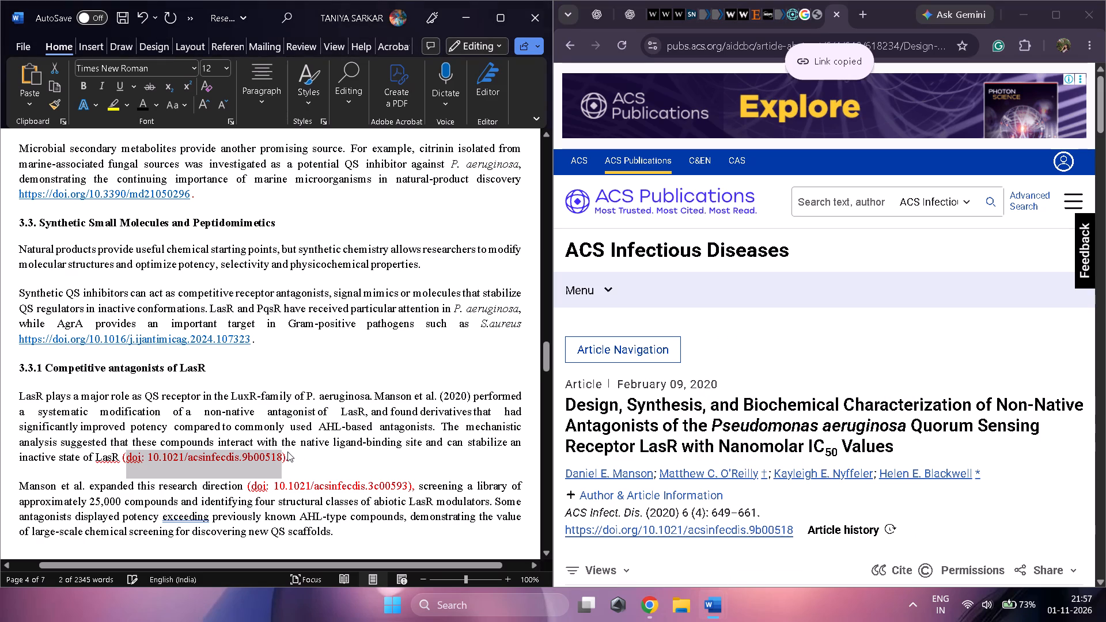
pyautogui.click(288, 458)
pyautogui.press('BackSpace')
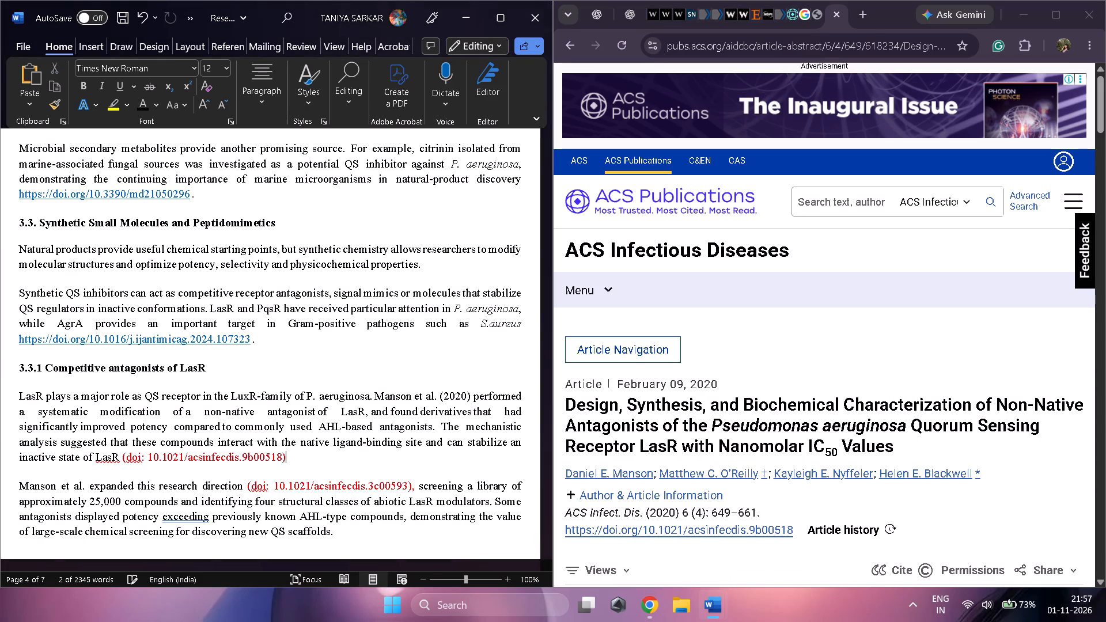
pyautogui.press('BackSpace')
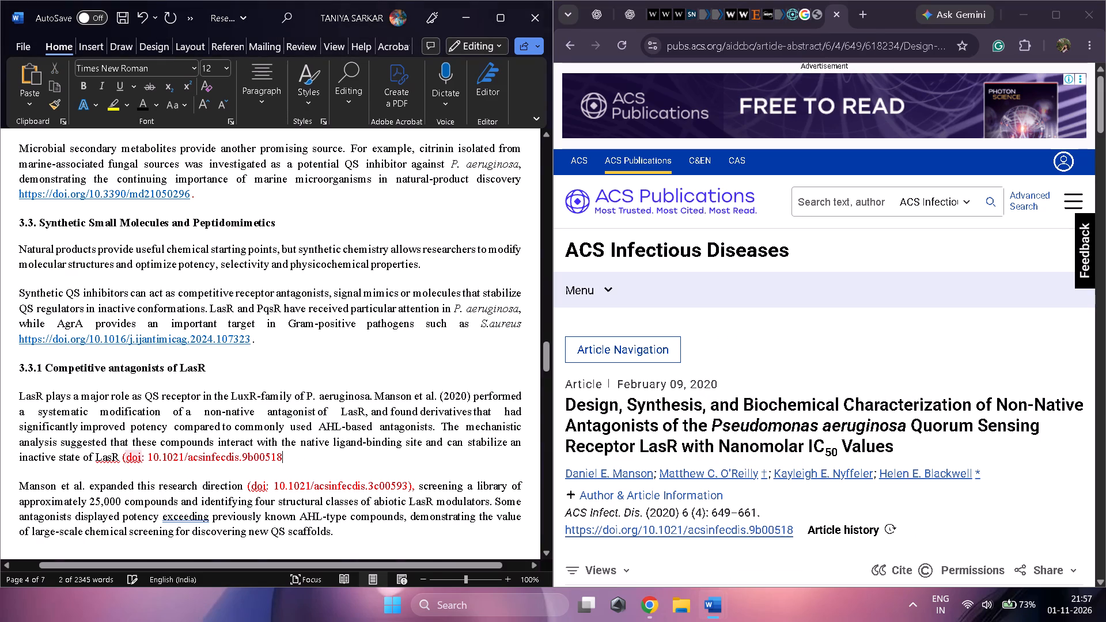
pyautogui.click(127, 461)
pyautogui.press('BackSpace')
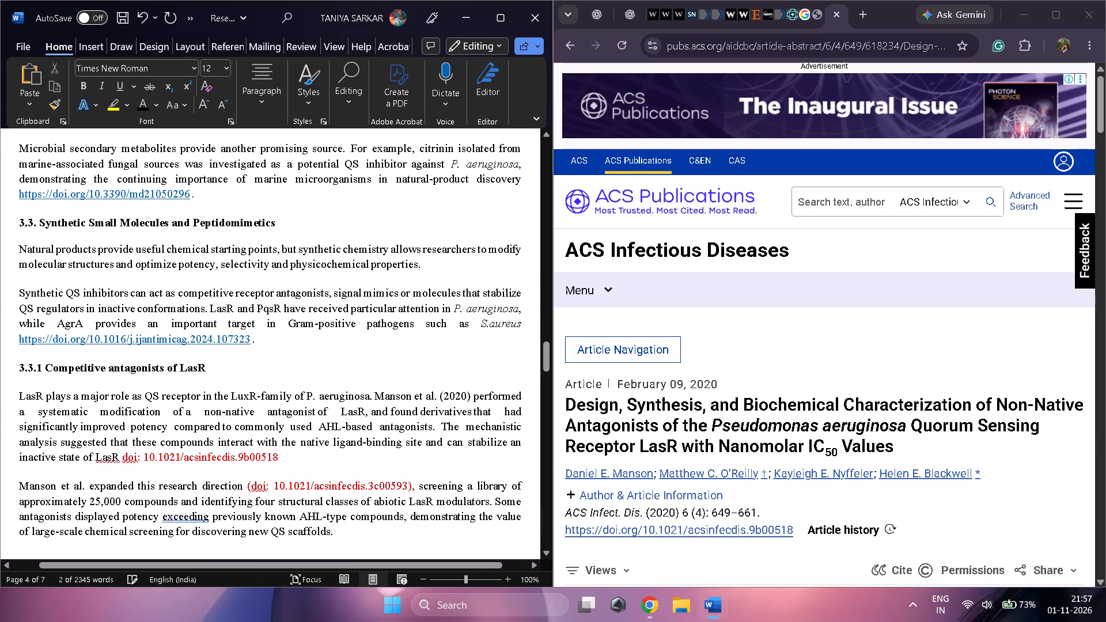
pyautogui.moveTo(283, 456); pyautogui.dragTo(128, 455)
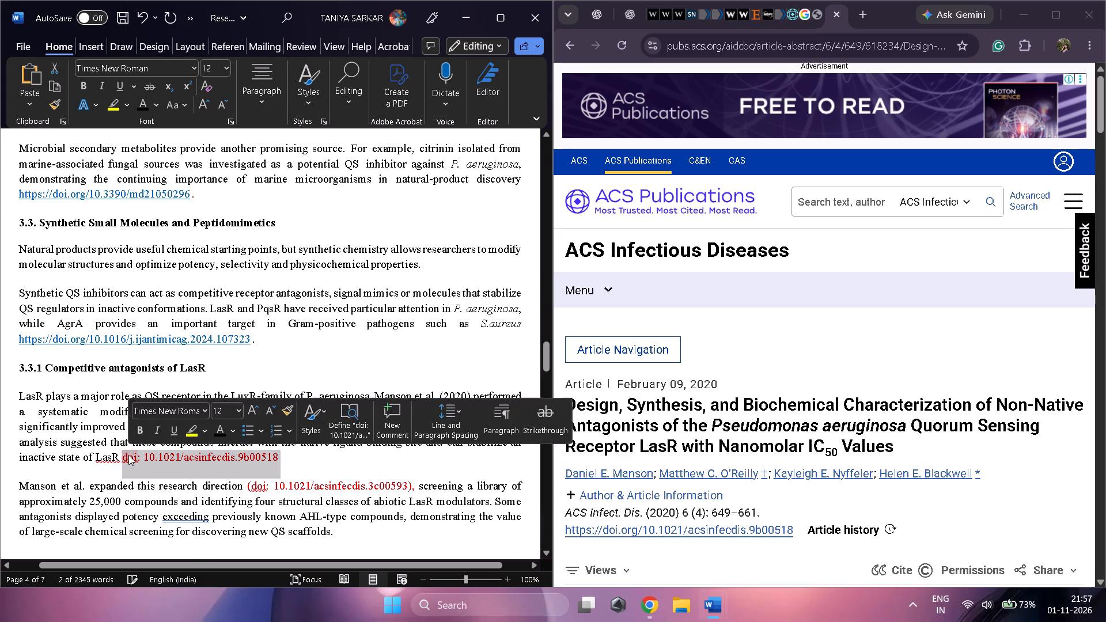
pyautogui.press('BackSpace')
pyautogui.hotkey('ctrl', 'v')
pyautogui.press('space')
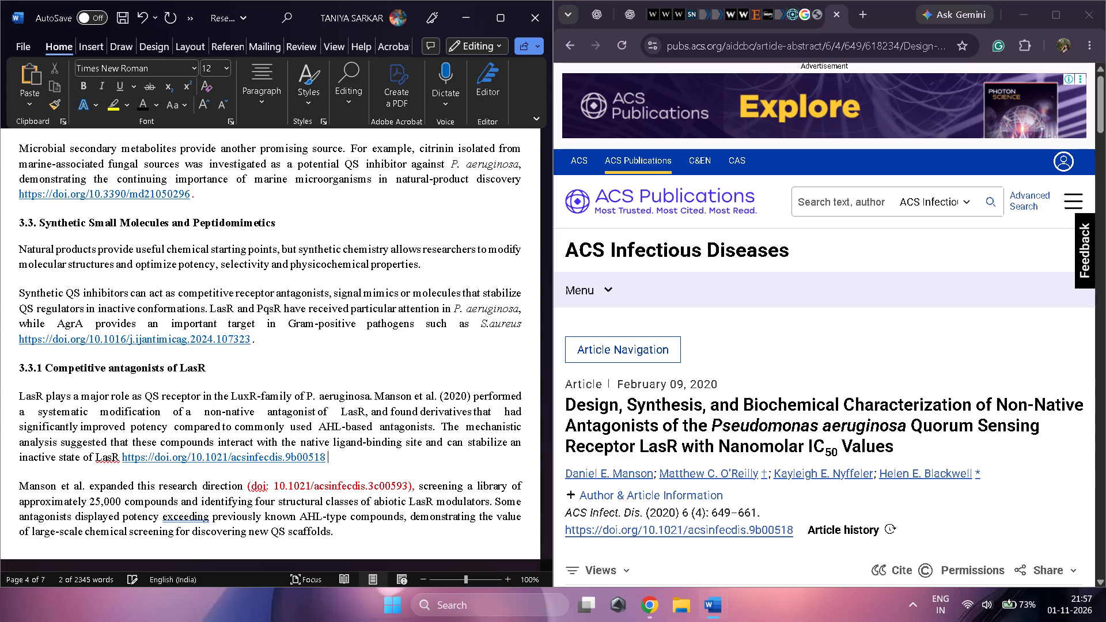
pyautogui.press('.')
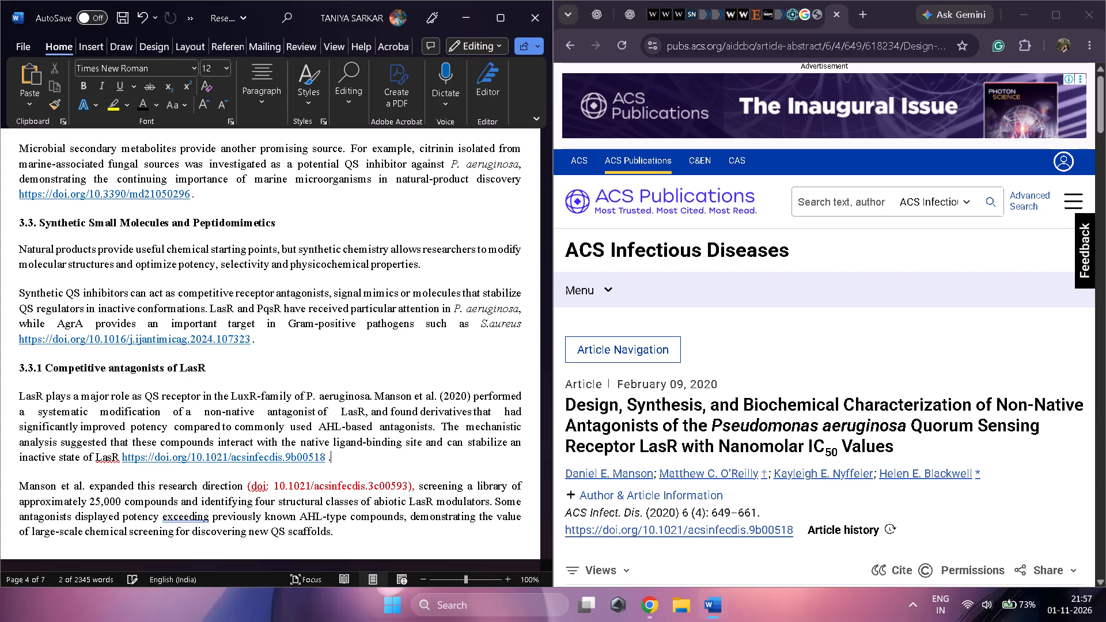
# Copy the red DOI in section 3.3.1's second paragraph and search the web in Chrome for doi: 10.1021/acsinfecdis.3c00593.
pyautogui.moveTo(407, 486); pyautogui.dragTo(365, 486)
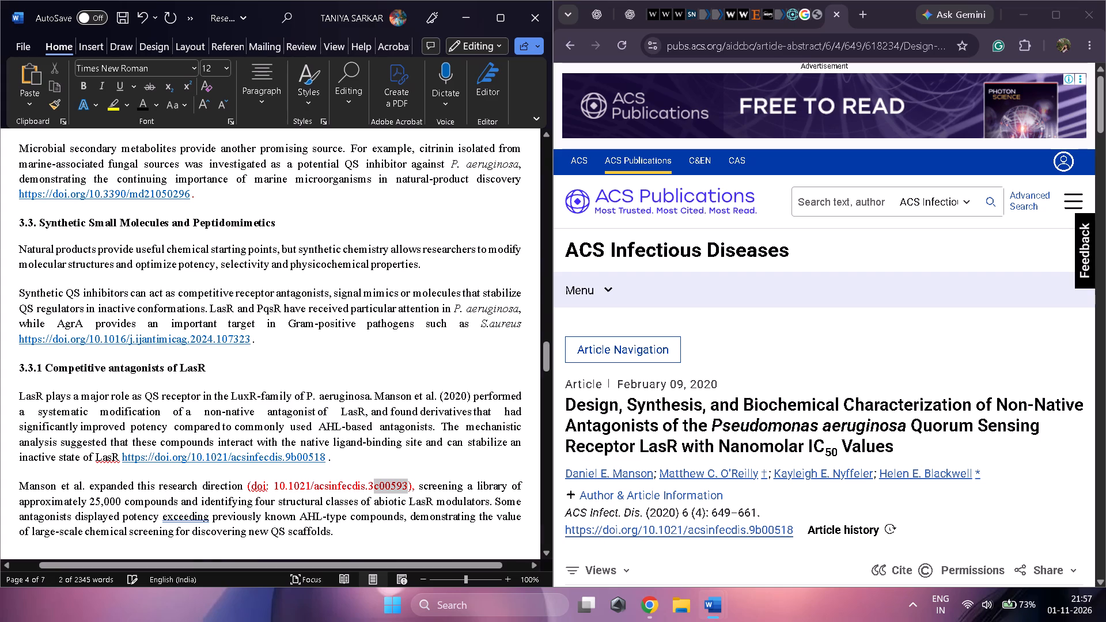
pyautogui.moveTo(365, 486); pyautogui.dragTo(259, 489)
pyautogui.hotkey('ctrl', 'v')
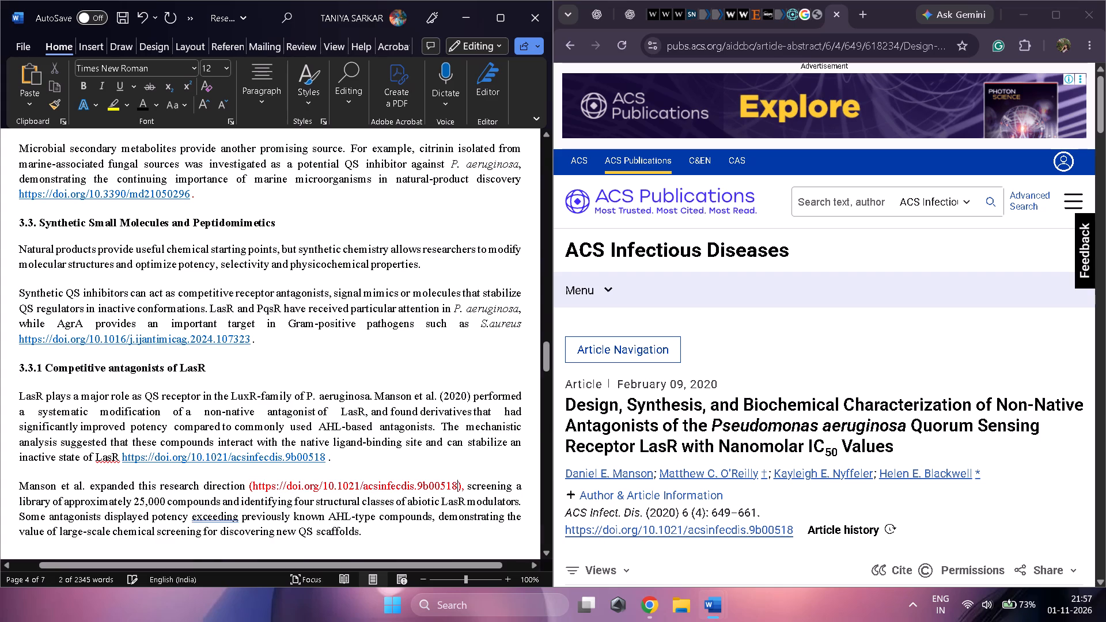
pyautogui.hotkey('ctrl', 'z')
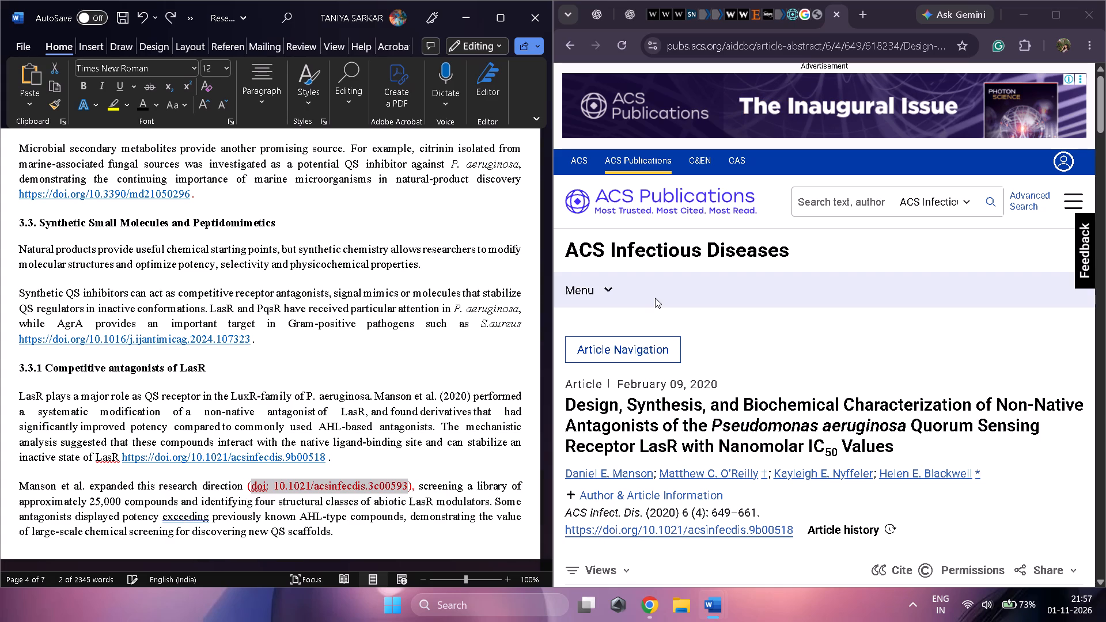
pyautogui.hotkey('ctrl', 'c')
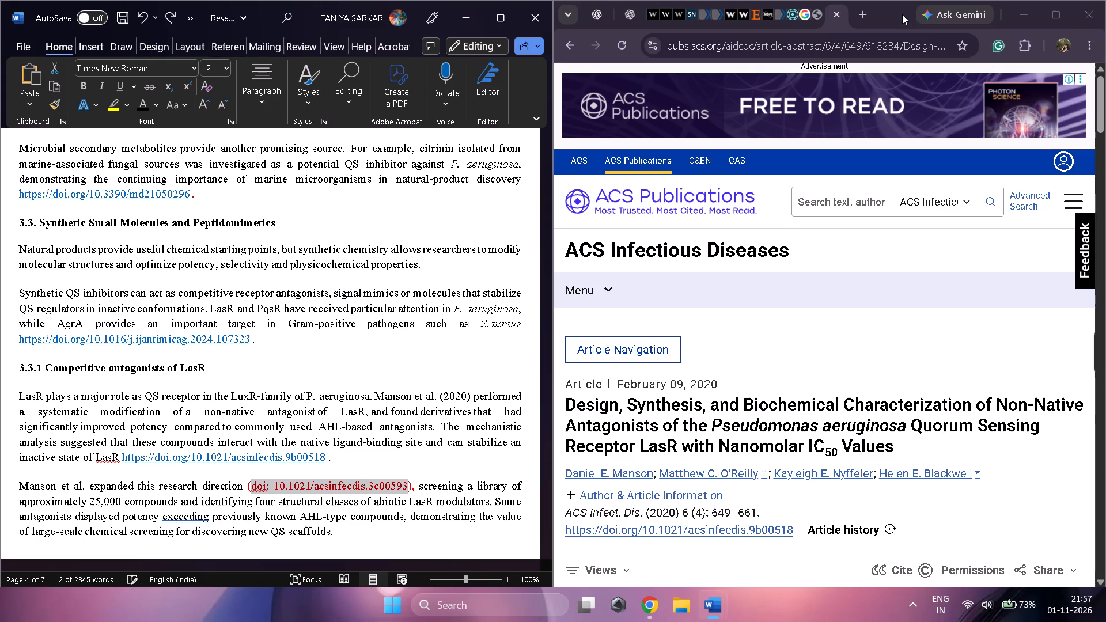
pyautogui.click(865, 13)
pyautogui.hotkey('ctrl', 'v')
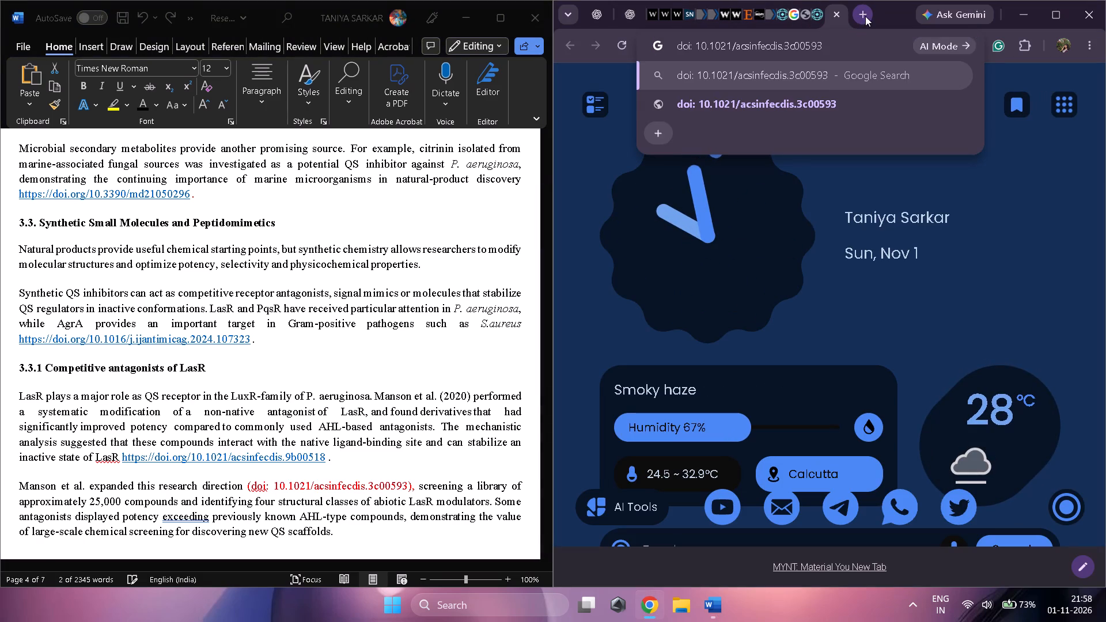
pyautogui.press('Return')
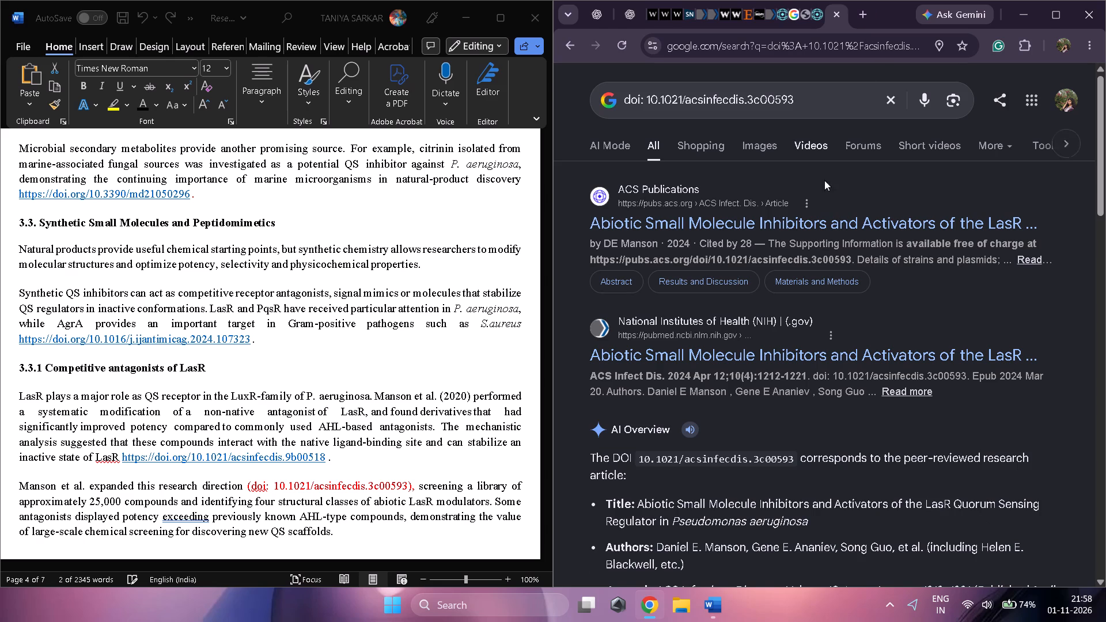
pyautogui.click(802, 224)
pyautogui.click(766, 222)
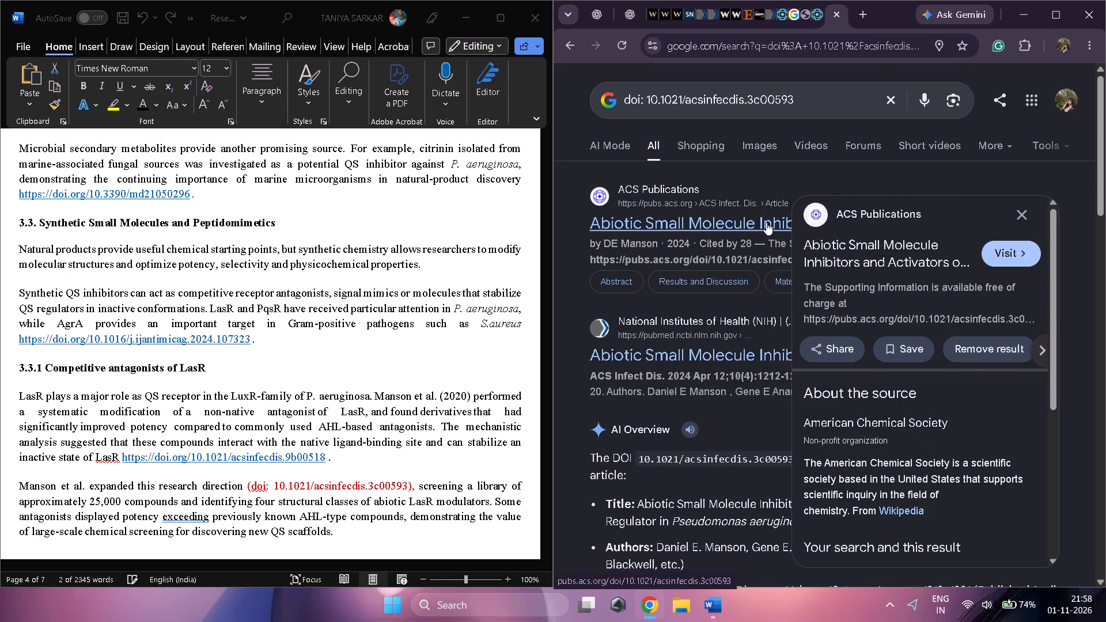
pyautogui.click(1018, 220)
pyautogui.click(978, 220)
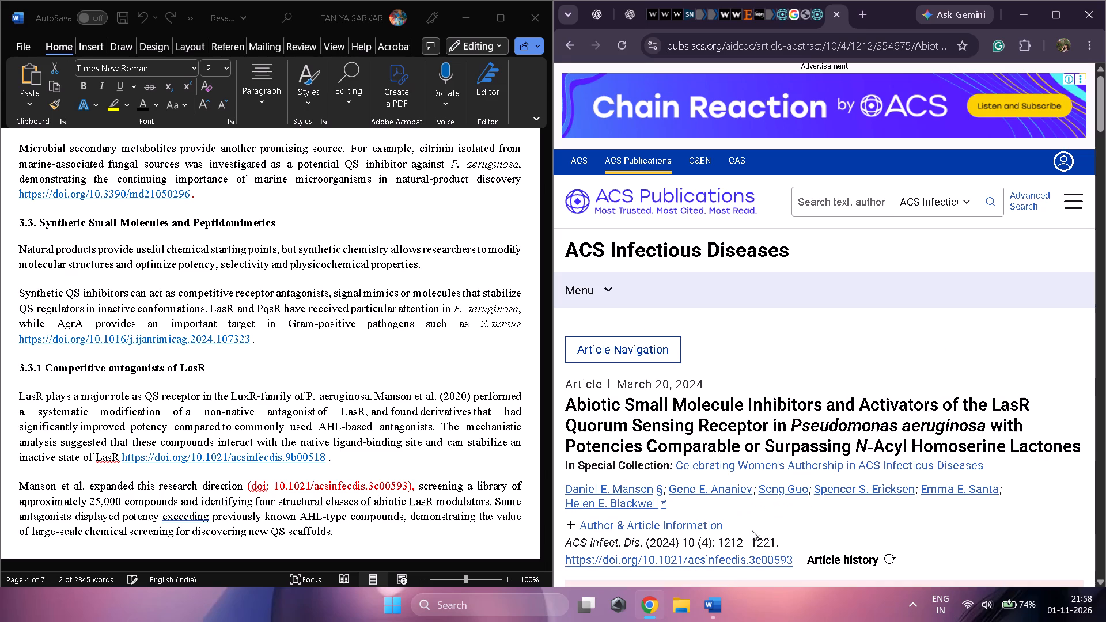
pyautogui.rightClick(746, 555)
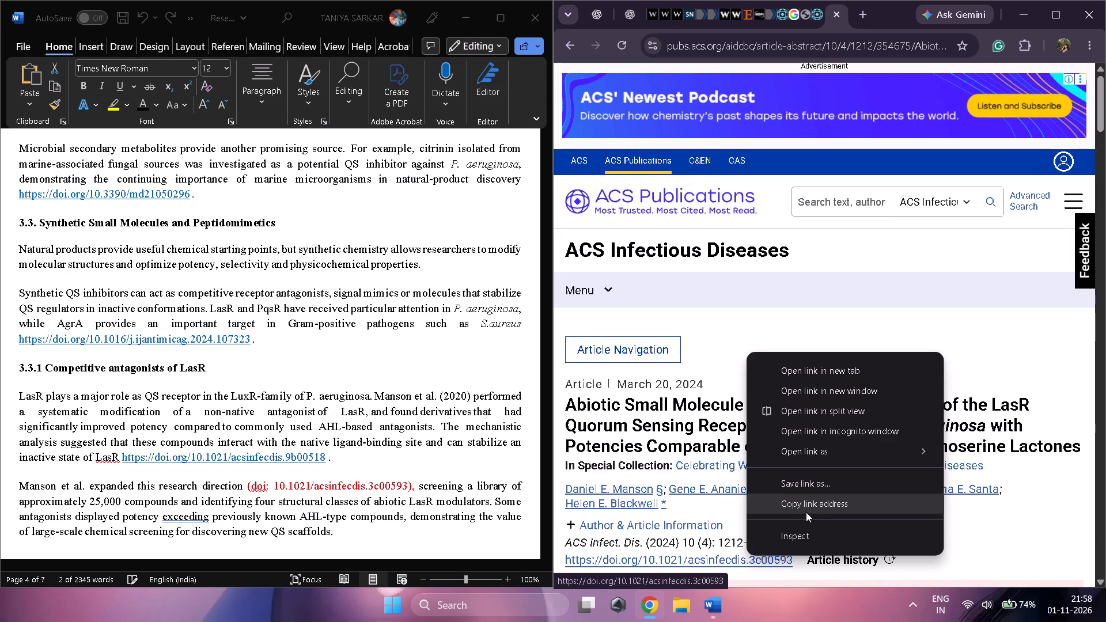
pyautogui.click(808, 508)
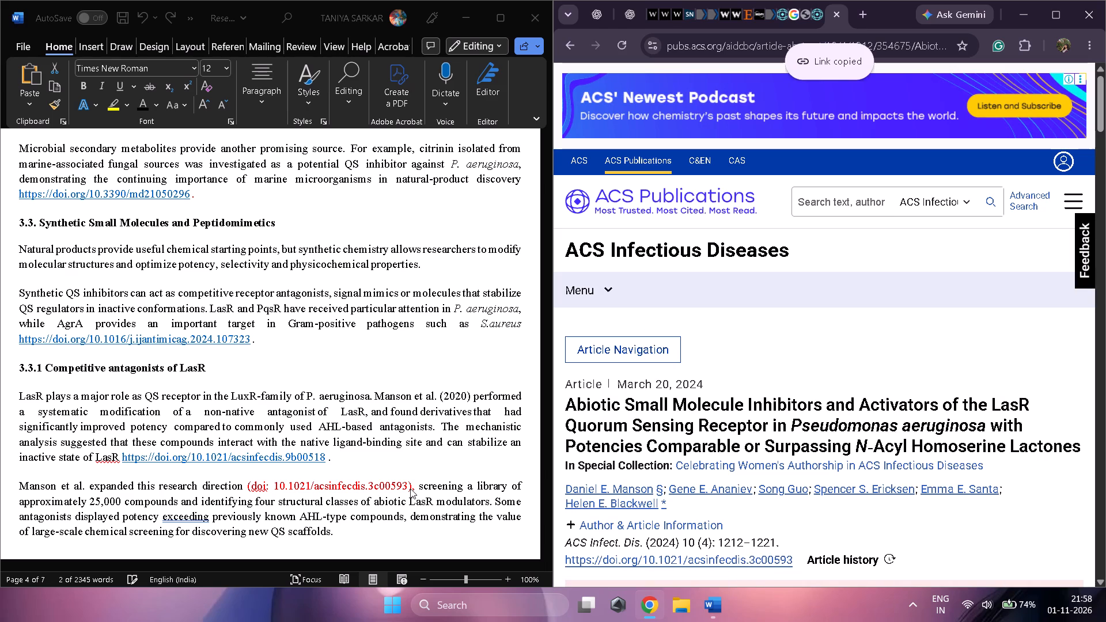
pyautogui.click(407, 485)
pyautogui.press('BackSpace')
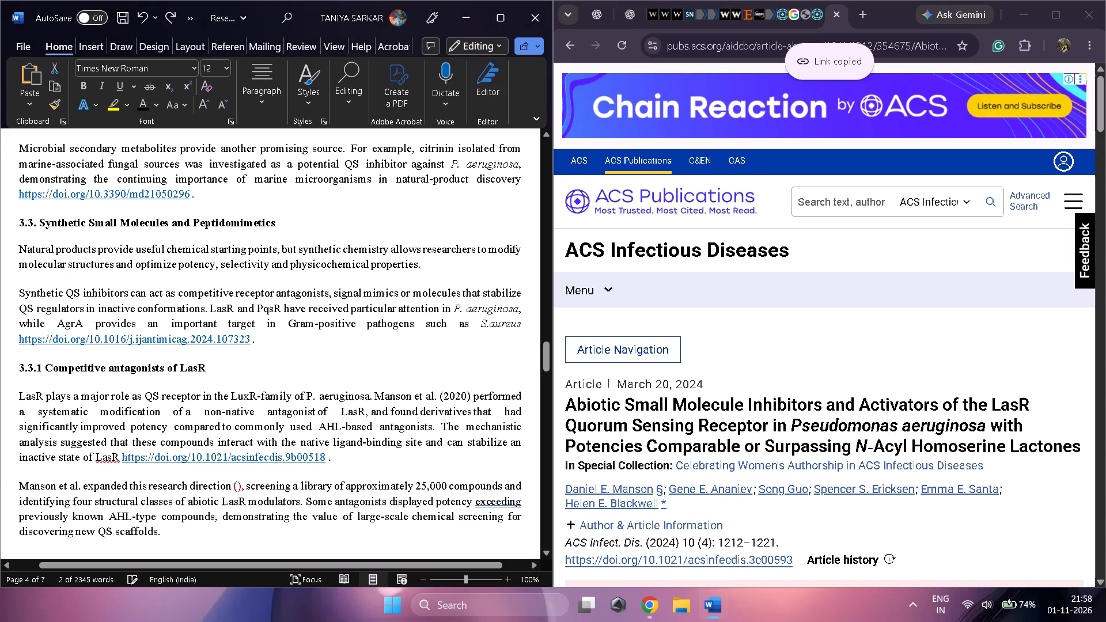
pyautogui.press('Right')
pyautogui.press('Right')
pyautogui.press('BackSpace')
pyautogui.press('BackSpace')
pyautogui.press('BackSpace')
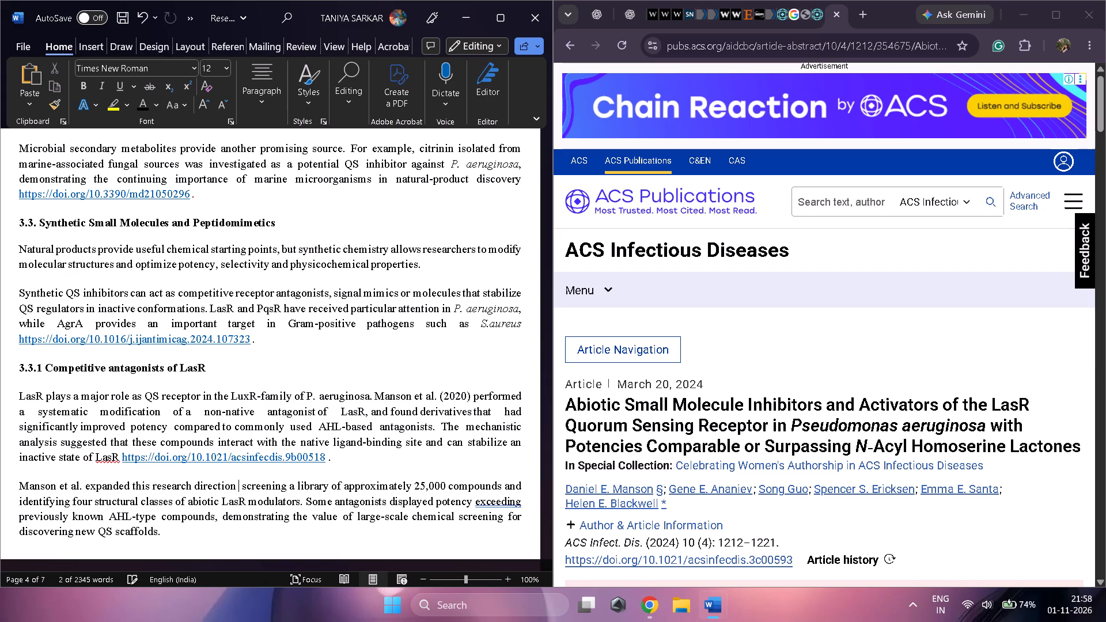
pyautogui.hotkey('ctrl', 'v')
pyautogui.press('space')
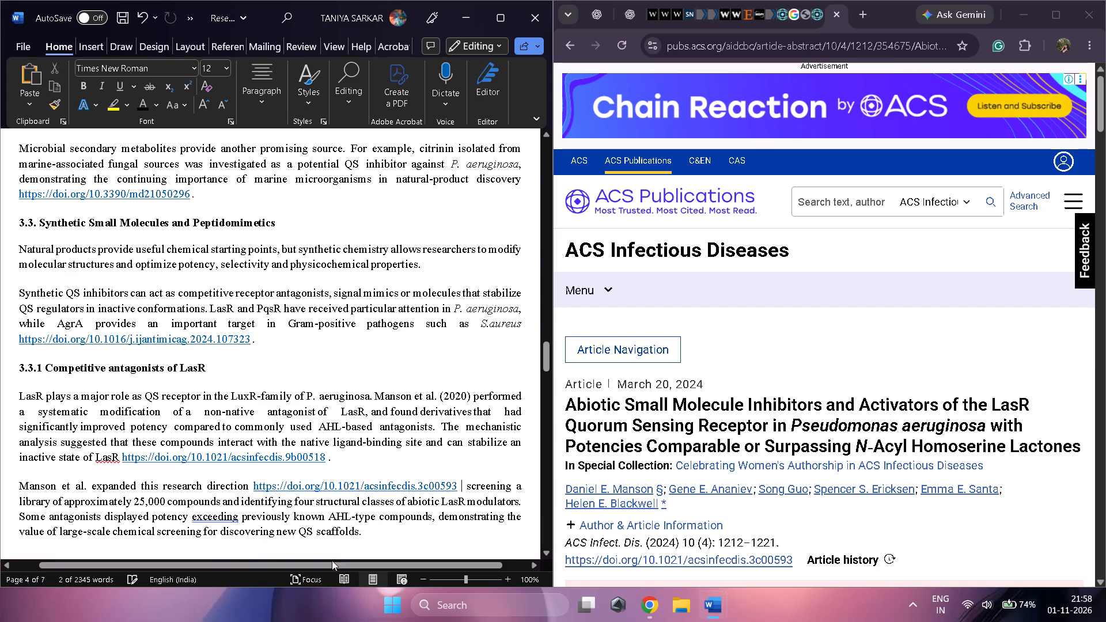
# Ignore the grammar suggestion on the word "exceeding" in section 3.3.1's second paragraph.
pyautogui.click(227, 519)
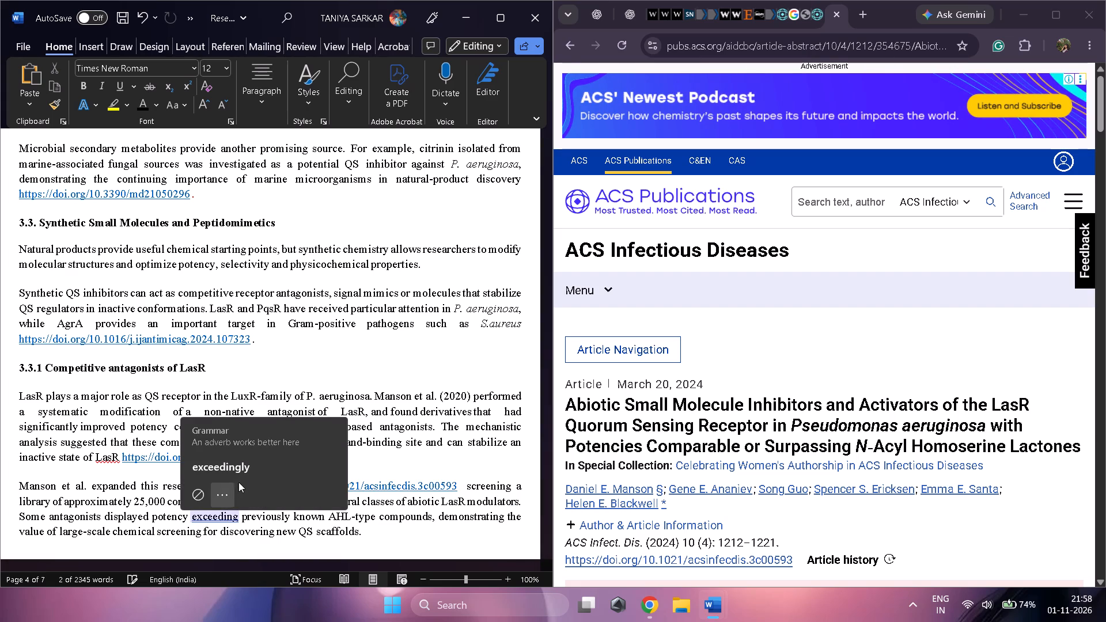
pyautogui.click(199, 493)
# Highlight the author citation "Mohammed et al." in yellow in section 3.3.1's third paragraph.
pyautogui.tripleClick(546, 551)
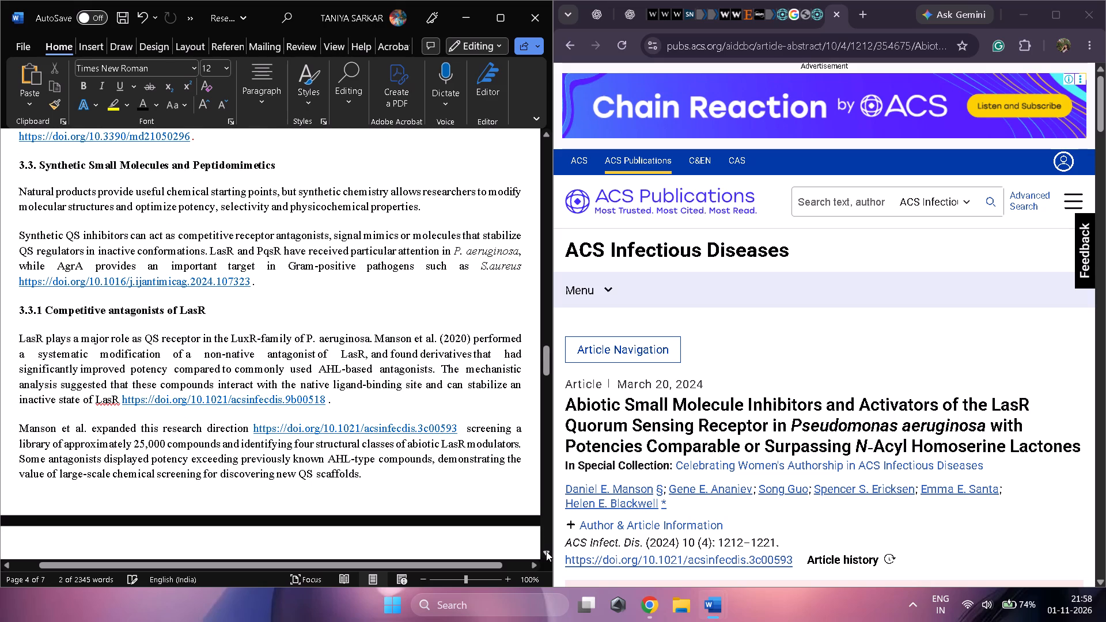
pyautogui.doubleClick(546, 551)
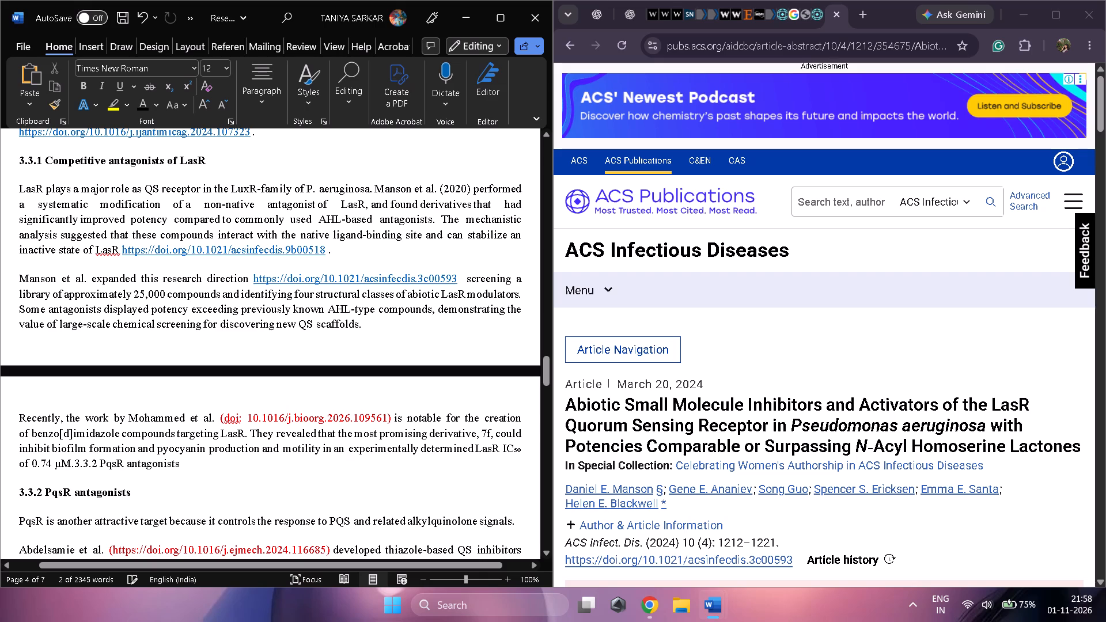
pyautogui.moveTo(128, 416); pyautogui.dragTo(218, 422)
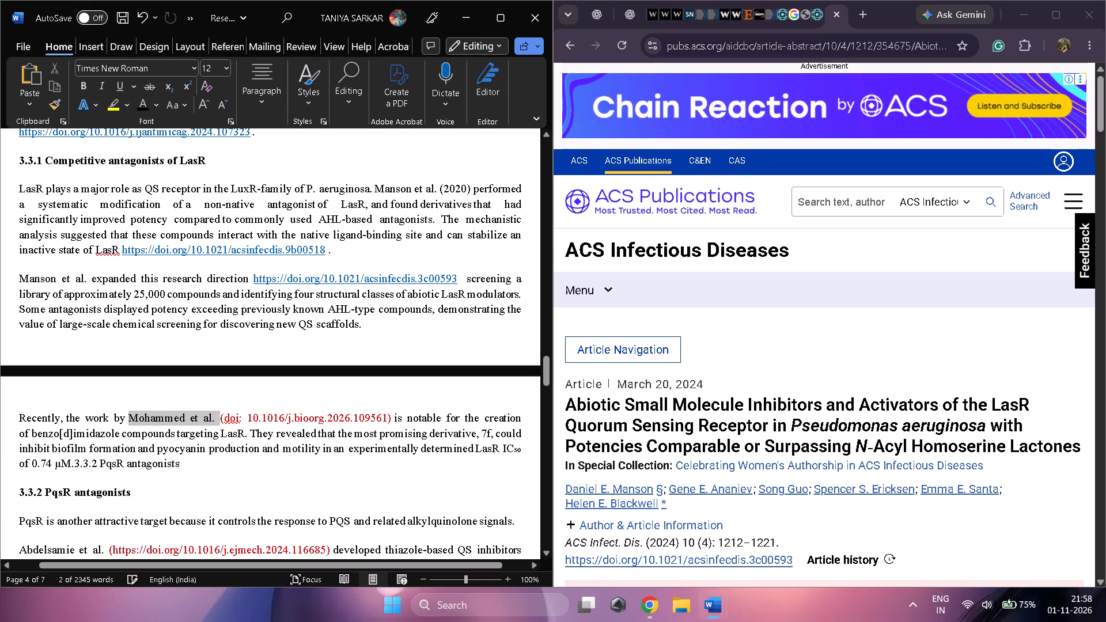
pyautogui.moveTo(218, 422); pyautogui.dragTo(217, 421)
pyautogui.click(285, 395)
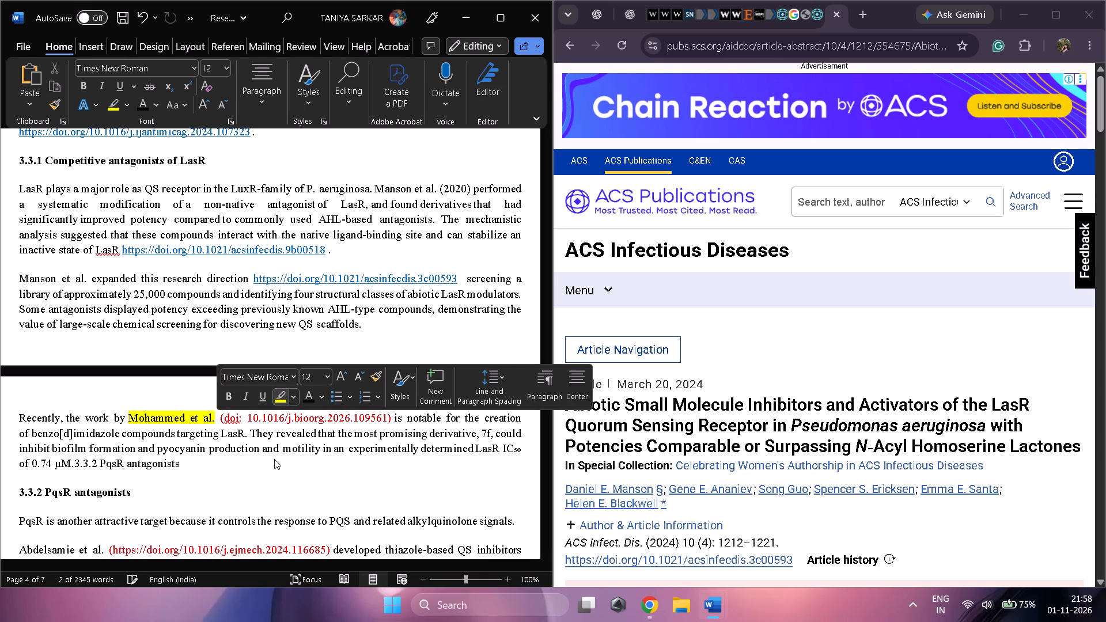
pyautogui.click(282, 476)
# Copy the red DOI after "Mohammed et al." and search the web in Chrome for doi: 10.1016/j.bioorg.2026.109561.
pyautogui.moveTo(226, 416); pyautogui.dragTo(271, 421)
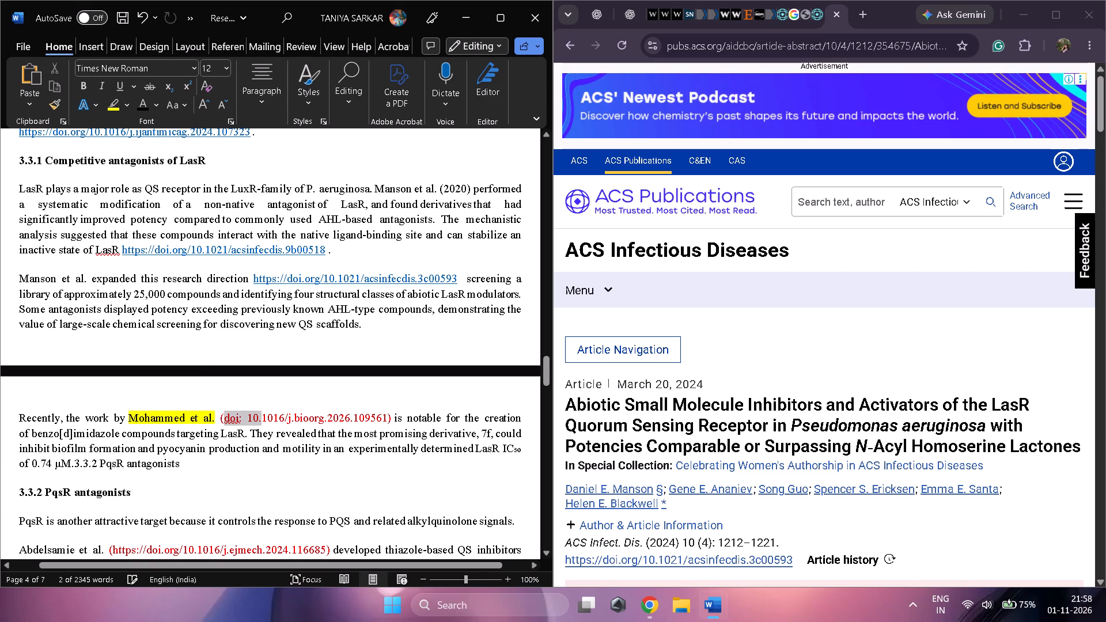
pyautogui.moveTo(271, 421); pyautogui.dragTo(384, 416)
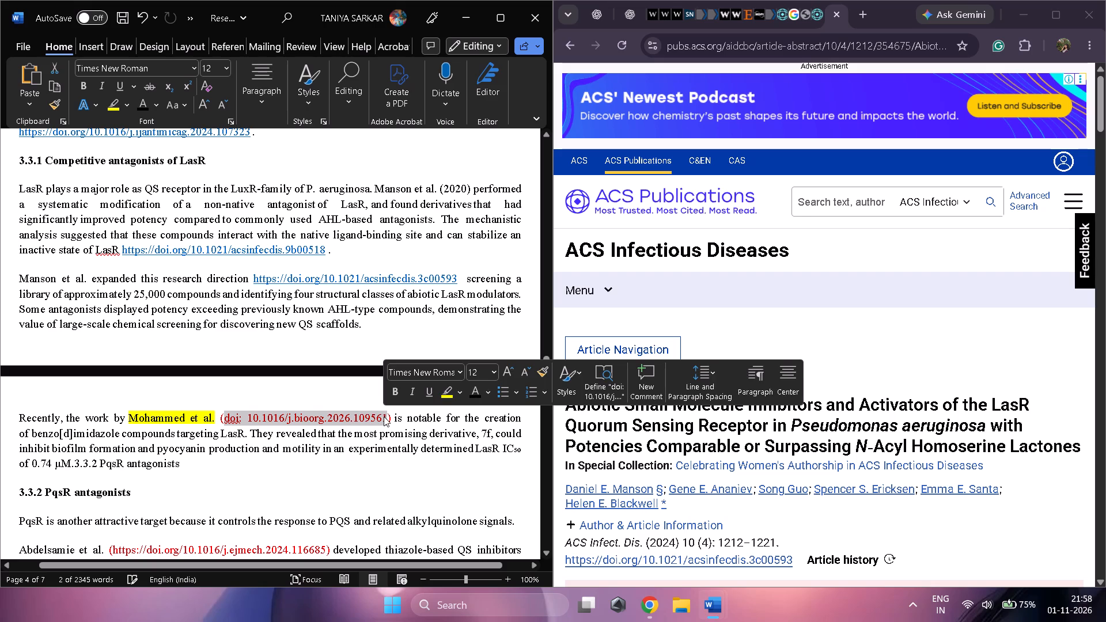
pyautogui.hotkey('ctrl', 'c')
pyautogui.click(861, 7)
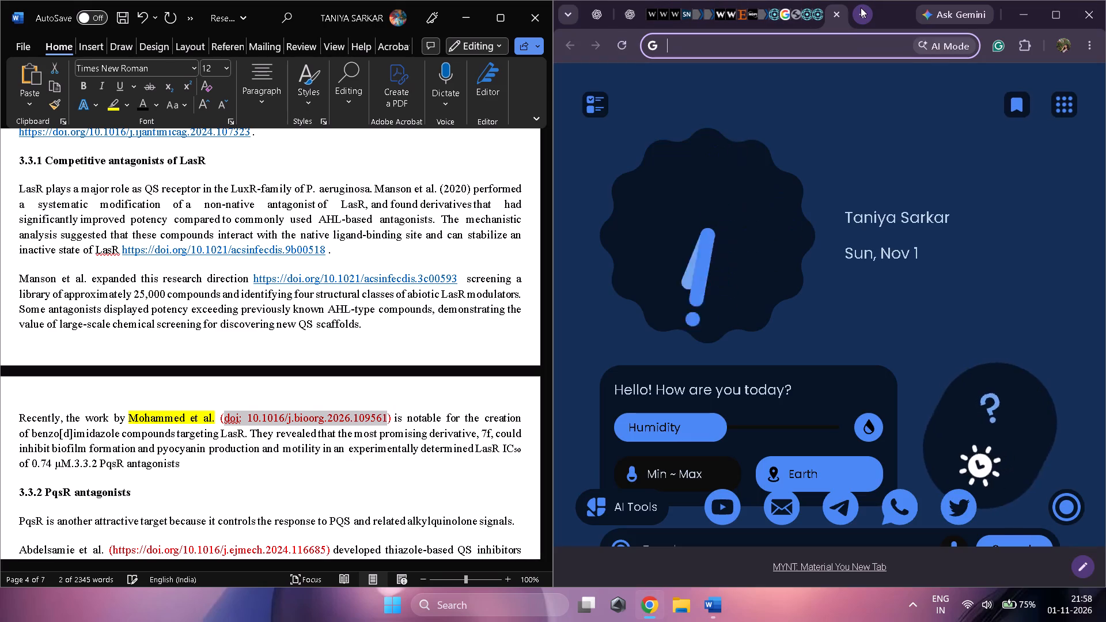
pyautogui.hotkey('ctrl', 'v')
pyautogui.press('Return')
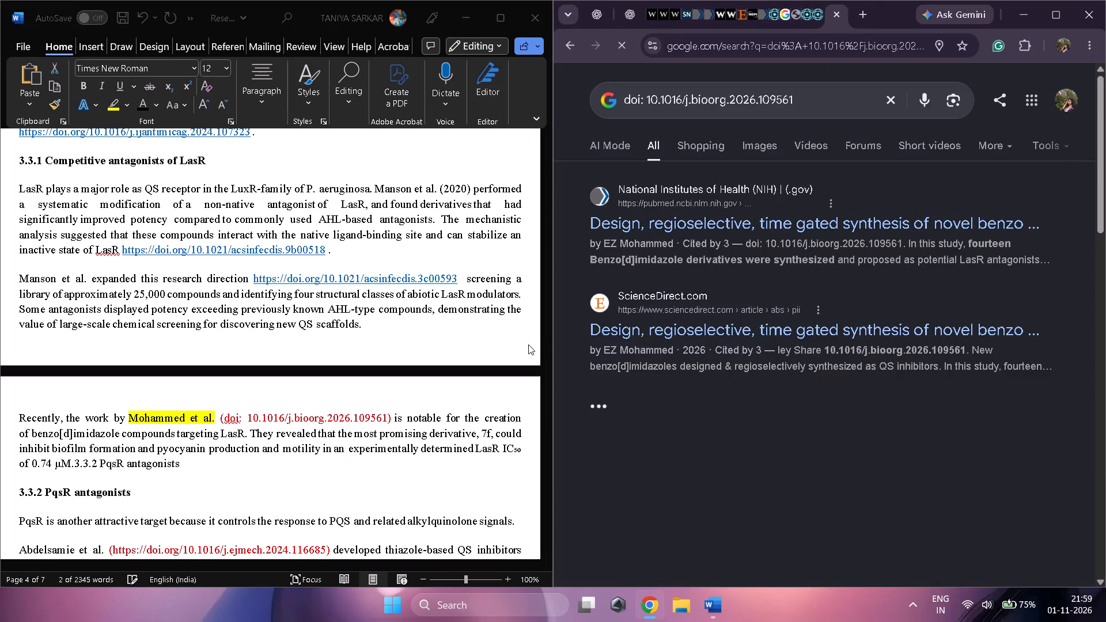
# In Word, remove the brackets around the red DOI after "Mohammed et al." in section 3.3.1's third paragraph.
pyautogui.click(389, 418)
pyautogui.click(391, 415)
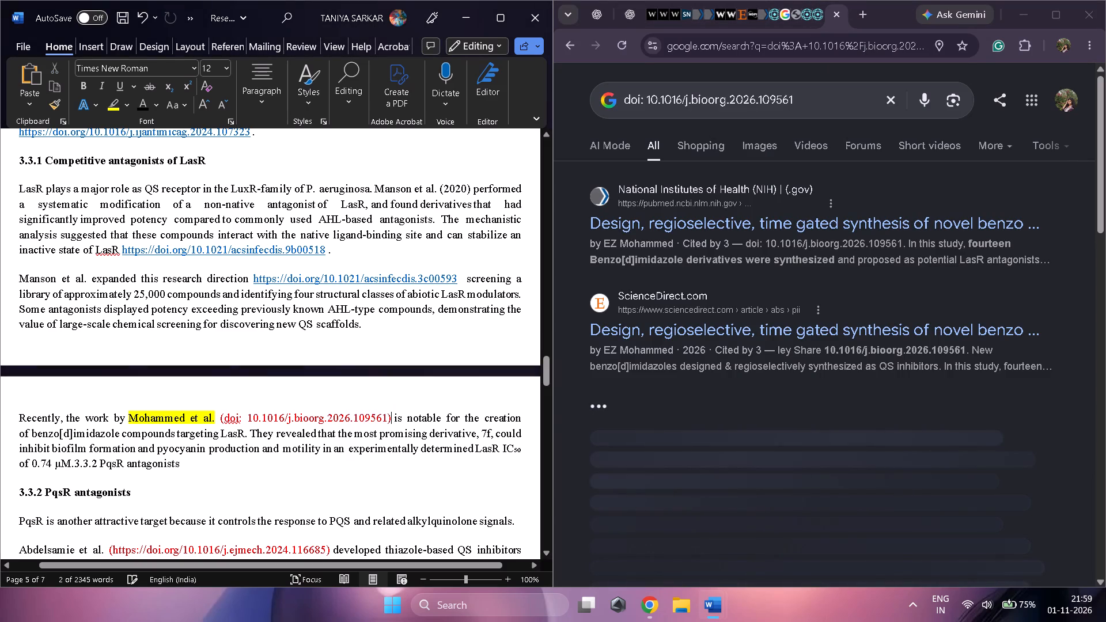
pyautogui.press('BackSpace')
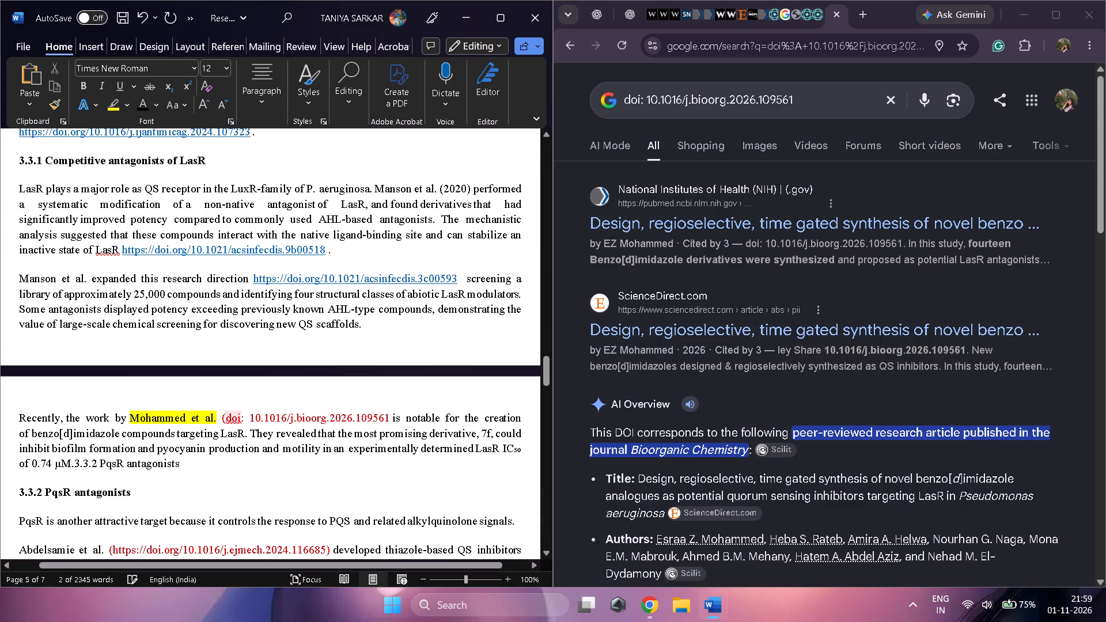
pyautogui.click(224, 420)
pyautogui.press('BackSpace')
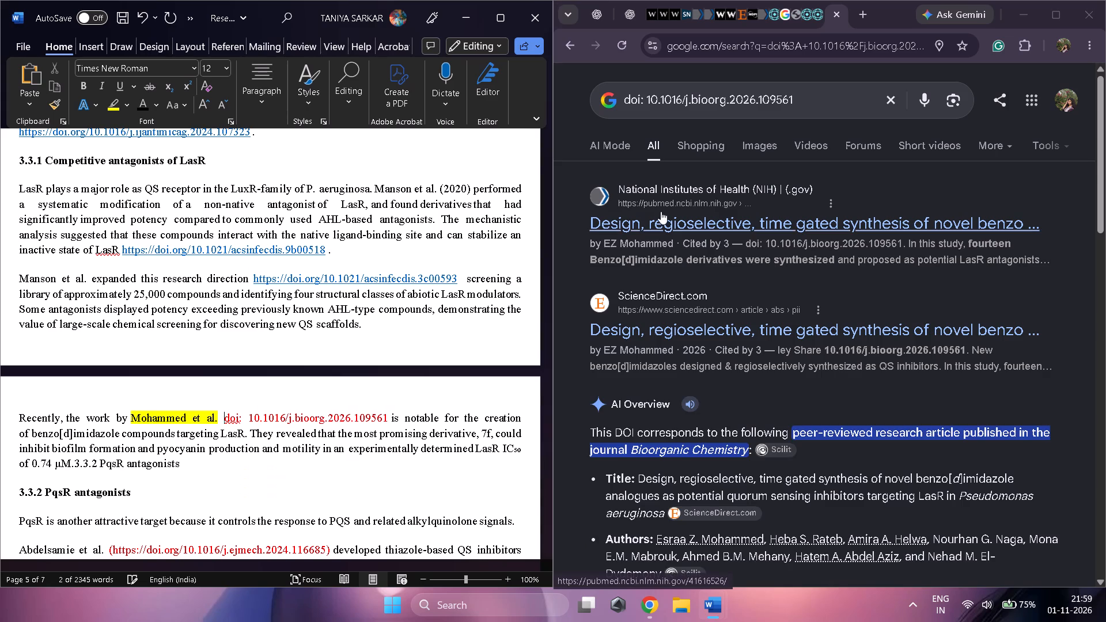
# In Chrome, open the PubMed result for the benzo[d]imidazole LasR article, copy its DOI link address and close the browser window.
pyautogui.click(661, 219)
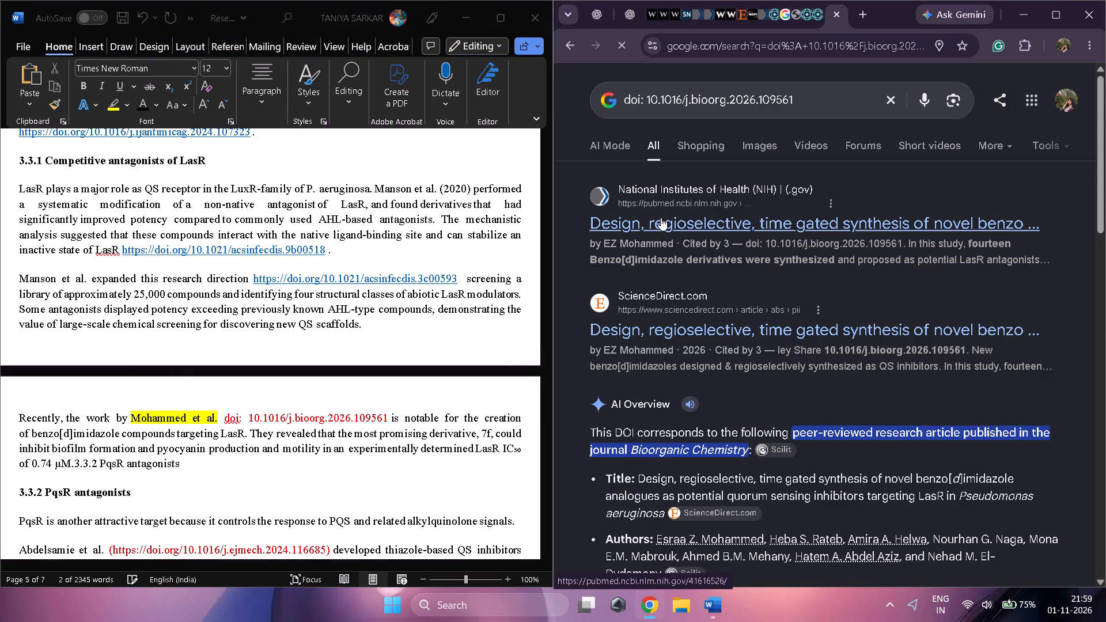
pyautogui.click(661, 218)
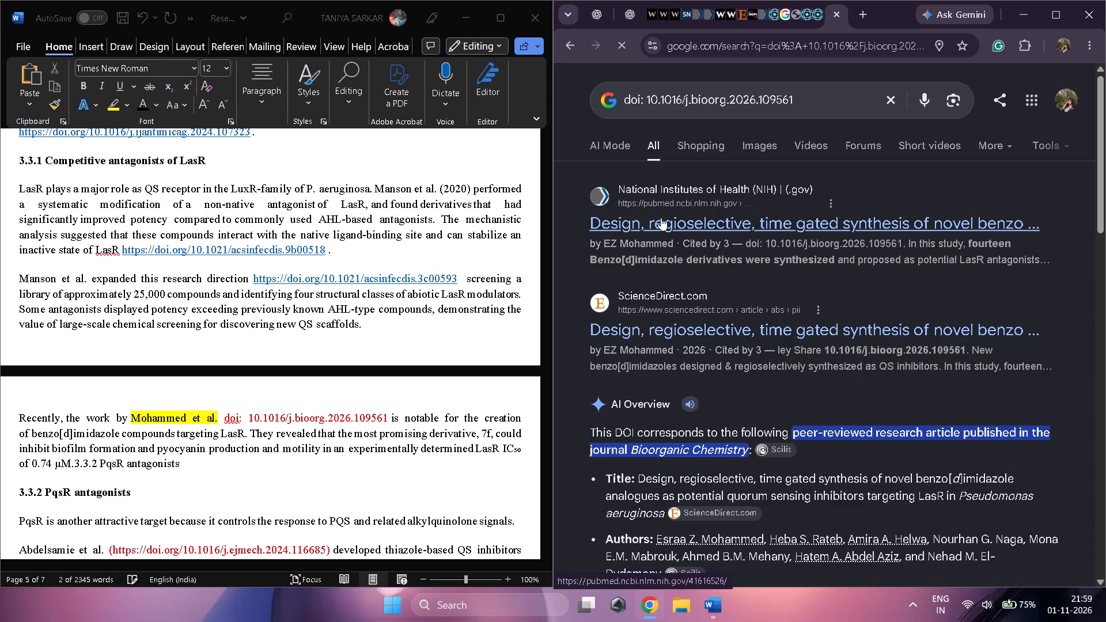
pyautogui.click(661, 218)
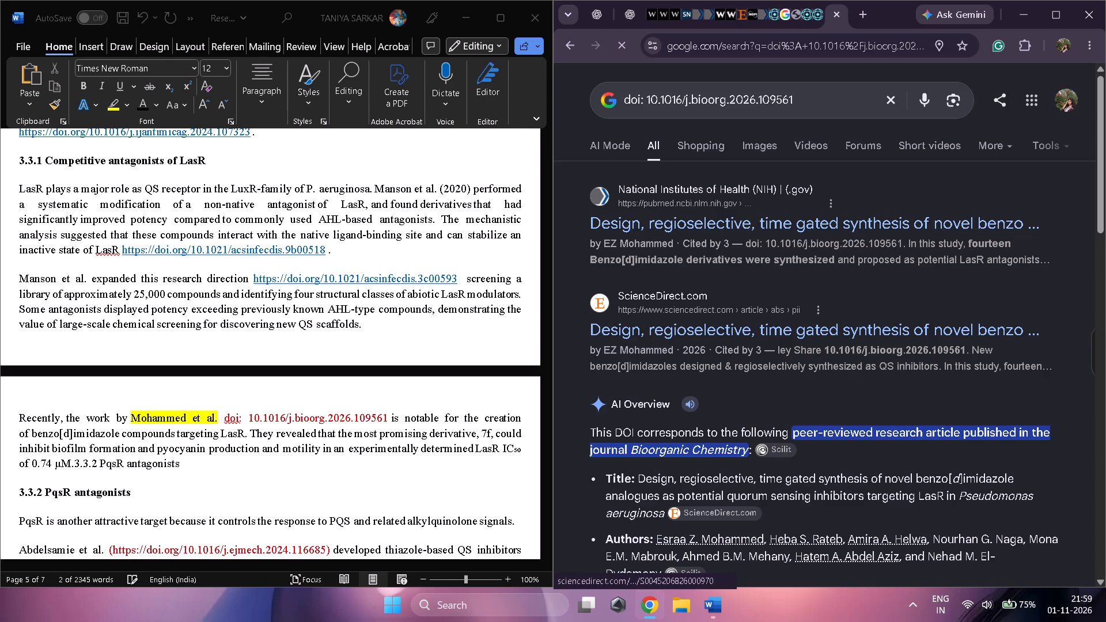
pyautogui.click(831, 222)
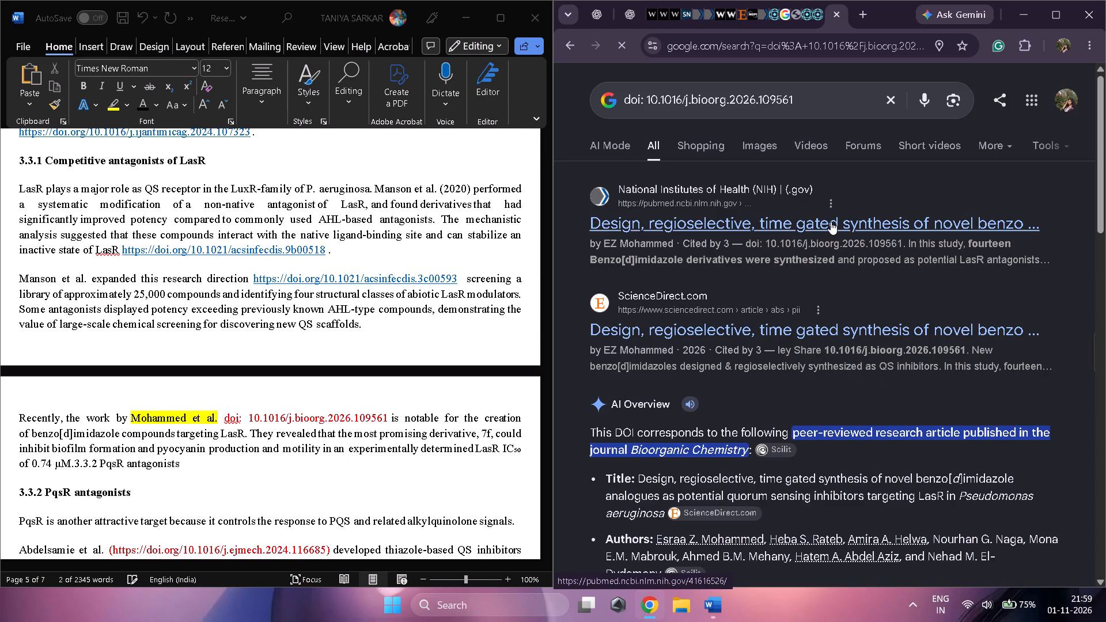
pyautogui.click(808, 328)
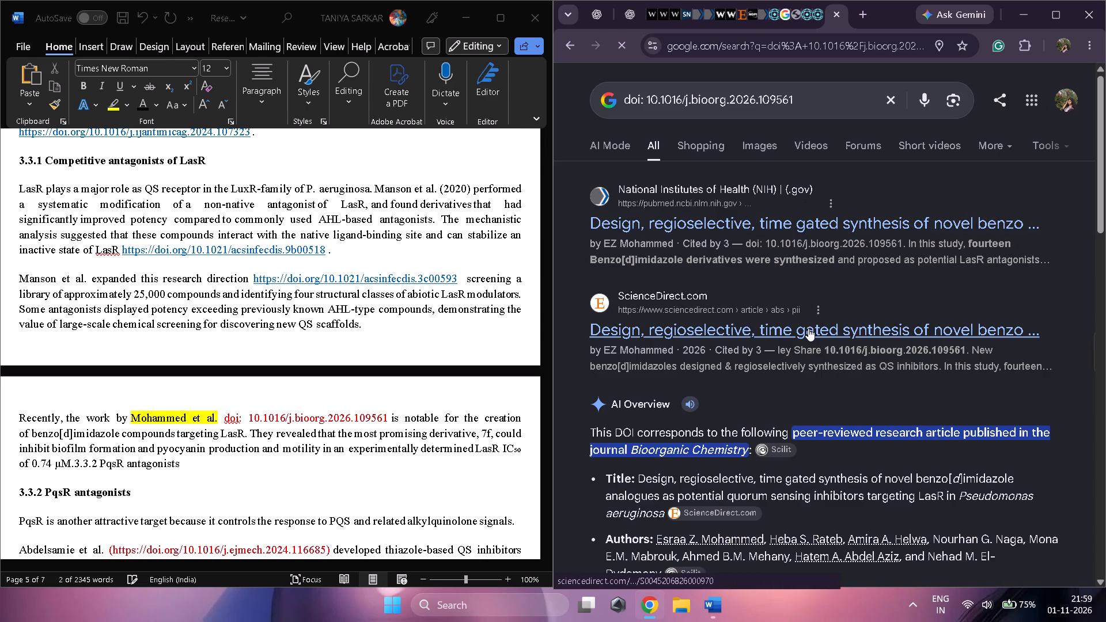
pyautogui.click(836, 215)
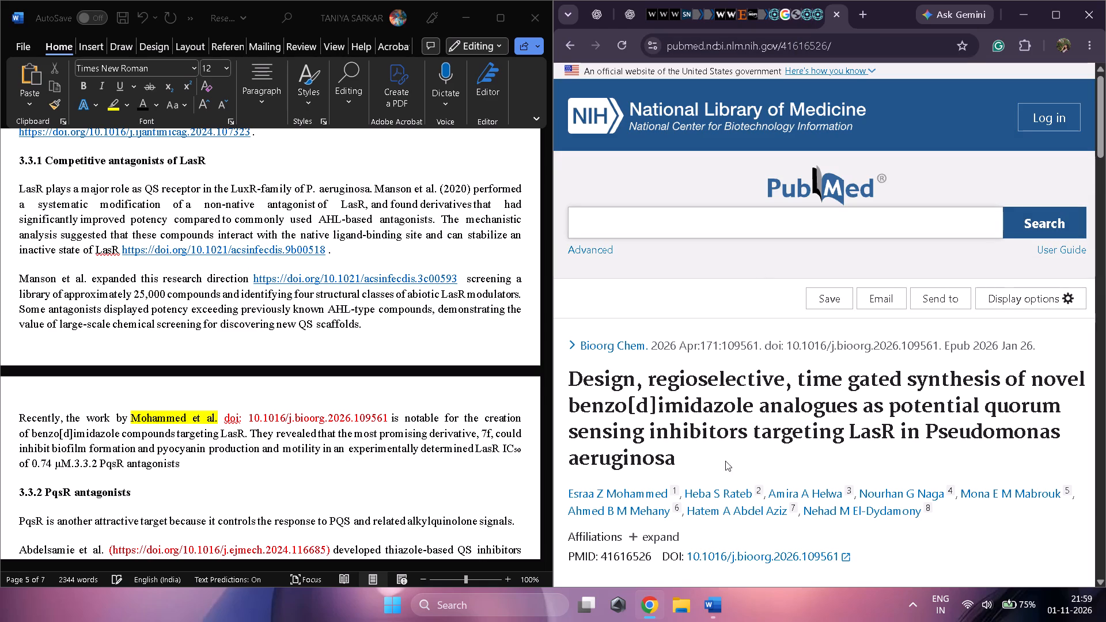
pyautogui.rightClick(753, 555)
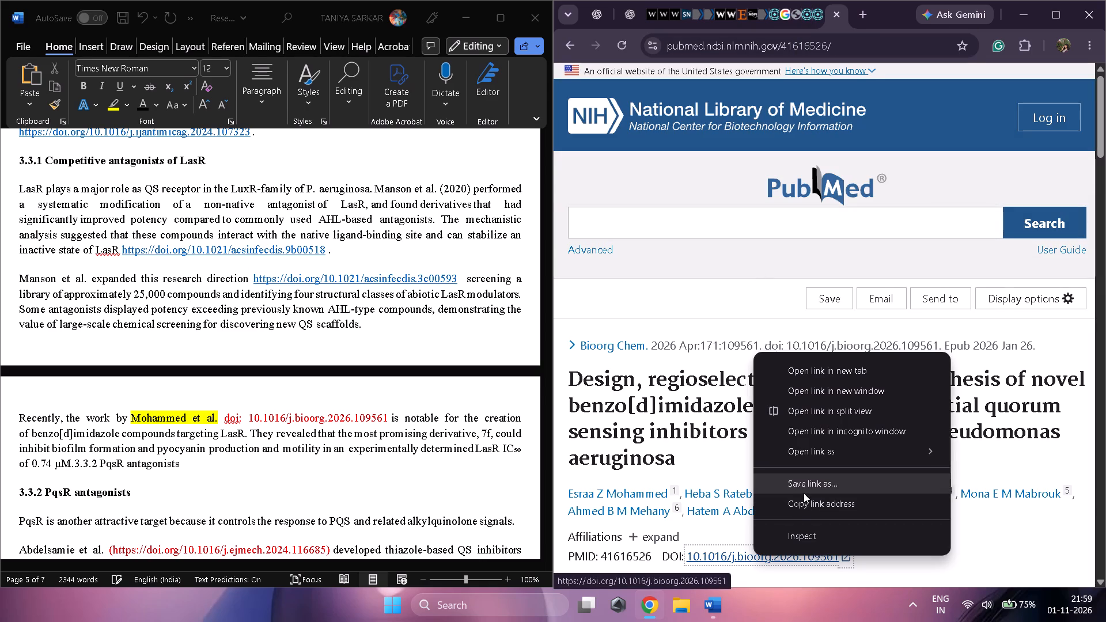
pyautogui.click(804, 503)
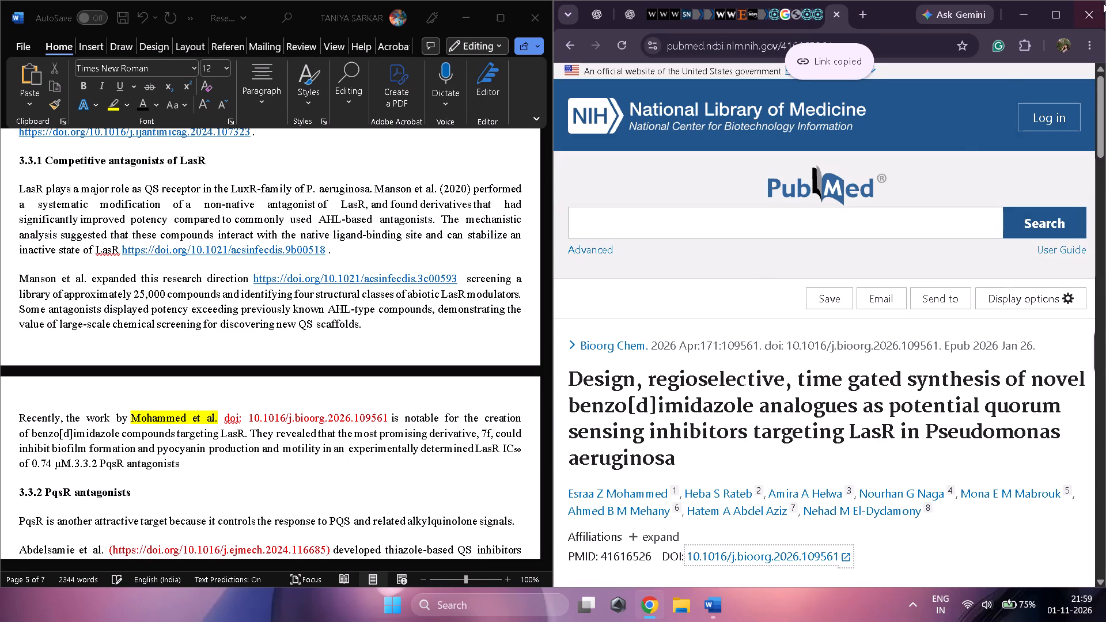
pyautogui.click(1092, 13)
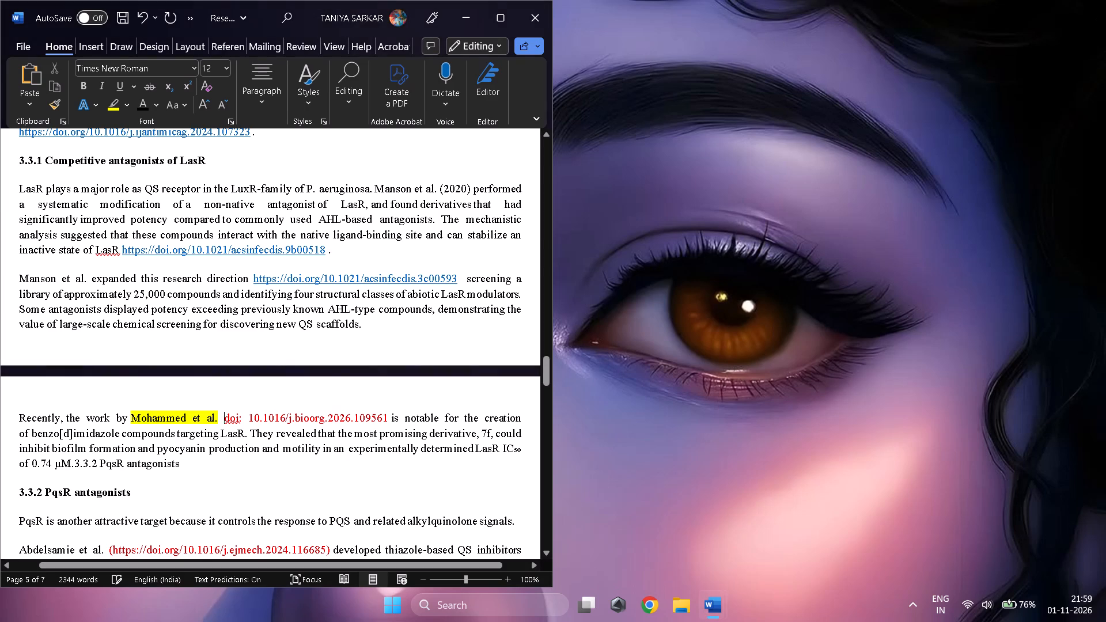
pyautogui.click(387, 418)
pyautogui.press('BackSpace')
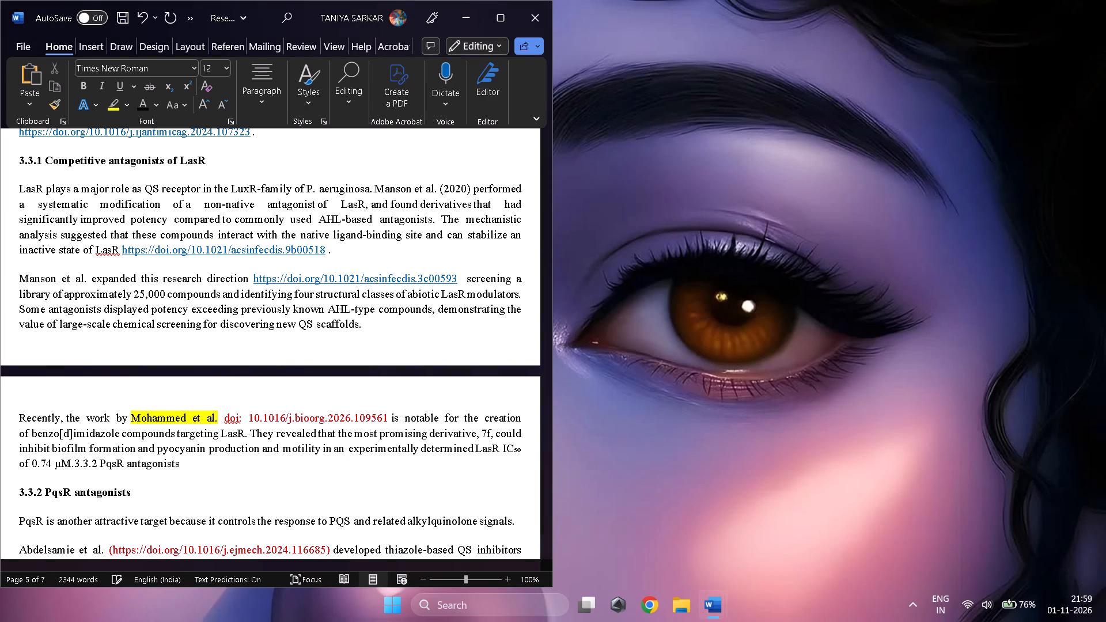
pyautogui.press('BackSpace')
pyautogui.press('BackSpace')
pyautogui.press('BackSpace')
pyautogui.press('BackSpace')
pyautogui.press('BackSpace')
pyautogui.press('BackSpace')
pyautogui.press('BackSpace')
pyautogui.press('BackSpace')
pyautogui.press('BackSpace')
pyautogui.press('BackSpace')
pyautogui.press('BackSpace')
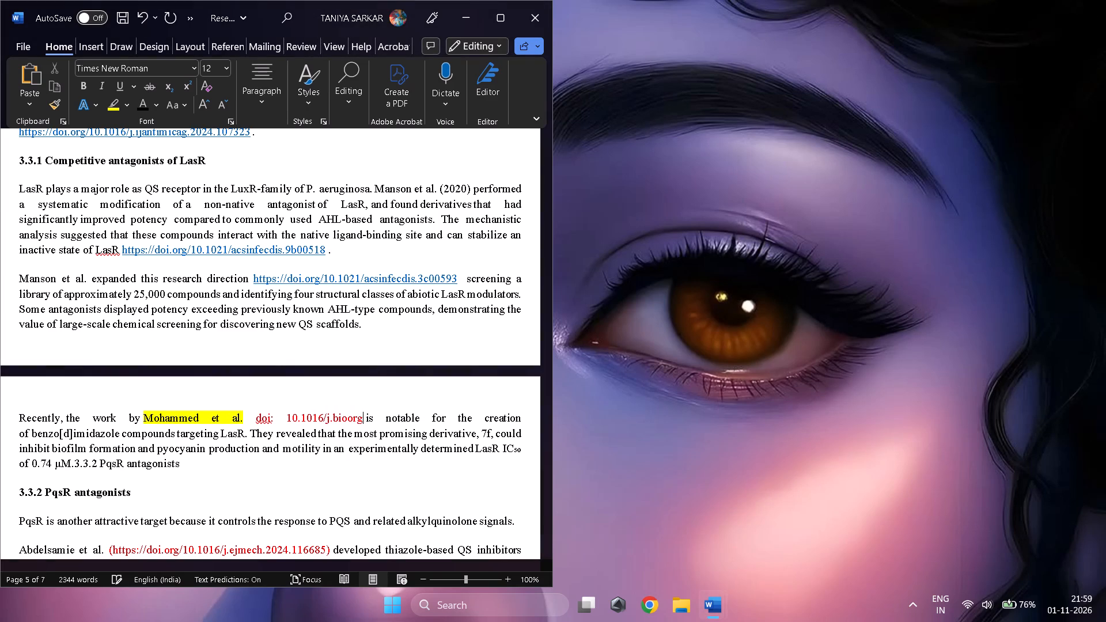
pyautogui.press('BackSpace')
pyautogui.press('BackSpace')
pyautogui.press('BackSpace')
pyautogui.press('BackSpace')
pyautogui.press('BackSpace')
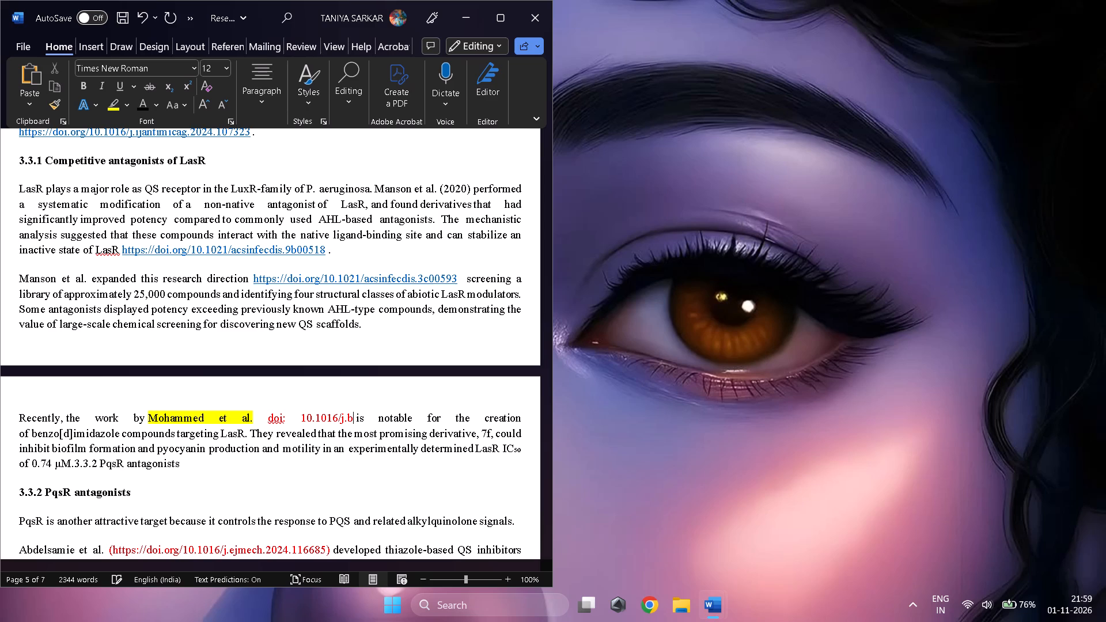
pyautogui.press('BackSpace')
pyautogui.press('BackSpace')
pyautogui.press('BackSpace')
pyautogui.press('BackSpace')
pyautogui.press('BackSpace')
pyautogui.press('BackSpace')
pyautogui.press('BackSpace')
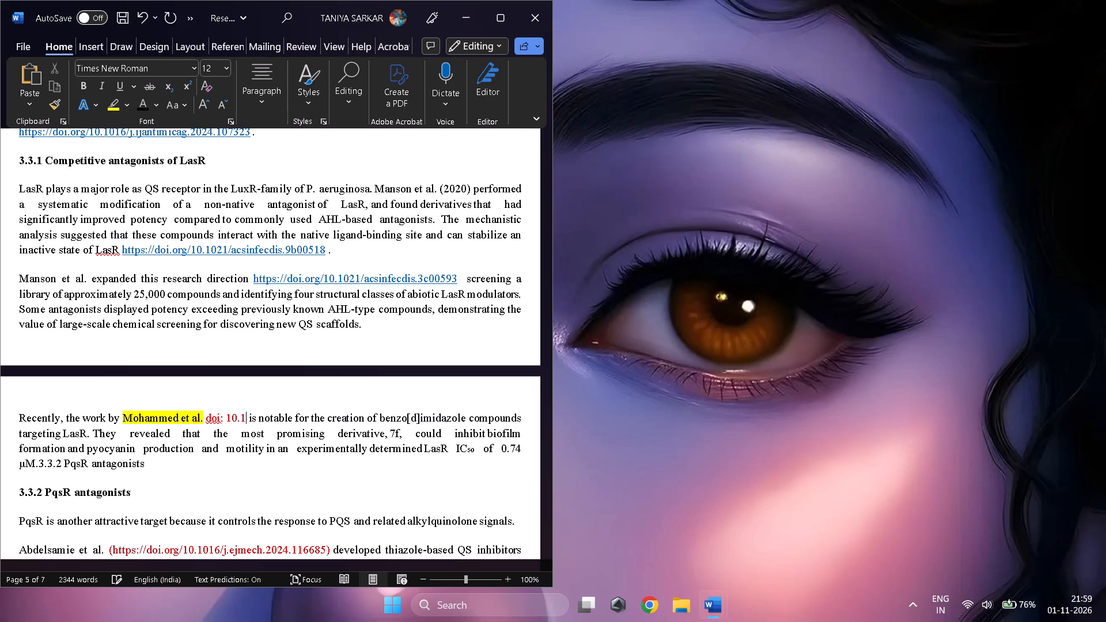
pyautogui.press('BackSpace')
pyautogui.press('BackSpace')
pyautogui.press('BackSpace')
pyautogui.press('BackSpace')
pyautogui.press('BackSpace')
pyautogui.press('BackSpace')
pyautogui.press('BackSpace')
pyautogui.press('BackSpace')
pyautogui.press('BackSpace')
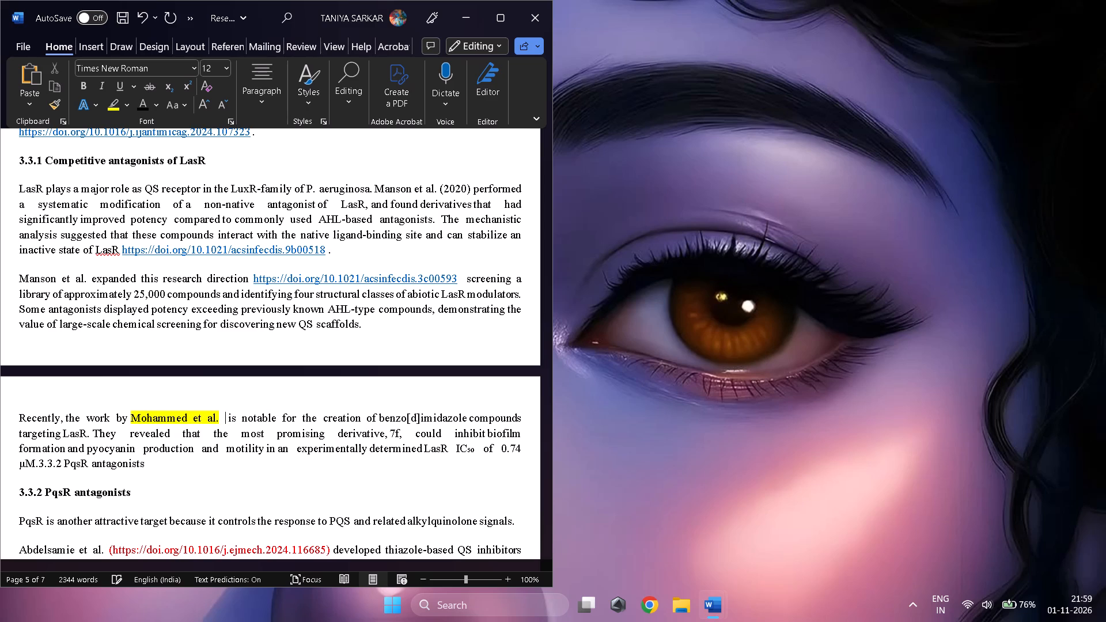
pyautogui.hotkey('ctrl', 'v')
pyautogui.press('space')
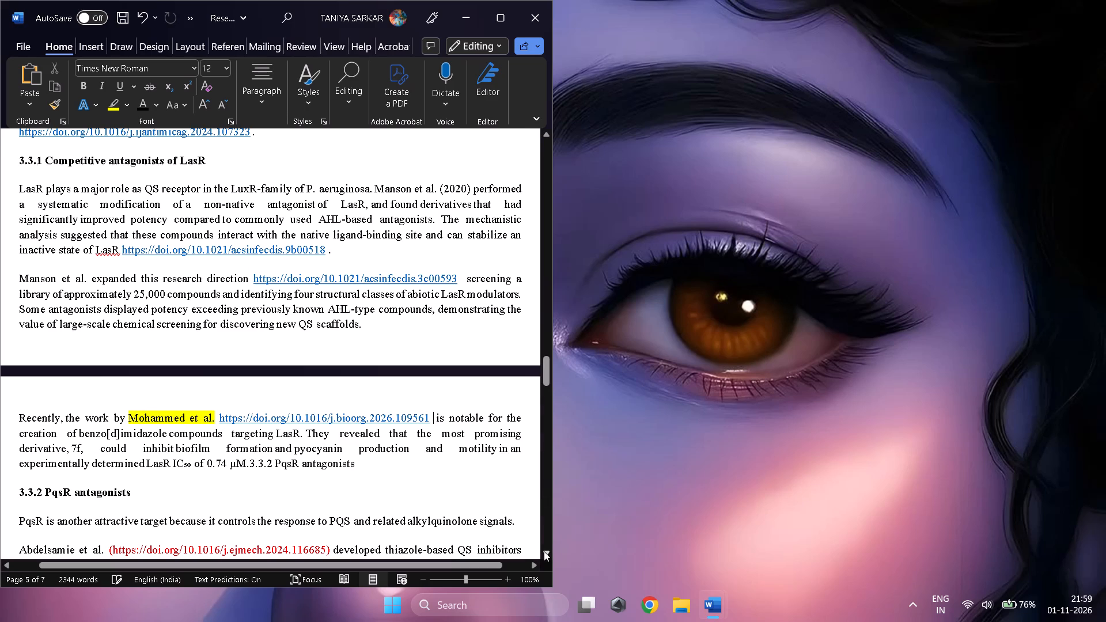
# Highlight the author citation "Abdelsamie et al." in yellow in section 3.3.2.
pyautogui.doubleClick(544, 551)
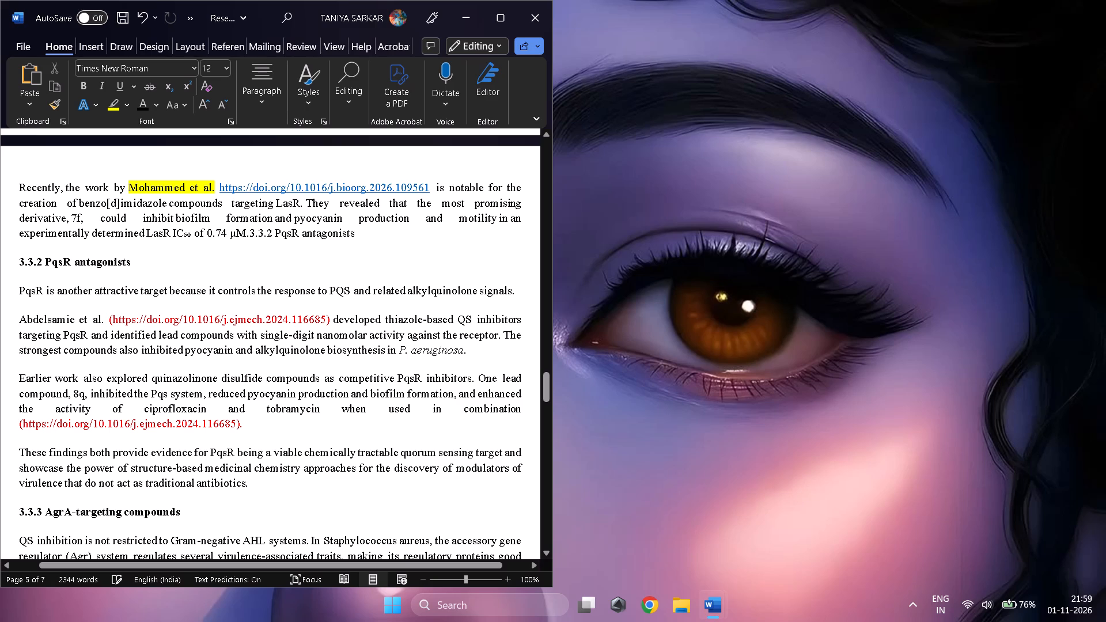
pyautogui.moveTo(19, 319); pyautogui.dragTo(106, 321)
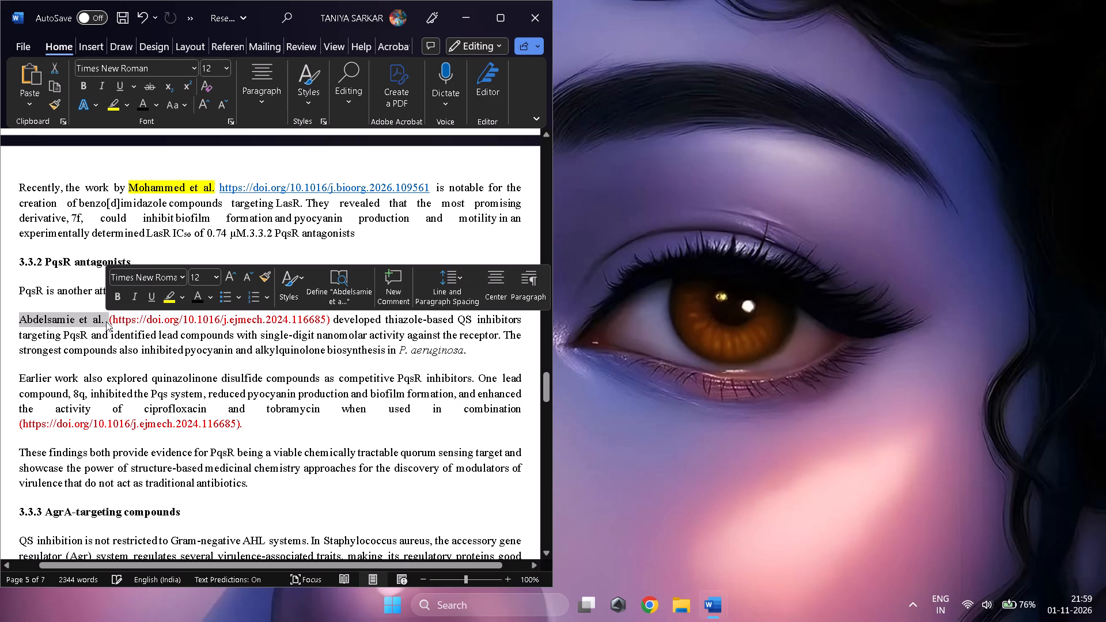
pyautogui.click(167, 299)
pyautogui.click(113, 317)
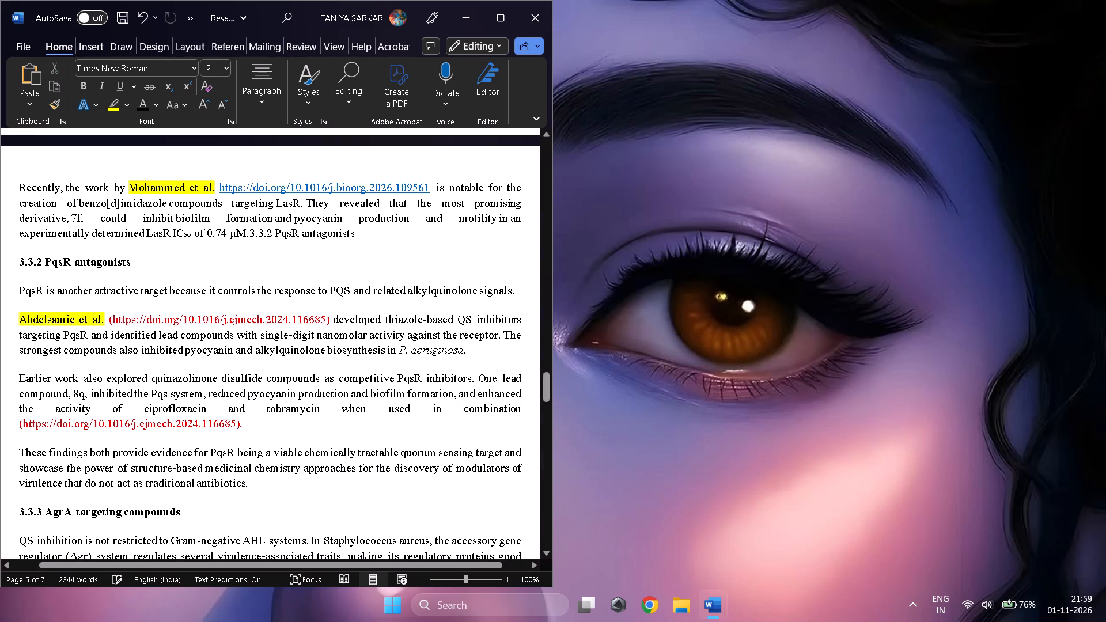
pyautogui.press('BackSpace')
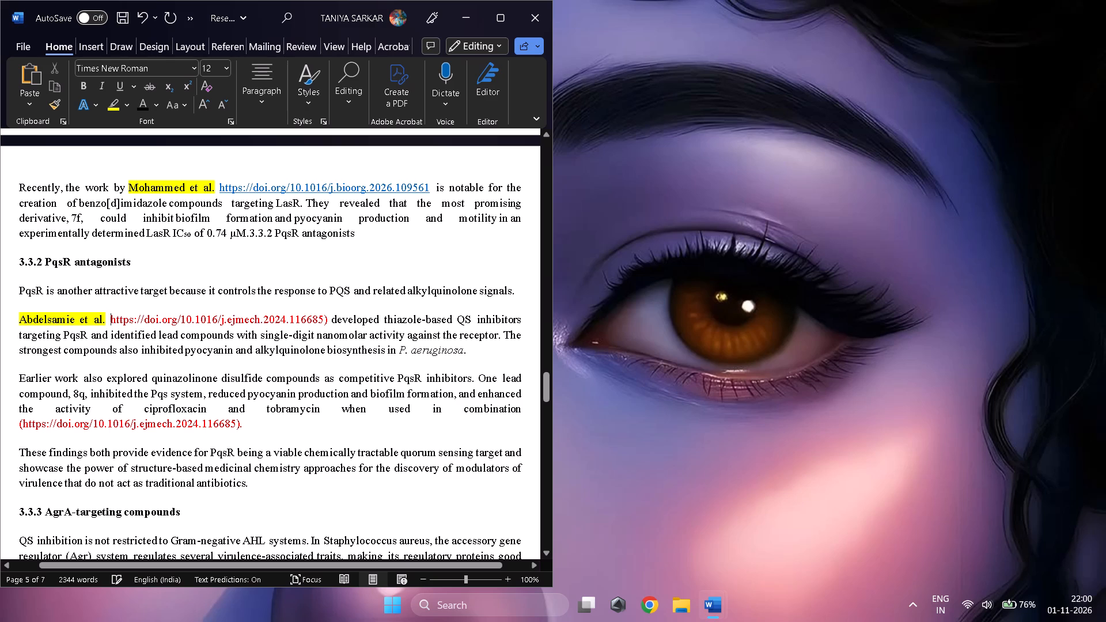
pyautogui.click(329, 319)
pyautogui.press('BackSpace')
pyautogui.press('space')
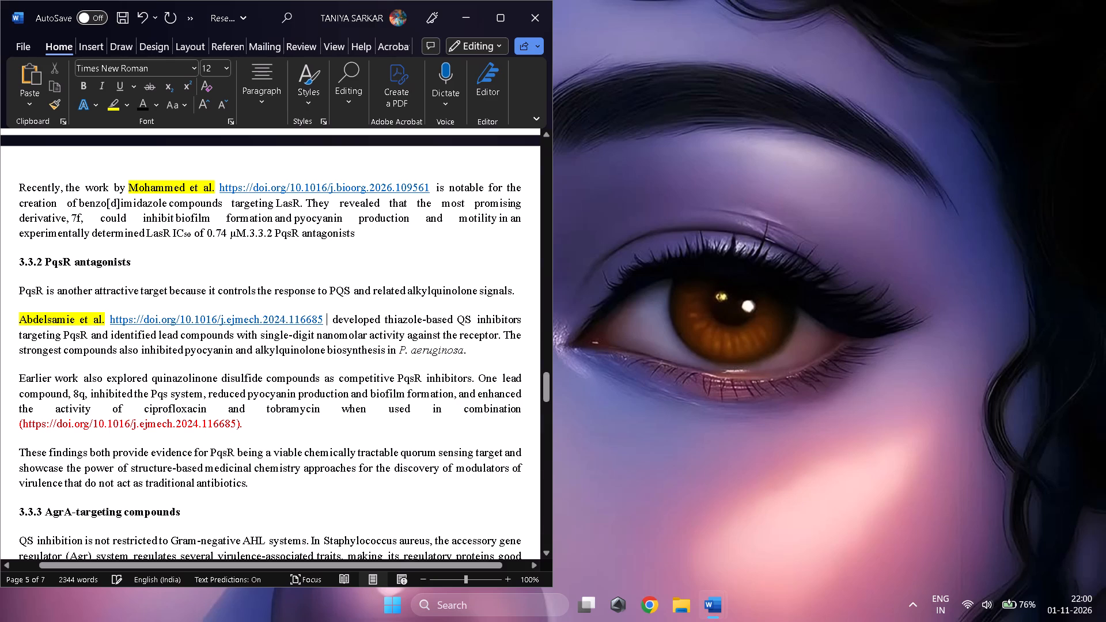
pyautogui.click(243, 425)
pyautogui.press('BackSpace')
pyautogui.press('BackSpace')
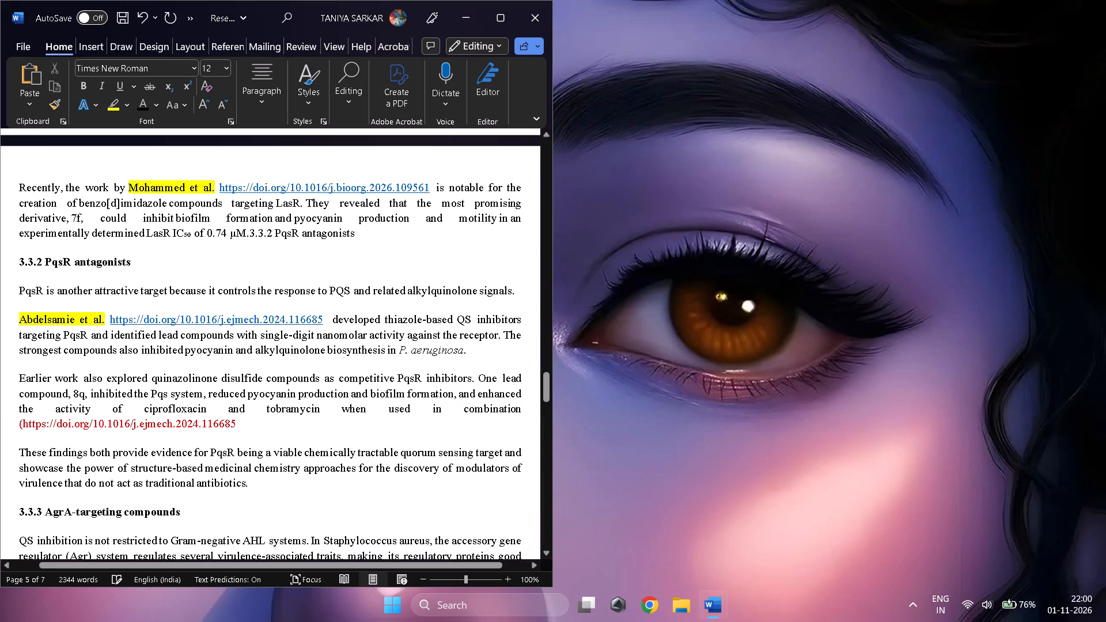
pyautogui.click(24, 424)
pyautogui.press('BackSpace')
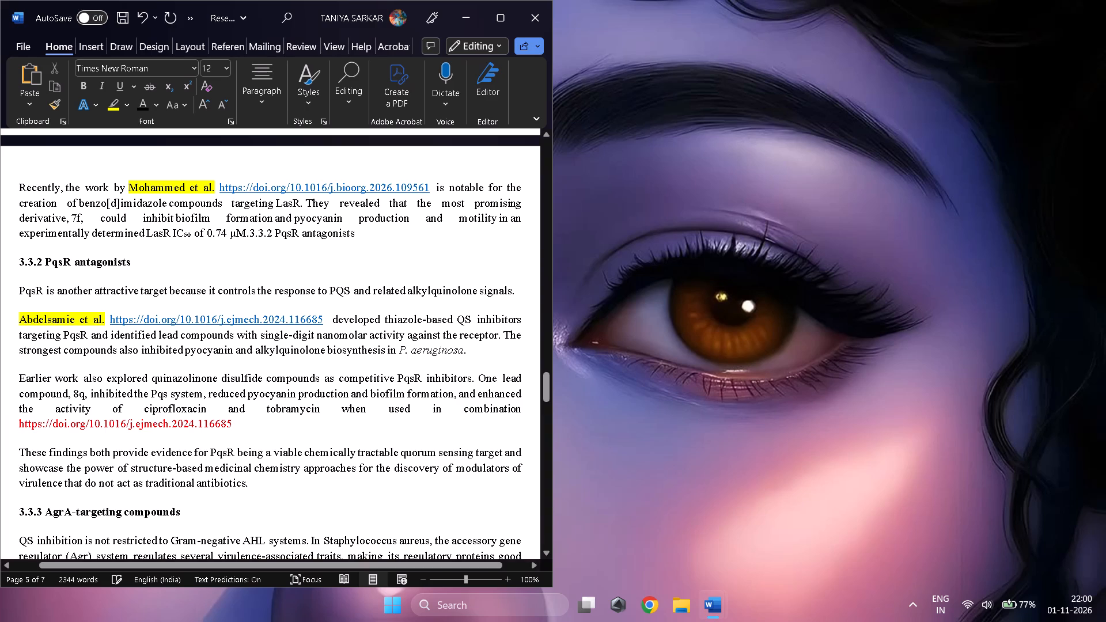
pyautogui.click(231, 422)
pyautogui.write('.')
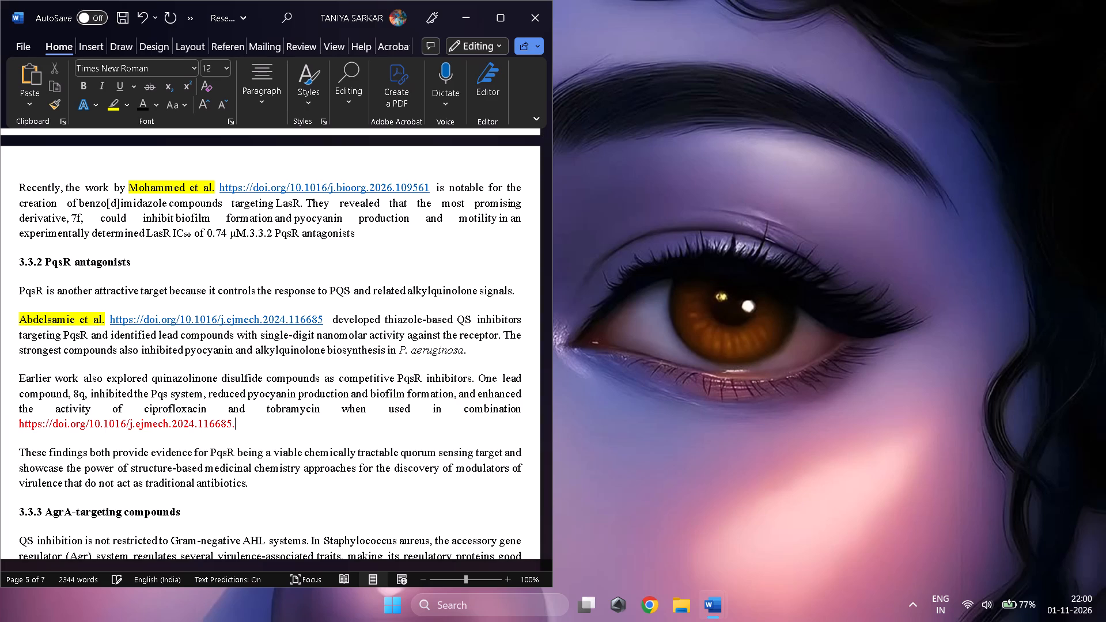
pyautogui.press('space')
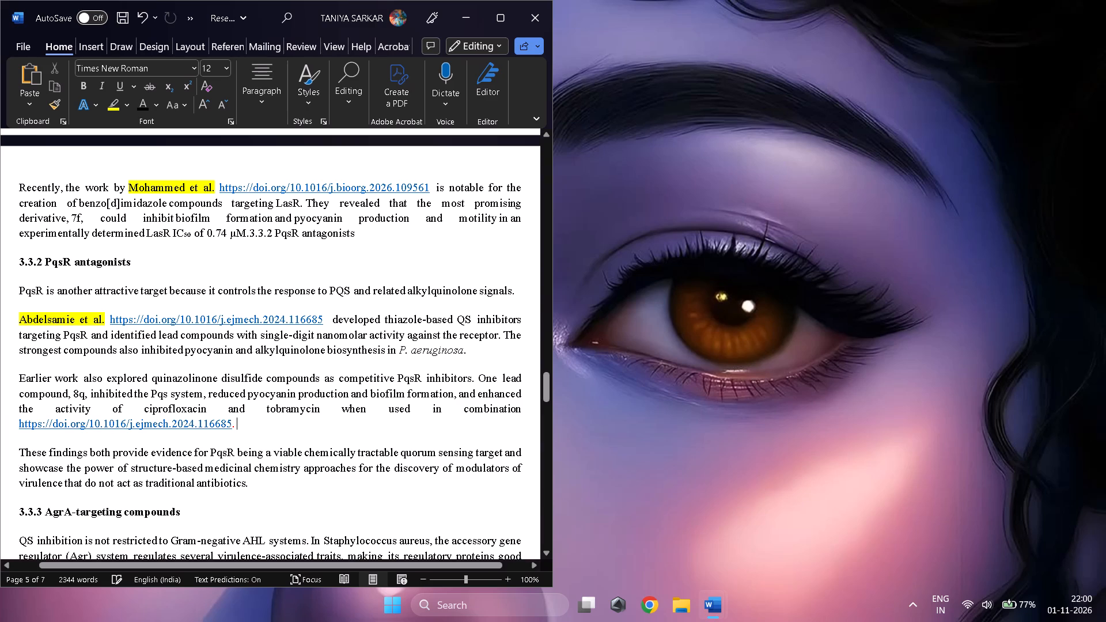
# Highlight the author citation "Palaniappan et al." in yellow in section 3.3.3.
pyautogui.doubleClick(544, 552)
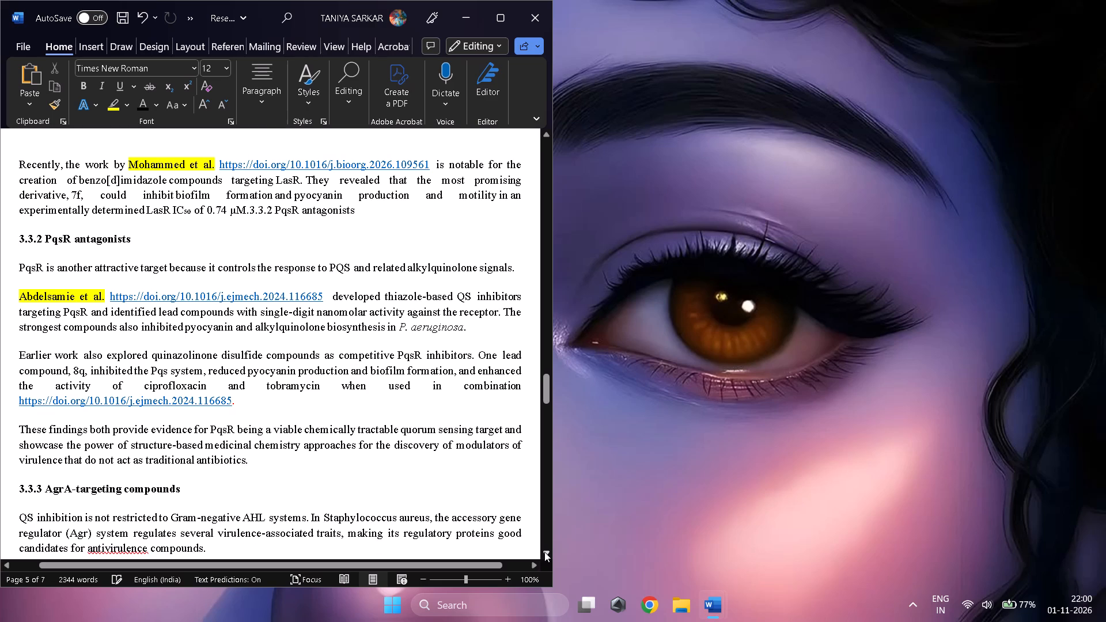
pyautogui.click(544, 552)
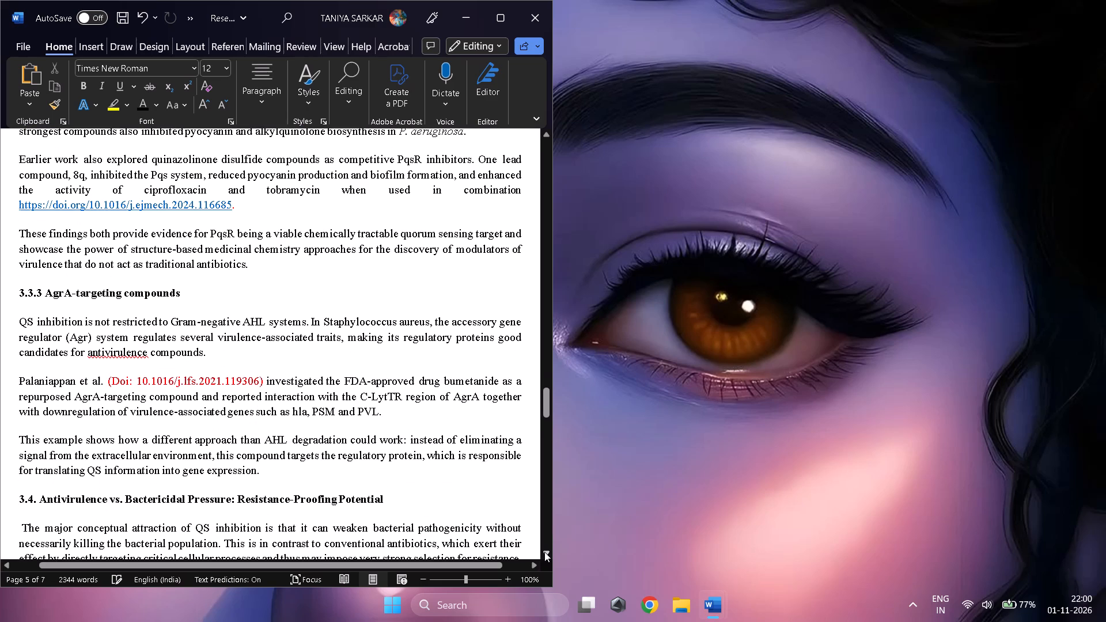
pyautogui.moveTo(105, 380); pyautogui.dragTo(43, 384)
pyautogui.click(113, 356)
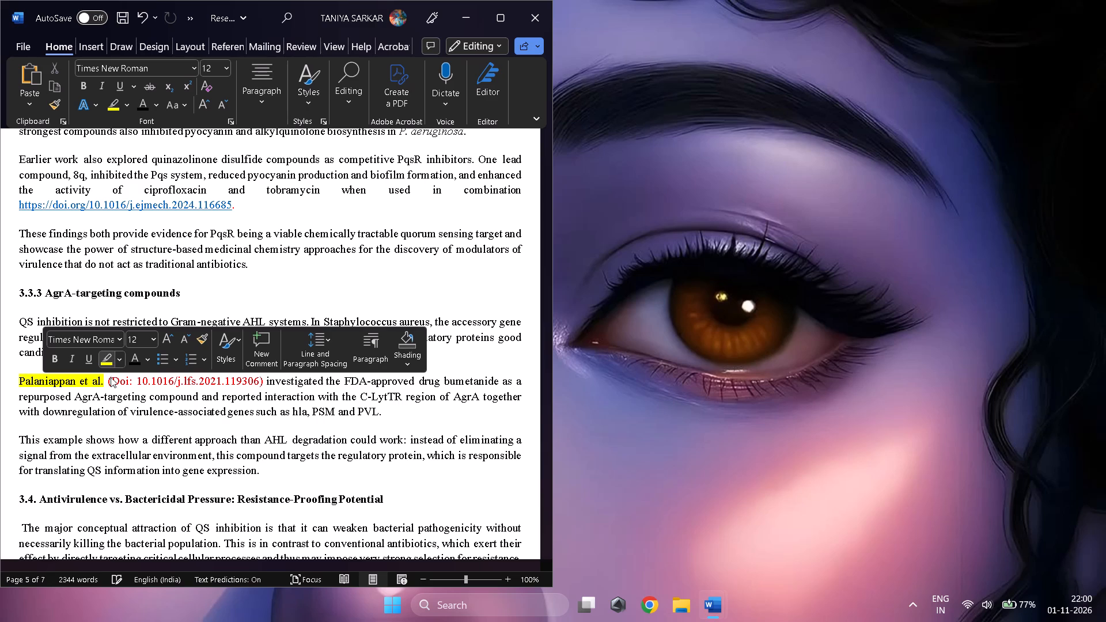
# Remove the brackets around the red DOI after "Palaniappan et al." in section 3.3.3.
pyautogui.click(112, 384)
pyautogui.press('BackSpace')
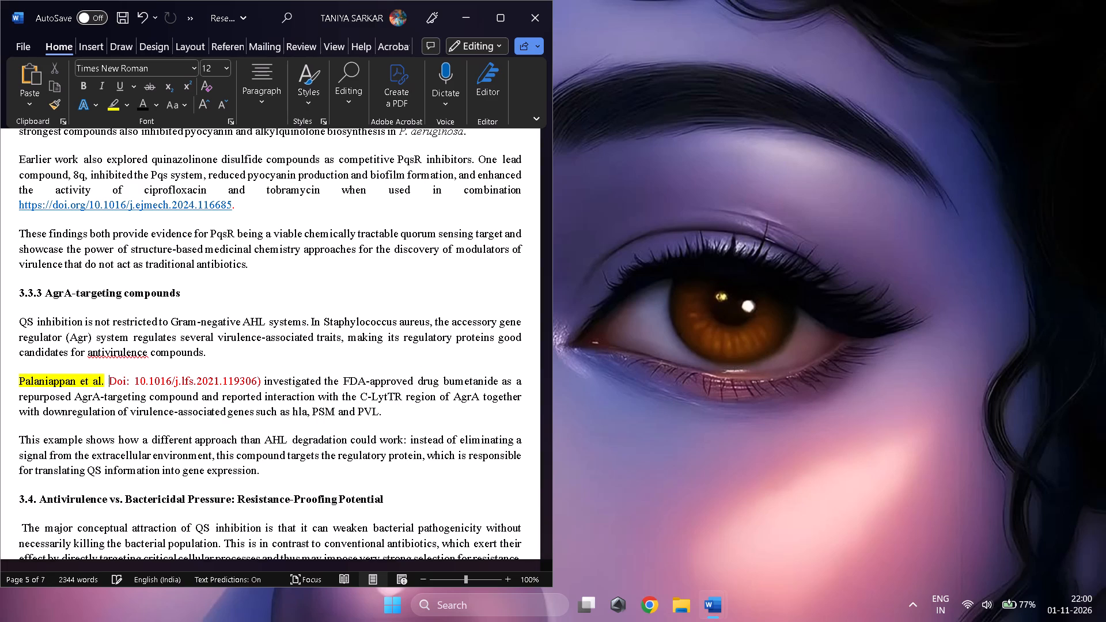
pyautogui.click(262, 382)
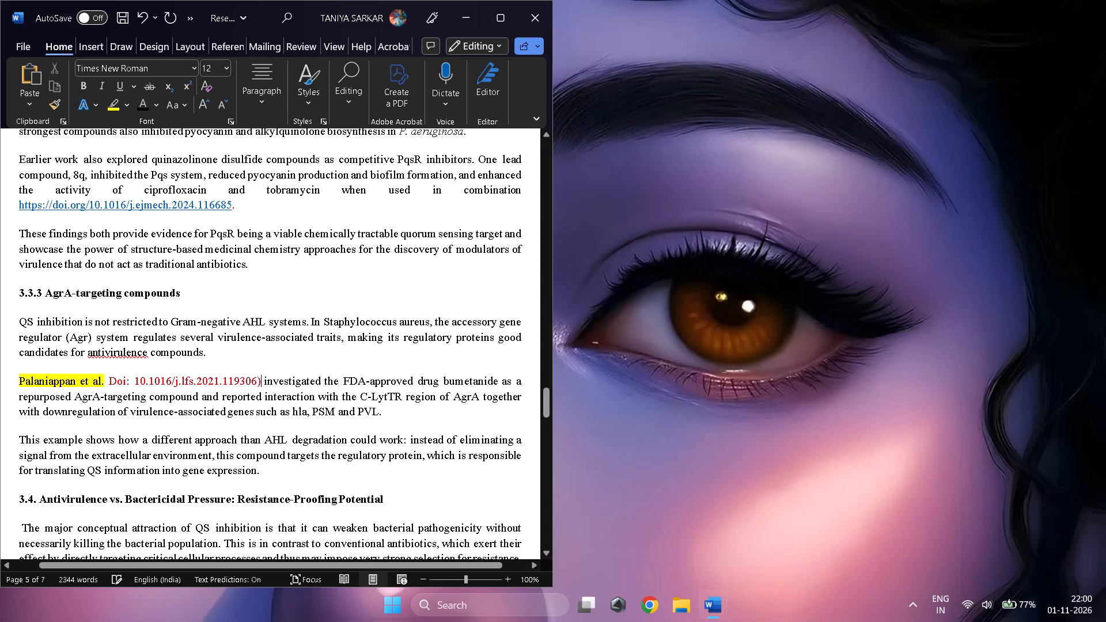
pyautogui.press('BackSpace')
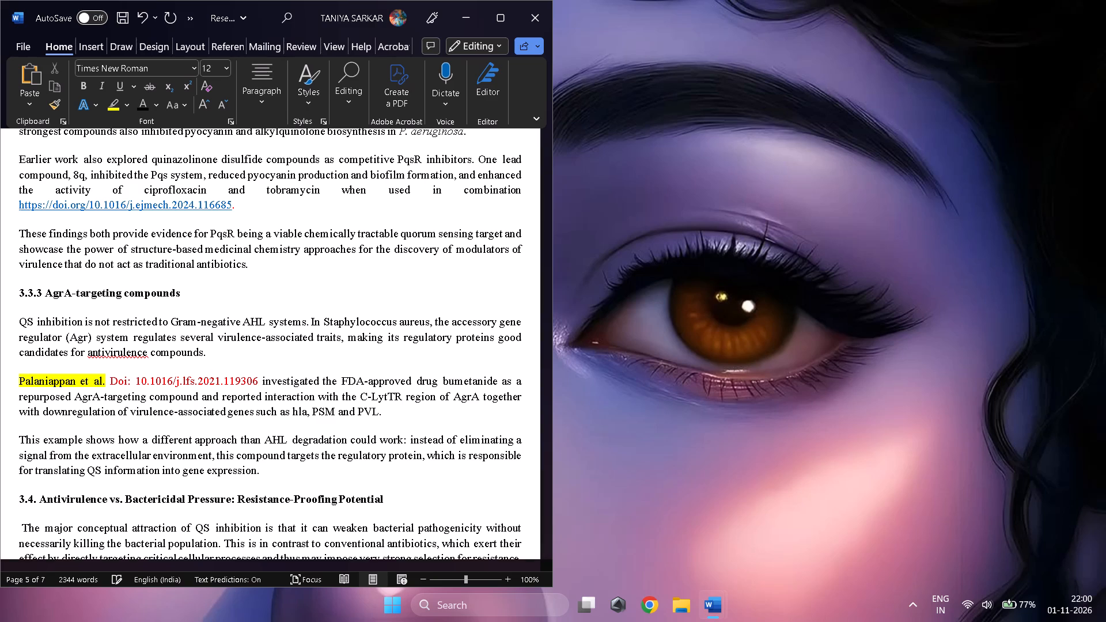
# Search Chrome for "Doi: 10.1016/j.lfs.2021.119306", open the PubMed record on AgrA and bumetanide, and copy its DOI link address.
pyautogui.moveTo(111, 382); pyautogui.dragTo(135, 382)
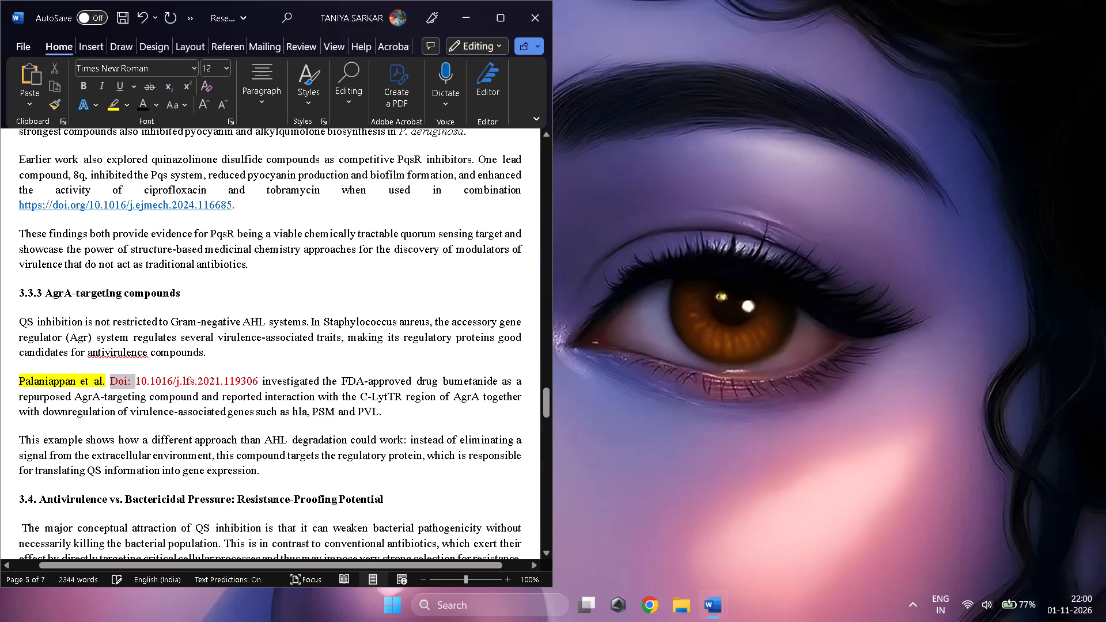
pyautogui.moveTo(135, 382); pyautogui.dragTo(247, 384)
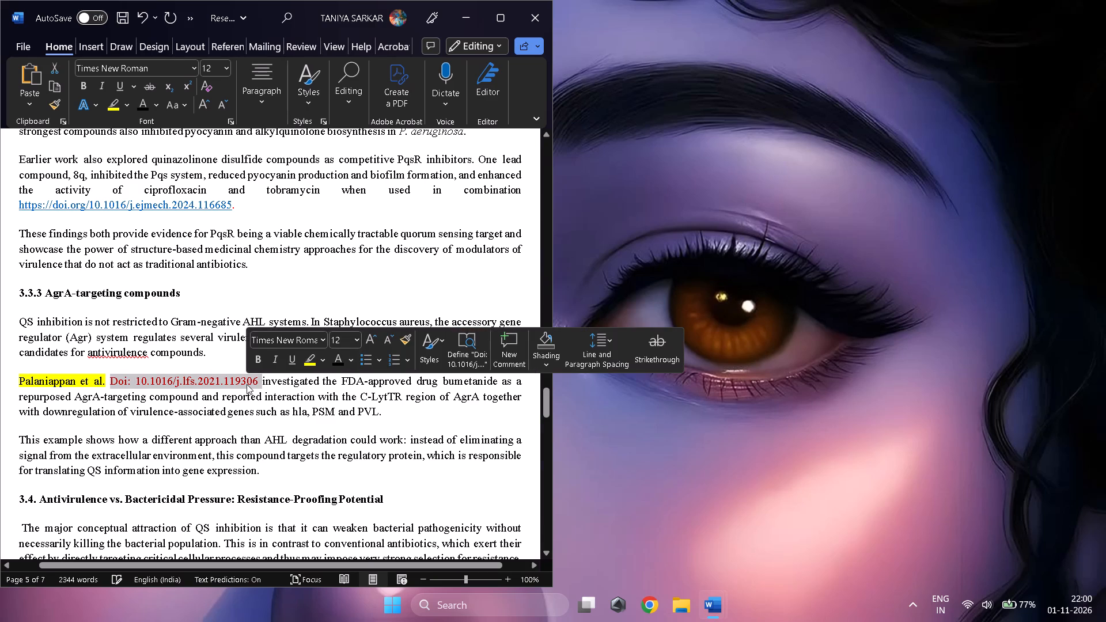
pyautogui.hotkey('ctrl', 'c')
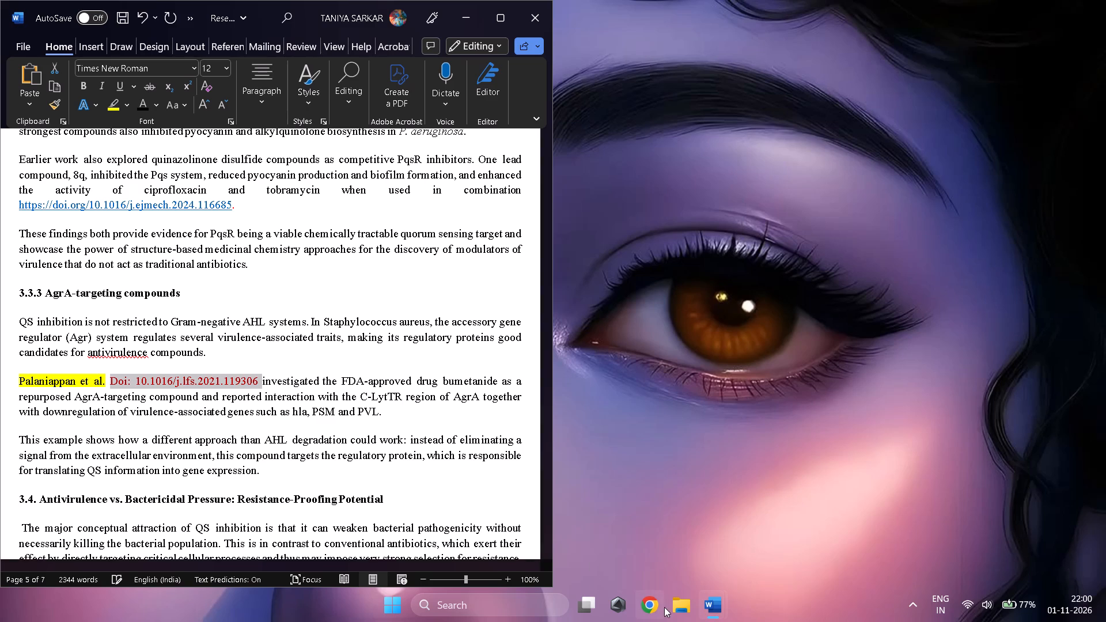
pyautogui.click(654, 607)
pyautogui.click(740, 267)
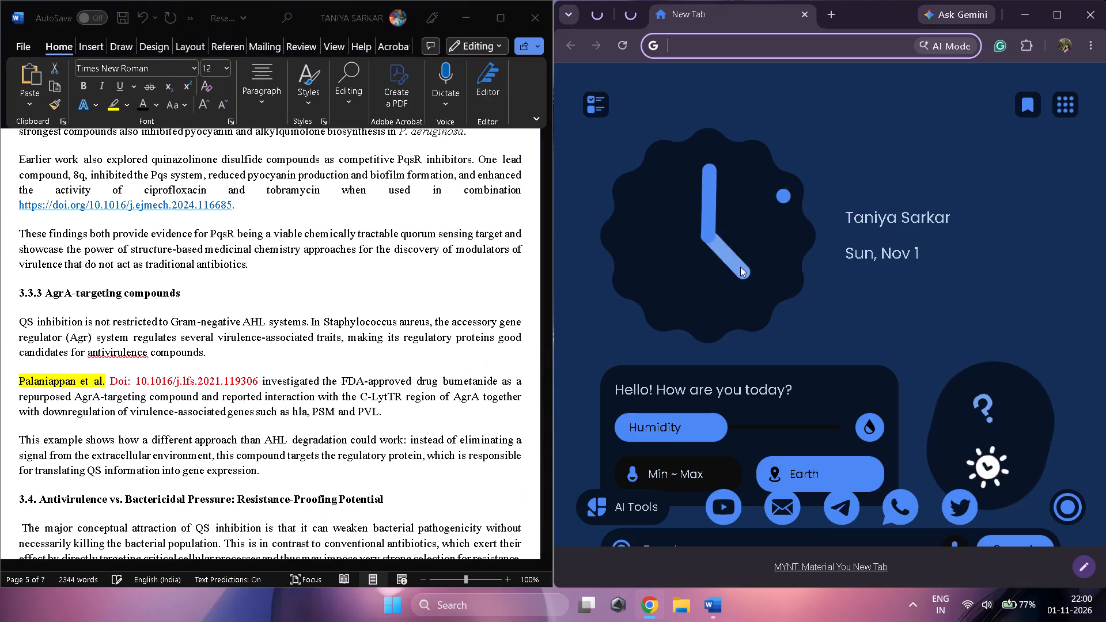
pyautogui.click(790, 51)
pyautogui.hotkey('ctrl', 'v')
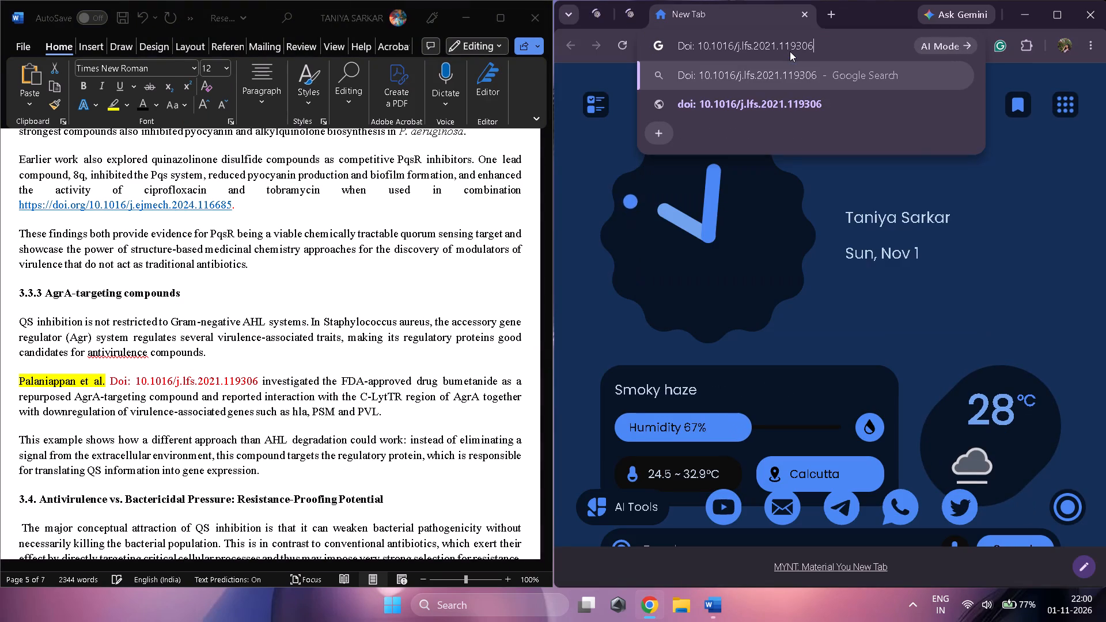
pyautogui.press('Return')
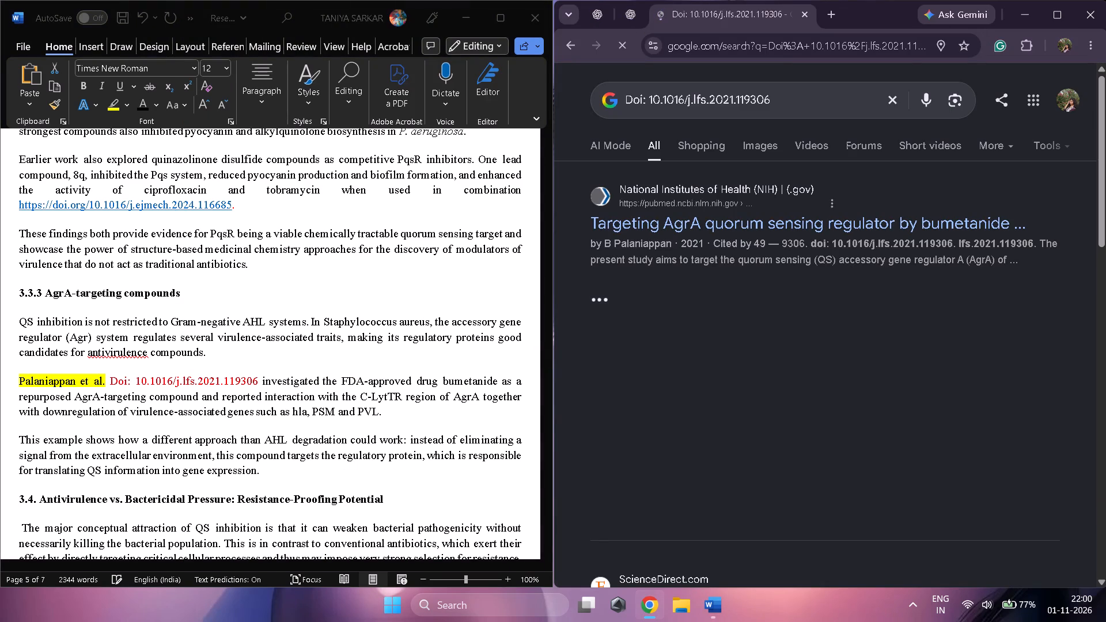
pyautogui.click(796, 217)
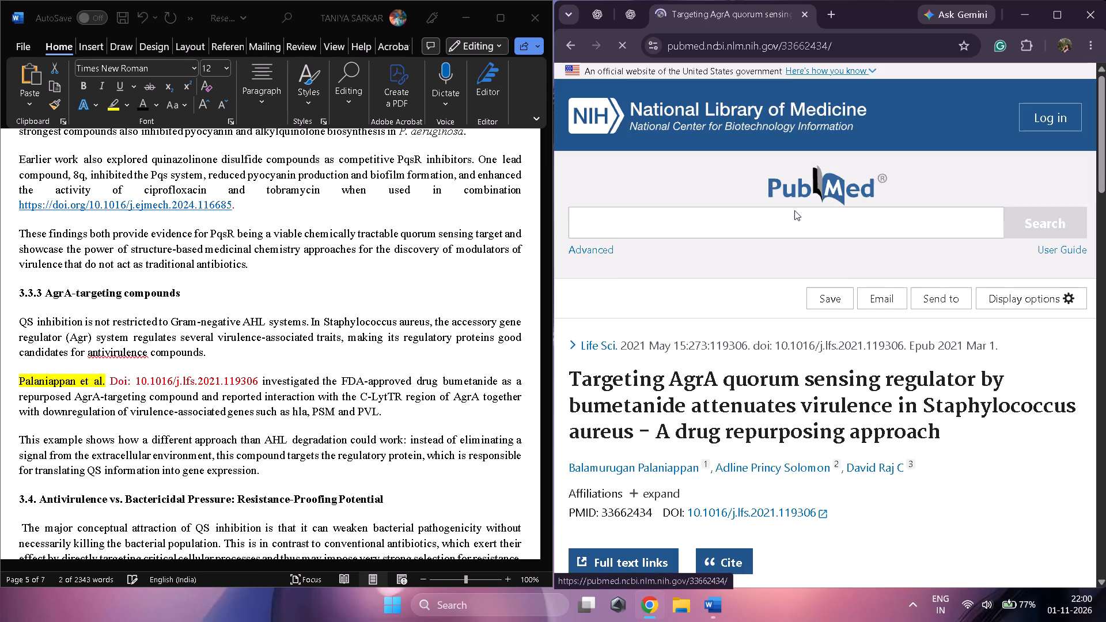
pyautogui.rightClick(800, 517)
pyautogui.click(857, 475)
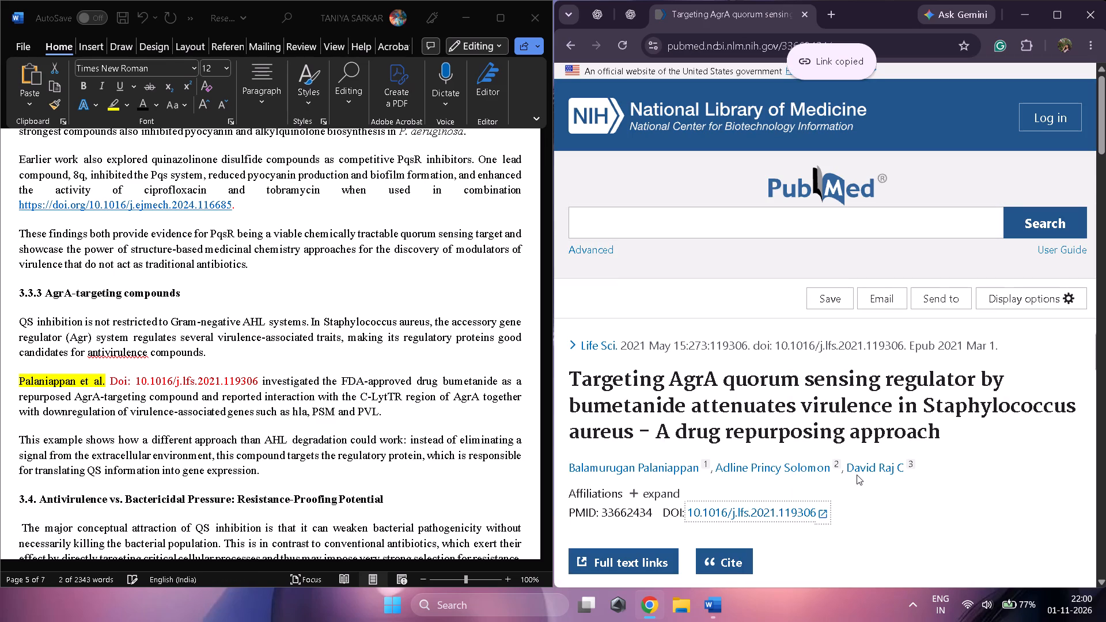
pyautogui.click(253, 380)
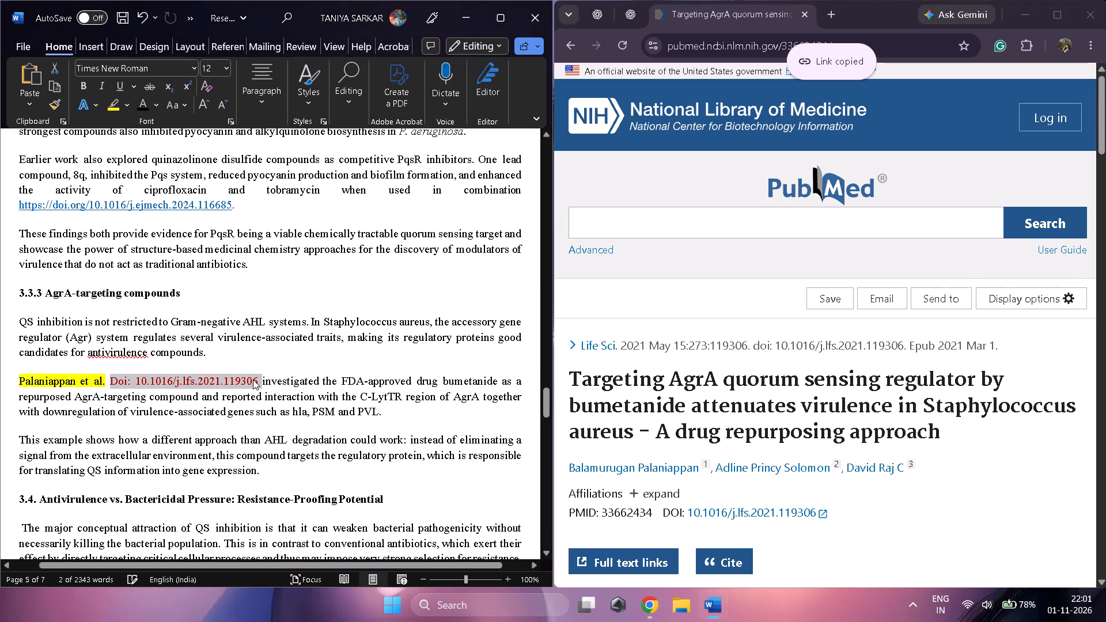
pyautogui.press('BackSpace')
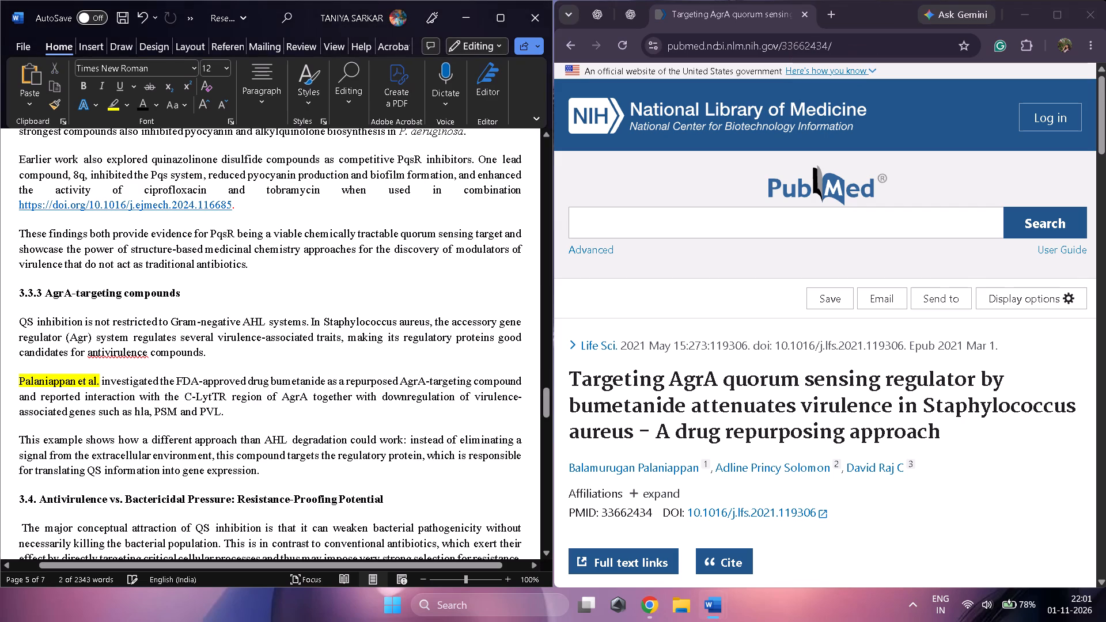
pyautogui.hotkey('ctrl', 'v')
pyautogui.press('space')
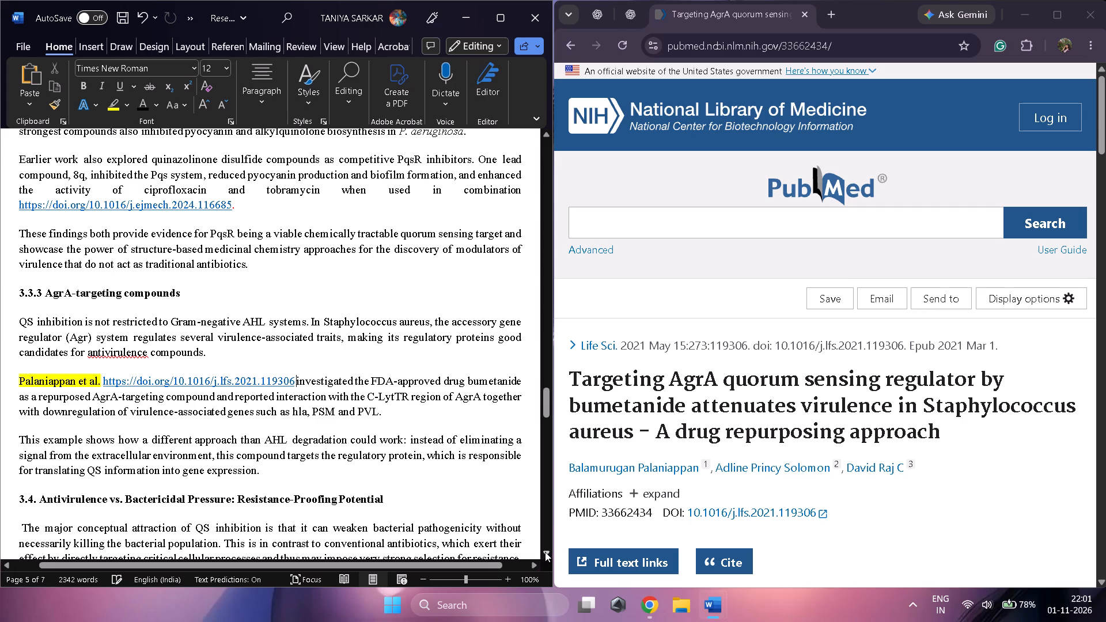
# Highlight the author citation "Majik et al." in yellow in section 3.4.
pyautogui.doubleClick(546, 551)
pyautogui.doubleClick(546, 551)
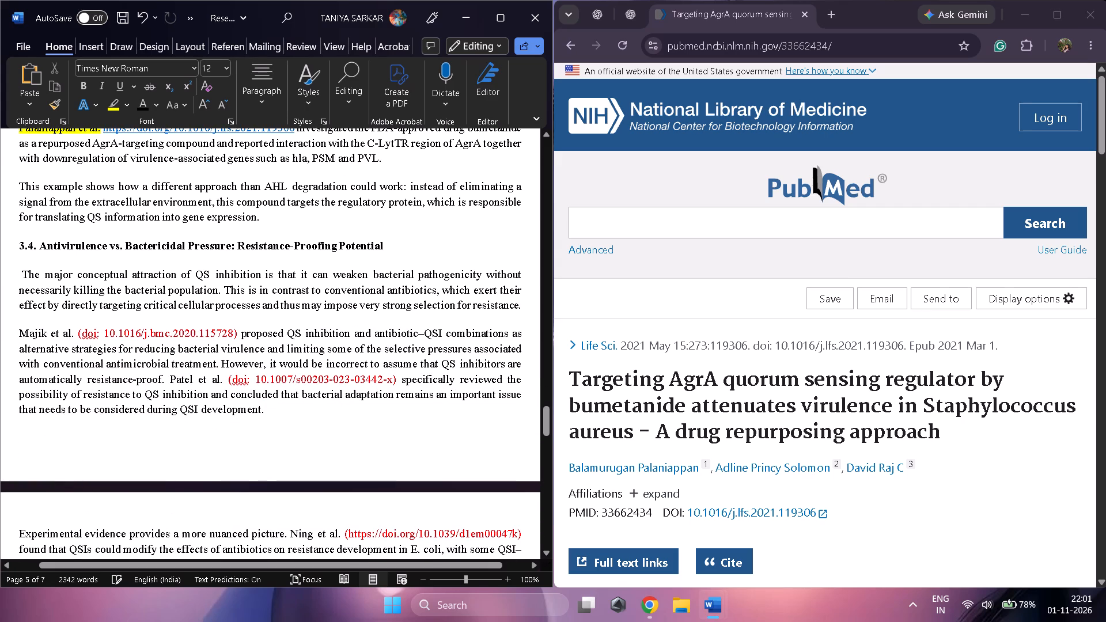
pyautogui.moveTo(75, 333); pyautogui.dragTo(22, 339)
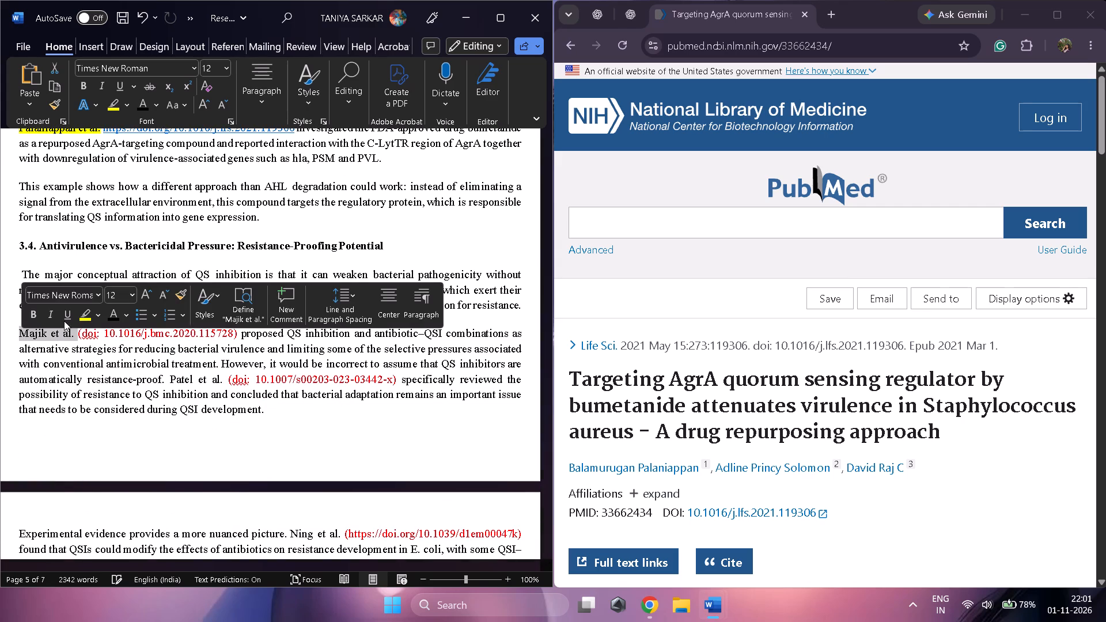
pyautogui.click(80, 317)
pyautogui.click(126, 346)
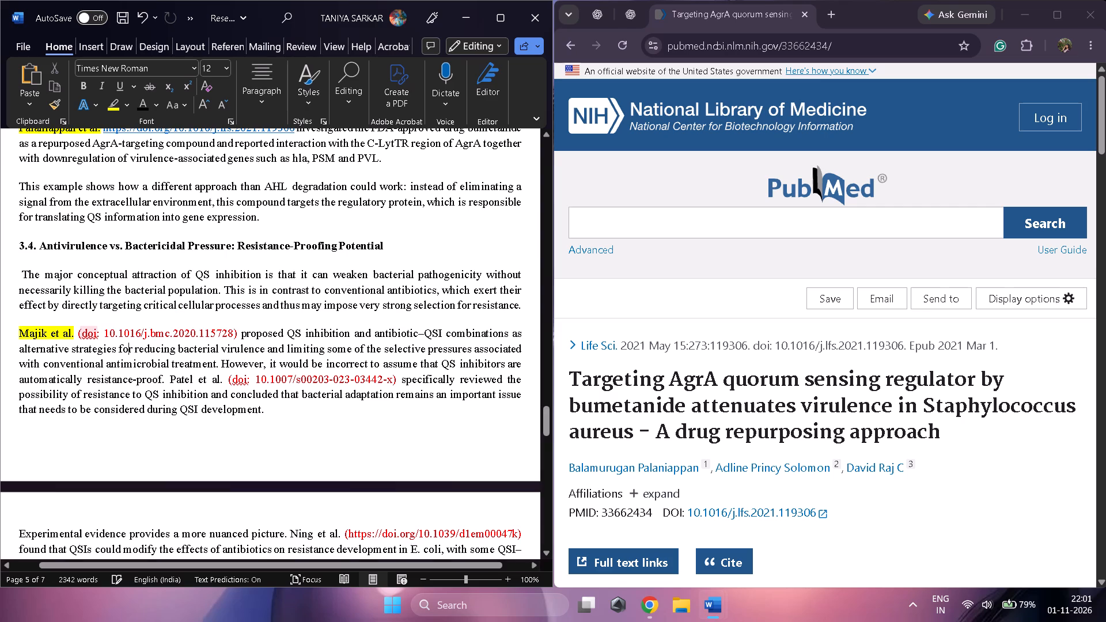
# Search a new Chrome tab for "doi: 10.1016/j.bmc.2020.115728" and open the PubMed record on next generation quorum sensing inhibitors.
pyautogui.moveTo(81, 335); pyautogui.dragTo(217, 334)
pyautogui.hotkey('ctrl', 'c')
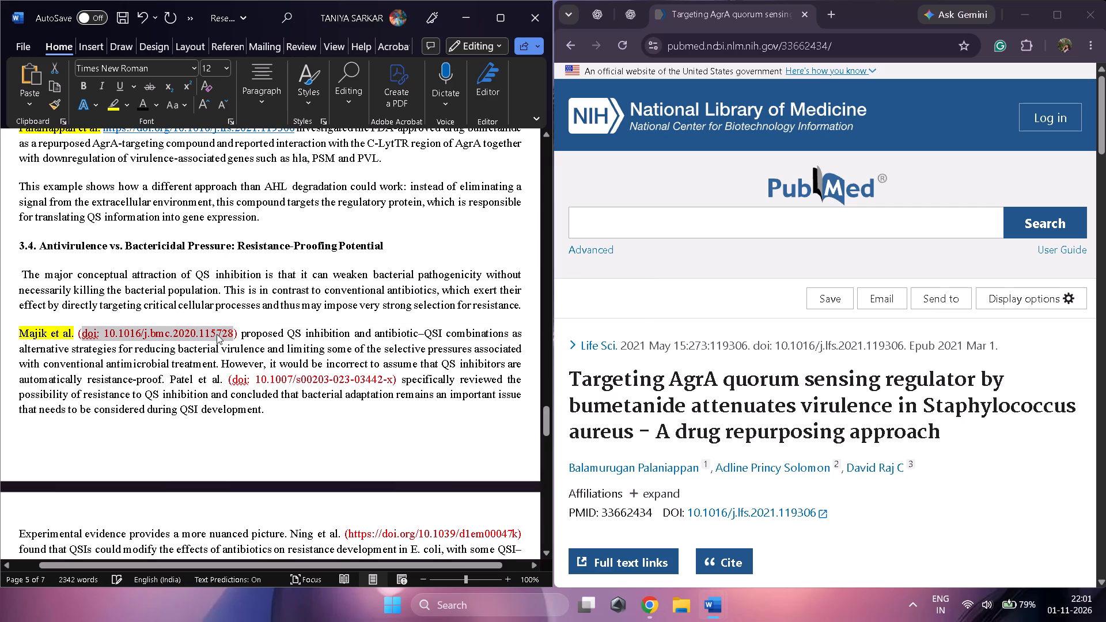
pyautogui.click(829, 18)
pyautogui.click(822, 45)
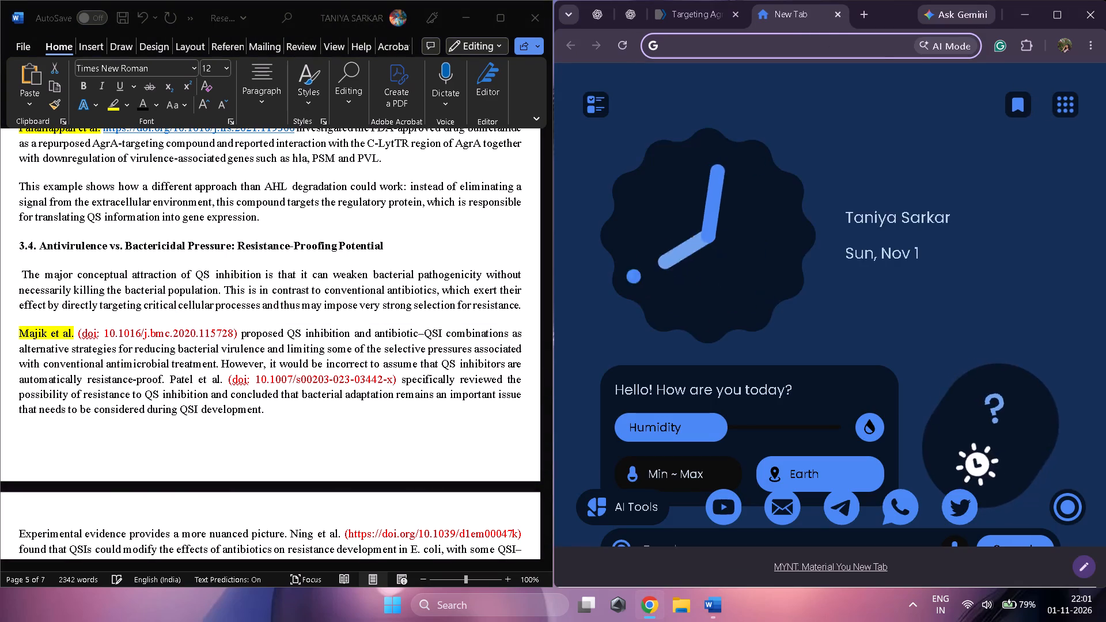
pyautogui.hotkey('ctrl', 'v')
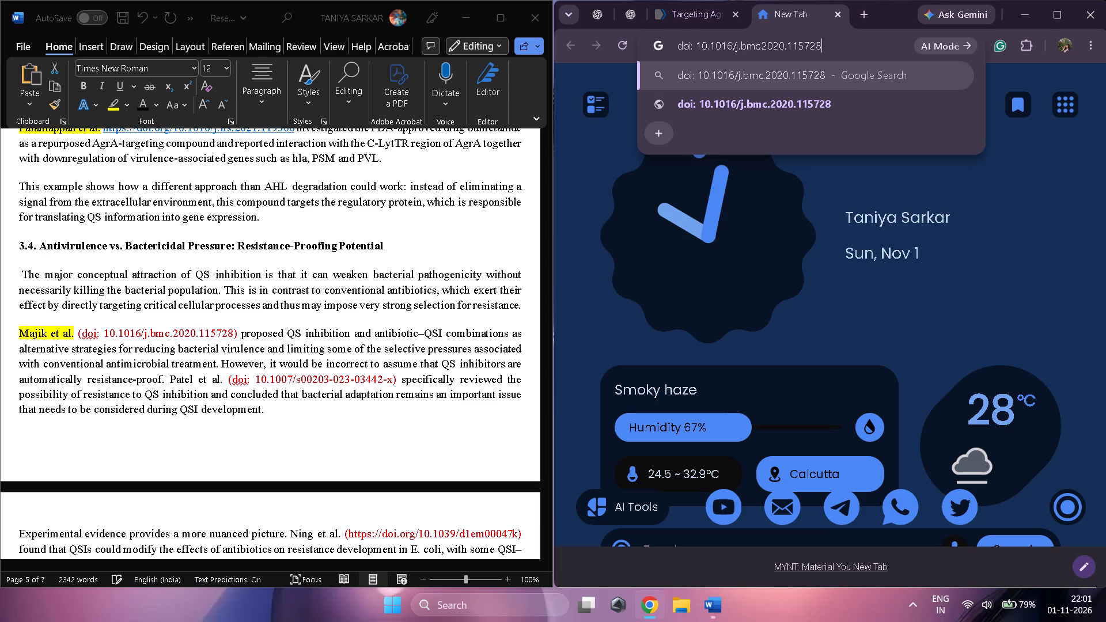
pyautogui.press('Return')
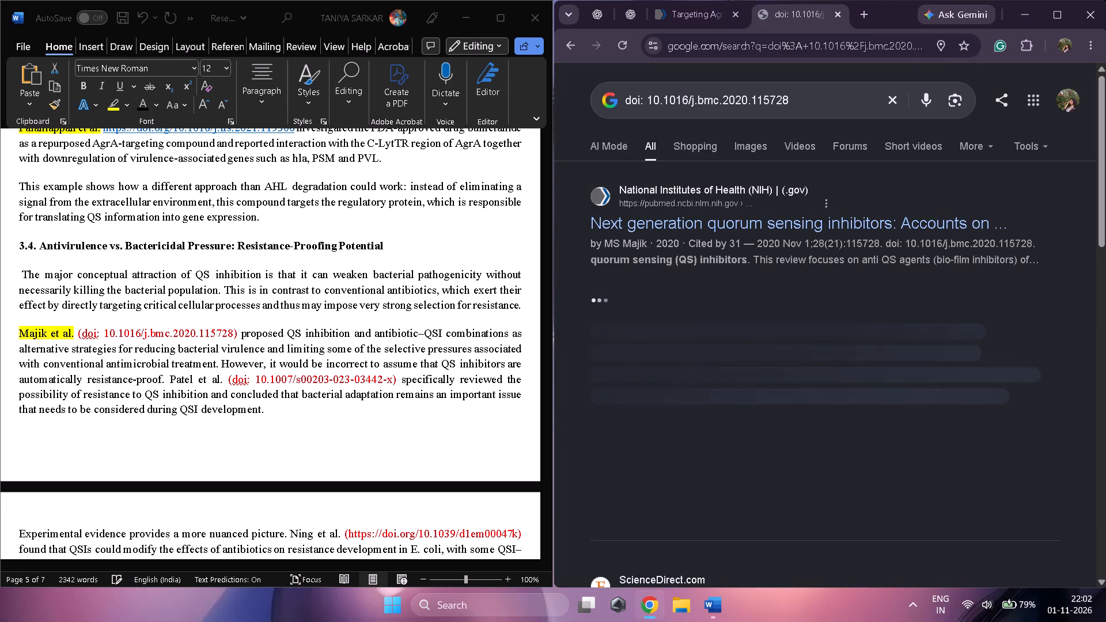
pyautogui.click(749, 223)
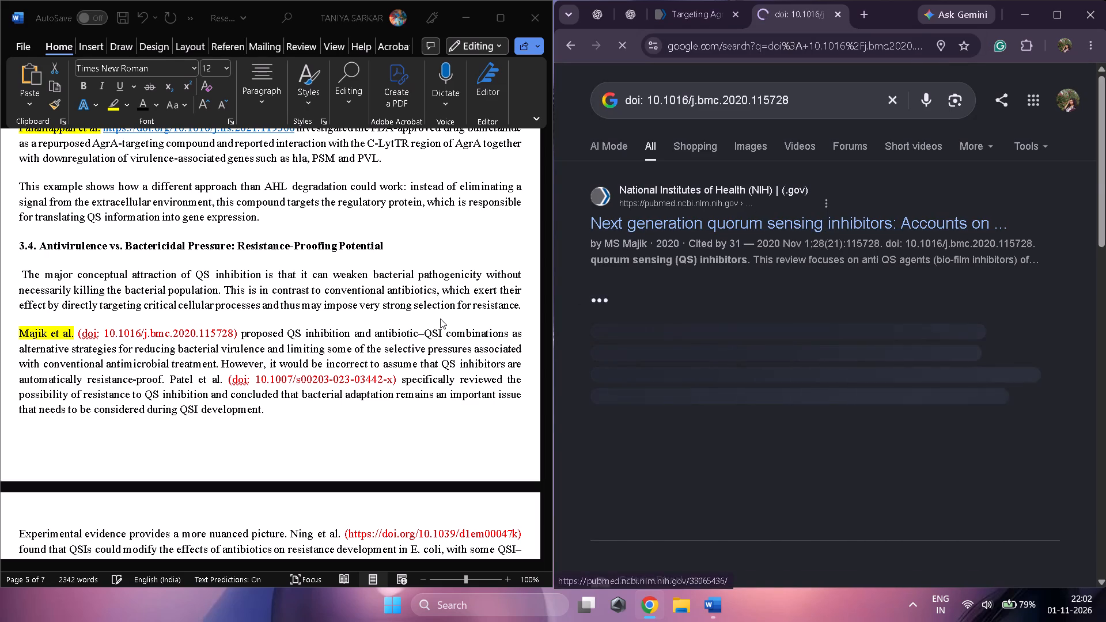
# Back in Word, highlight the author citation "Patel et al." in yellow in section 3.4.
pyautogui.click(168, 377)
pyautogui.moveTo(170, 380); pyautogui.dragTo(224, 380)
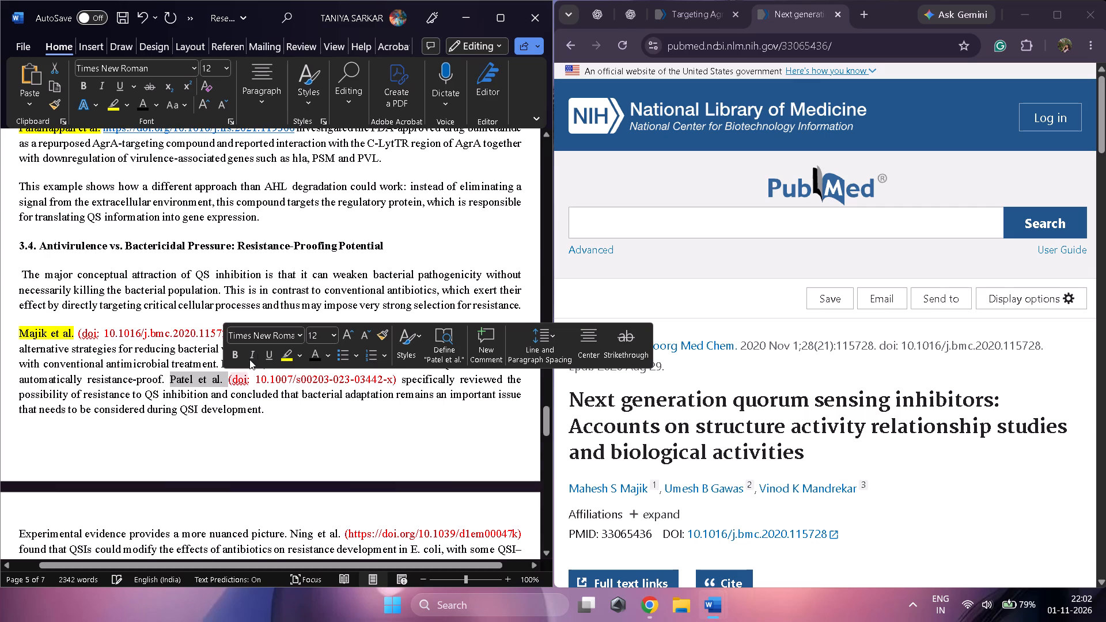
pyautogui.click(285, 354)
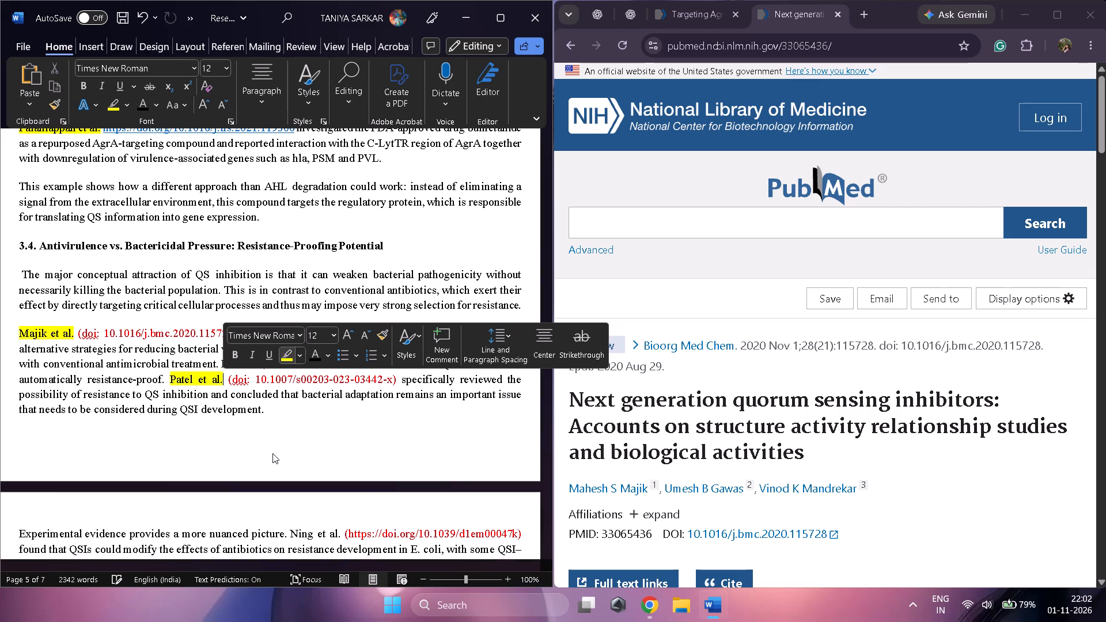
pyautogui.click(272, 453)
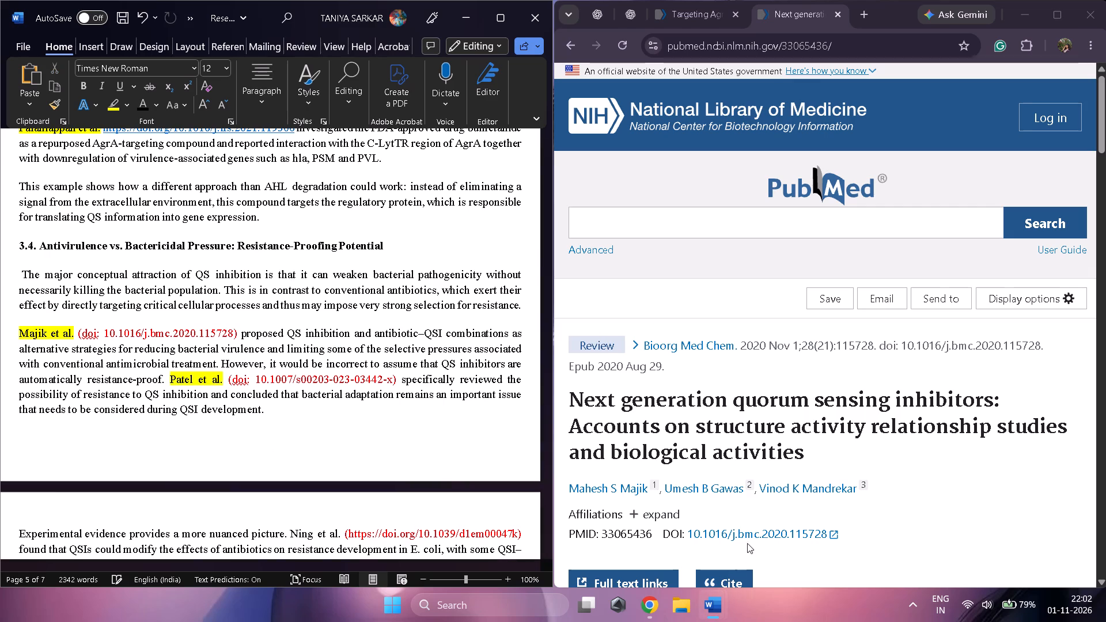
pyautogui.rightClick(751, 538)
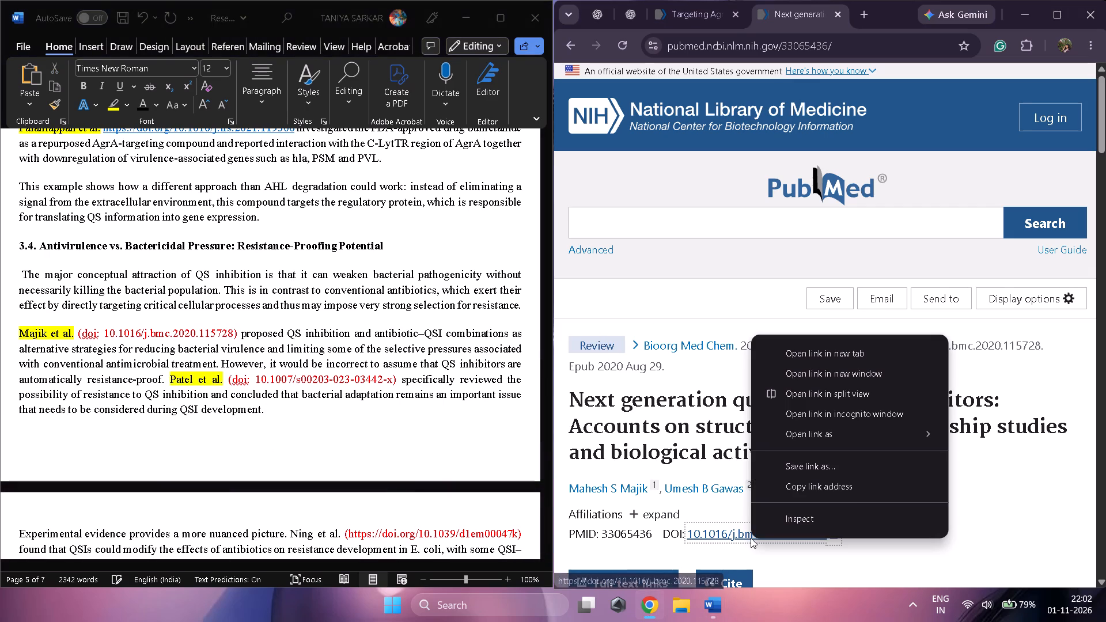
pyautogui.click(834, 486)
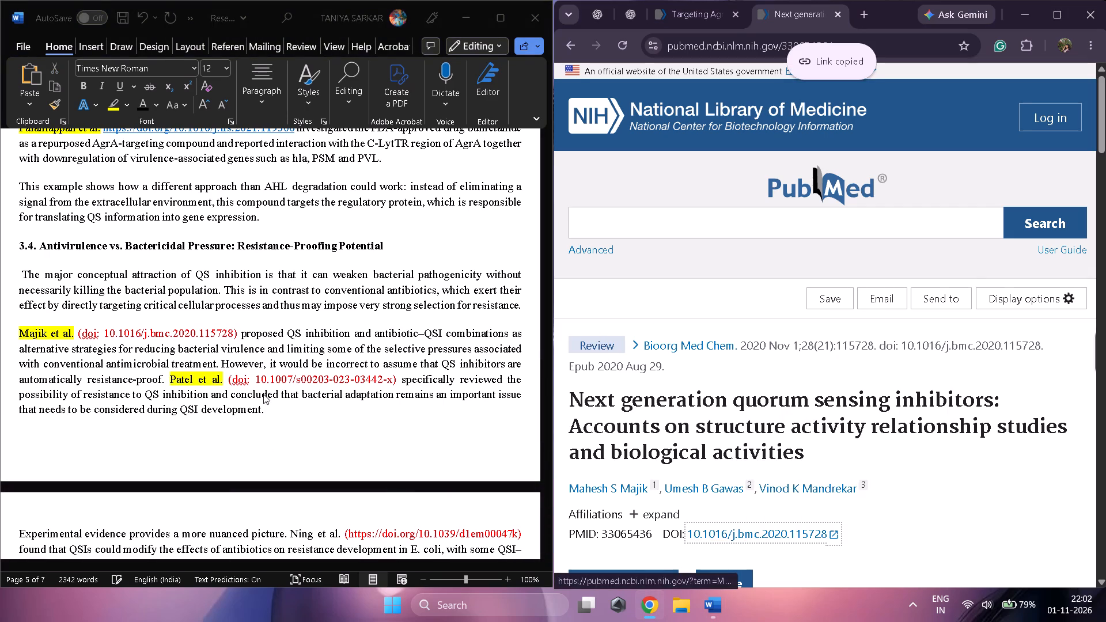
pyautogui.click(206, 334)
pyautogui.click(211, 331)
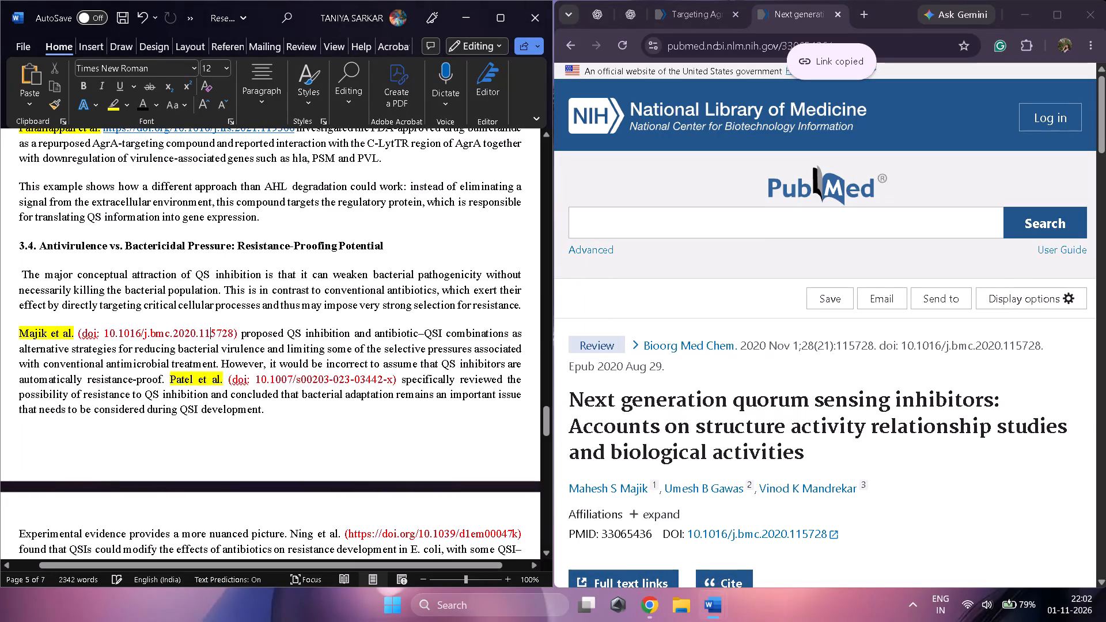
pyautogui.click(237, 336)
pyautogui.press('BackSpace')
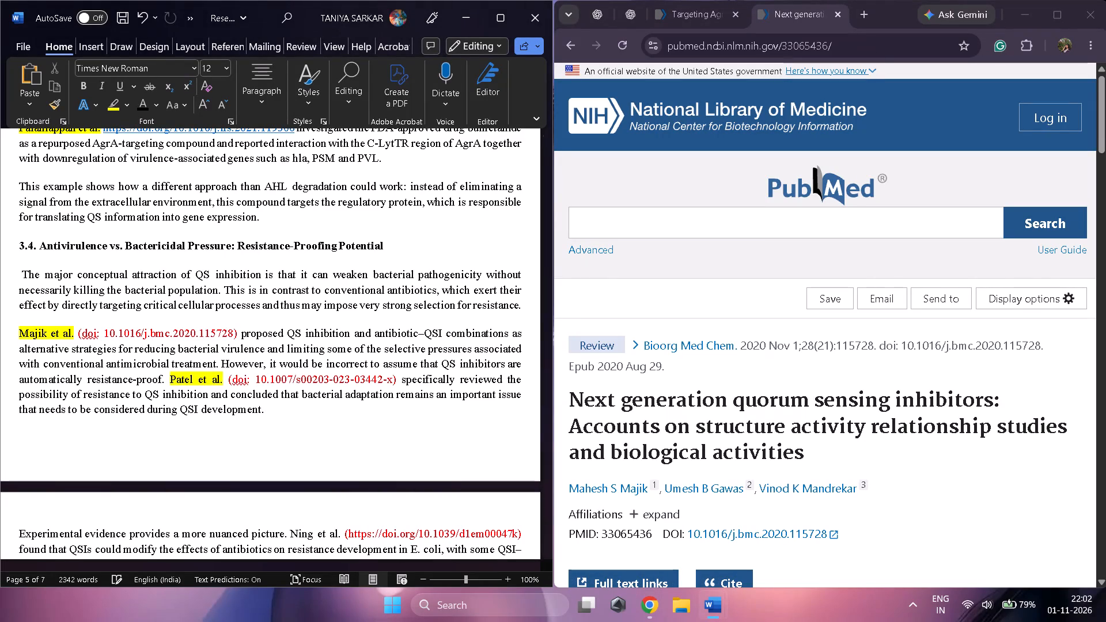
pyautogui.click(85, 335)
pyautogui.press('BackSpace')
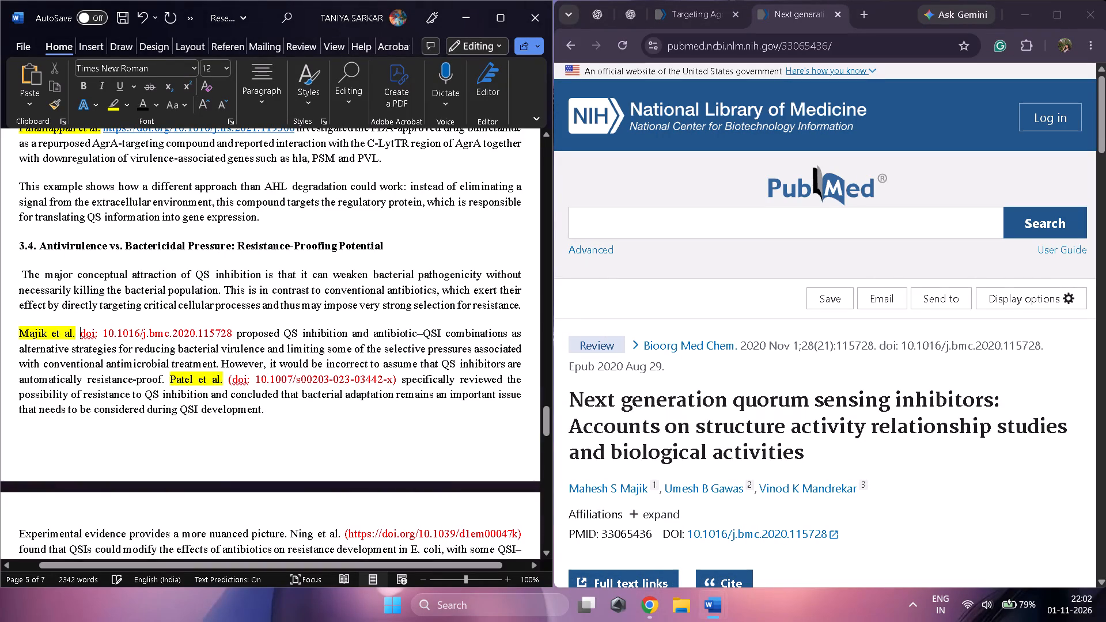
pyautogui.moveTo(231, 337); pyautogui.dragTo(91, 337)
pyautogui.press('BackSpace')
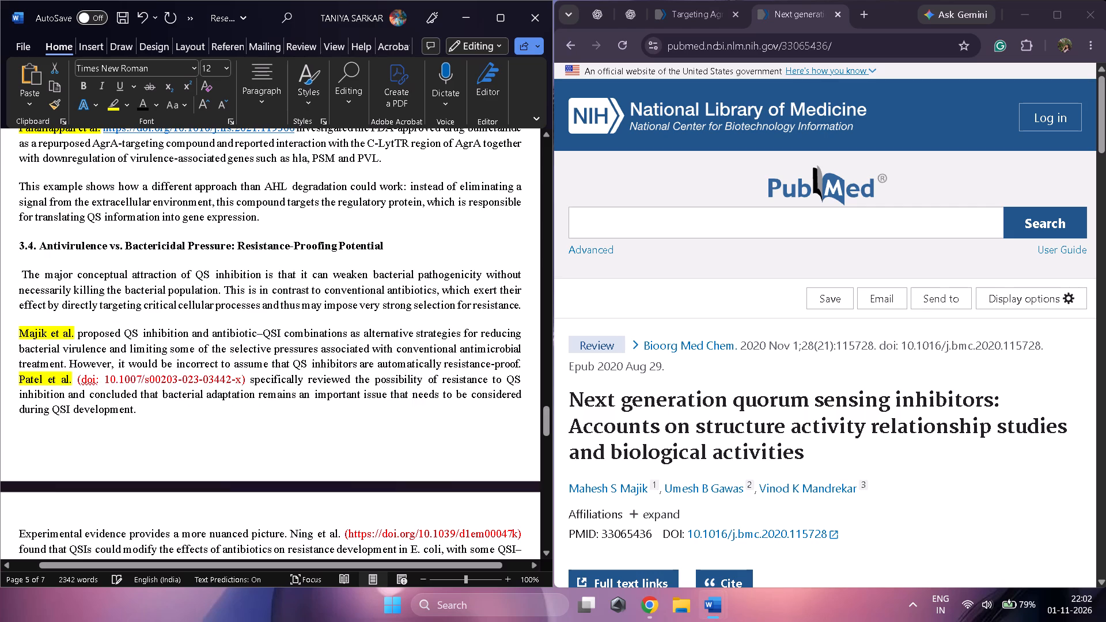
pyautogui.hotkey('ctrl', 'v')
pyautogui.press('space')
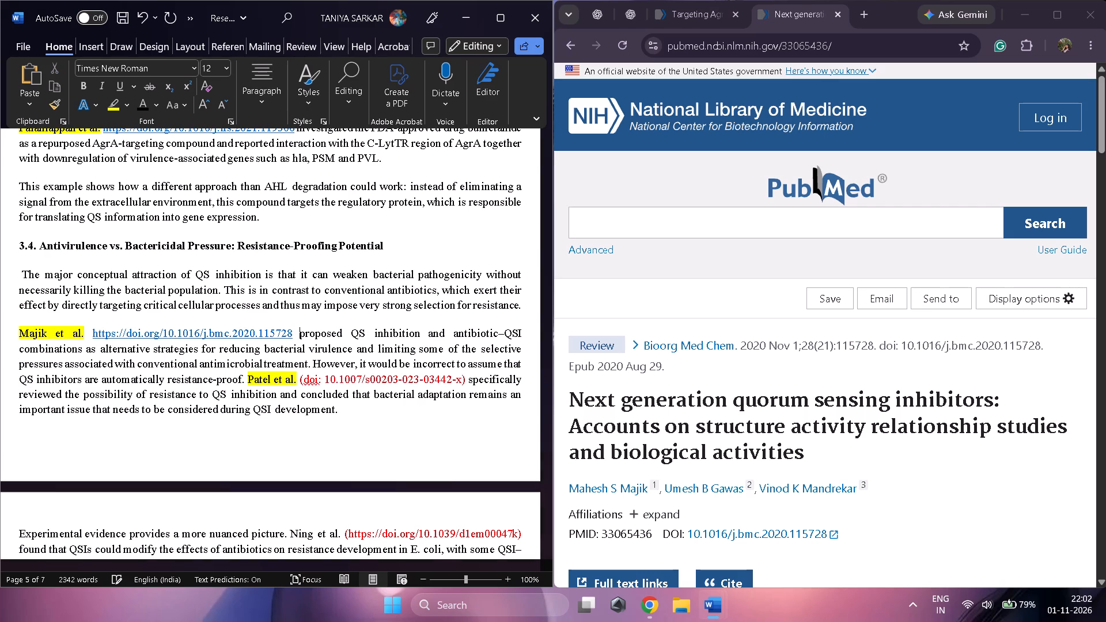
# Remove the brackets around the red DOI after "Patel et al." in section 3.4.
pyautogui.click(304, 379)
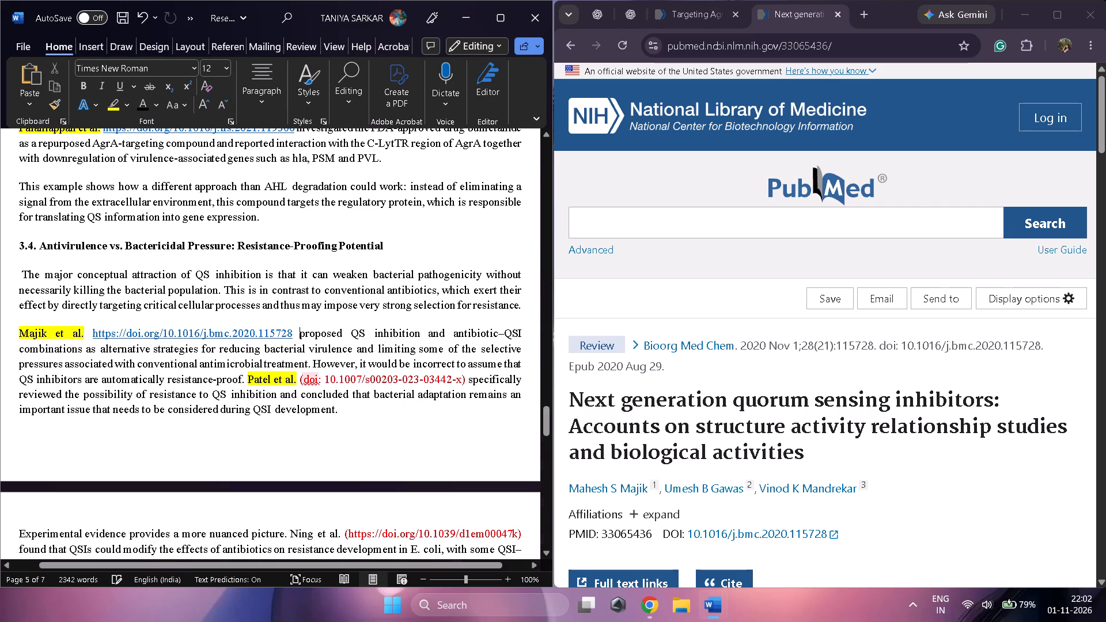
pyautogui.press('BackSpace')
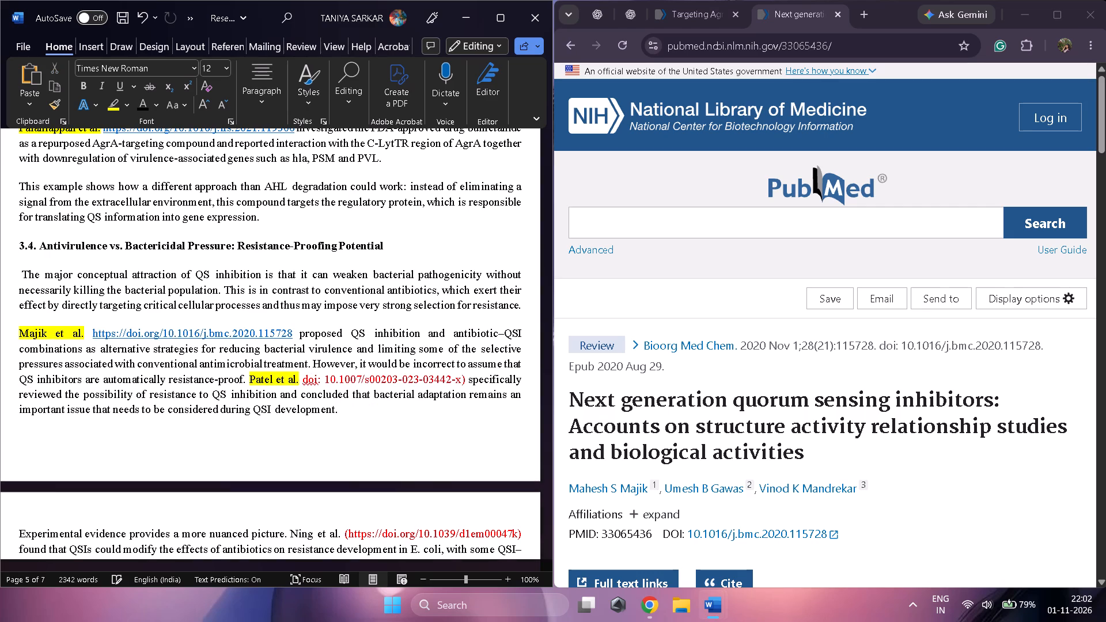
pyautogui.moveTo(556, 331); pyautogui.dragTo(541, 371)
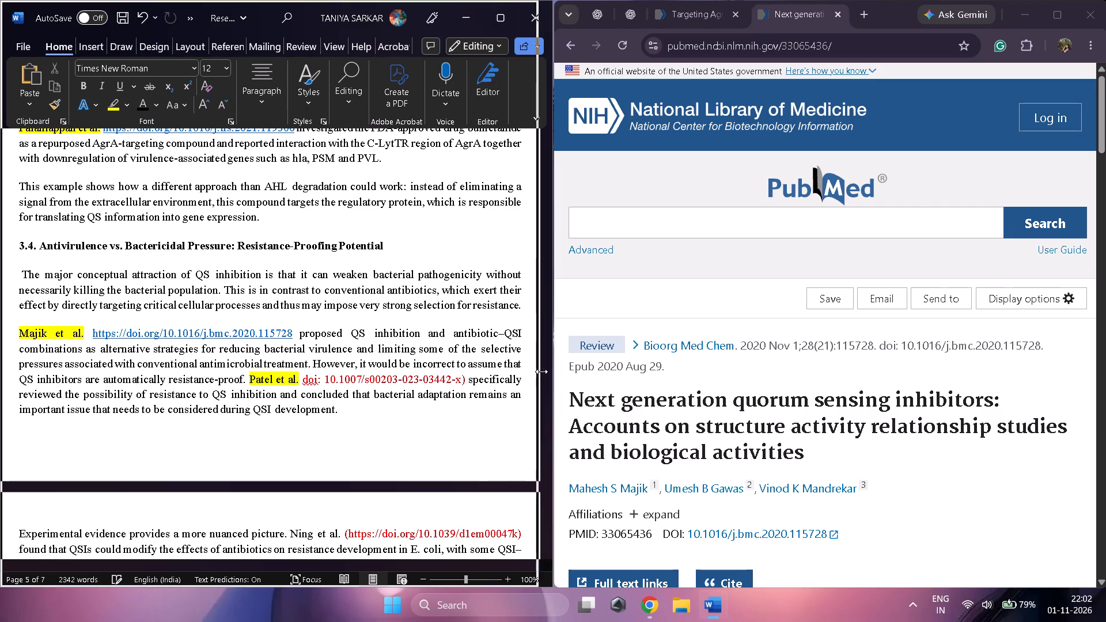
pyautogui.moveTo(541, 371); pyautogui.dragTo(554, 370)
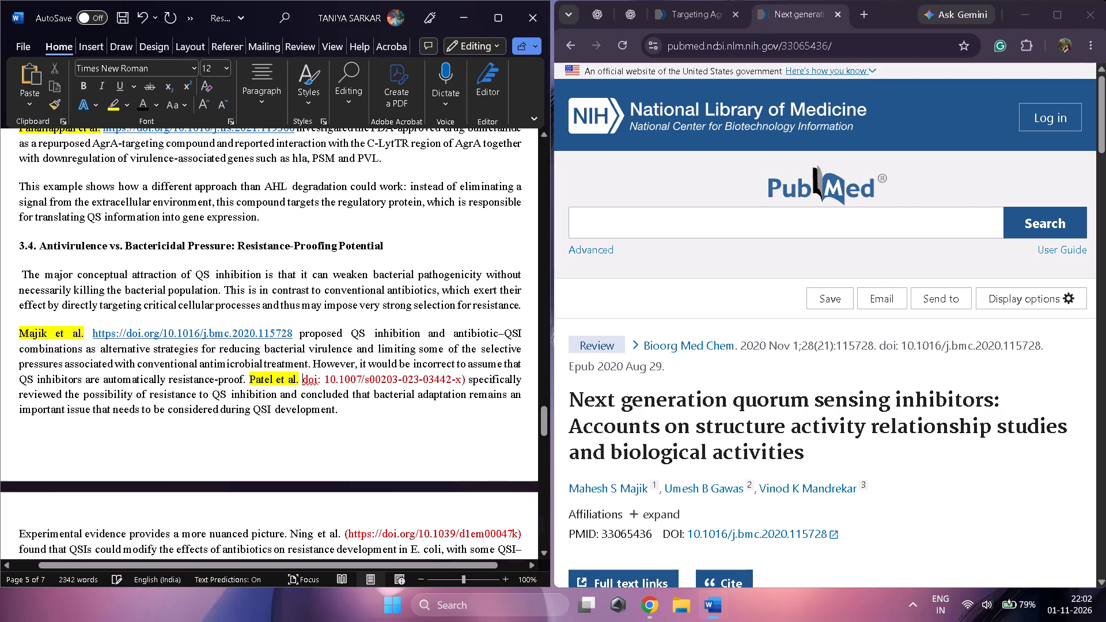
pyautogui.click(467, 381)
pyautogui.press('BackSpace')
pyautogui.moveTo(463, 381); pyautogui.dragTo(433, 381)
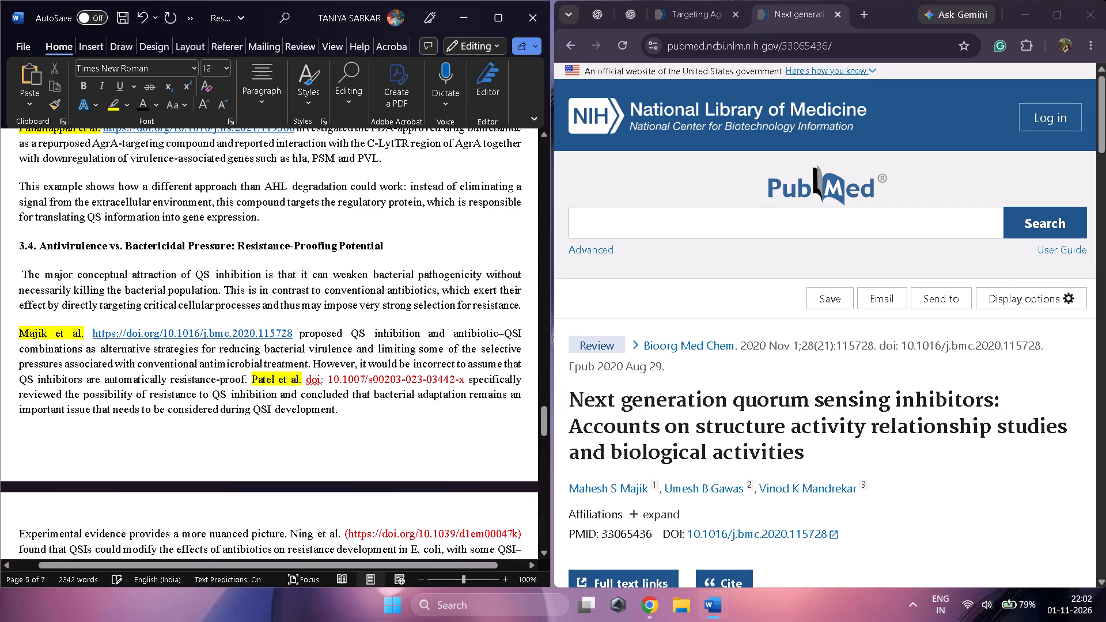
pyautogui.moveTo(433, 381); pyautogui.dragTo(308, 384)
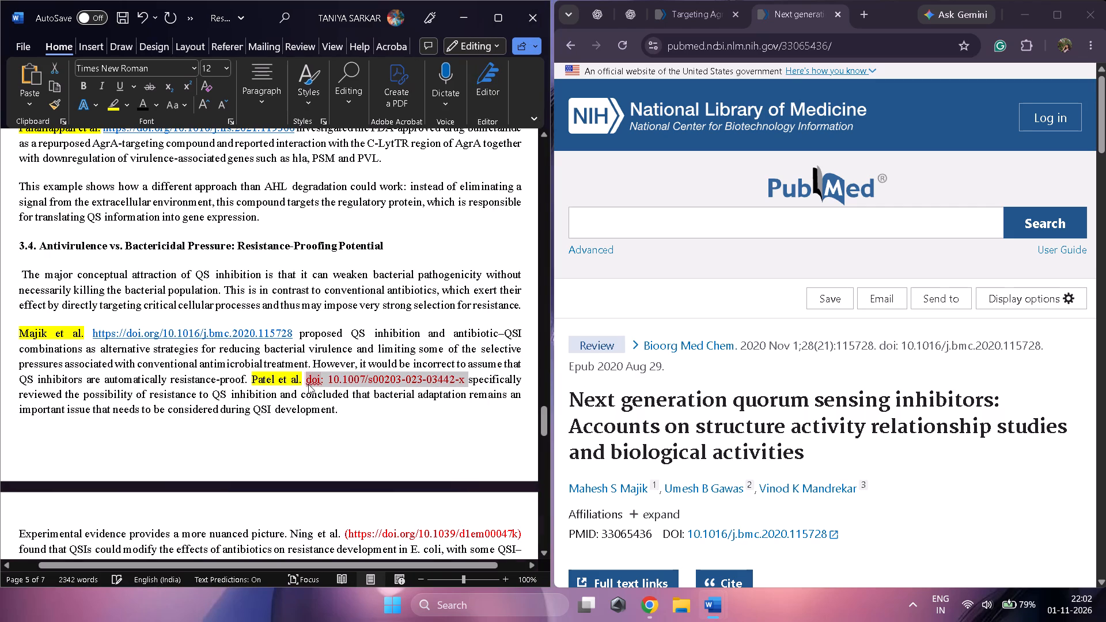
pyautogui.hotkey('ctrl', 'c')
pyautogui.click(865, 19)
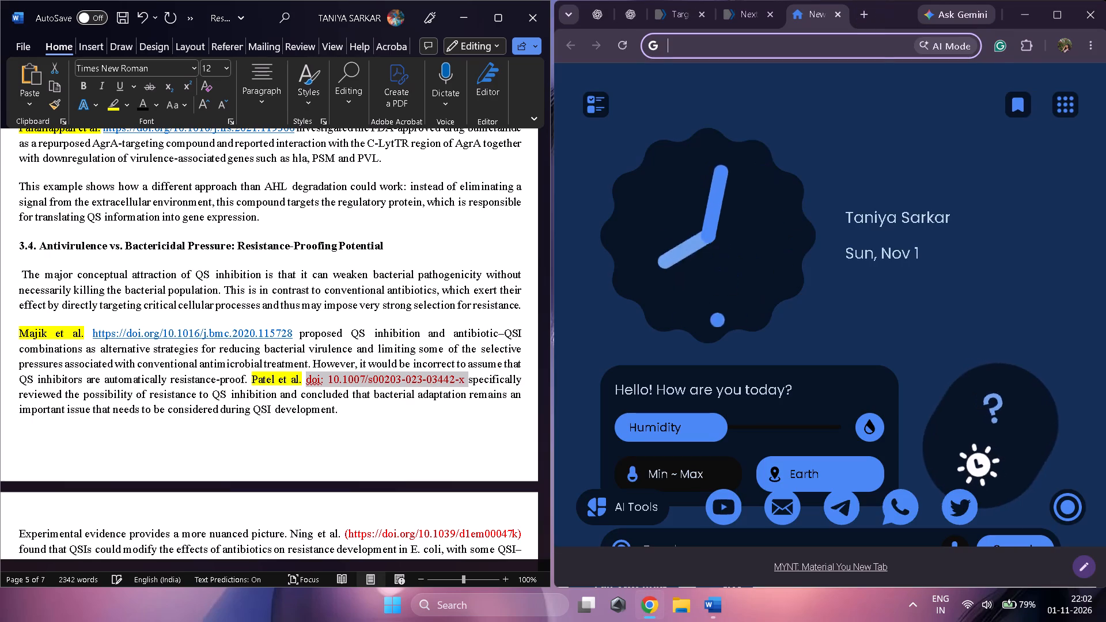
pyautogui.click(853, 50)
pyautogui.hotkey('ctrl', 'v')
pyautogui.press('Return')
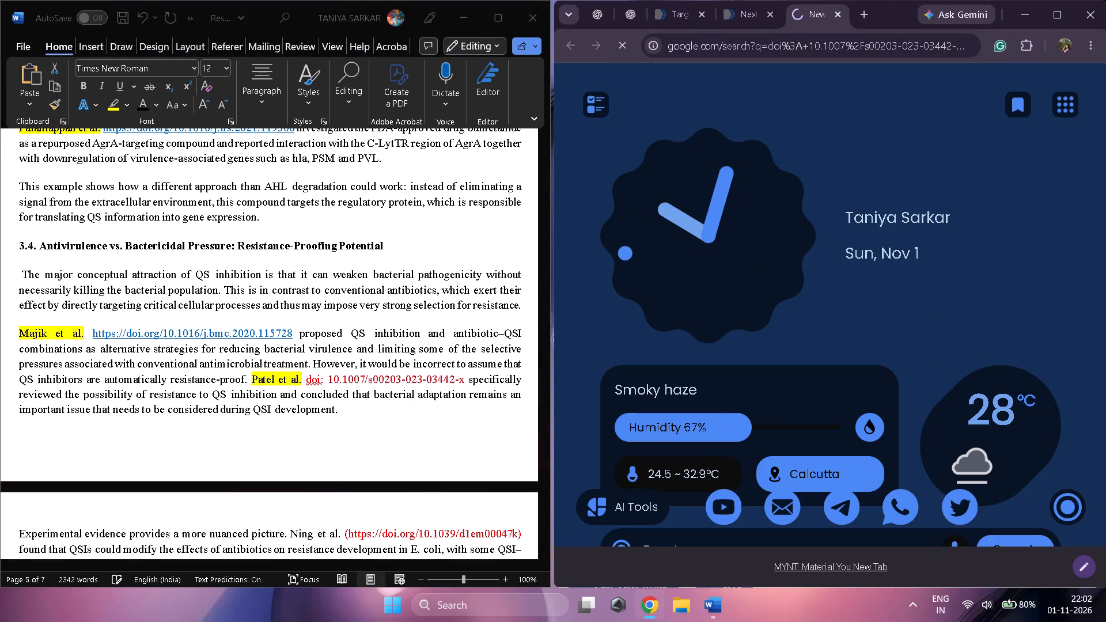
pyautogui.click(770, 221)
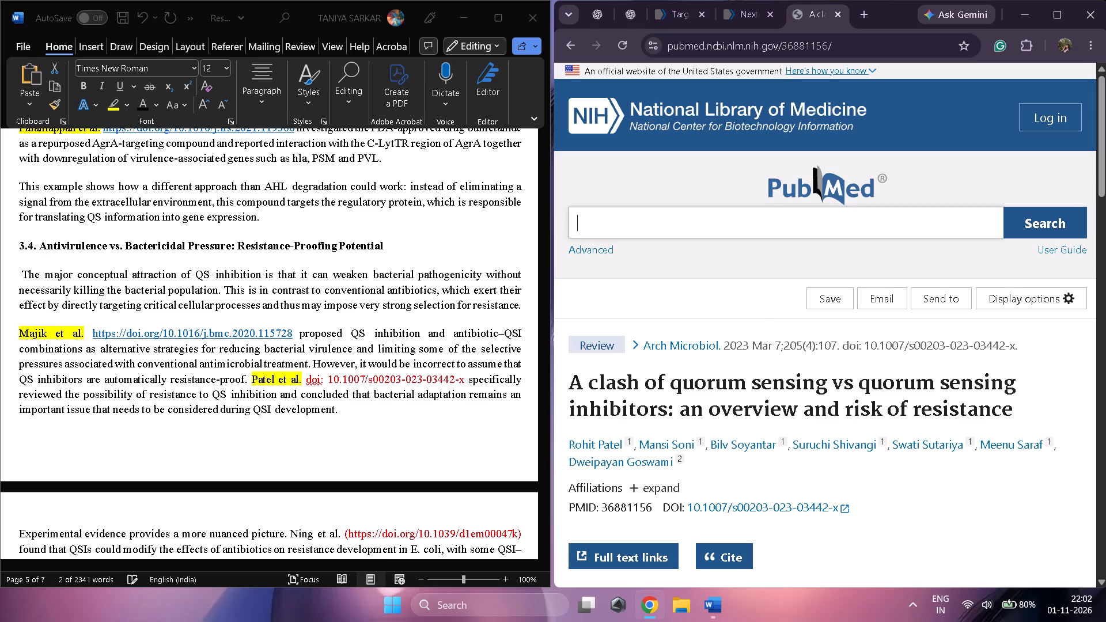
pyautogui.rightClick(777, 509)
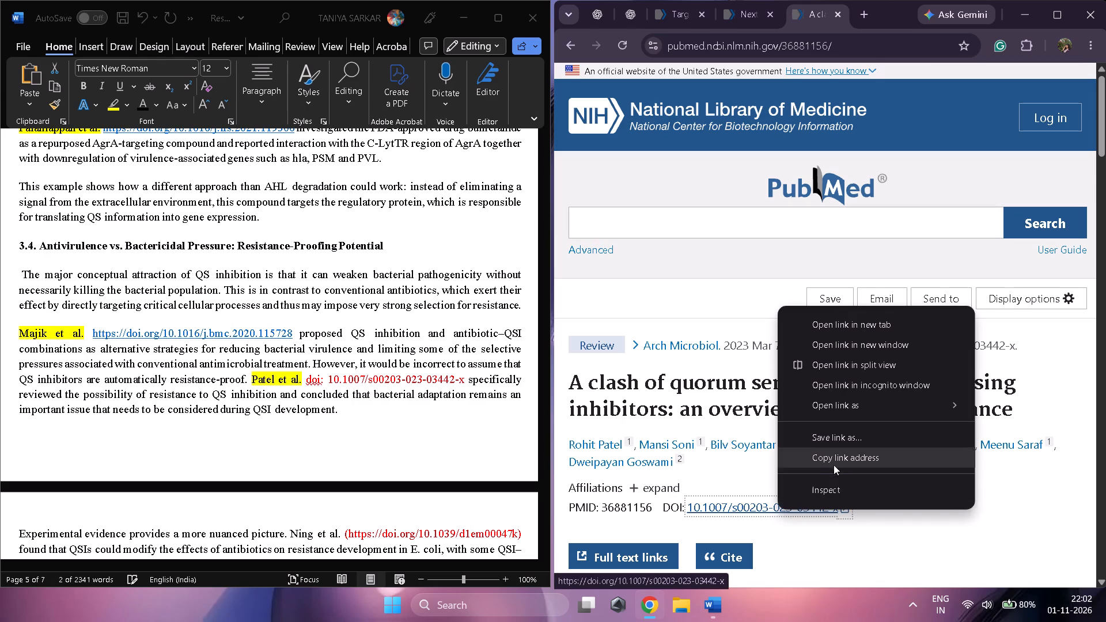
pyautogui.click(833, 461)
pyautogui.click(460, 383)
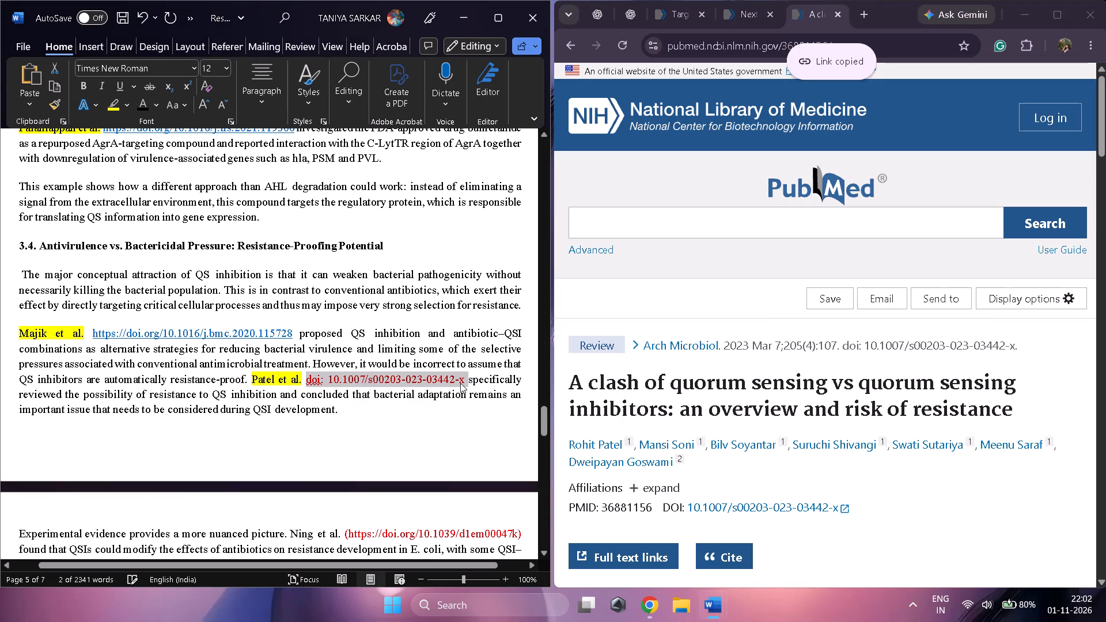
pyautogui.press('BackSpace')
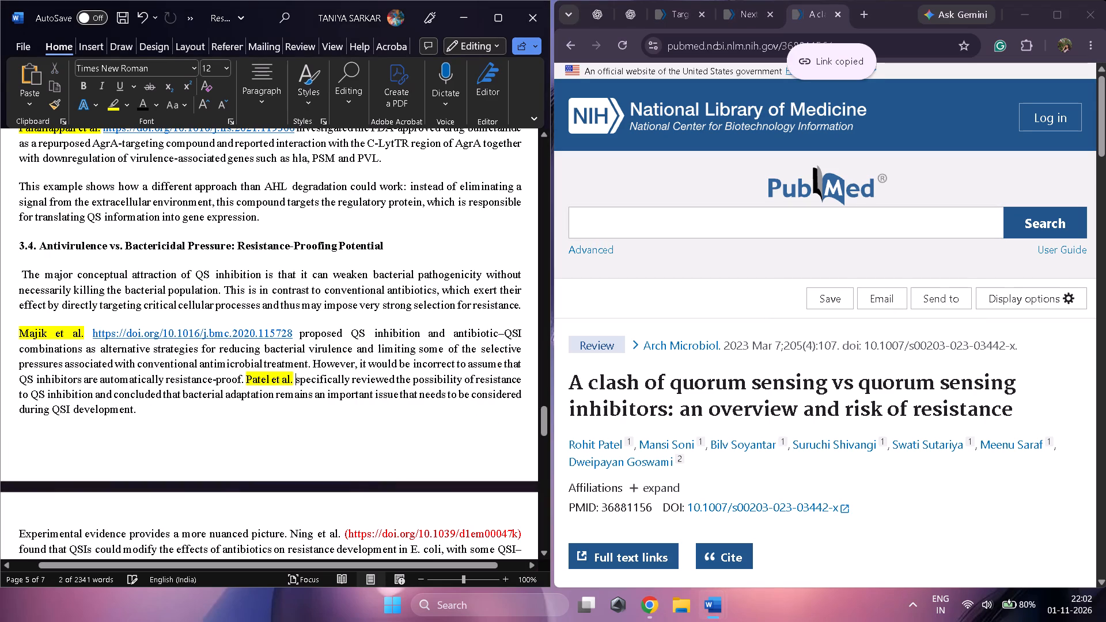
pyautogui.hotkey('ctrl', 'v')
pyautogui.press('space')
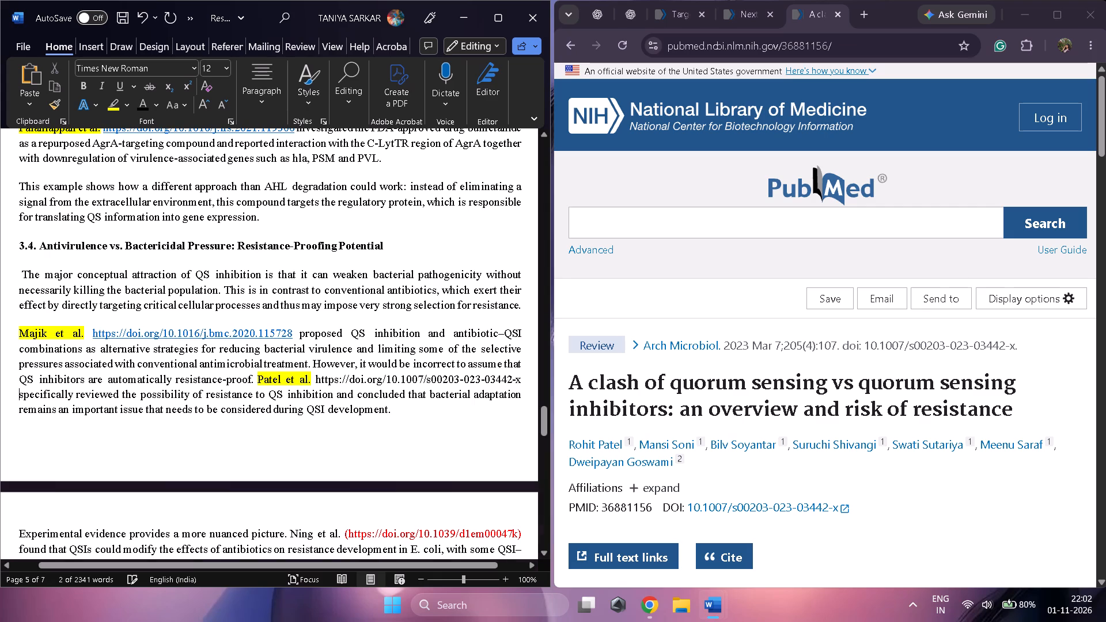
pyautogui.hotkey('ctrl', 'z')
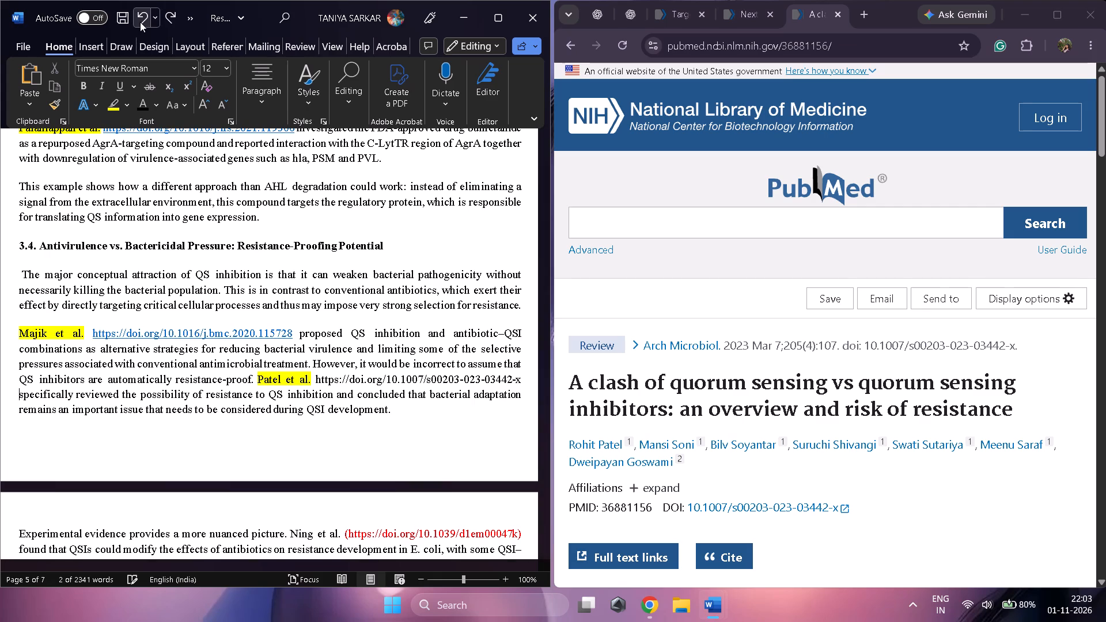
pyautogui.click(278, 240)
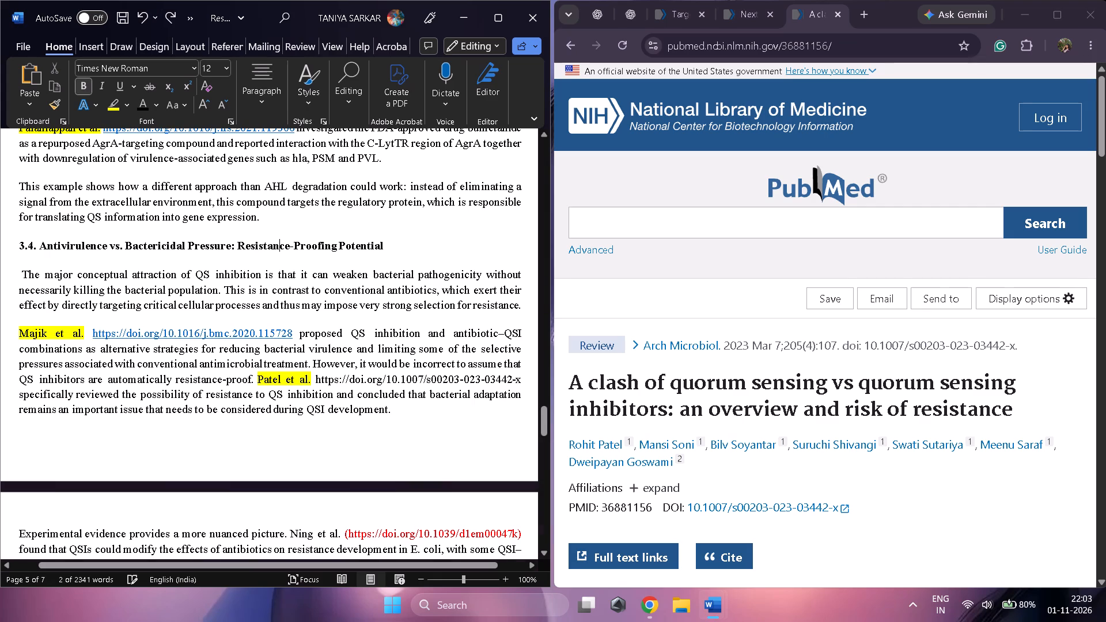
pyautogui.click(521, 381)
pyautogui.press('space')
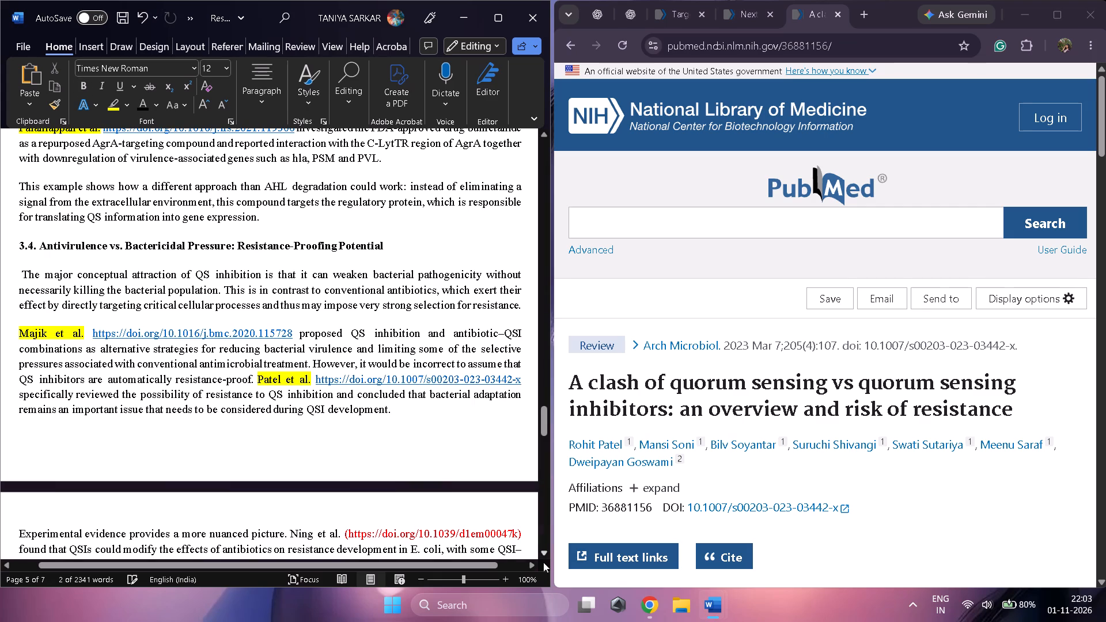
# Highlight the author citation "Ning et al." in yellow in the paragraph on experimental evidence.
pyautogui.click(540, 552)
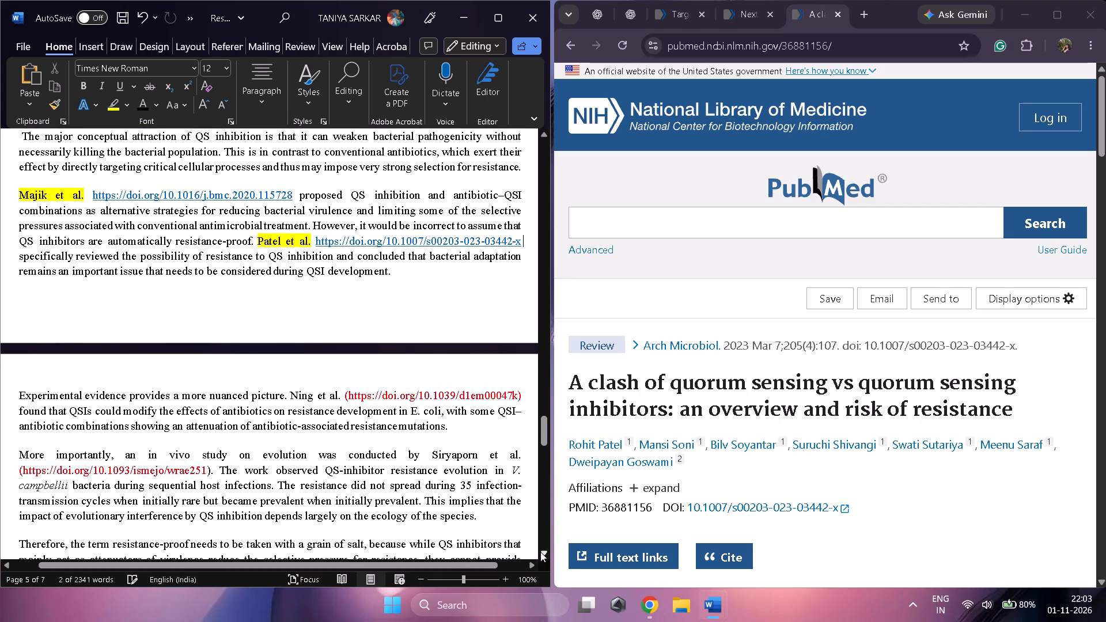
pyautogui.tripleClick(540, 552)
pyautogui.tripleClick(540, 552)
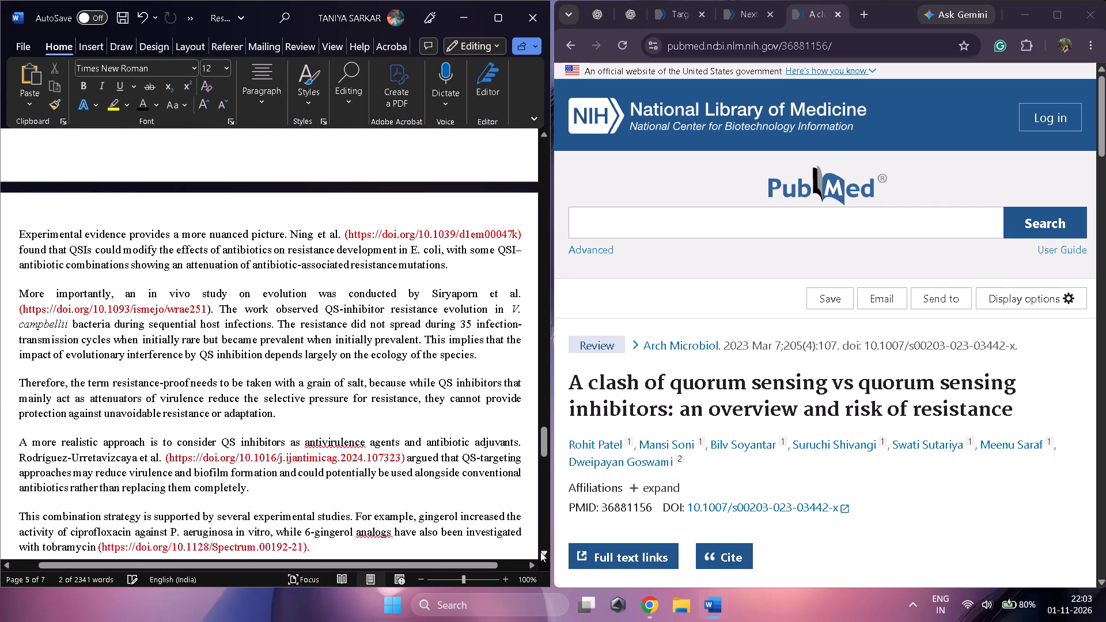
pyautogui.tripleClick(540, 552)
pyautogui.doubleClick(540, 552)
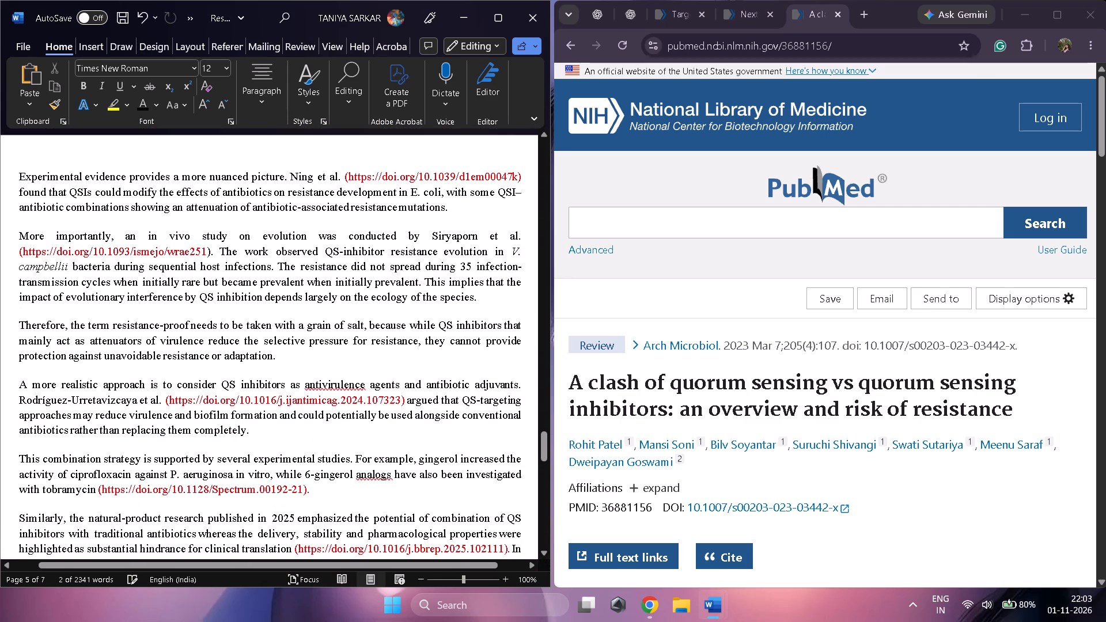
pyautogui.moveTo(289, 175); pyautogui.dragTo(339, 182)
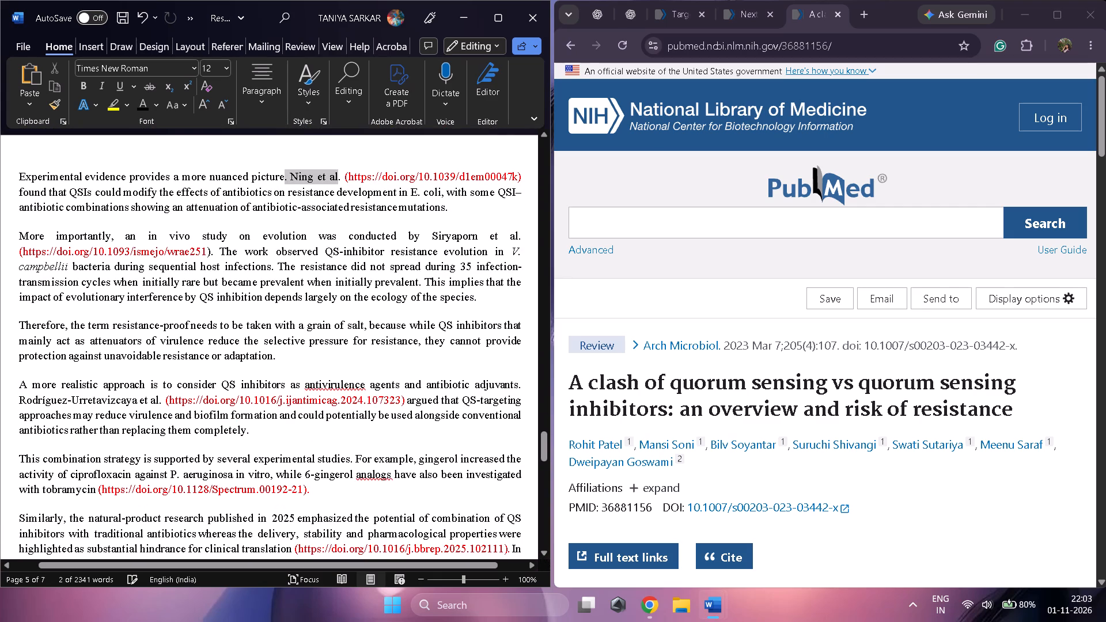
pyautogui.moveTo(339, 182); pyautogui.dragTo(341, 182)
pyautogui.click(403, 160)
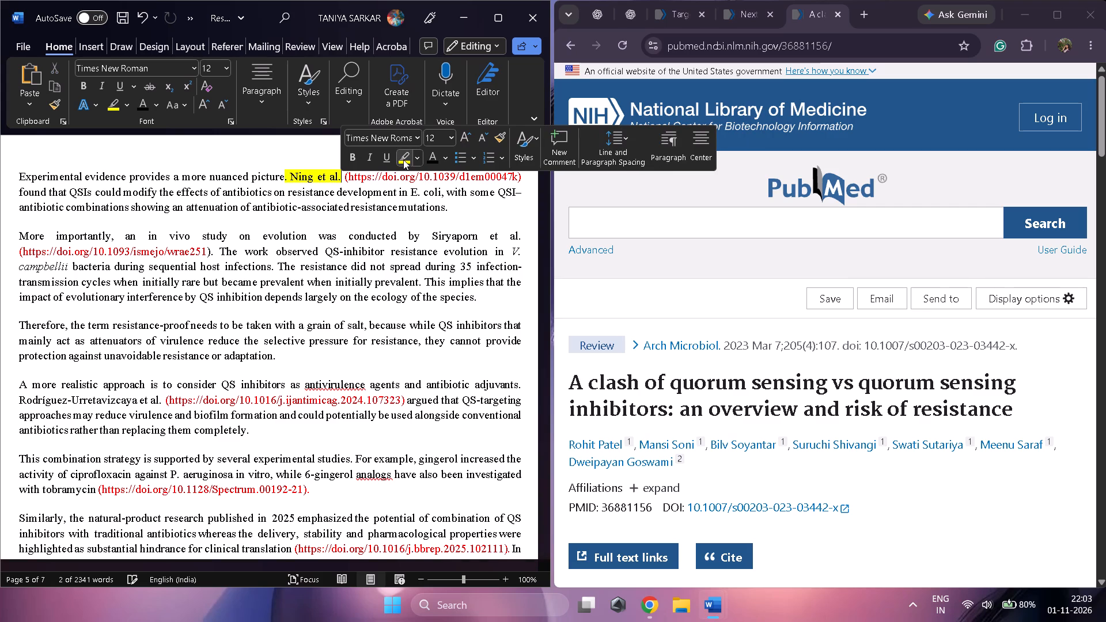
# Highlight the author citation "Siryaporn et al." in yellow in the in vivo evolution study paragraph.
pyautogui.click(432, 232)
pyautogui.moveTo(432, 232); pyautogui.dragTo(454, 236)
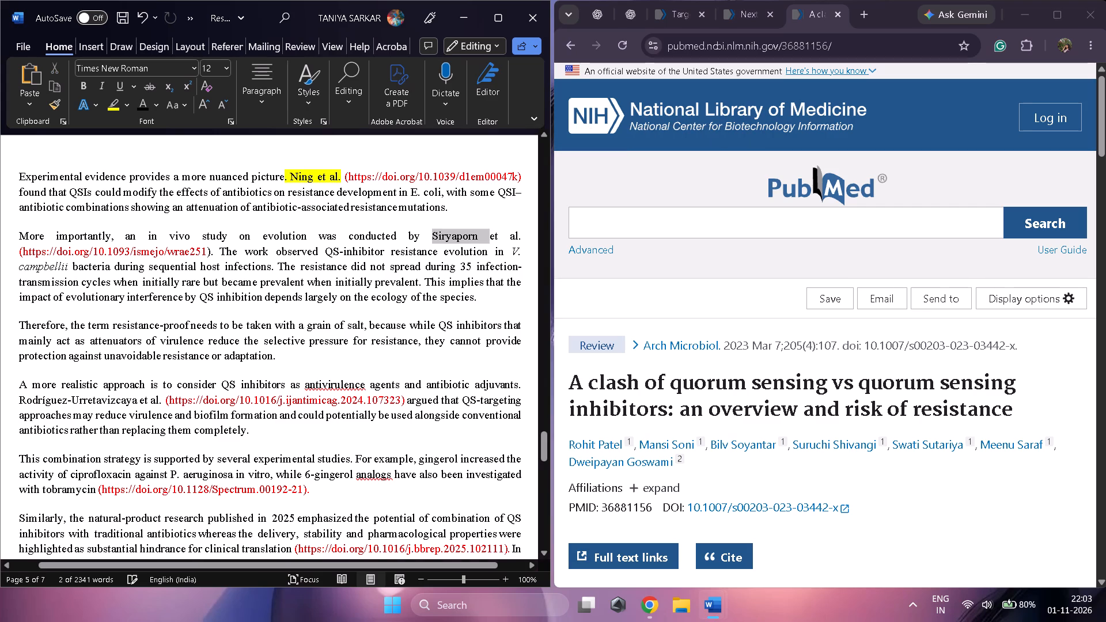
pyautogui.moveTo(454, 236); pyautogui.dragTo(525, 238)
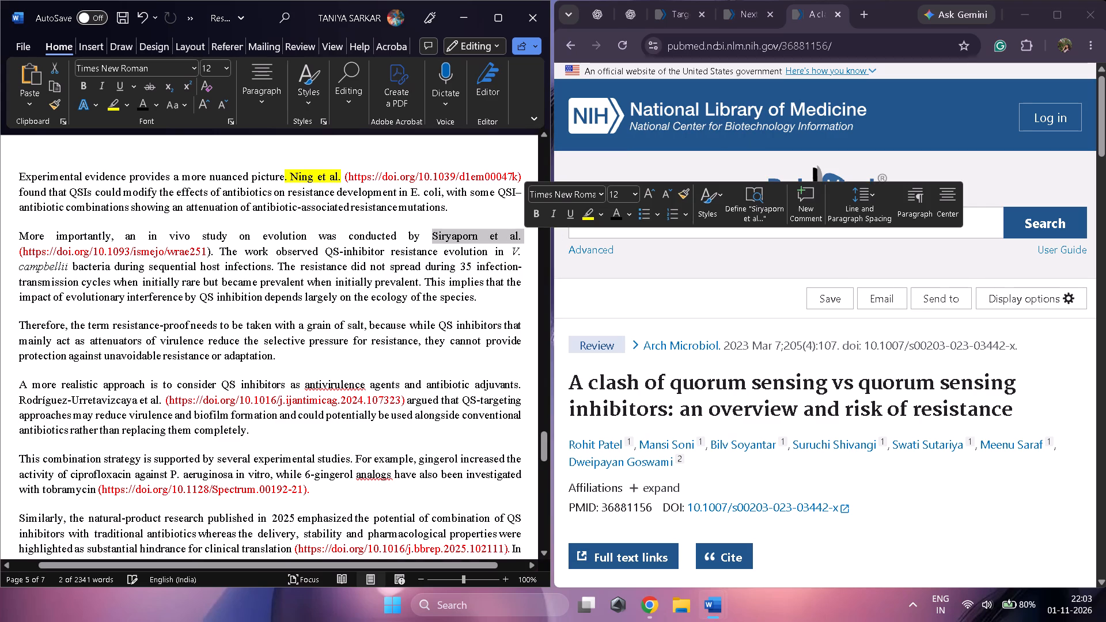
pyautogui.click(589, 218)
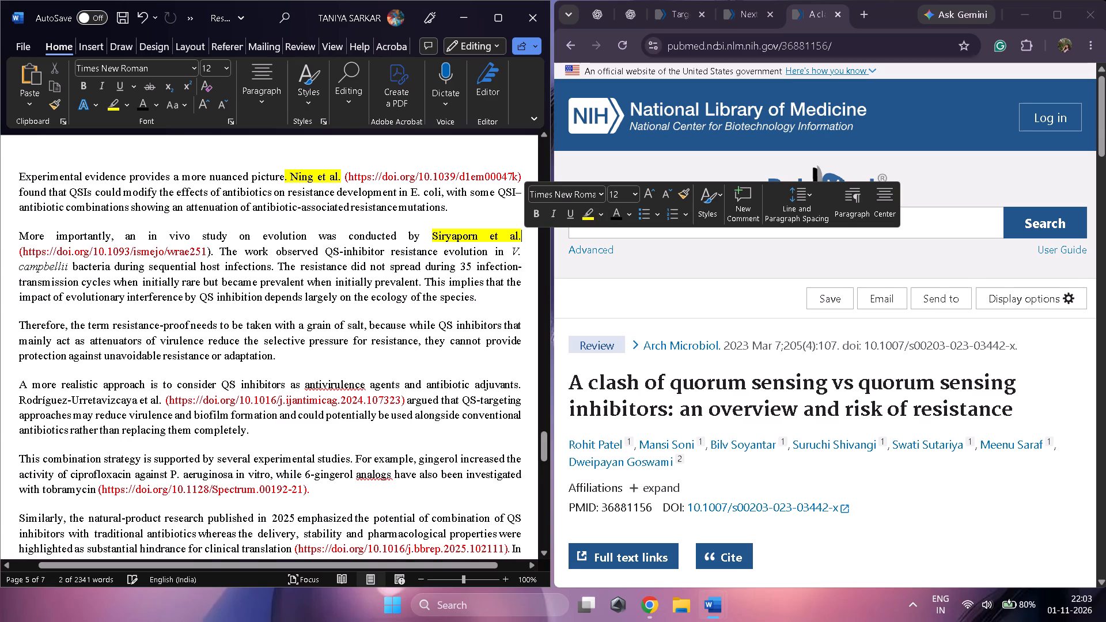
# Highlight the author citation "Rodríguez-Urretavizcaya et al." in yellow in the paragraph on antivirulence agents and antibiotic adjuvants.
pyautogui.moveTo(17, 401); pyautogui.dragTo(161, 404)
pyautogui.click(222, 383)
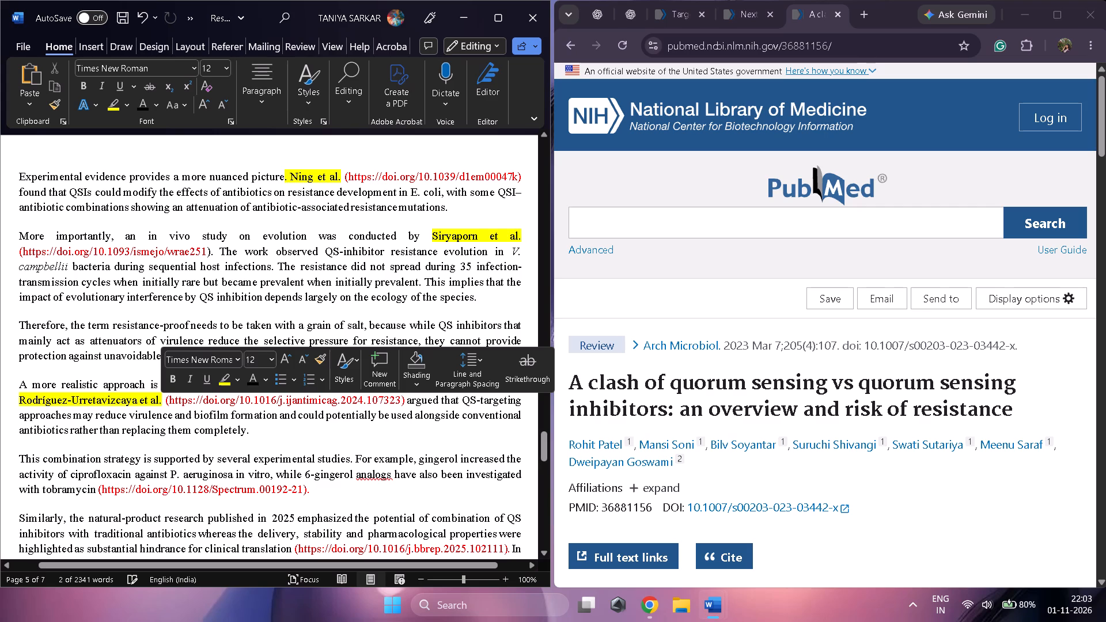
pyautogui.click(387, 481)
pyautogui.click(501, 311)
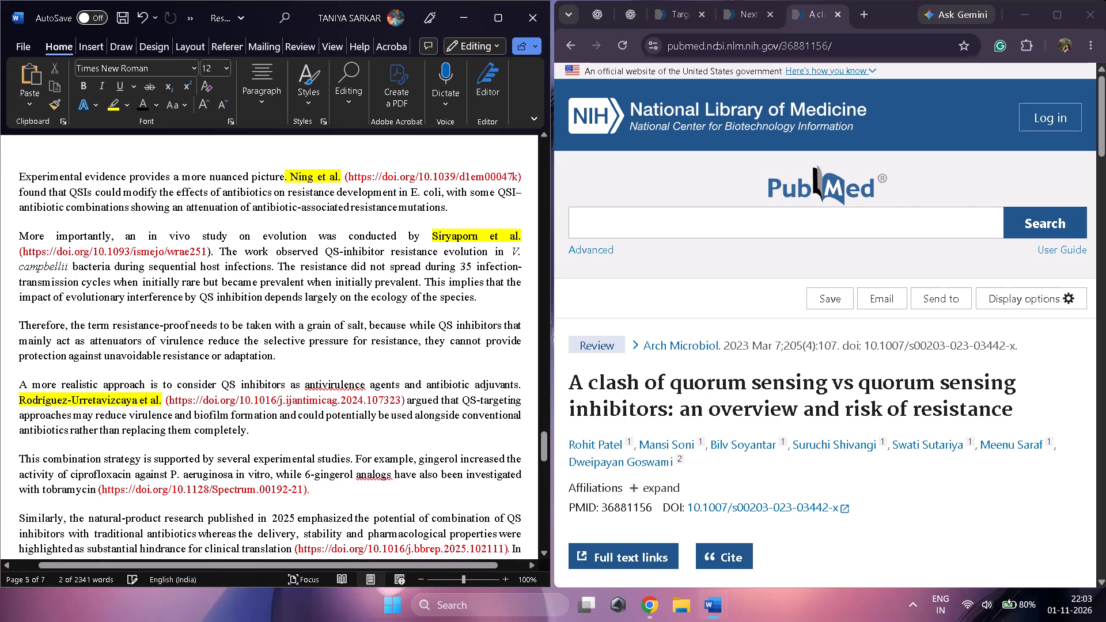
# Italicise the species name "E. coli" in the sentence citing Ning et al.
pyautogui.moveTo(412, 194); pyautogui.dragTo(441, 194)
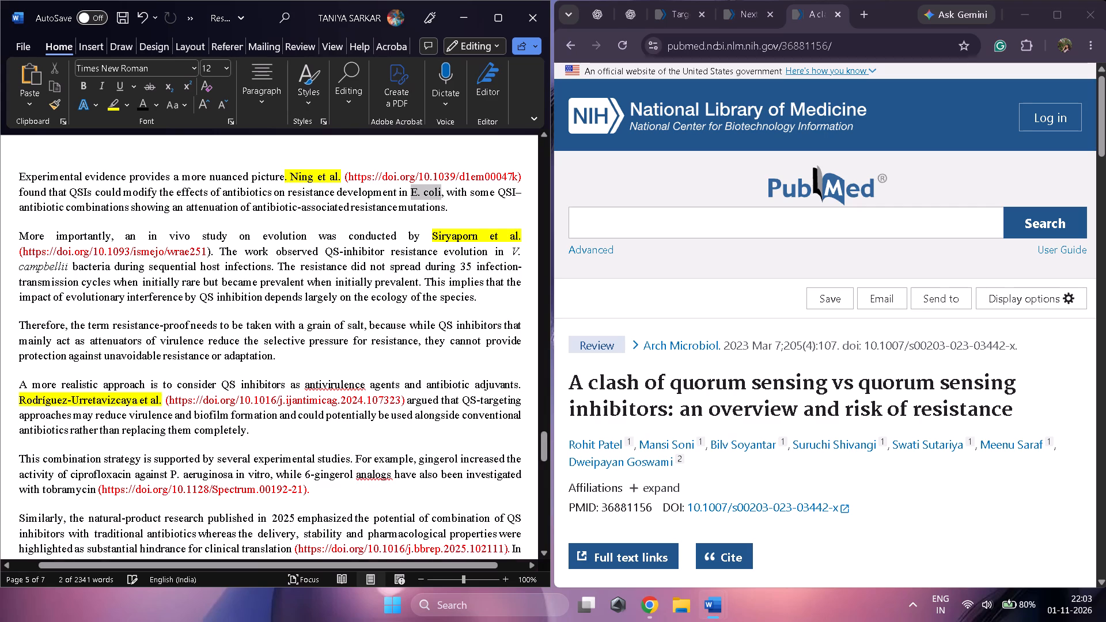
pyautogui.moveTo(441, 194); pyautogui.dragTo(441, 194)
pyautogui.click(468, 169)
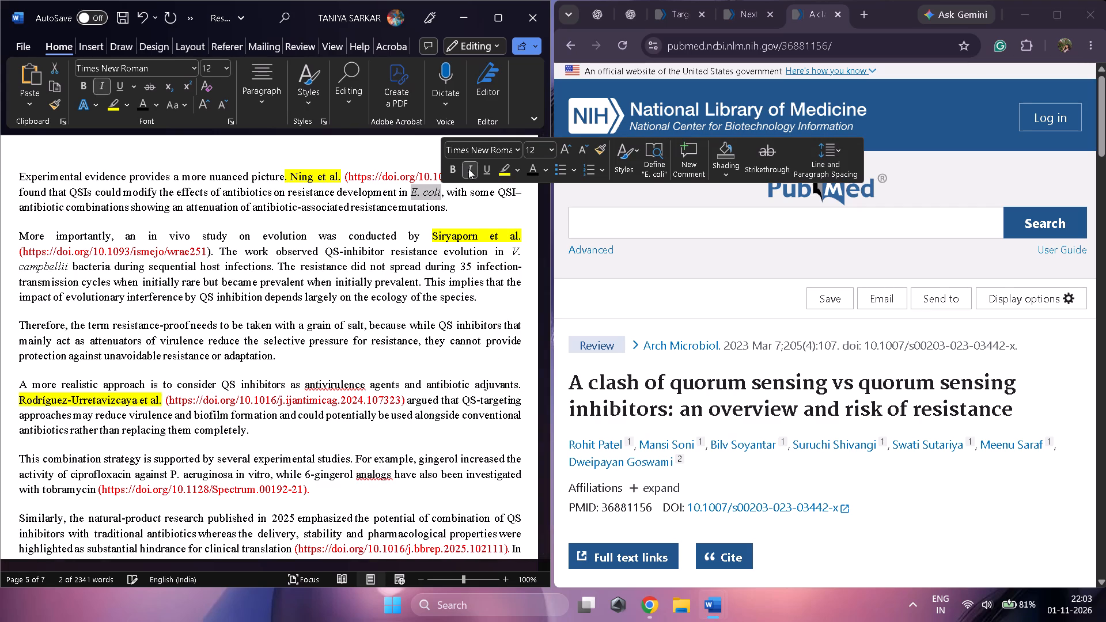
pyautogui.click(465, 206)
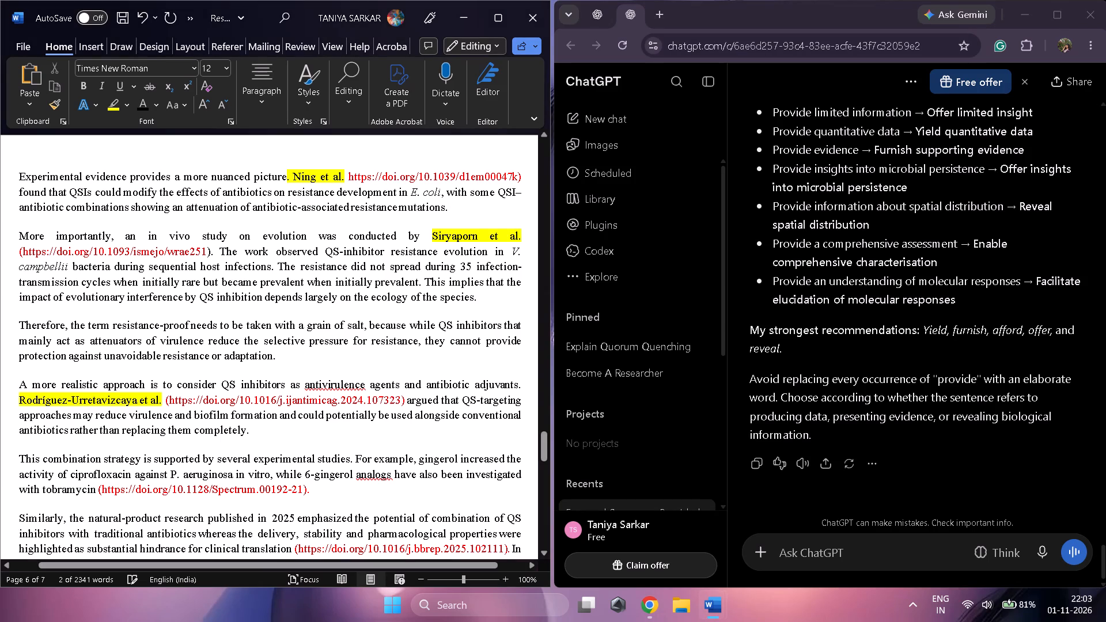
pyautogui.click(520, 177)
pyautogui.press('BackSpace')
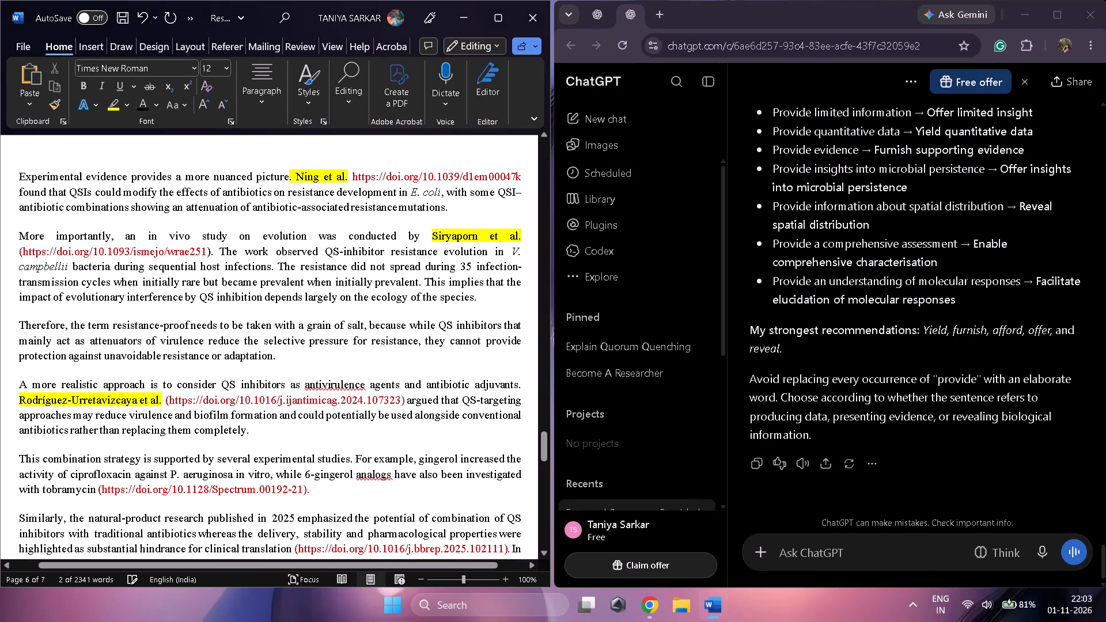
pyautogui.keyDown('ctrl'); pyautogui.click(503, 179); pyautogui.keyUp('ctrl')
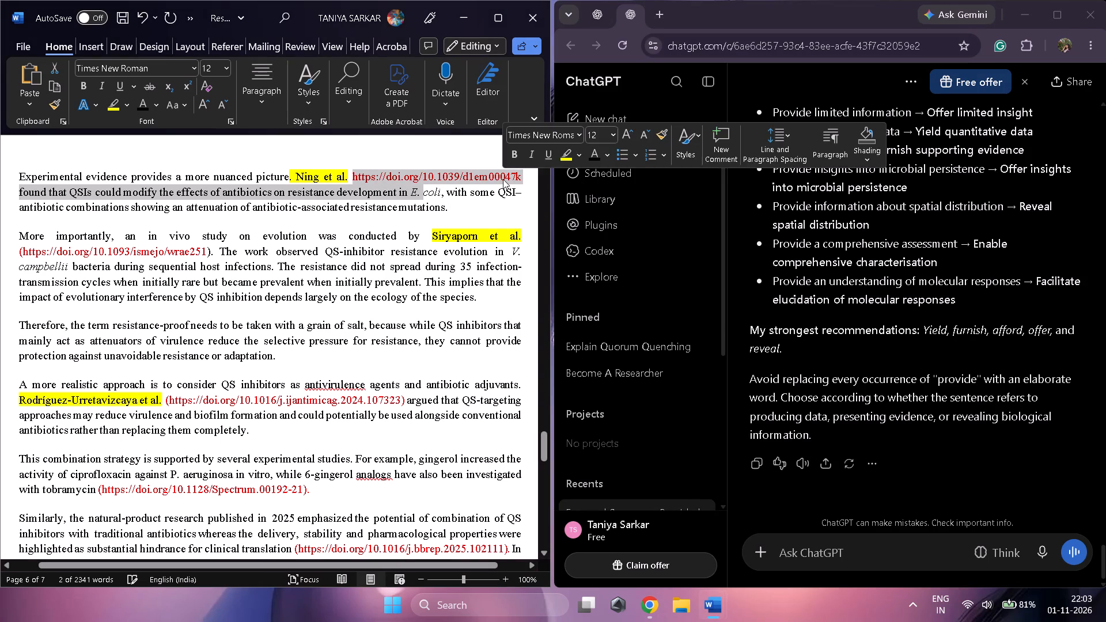
pyautogui.click(503, 179)
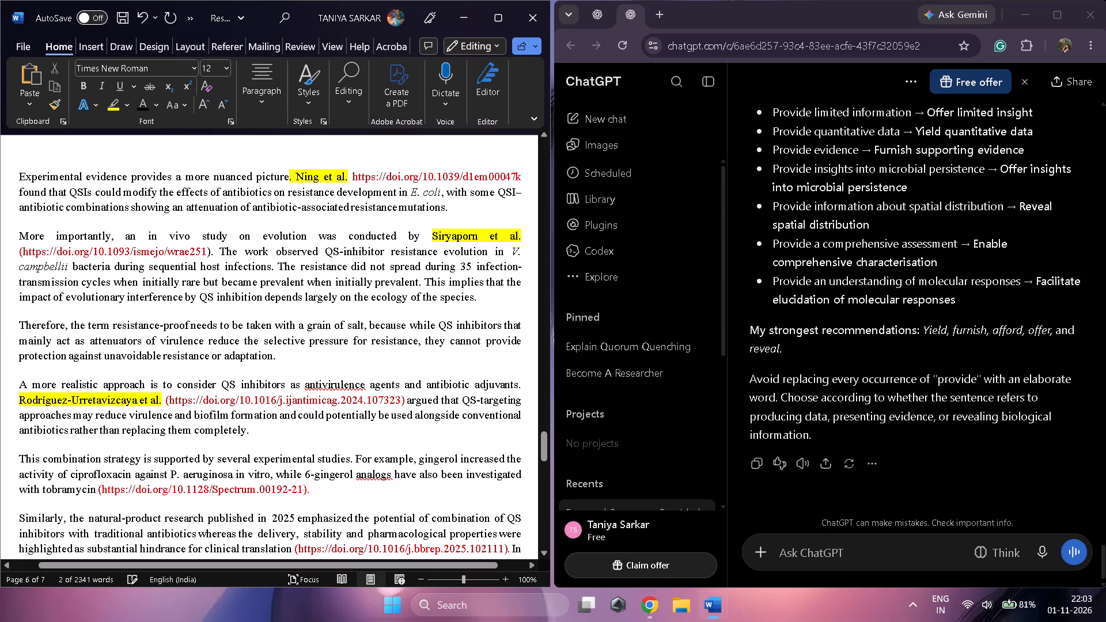
pyautogui.keyDown('ctrl'); pyautogui.click(503, 179); pyautogui.keyUp('ctrl')
pyautogui.moveTo(354, 176); pyautogui.dragTo(496, 180)
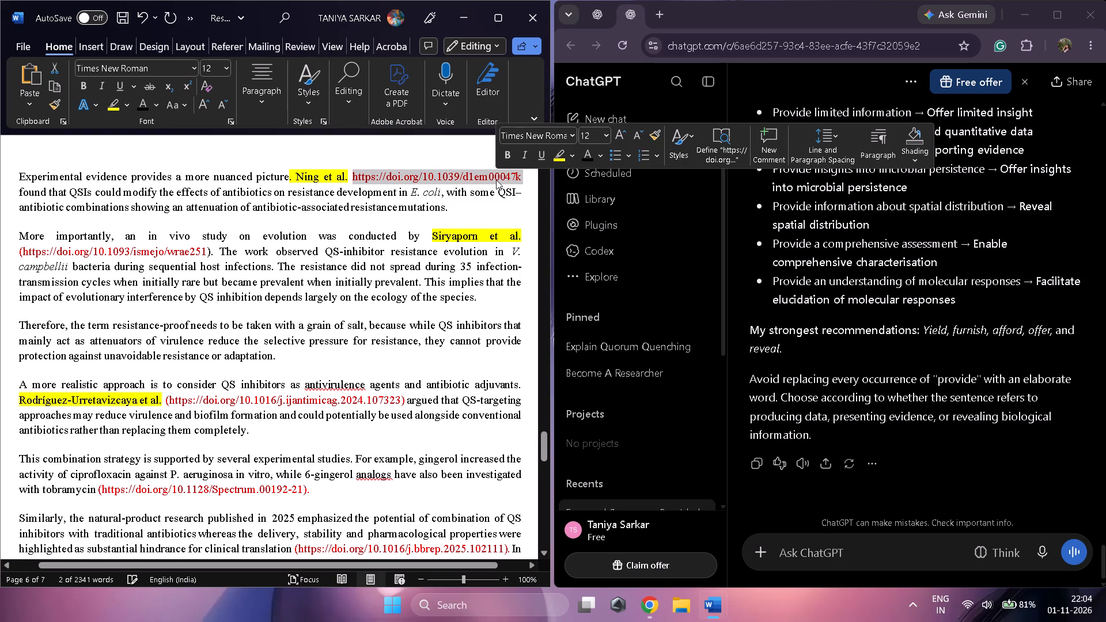
pyautogui.click(530, 183)
pyautogui.click(522, 181)
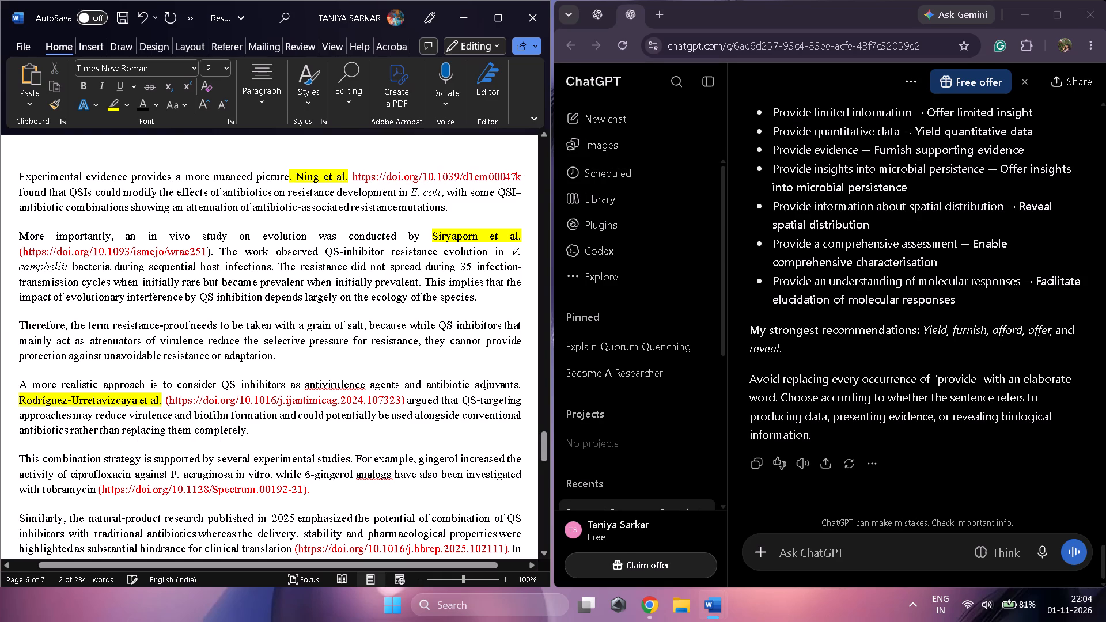
pyautogui.press('Left')
pyautogui.press('space')
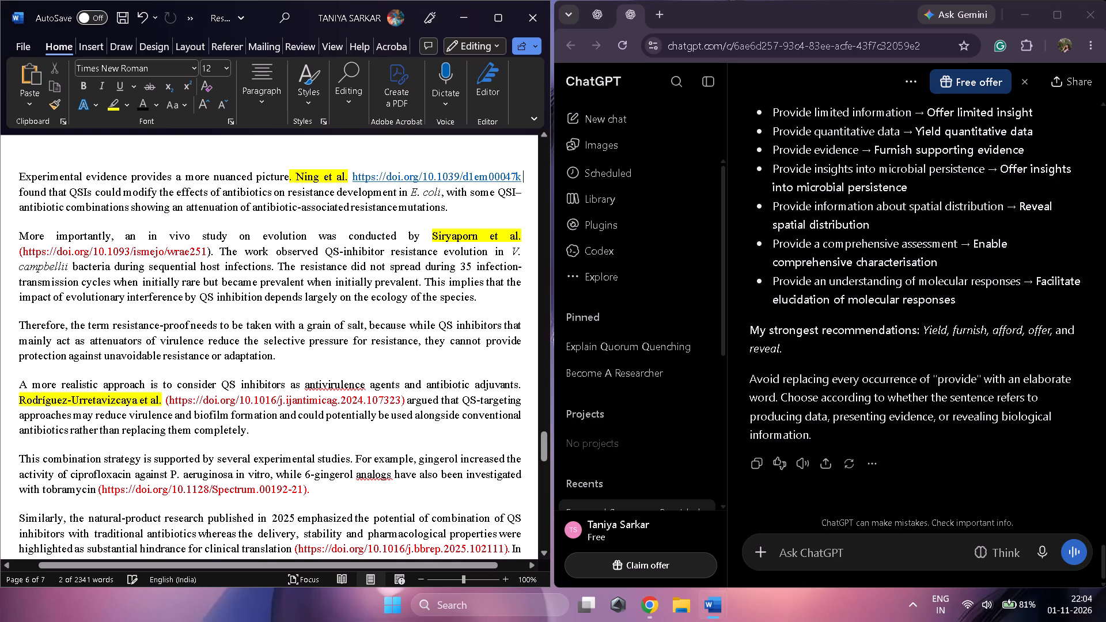
pyautogui.keyDown('ctrl'); pyautogui.click(502, 177); pyautogui.keyUp('ctrl')
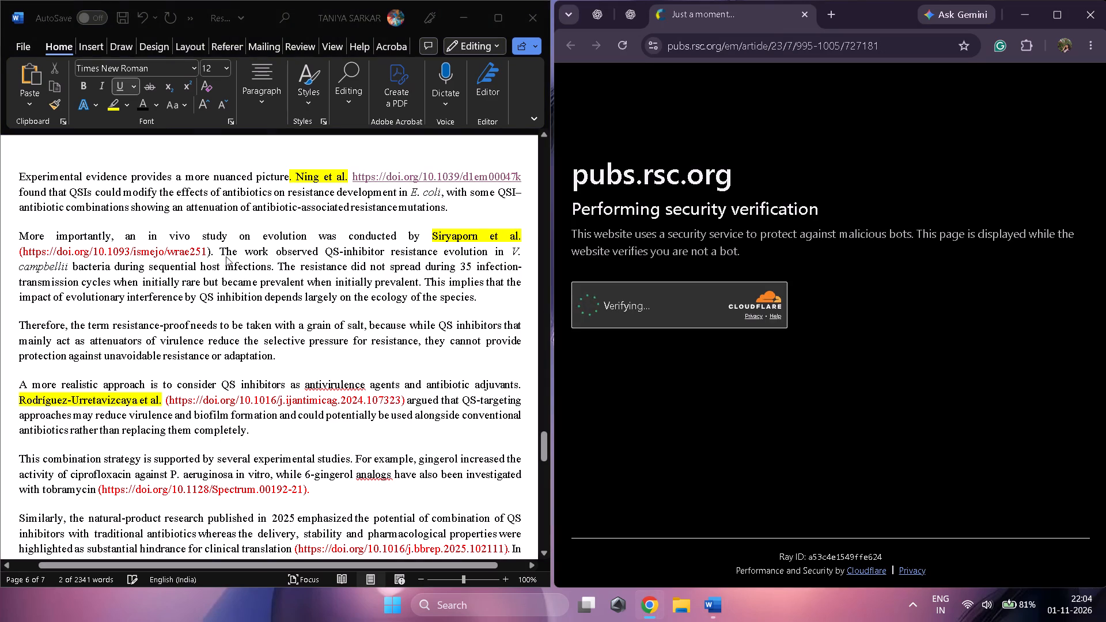
pyautogui.click(206, 252)
pyautogui.click(212, 252)
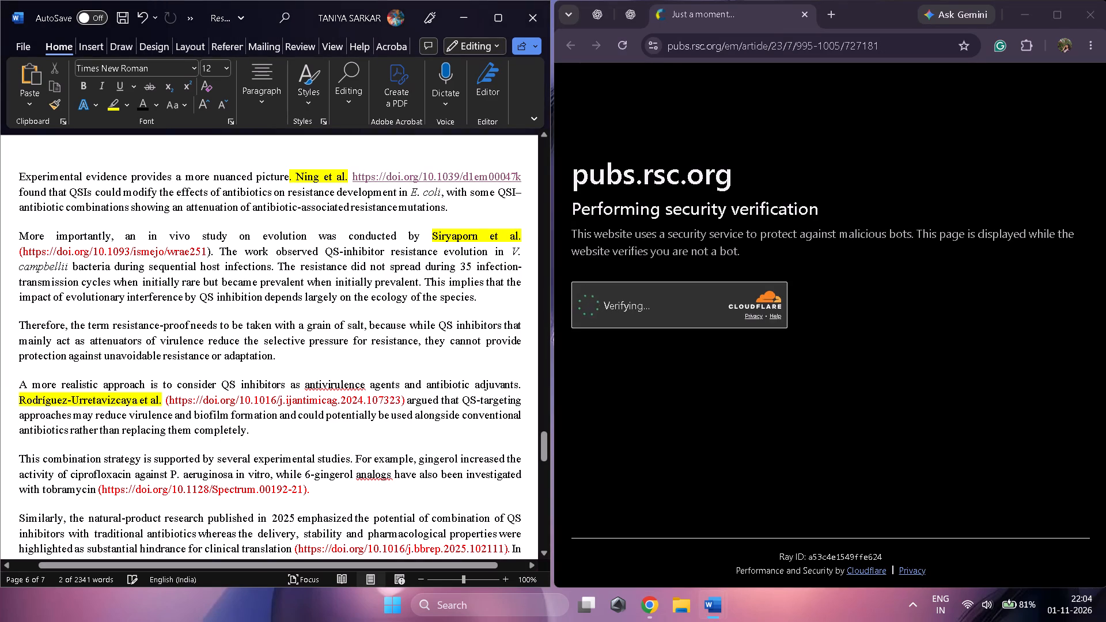
pyautogui.press('BackSpace')
pyautogui.click(24, 252)
pyautogui.press('BackSpace')
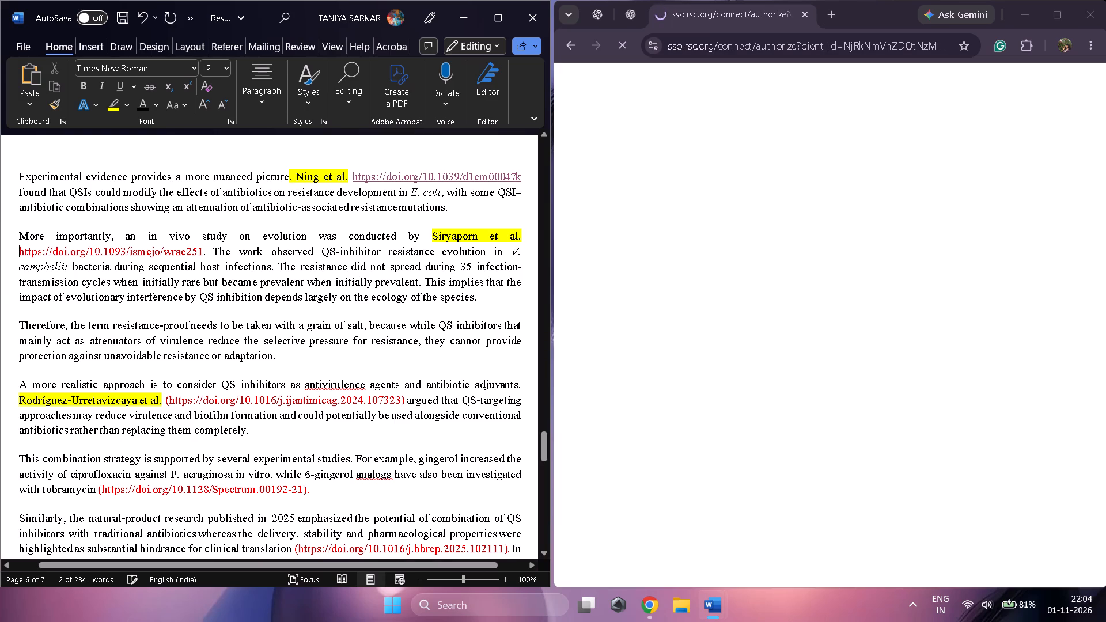
pyautogui.click(202, 253)
pyautogui.press('space')
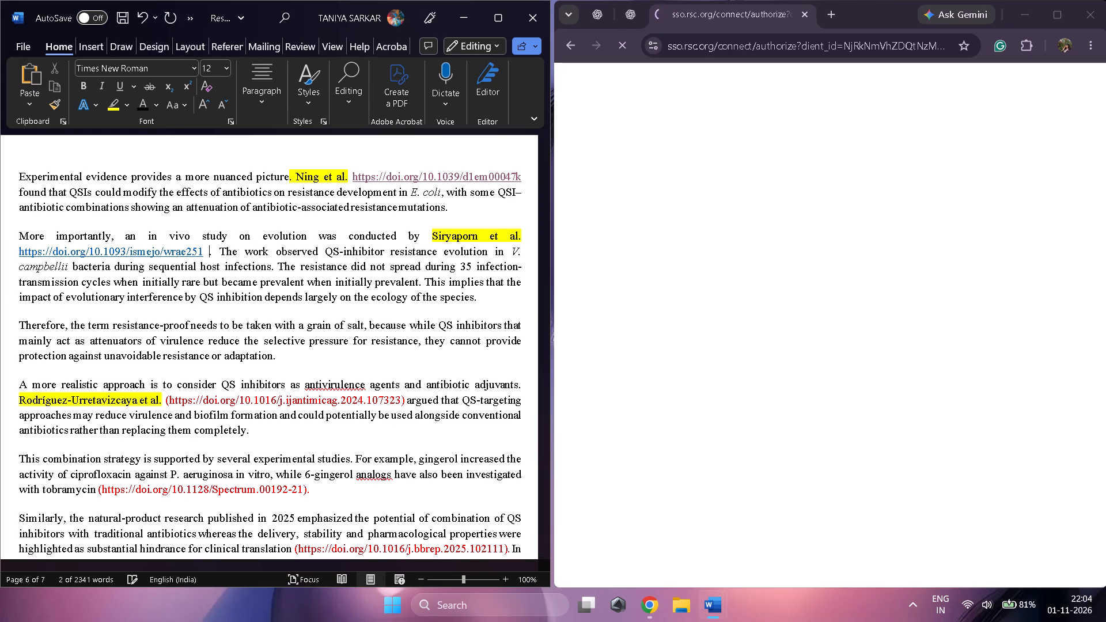
pyautogui.press('BackSpace')
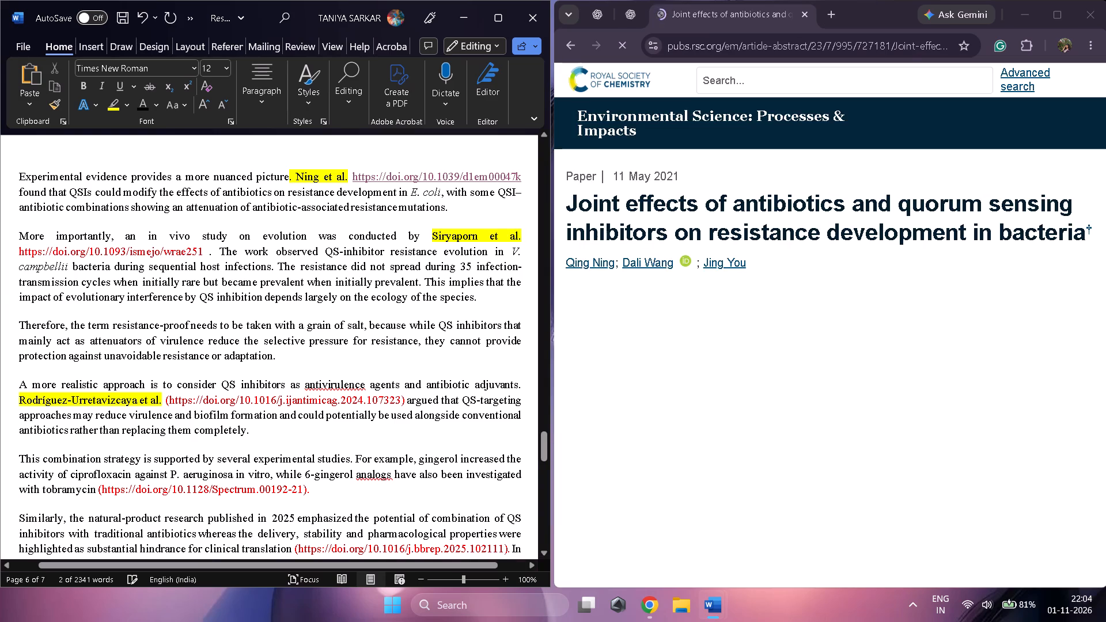
pyautogui.press('BackSpace')
pyautogui.click(210, 252)
pyautogui.press('BackSpace')
pyautogui.press('BackSpace')
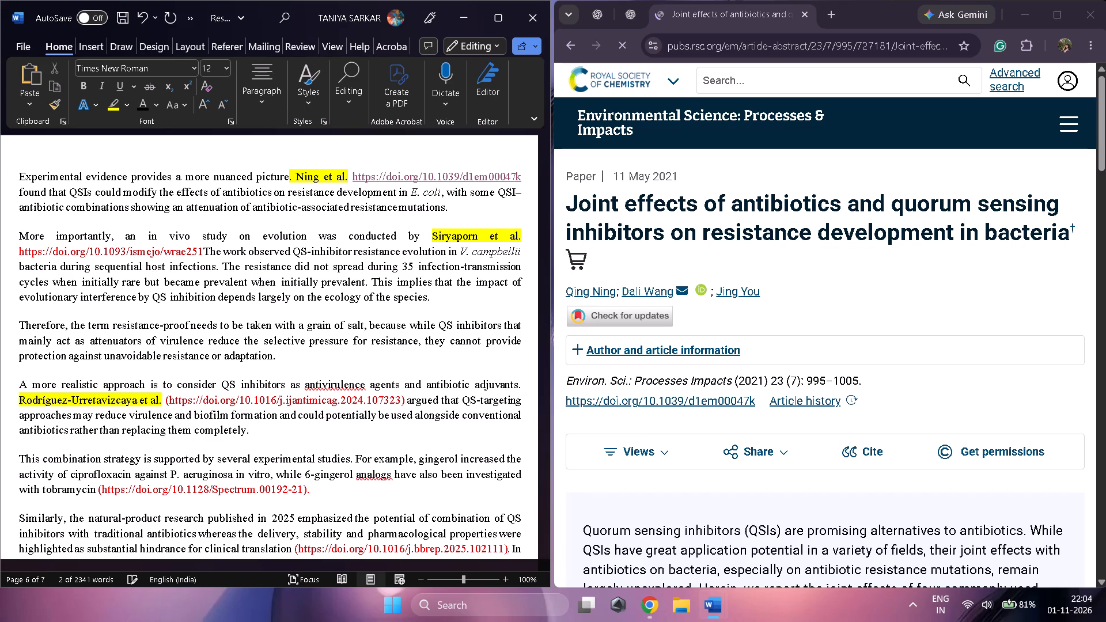
pyautogui.press('space')
pyautogui.press('.')
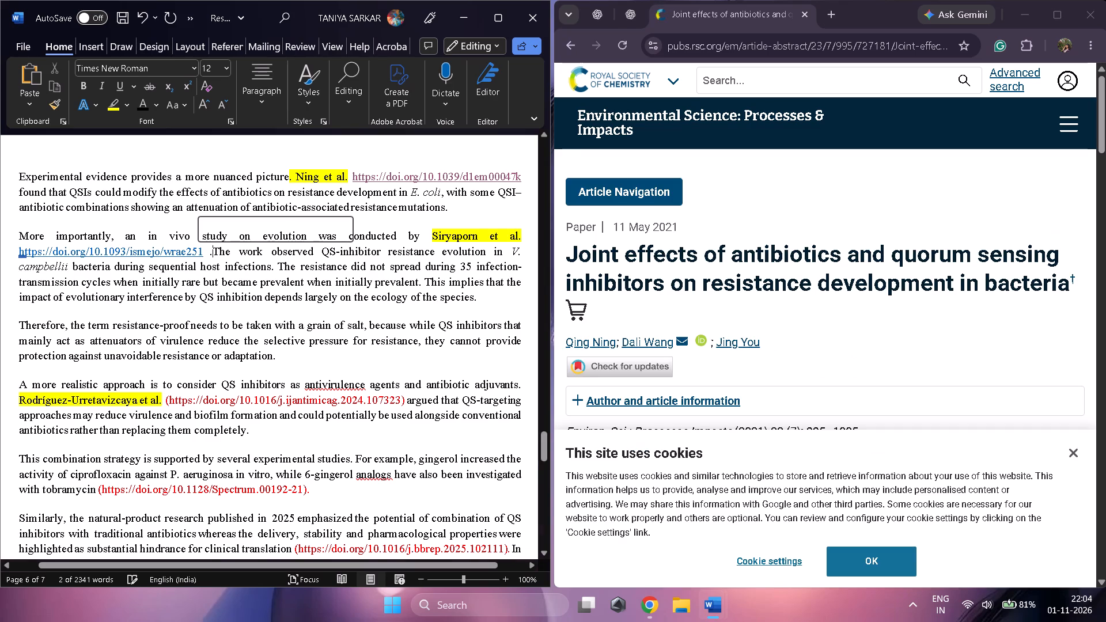
# Open the source article linked after "Siryaporn et al." and close the Ning et al. article's tab in Chrome.
pyautogui.keyDown('ctrl'); pyautogui.click(191, 252); pyautogui.keyUp('ctrl')
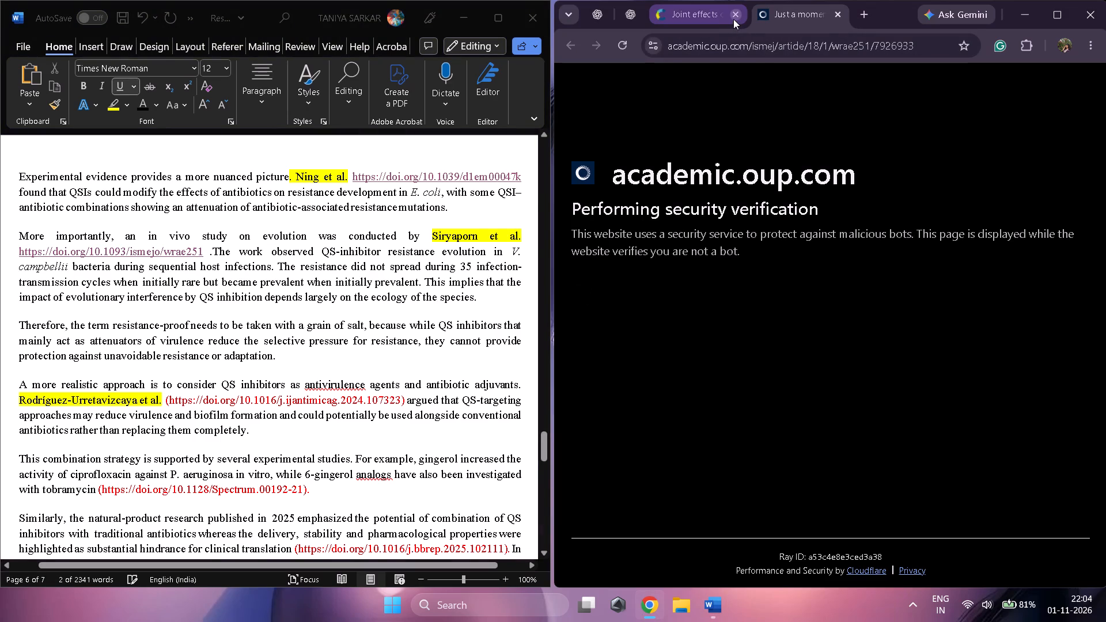
pyautogui.click(733, 18)
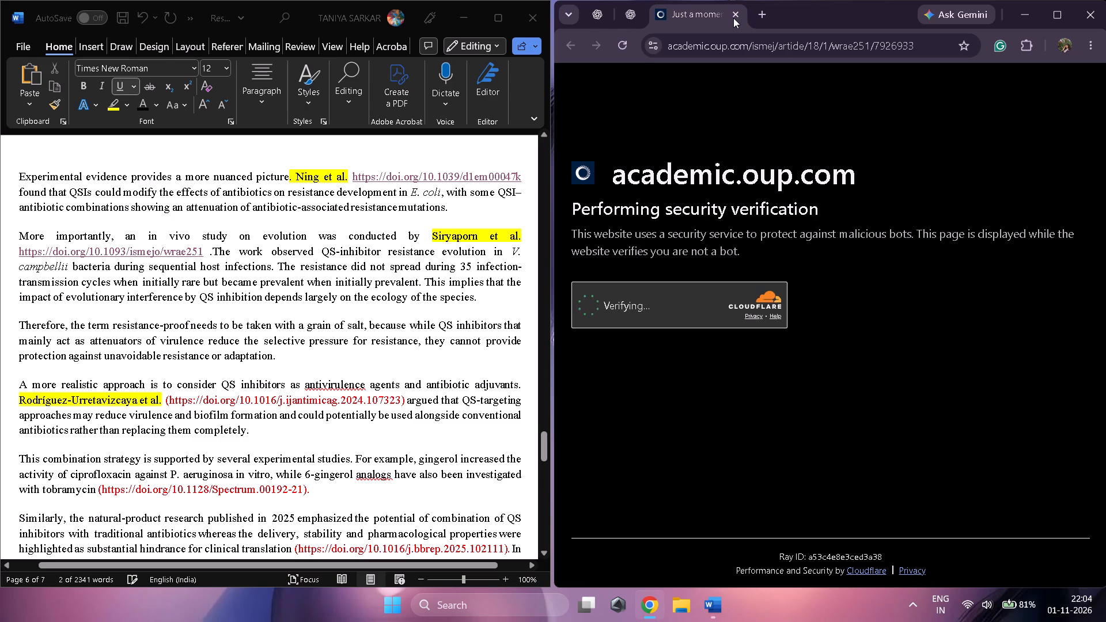
pyautogui.click(402, 400)
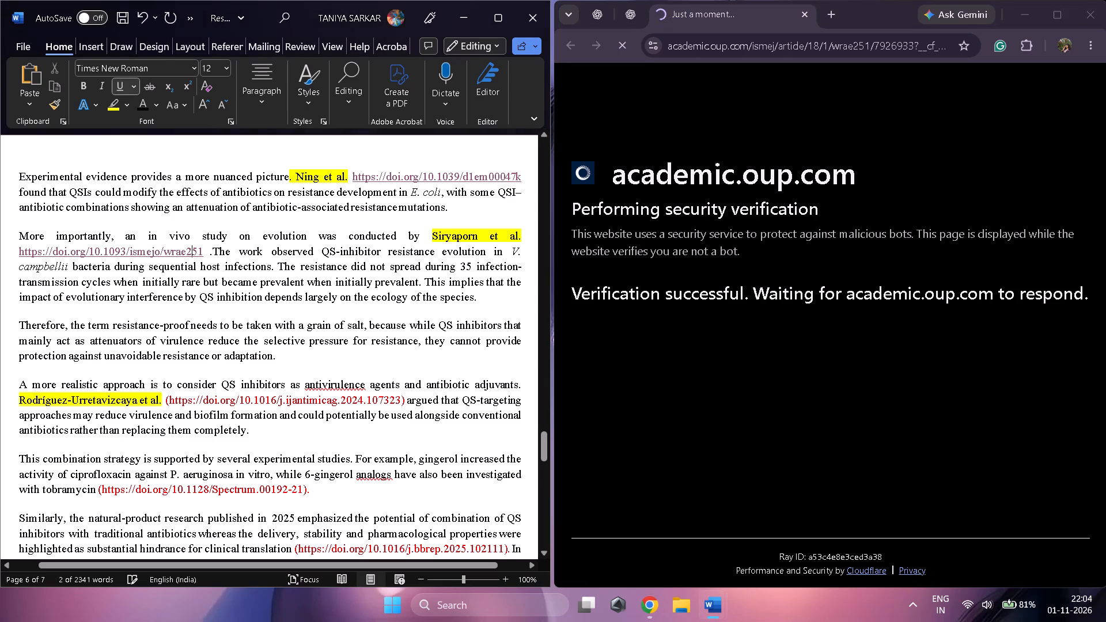
pyautogui.click(406, 400)
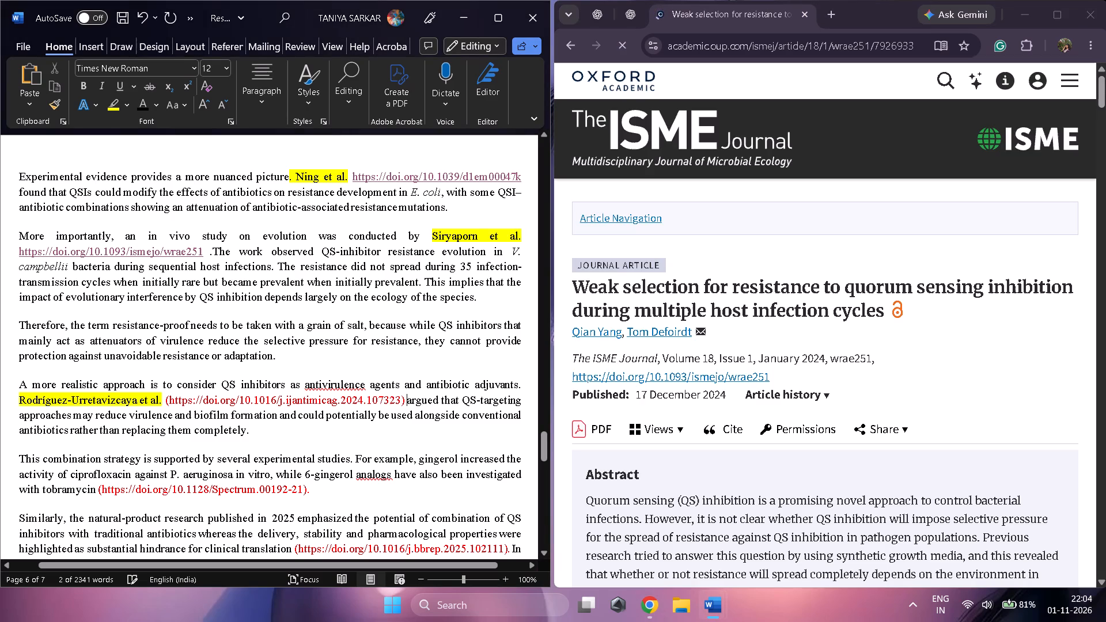
pyautogui.press('BackSpace')
pyautogui.press('BackSpace')
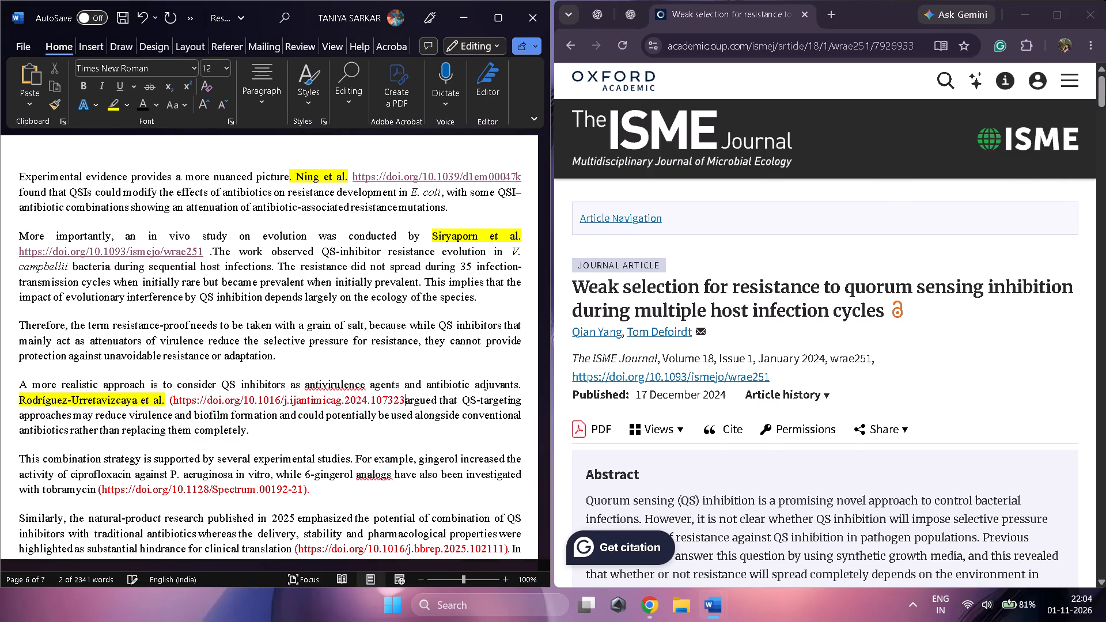
pyautogui.press('space')
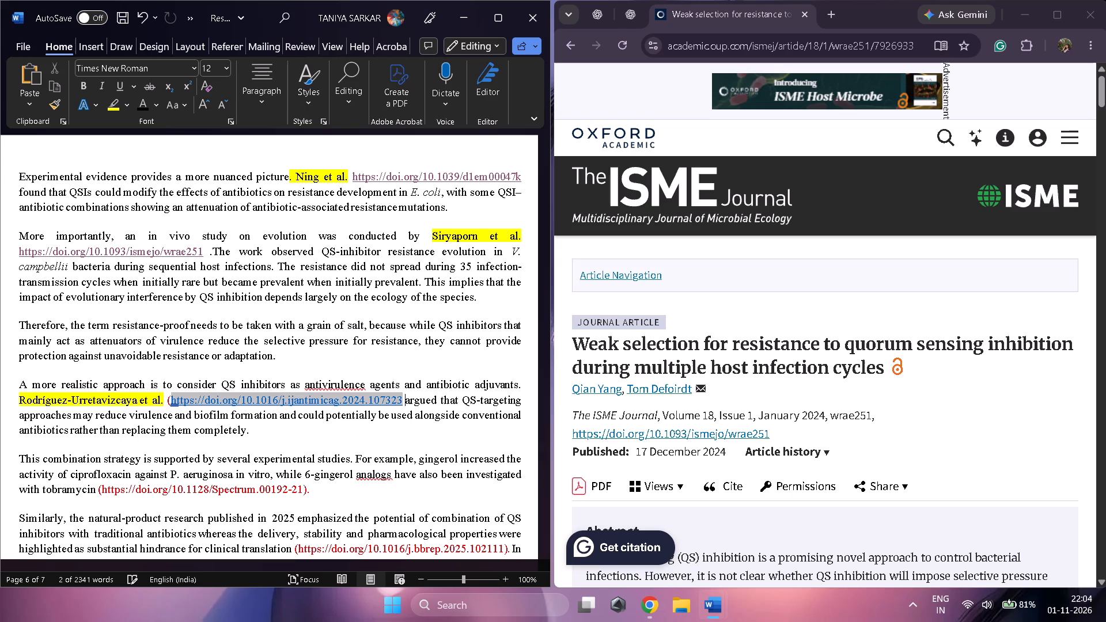
pyautogui.click(169, 400)
pyautogui.press('BackSpace')
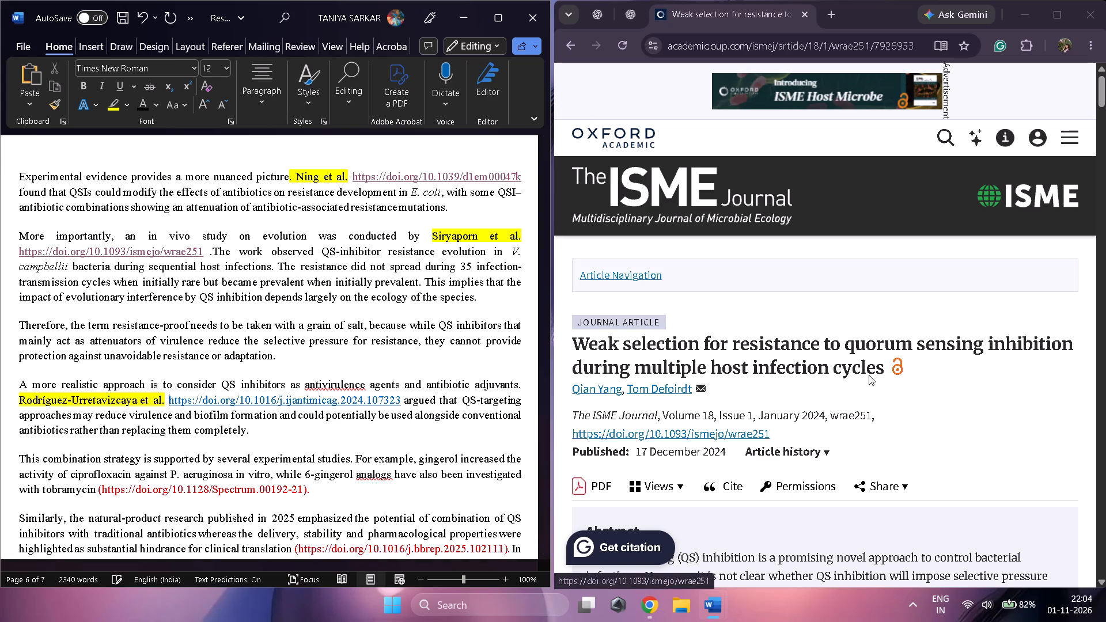
# In Chrome, examine the ISME Journal article on weak selection for resistance to quorum sensing inhibition and open its PDF.
pyautogui.doubleClick(1100, 581)
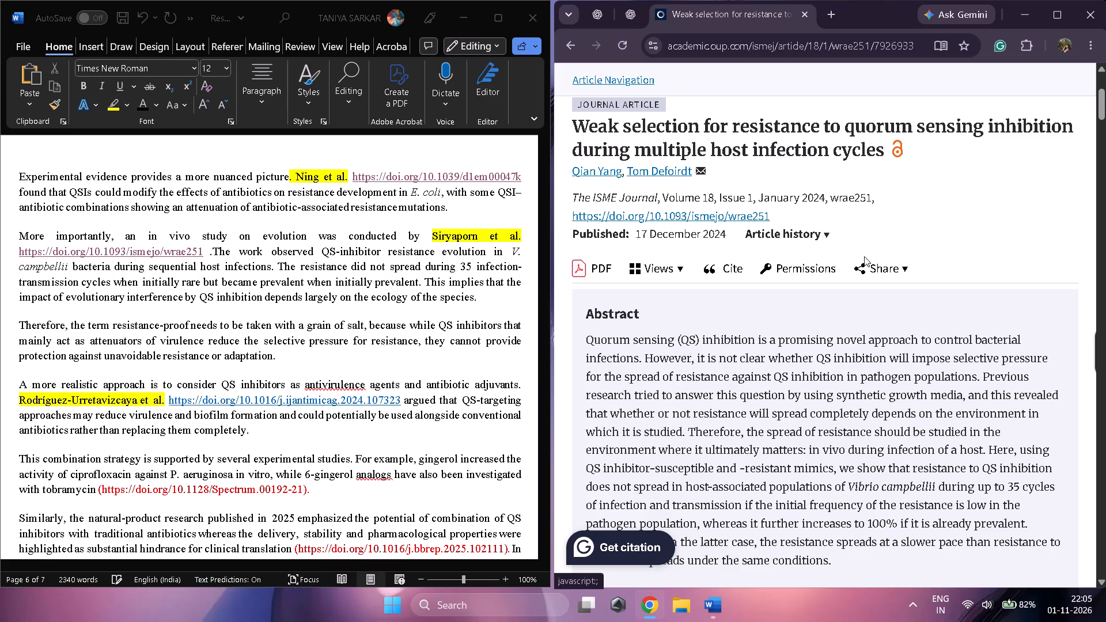
pyautogui.moveTo(1105, 113); pyautogui.dragTo(1105, 100)
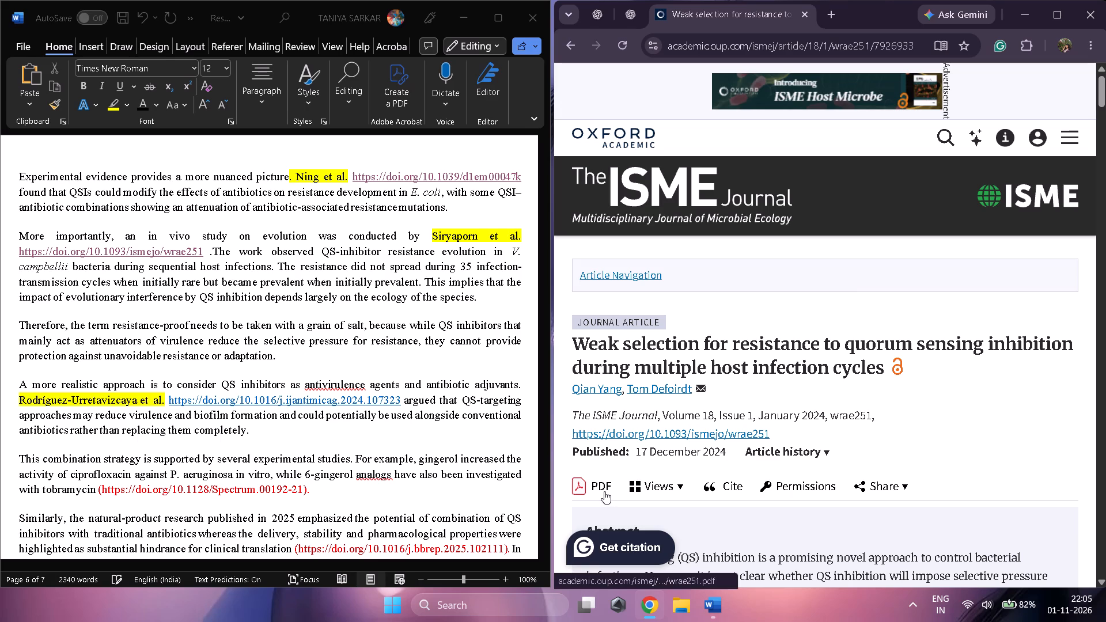
pyautogui.click(604, 491)
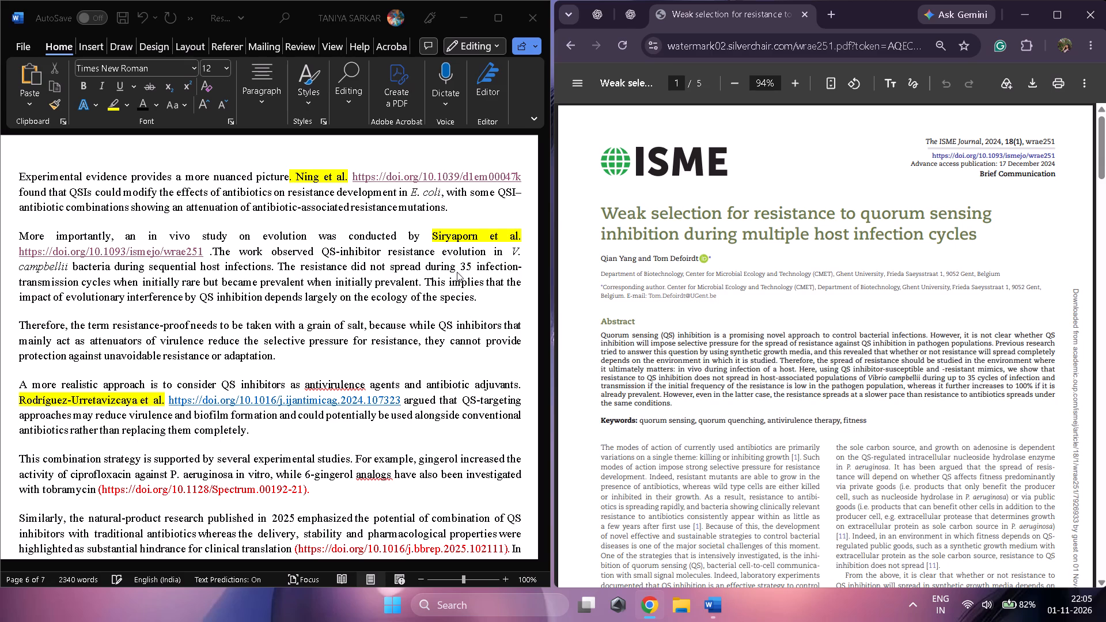
# Back in Word, change the highlight on the author citation "Siryaporn et al." to red.
pyautogui.click(430, 235)
pyautogui.moveTo(430, 235); pyautogui.dragTo(487, 234)
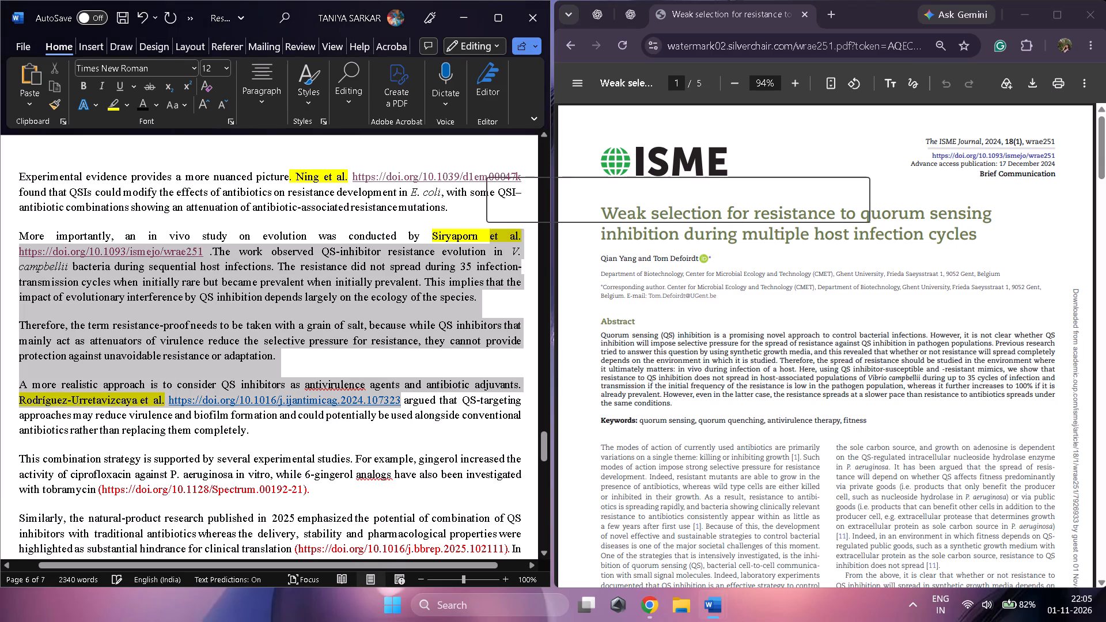
pyautogui.click(478, 240)
pyautogui.moveTo(433, 235); pyautogui.dragTo(522, 234)
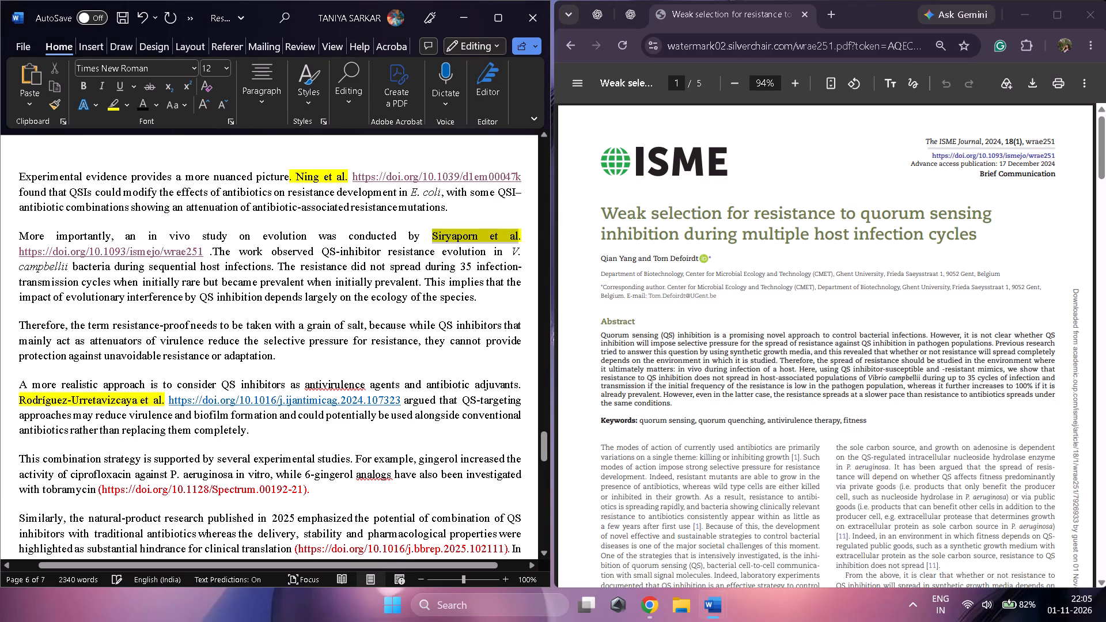
pyautogui.moveTo(522, 234); pyautogui.dragTo(525, 235)
pyautogui.click(603, 206)
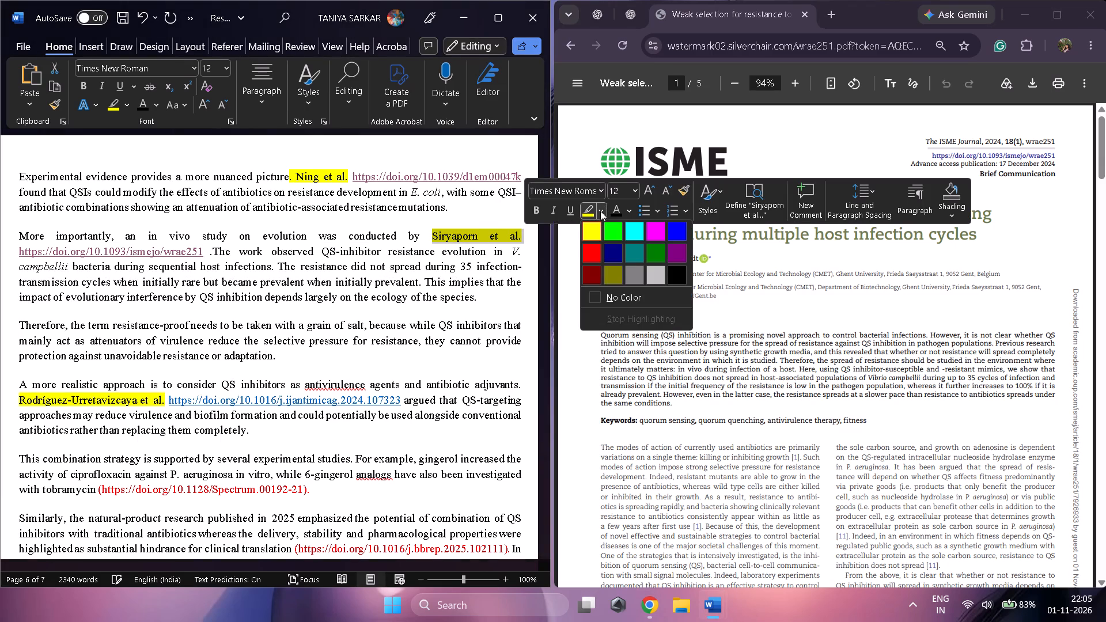
pyautogui.click(594, 249)
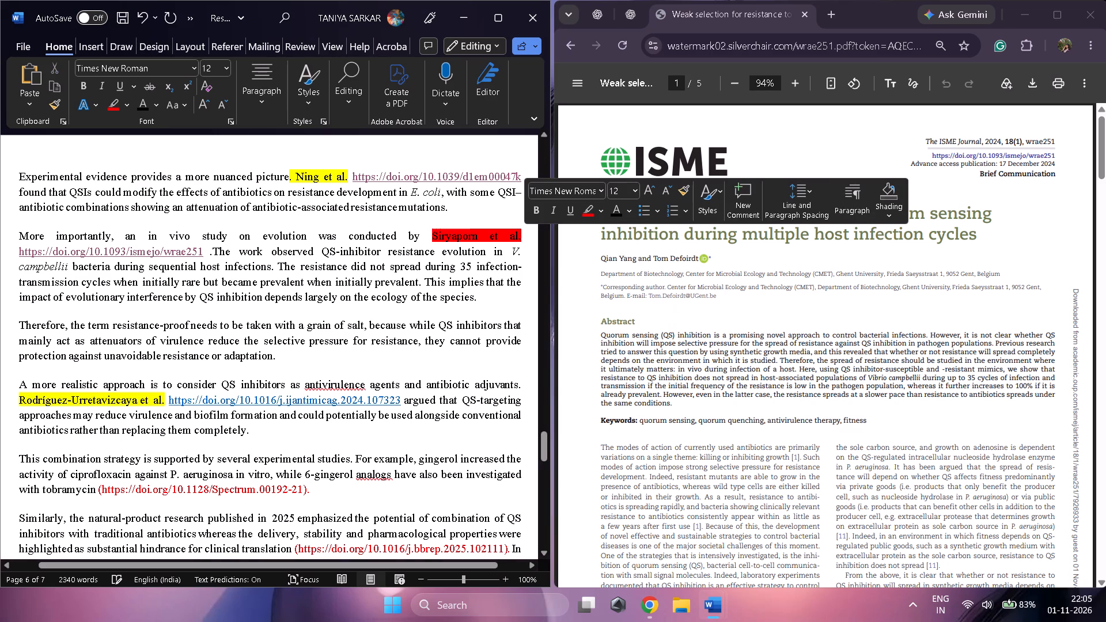
pyautogui.click(531, 291)
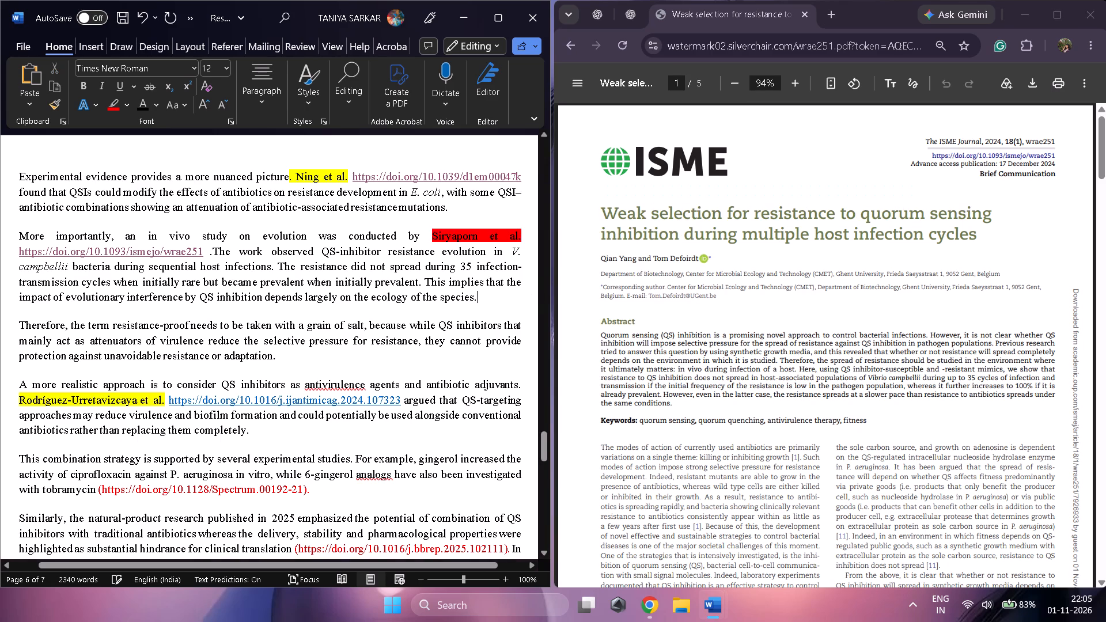
# Open the source article for "Rodríguez-Urretavizcaya et al." from its DOI link in place of the ISME PDF, completing the human check.
pyautogui.keyDown('ctrl'); pyautogui.click(309, 403); pyautogui.keyUp('ctrl')
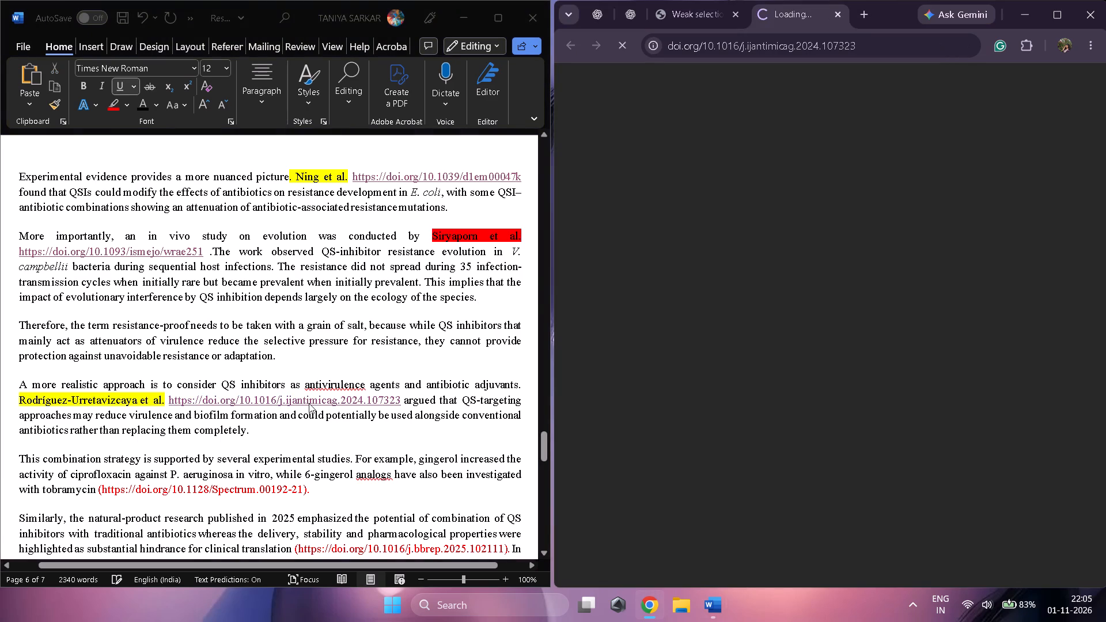
pyautogui.click(737, 16)
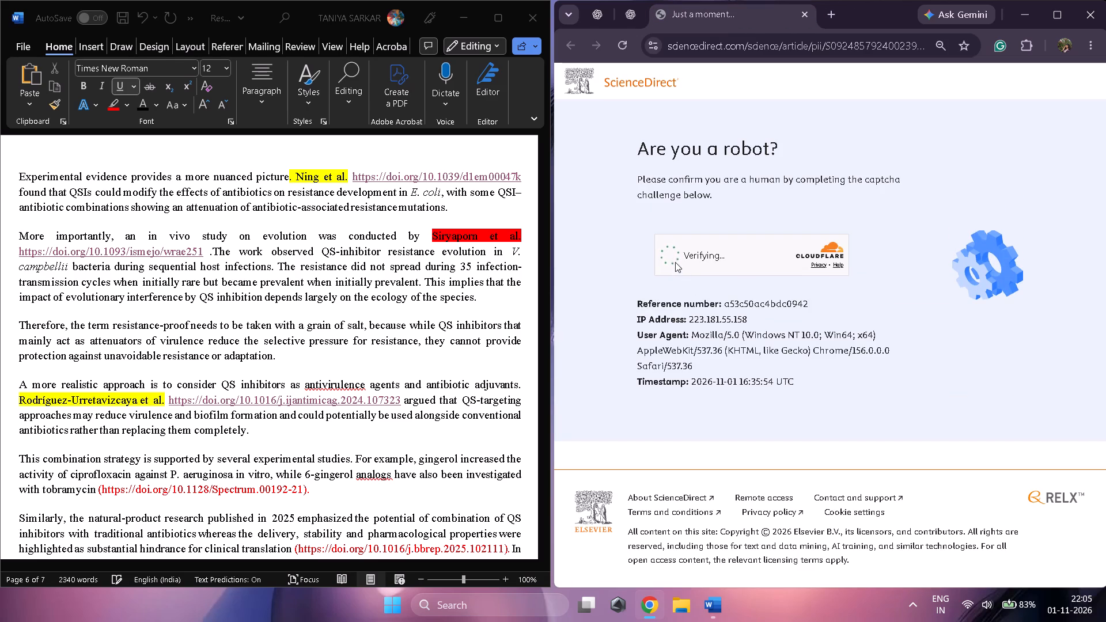
pyautogui.click(670, 256)
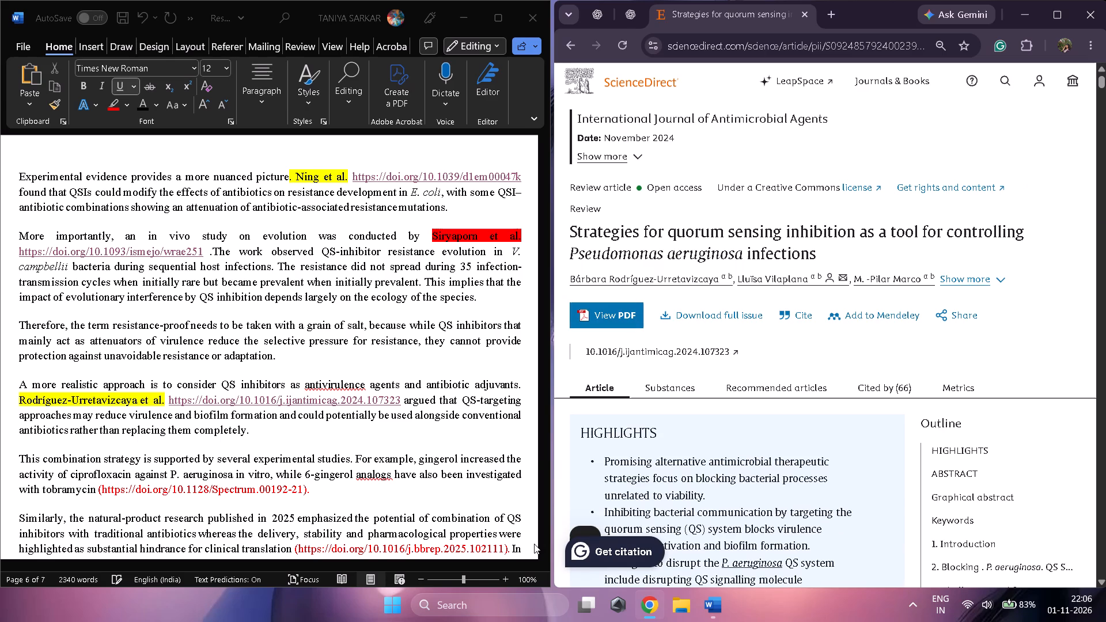
pyautogui.click(533, 544)
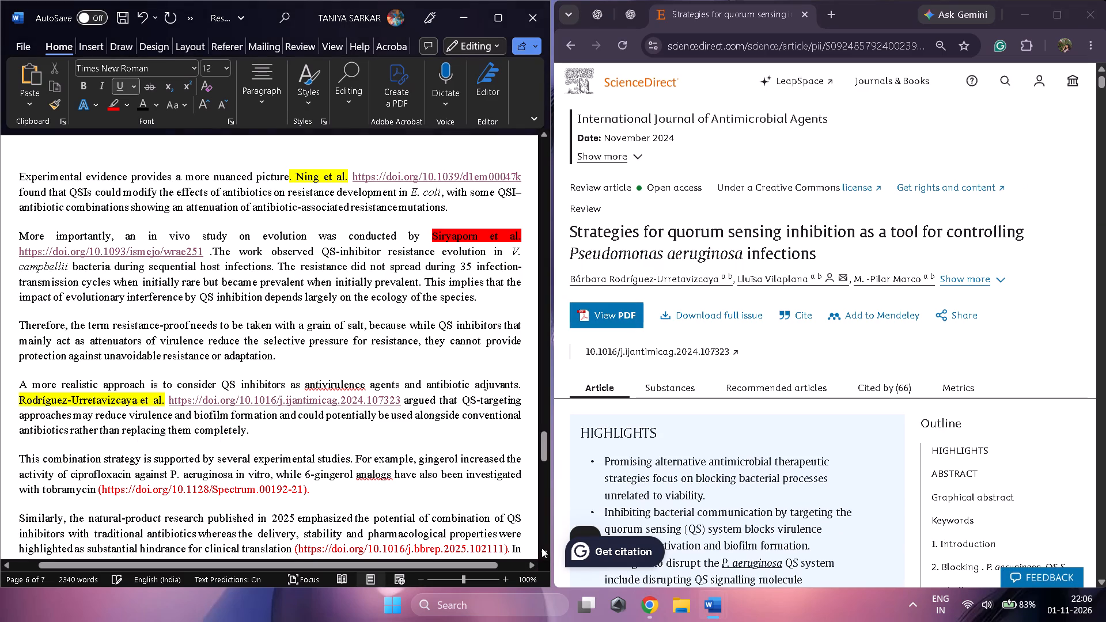
pyautogui.doubleClick(543, 551)
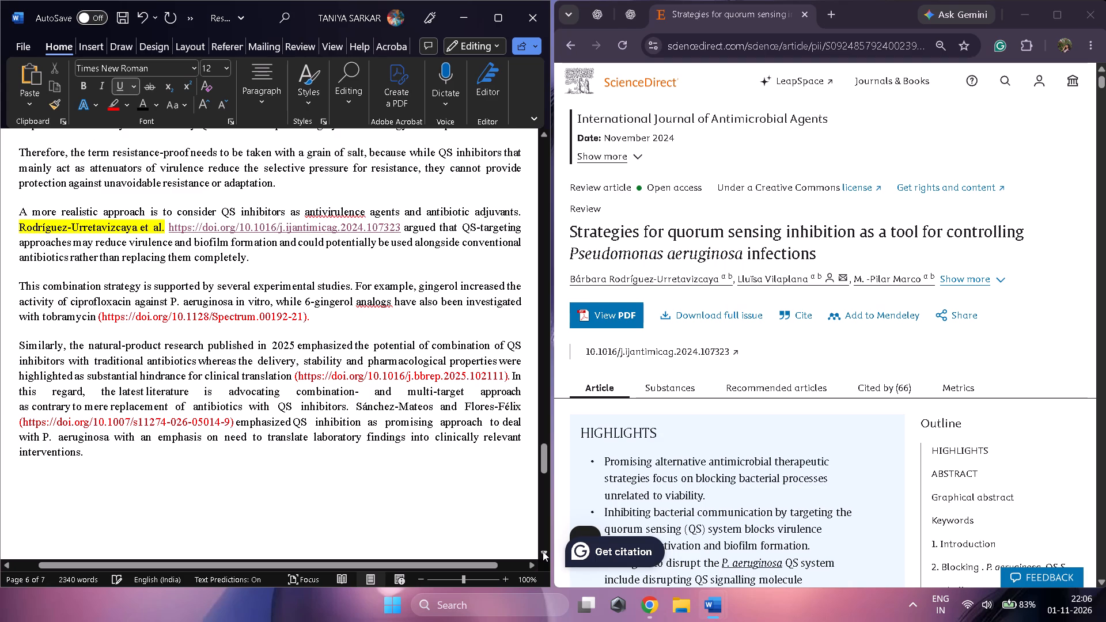
pyautogui.click(311, 321)
pyautogui.press('BackSpace')
pyautogui.press('BackSpace')
pyautogui.press('BackSpace')
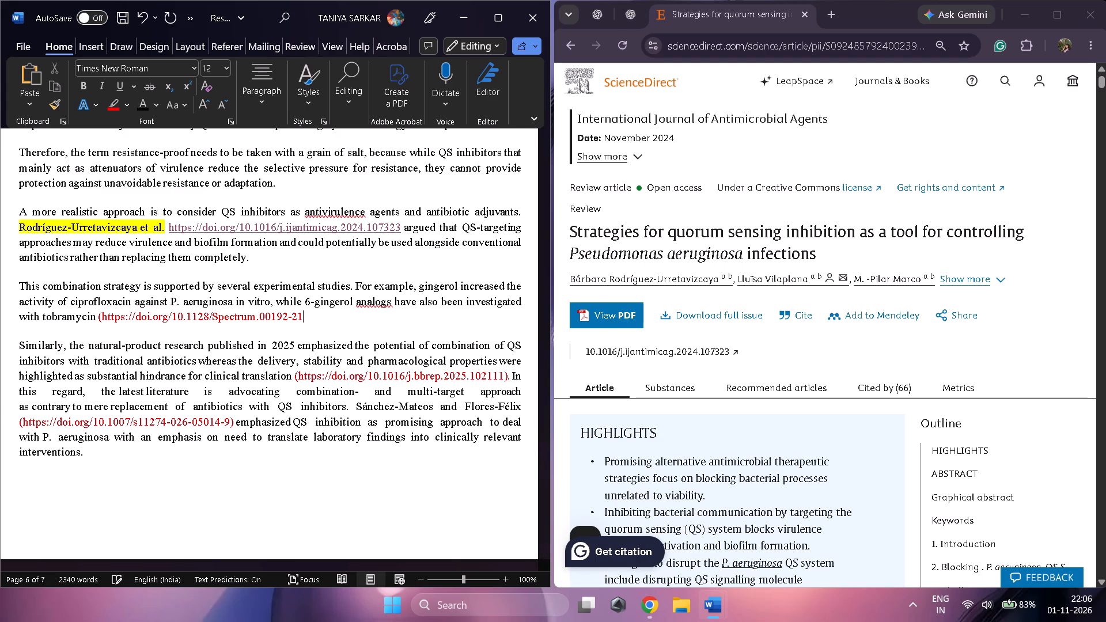
pyautogui.click(102, 317)
pyautogui.press('BackSpace')
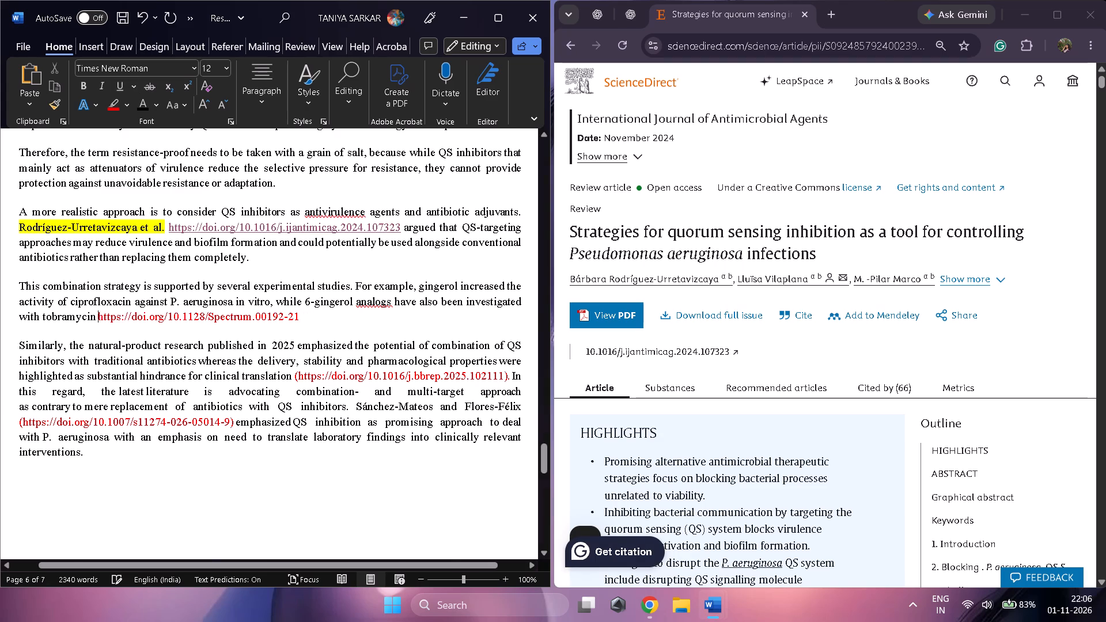
pyautogui.press('space')
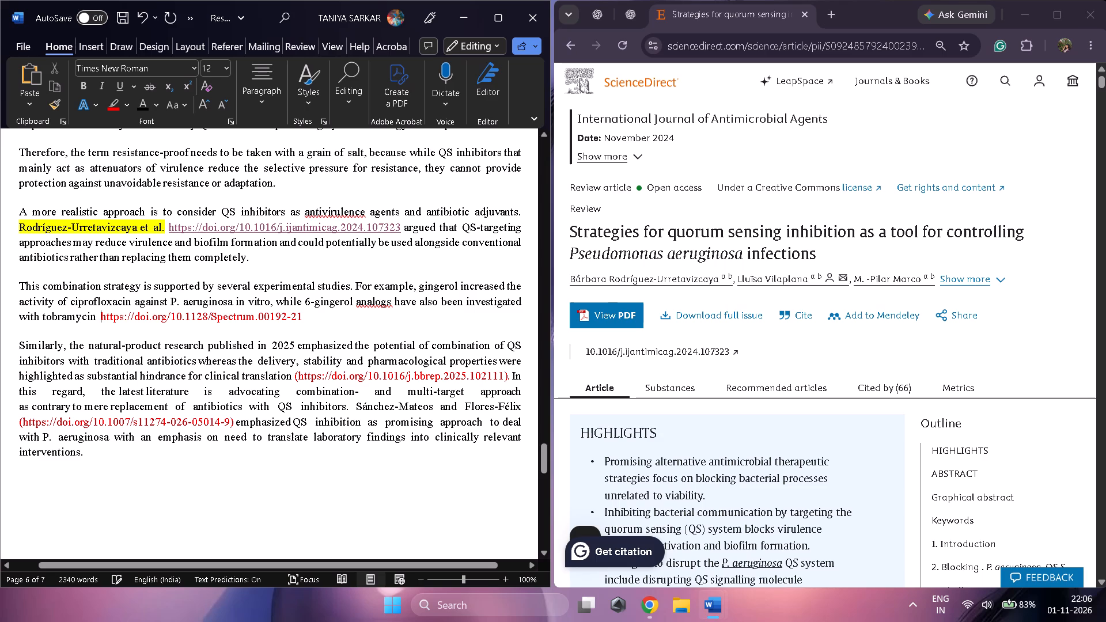
# In Word, turn the red DOI after "tobramycin" into a live link and end the sentence with a full stop.
pyautogui.click(301, 317)
pyautogui.press('space')
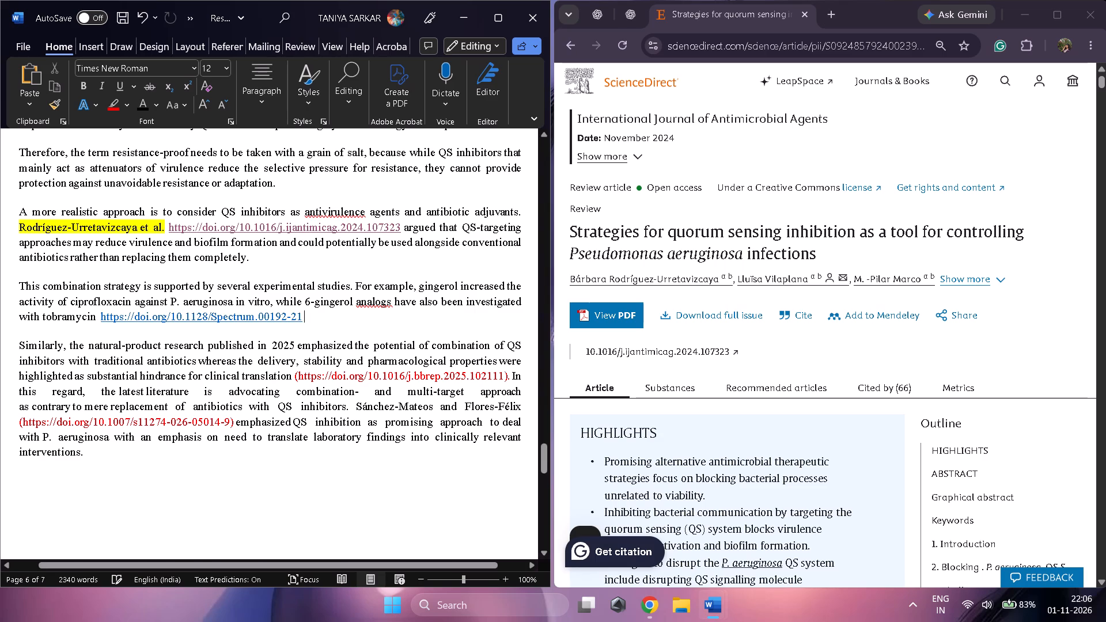
pyautogui.press('.')
# Open the source article from the tobramycin sentence's DOI link, replacing the ScienceDirect article in Chrome.
pyautogui.keyDown('ctrl'); pyautogui.click(282, 321); pyautogui.keyUp('ctrl')
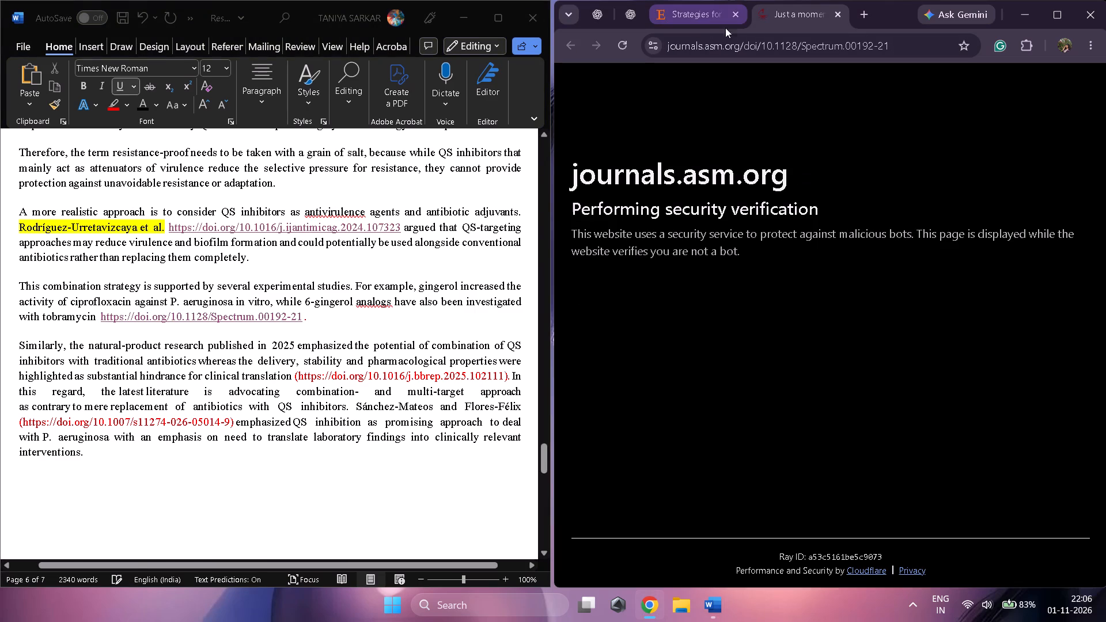
pyautogui.click(734, 16)
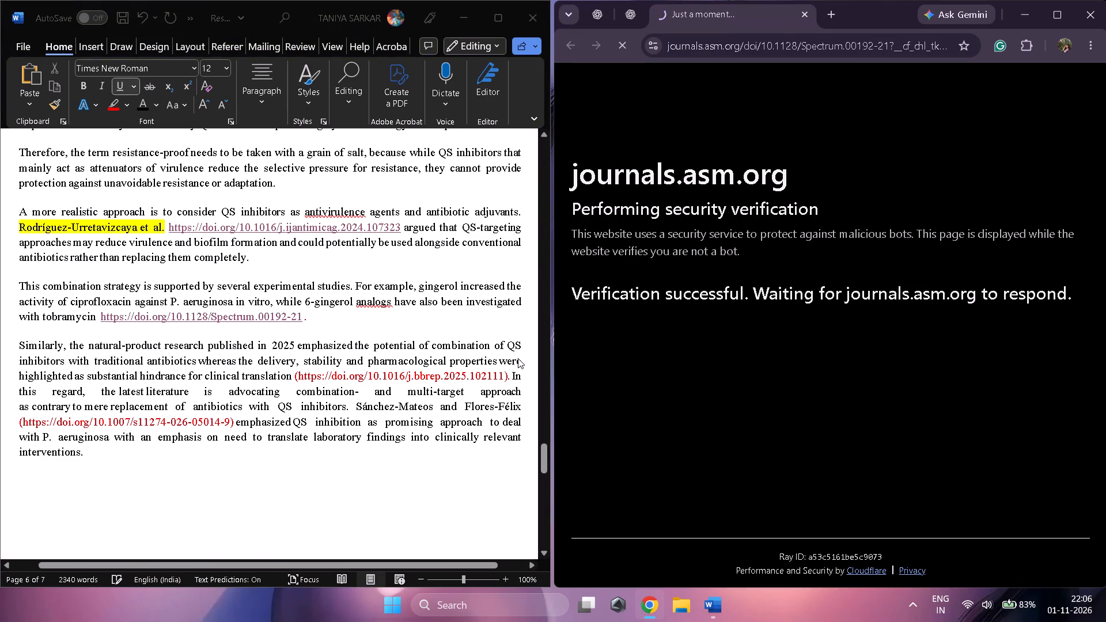
pyautogui.click(505, 376)
pyautogui.click(510, 375)
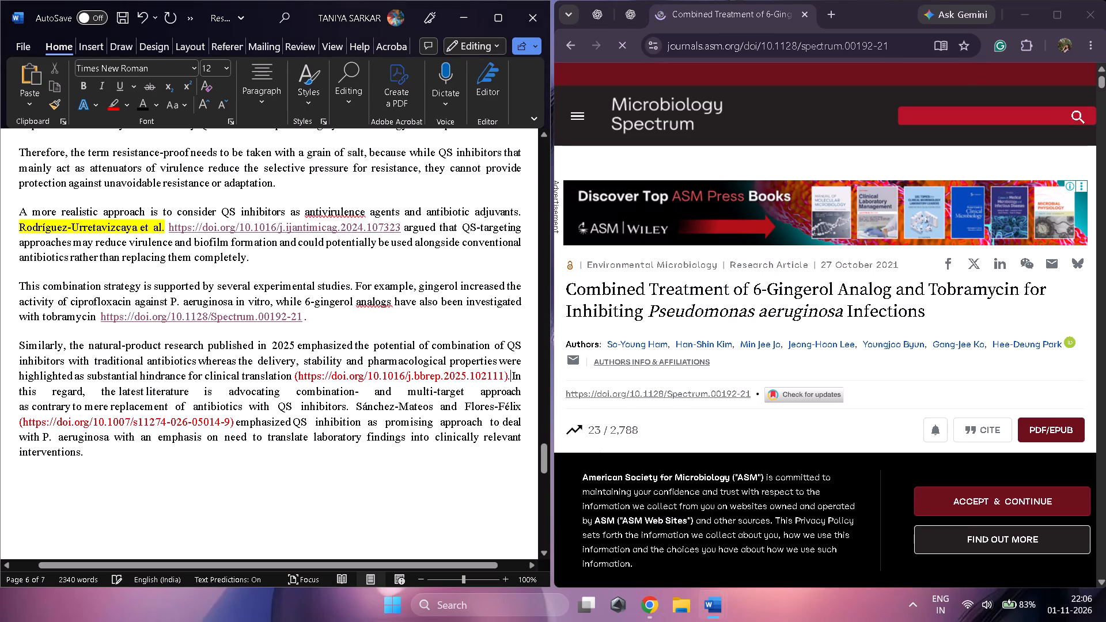
pyautogui.press('BackSpace')
pyautogui.press('BackSpace')
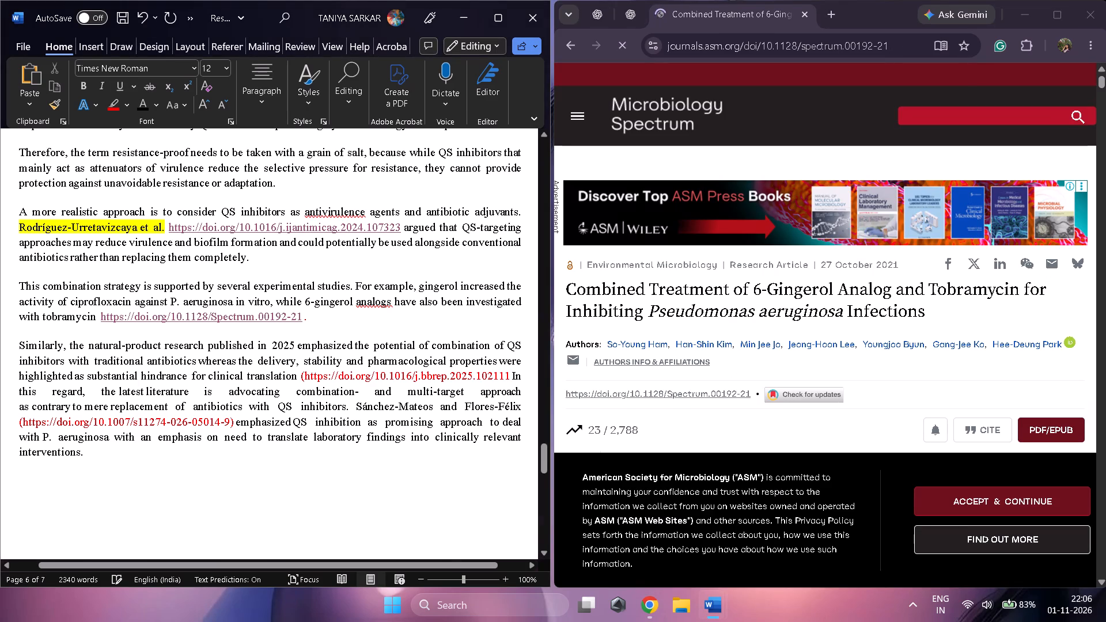
pyautogui.click(305, 377)
pyautogui.press('BackSpace')
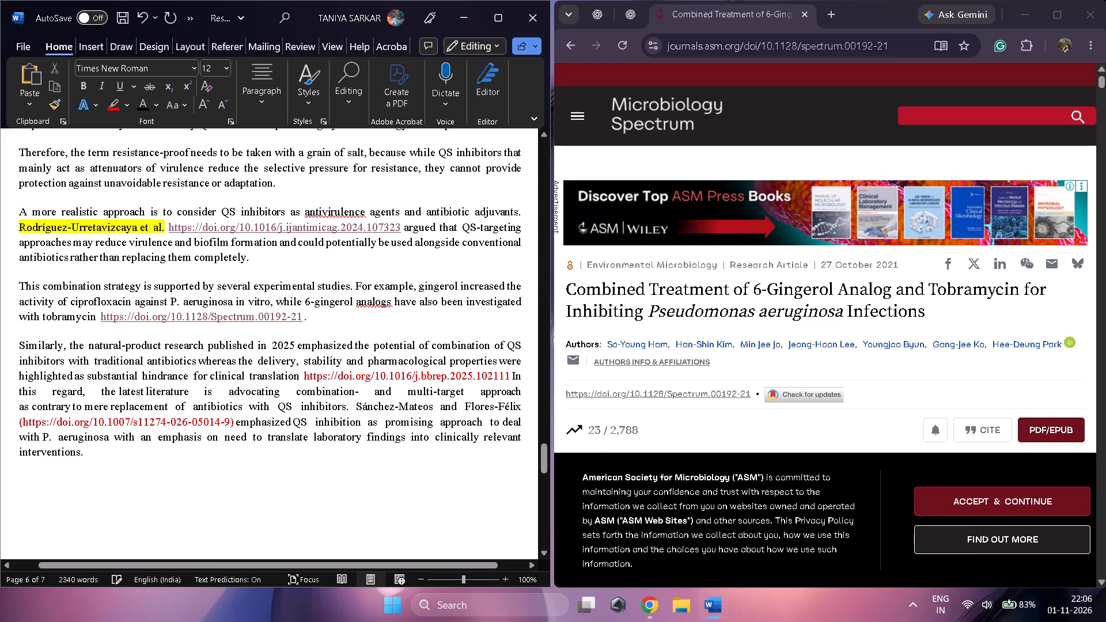
pyautogui.click(508, 376)
pyautogui.press('.')
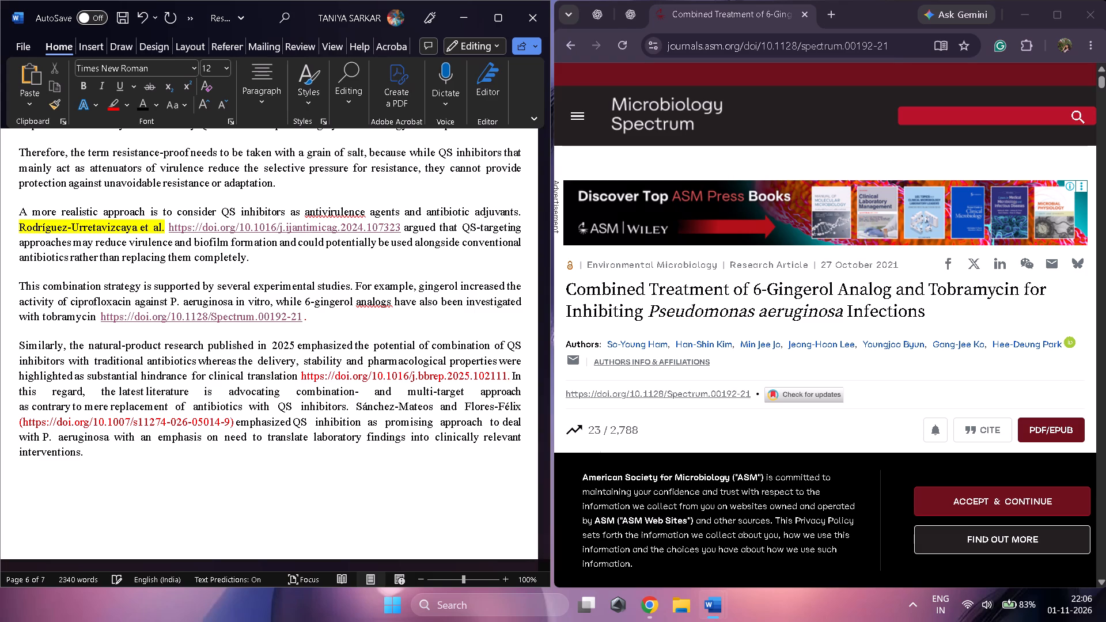
pyautogui.press('space')
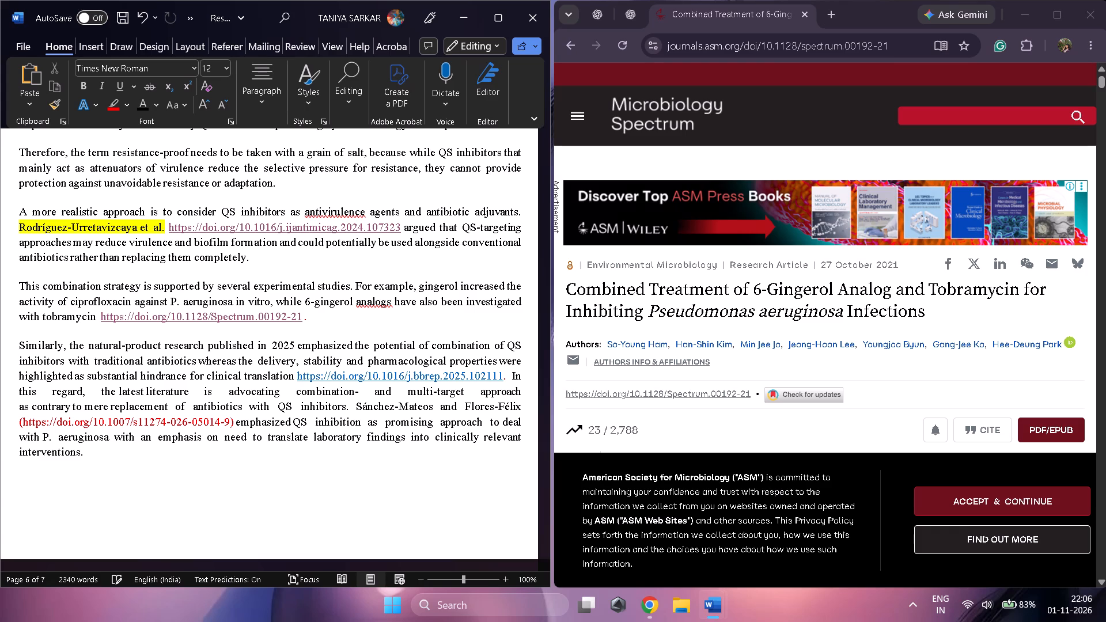
# Apply the current font colour to the full stop after the bbrep.2025.102111 link.
pyautogui.click(506, 375)
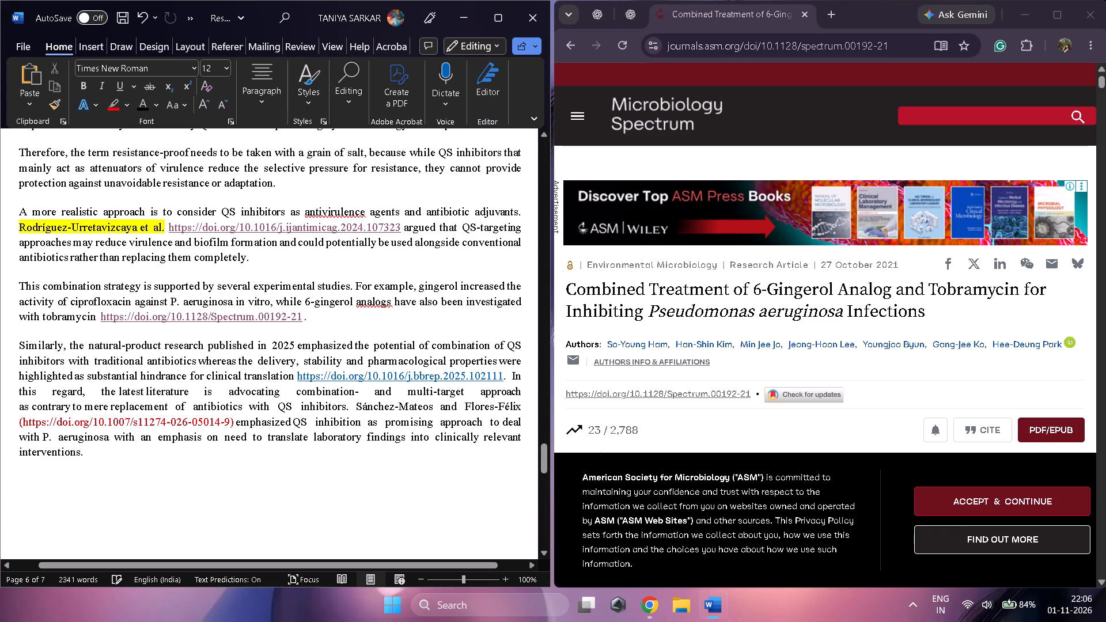
pyautogui.click(593, 354)
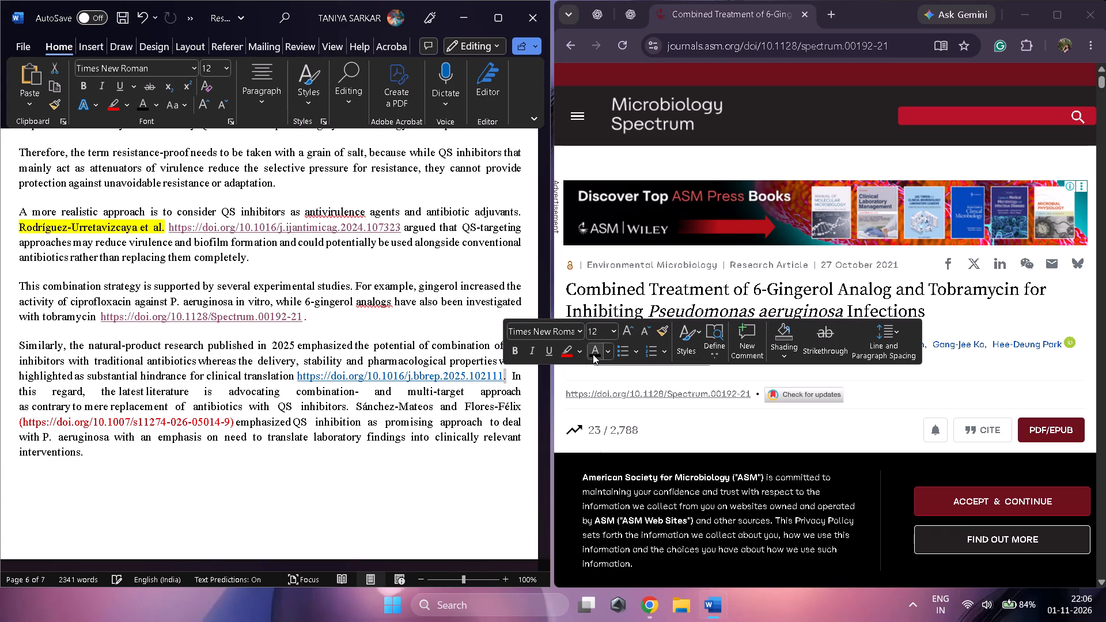
pyautogui.click(477, 510)
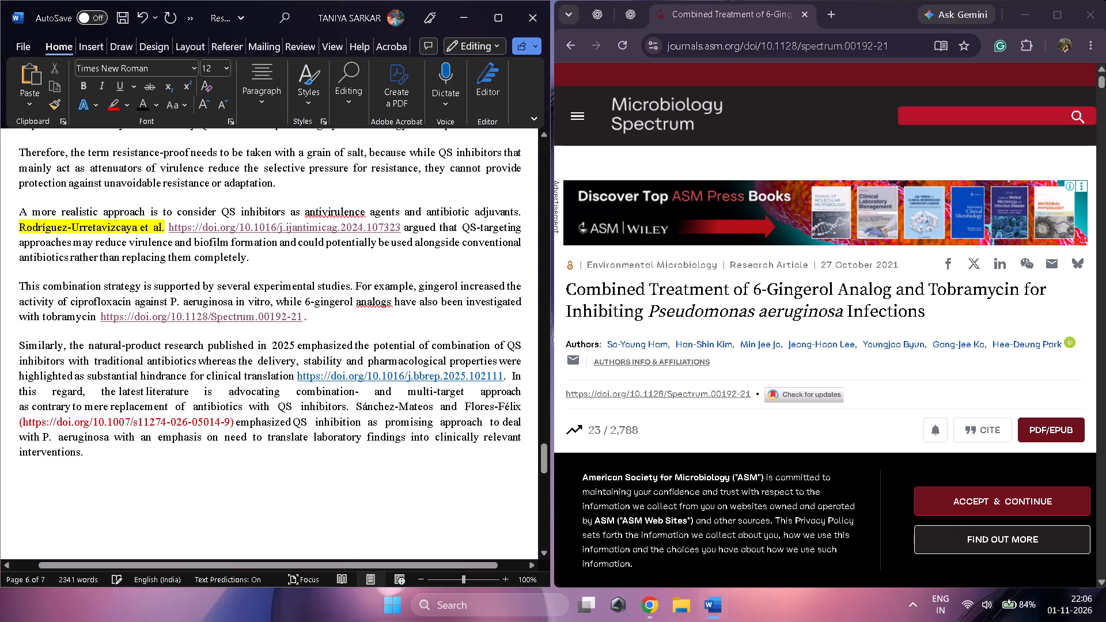
pyautogui.click(233, 424)
pyautogui.press('BackSpace')
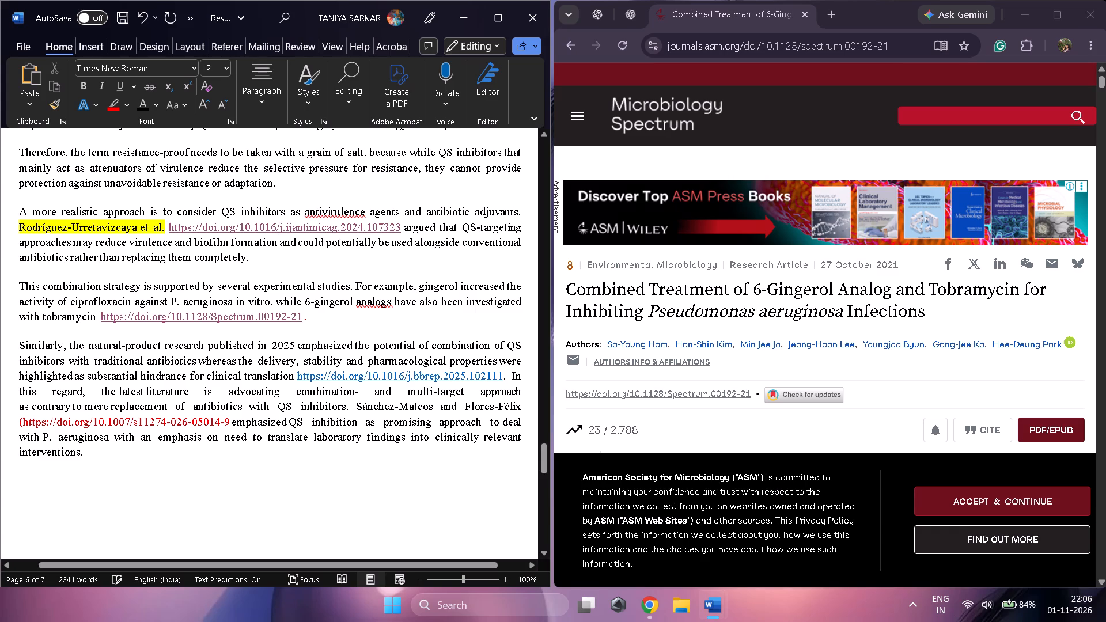
pyautogui.click(23, 425)
pyautogui.press('BackSpace')
pyautogui.click(226, 424)
pyautogui.press('space')
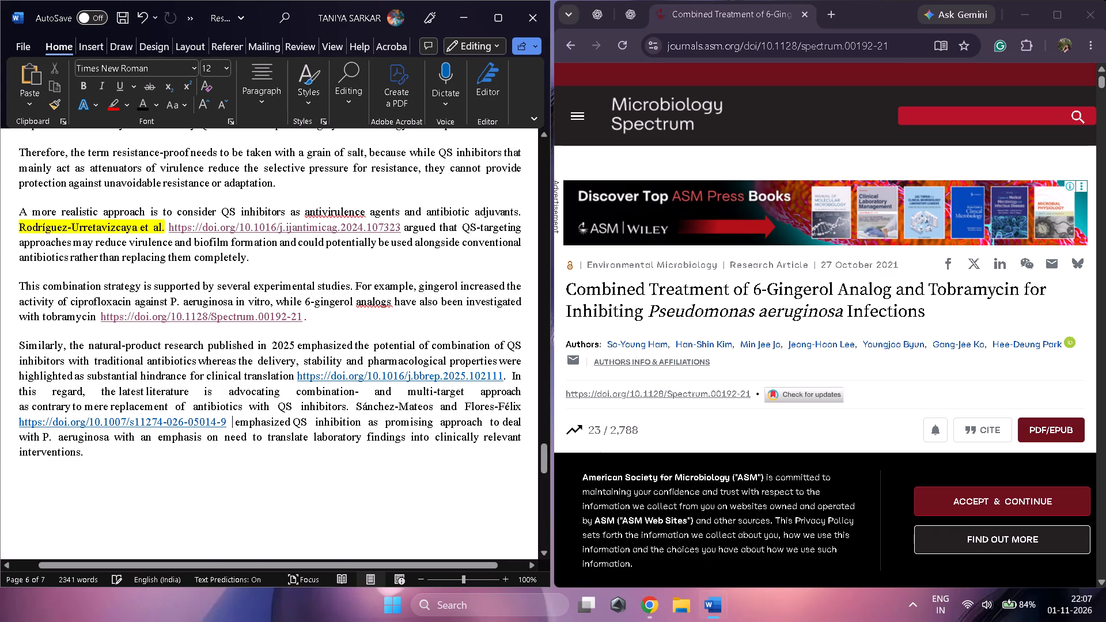
# Open the source article from the bbrep.2025.102111 link, replacing the Microbiology Spectrum article in Chrome.
pyautogui.keyDown('ctrl'); pyautogui.click(496, 379); pyautogui.keyUp('ctrl')
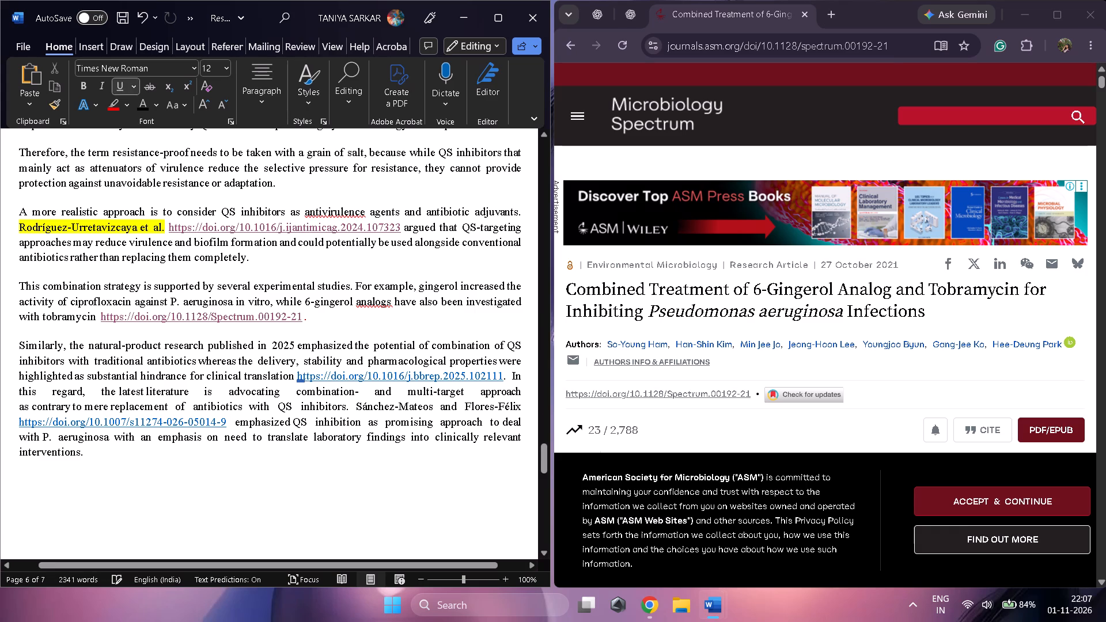
pyautogui.keyDown('ctrl'); pyautogui.click(496, 379); pyautogui.keyUp('ctrl')
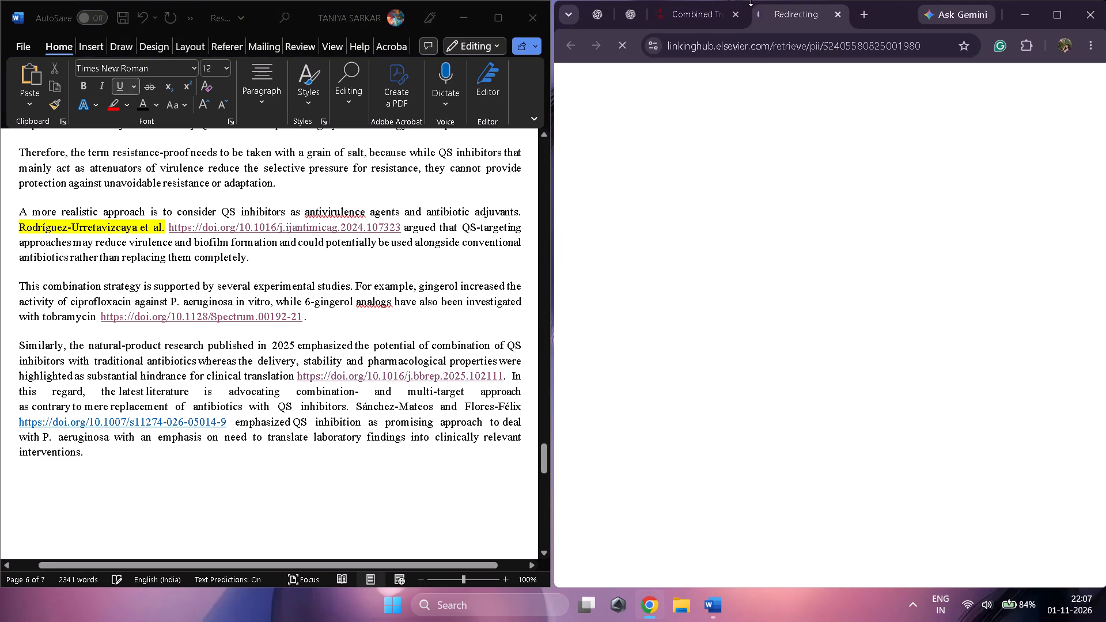
pyautogui.click(735, 14)
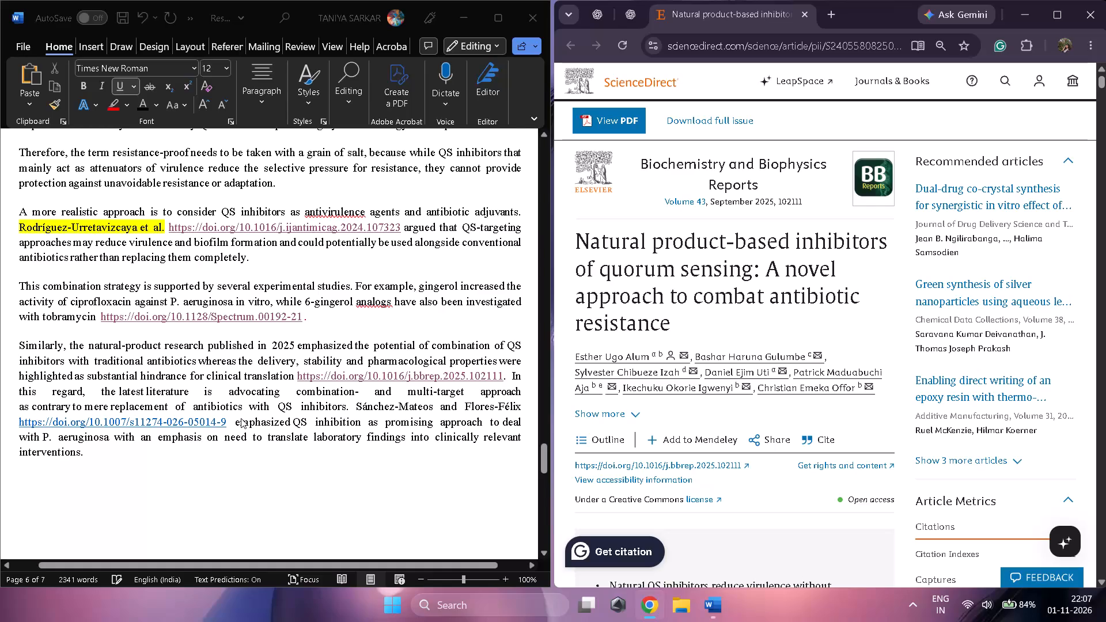
pyautogui.keyDown('ctrl'); pyautogui.click(122, 419); pyautogui.keyUp('ctrl')
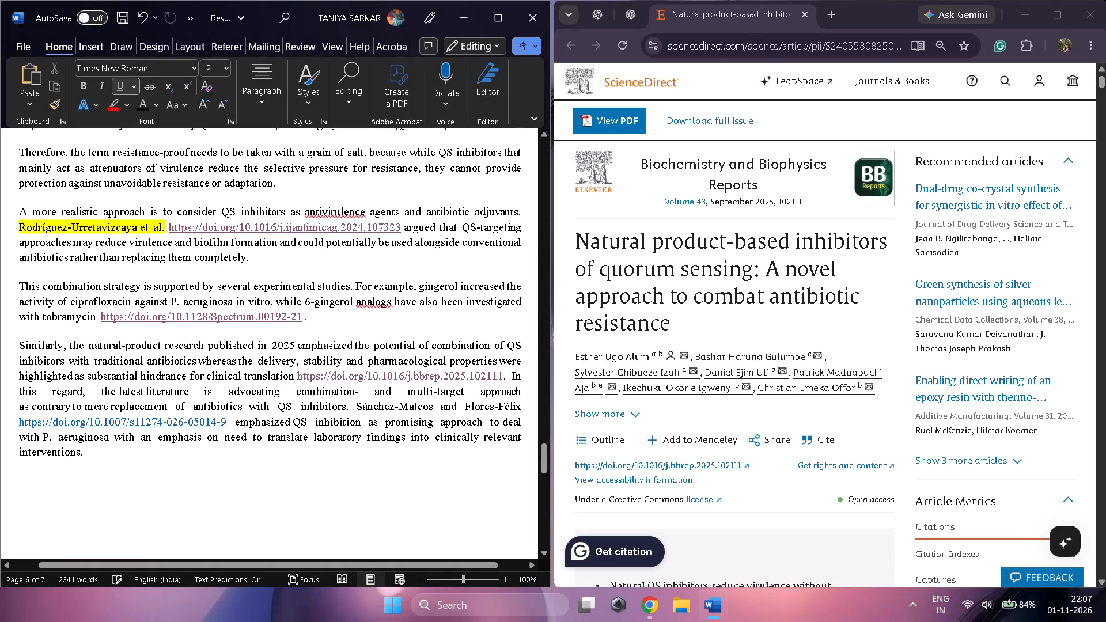
pyautogui.keyDown('ctrl'); pyautogui.click(122, 419); pyautogui.keyUp('ctrl')
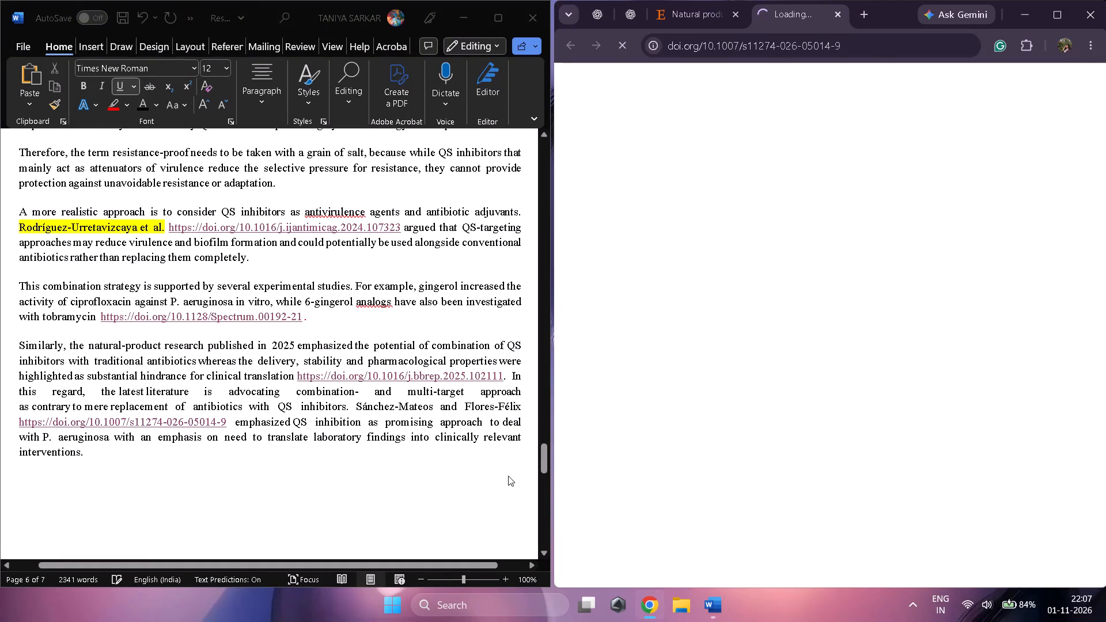
pyautogui.click(736, 17)
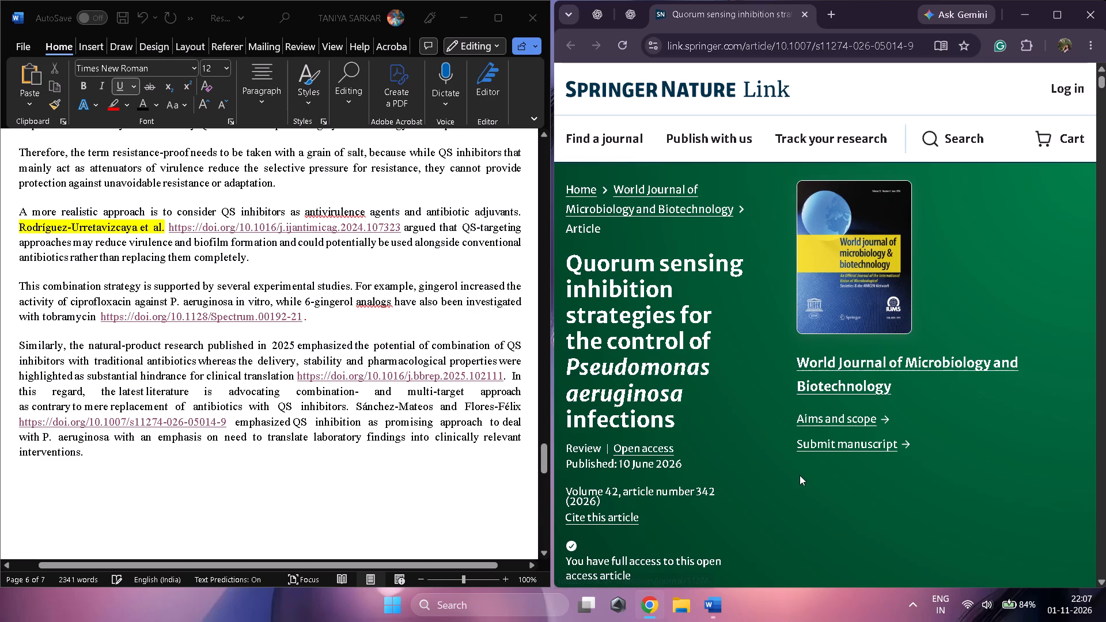
pyautogui.click(630, 519)
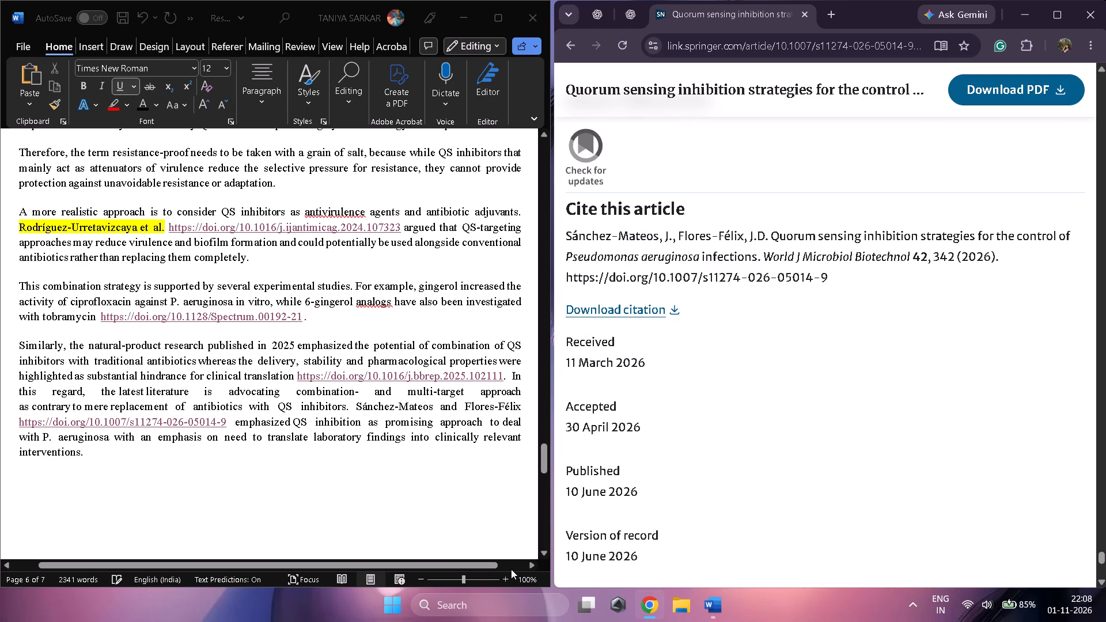
# In Word, highlight the author citation "Sánchez-Mateos and Flores-Félix" in yellow.
pyautogui.doubleClick(540, 552)
pyautogui.click(540, 552)
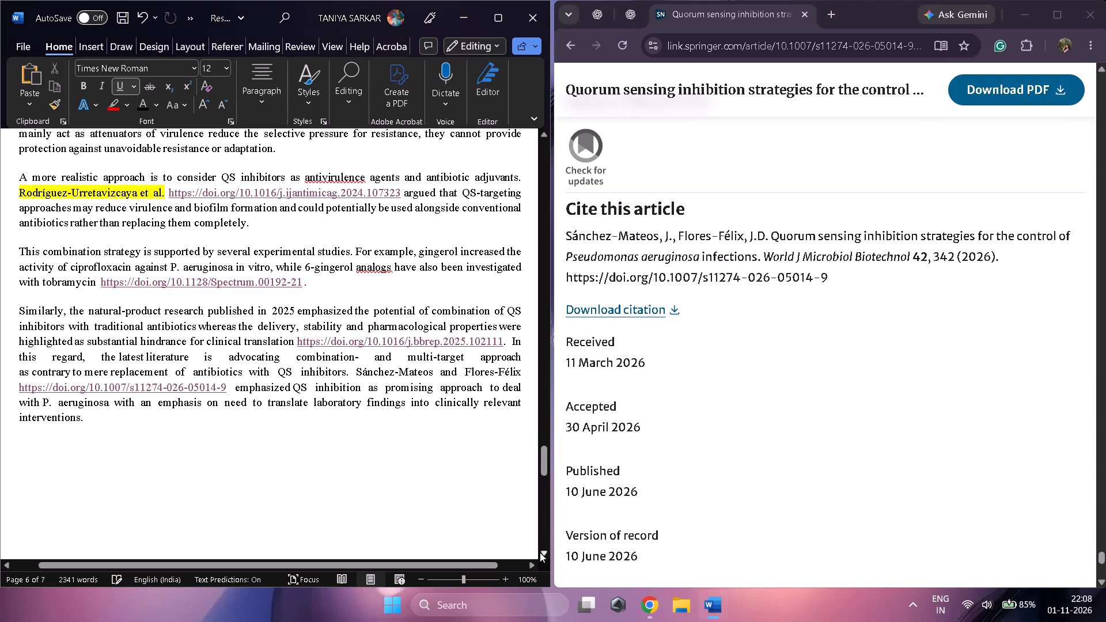
pyautogui.click(540, 552)
pyautogui.click(540, 552)
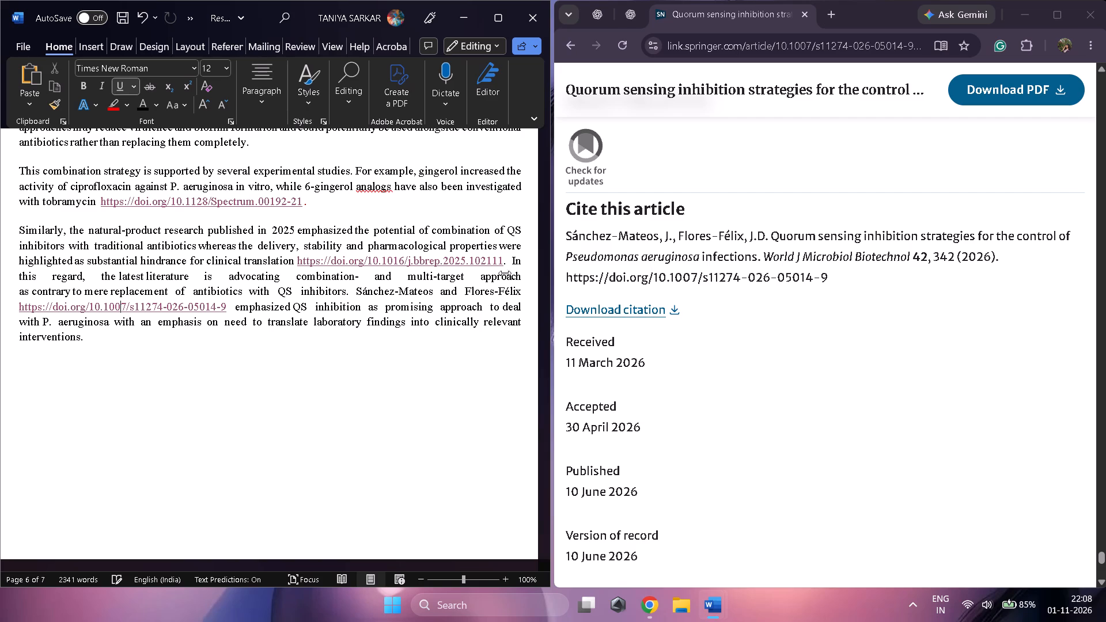
pyautogui.moveTo(358, 291); pyautogui.dragTo(380, 289)
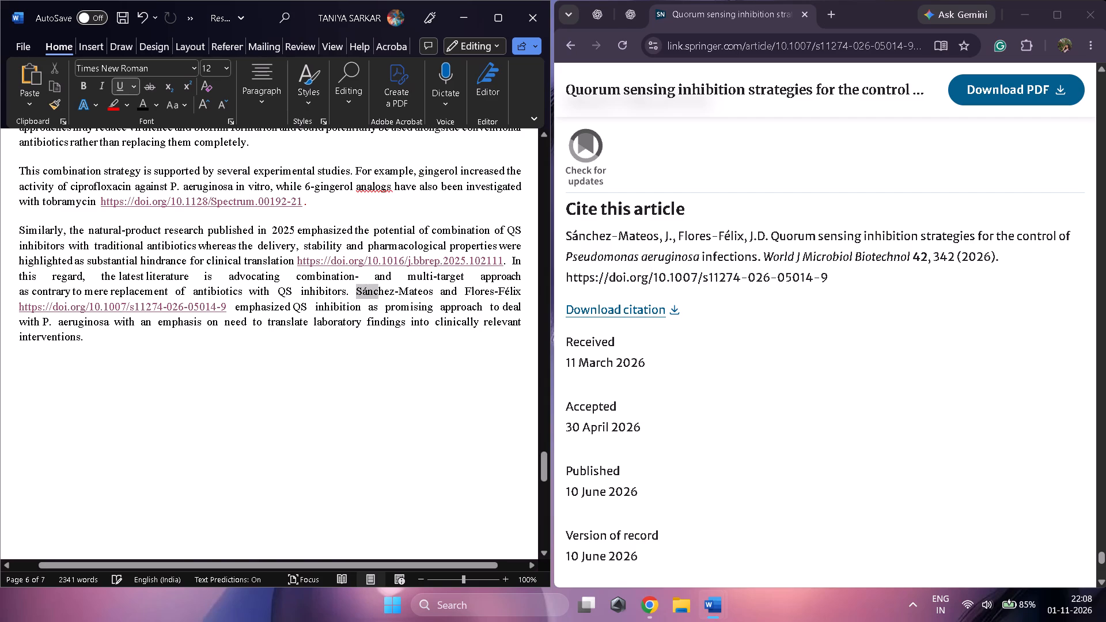
pyautogui.moveTo(380, 289); pyautogui.dragTo(527, 290)
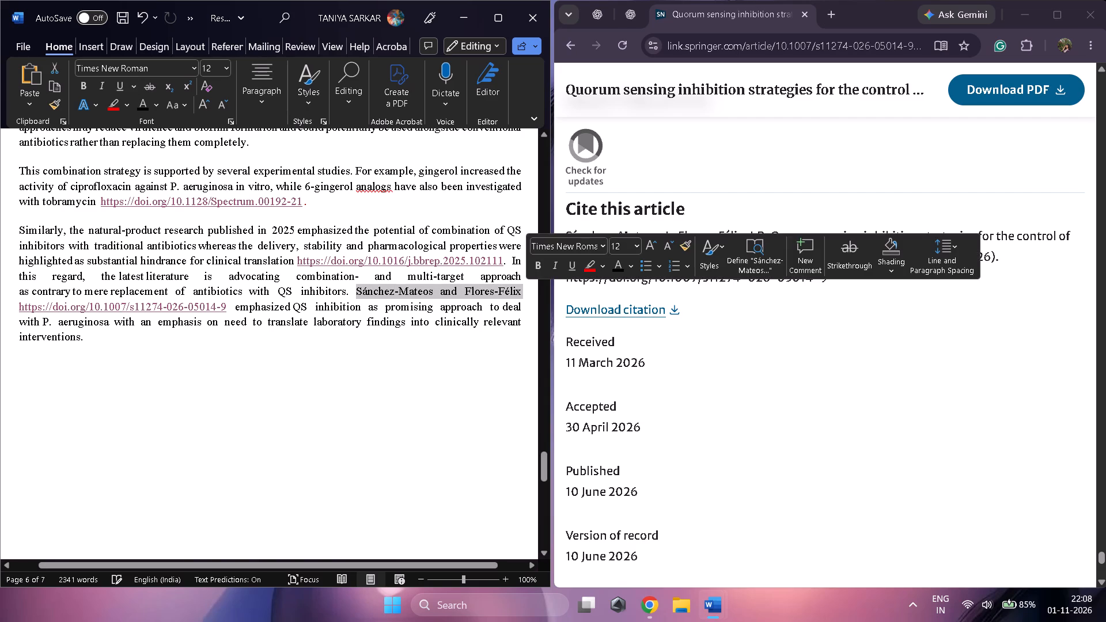
pyautogui.click(603, 265)
pyautogui.click(595, 282)
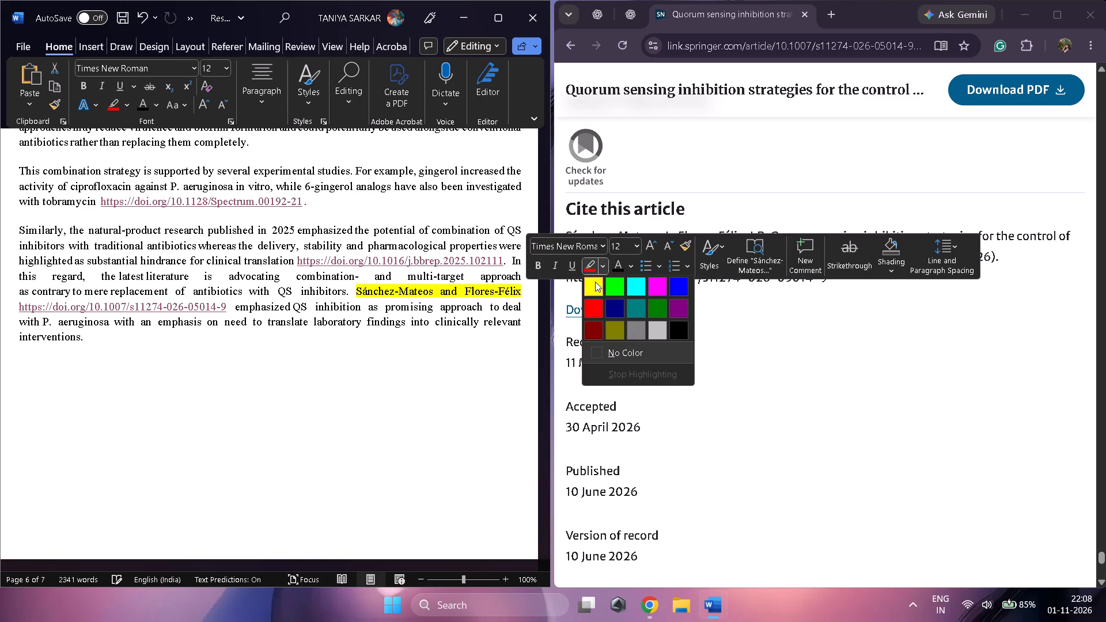
pyautogui.click(471, 443)
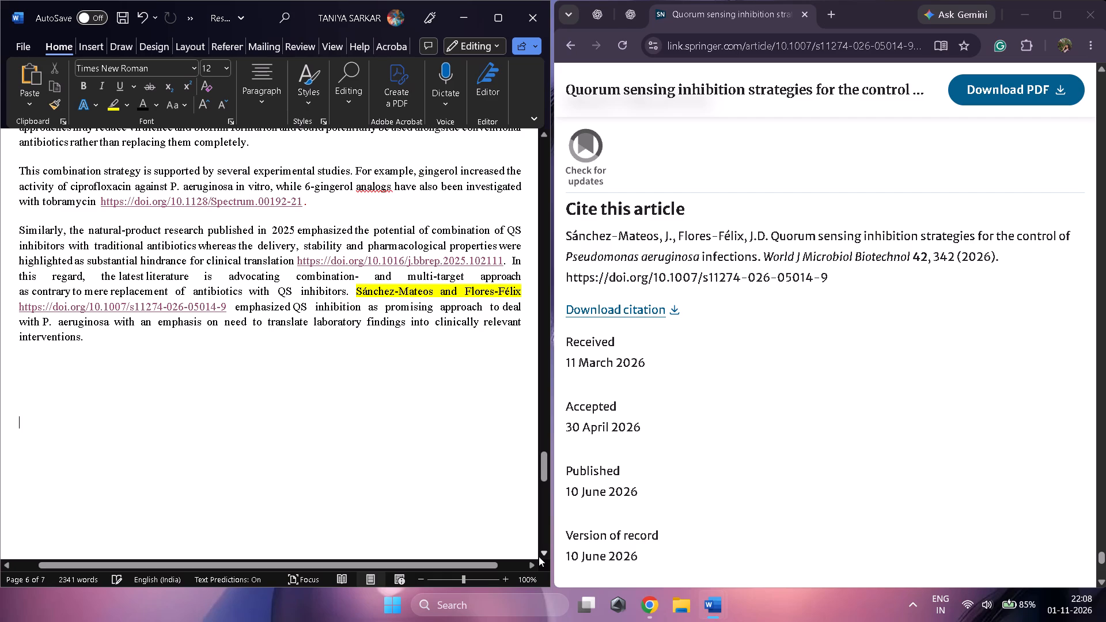
# Delete an empty paragraph in the blank space after the document's final text.
pyautogui.click(542, 551)
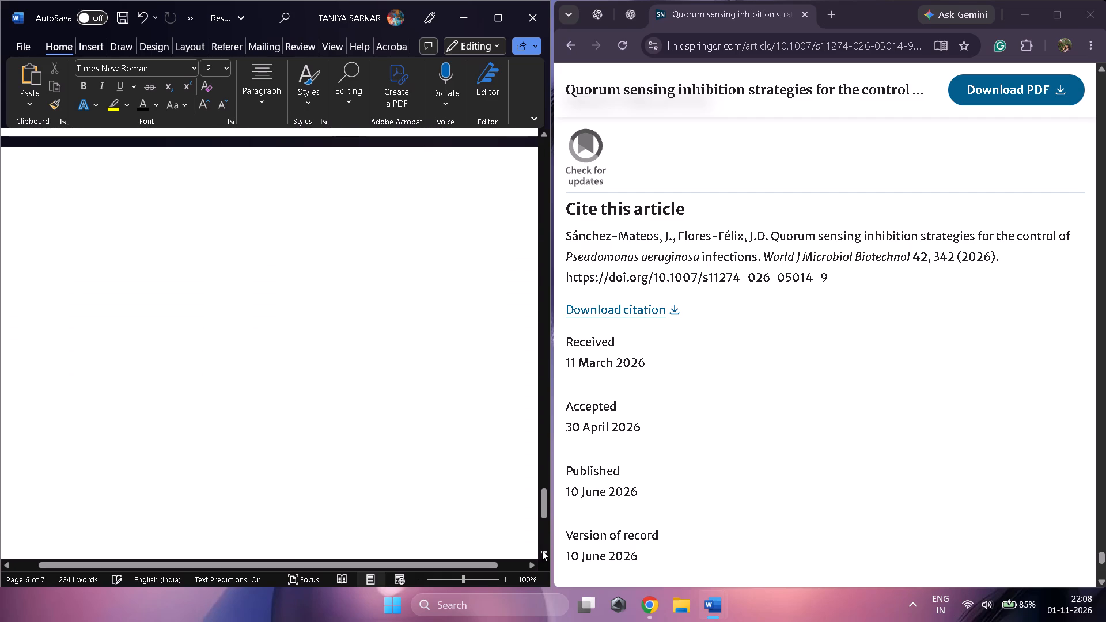
pyautogui.click(438, 458)
pyautogui.press('BackSpace')
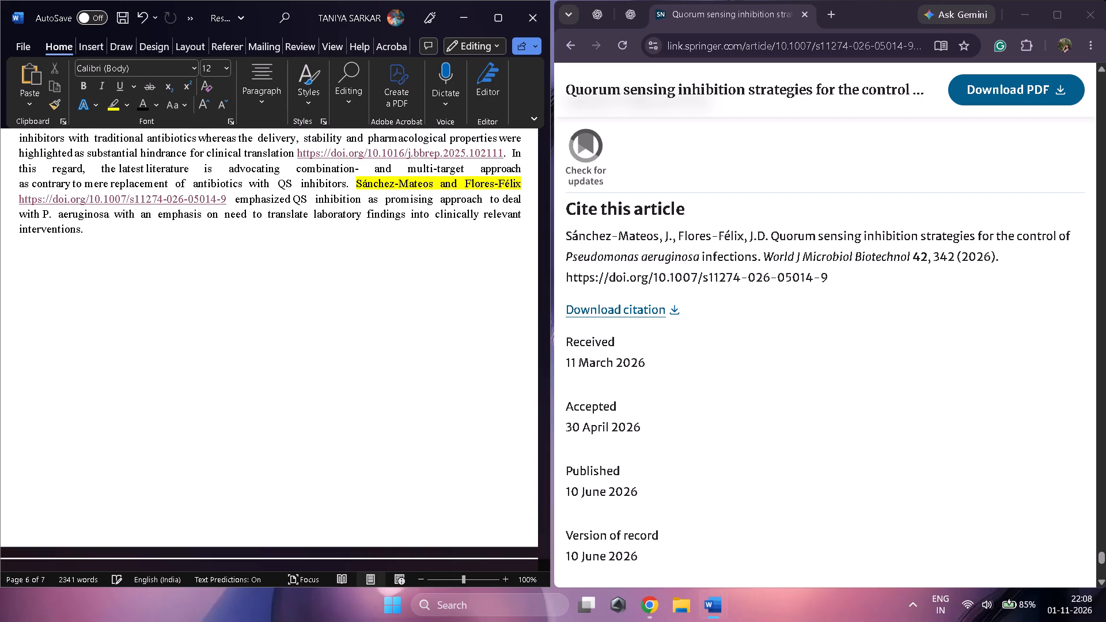
# Minimise Chrome and bring up the second Word document, "HALF EDI...", beside the review.
pyautogui.click(1032, 12)
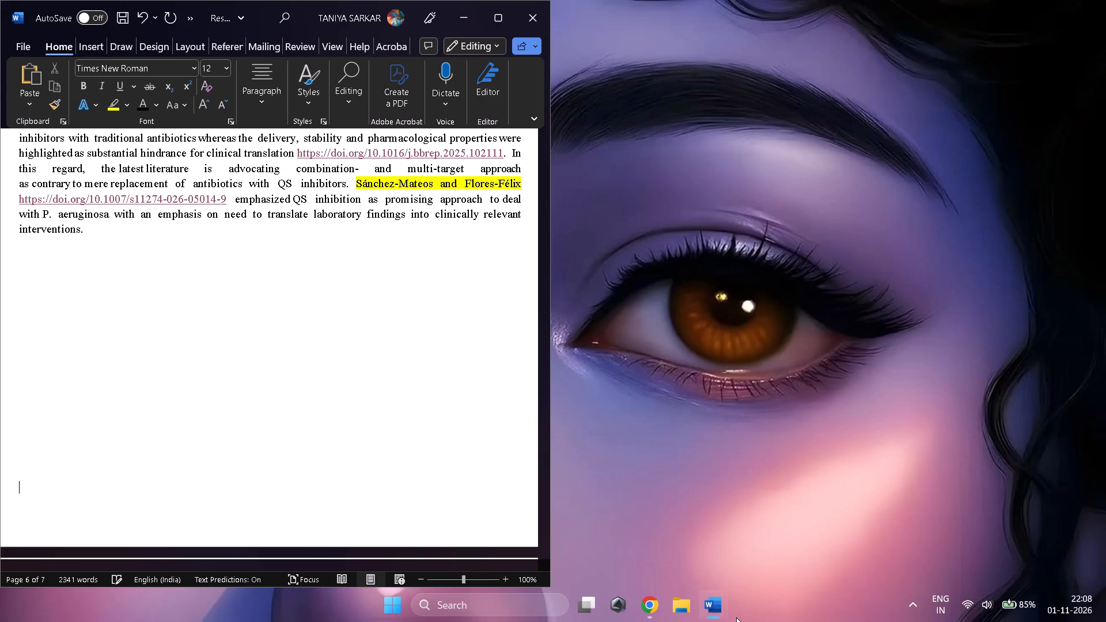
pyautogui.click(664, 534)
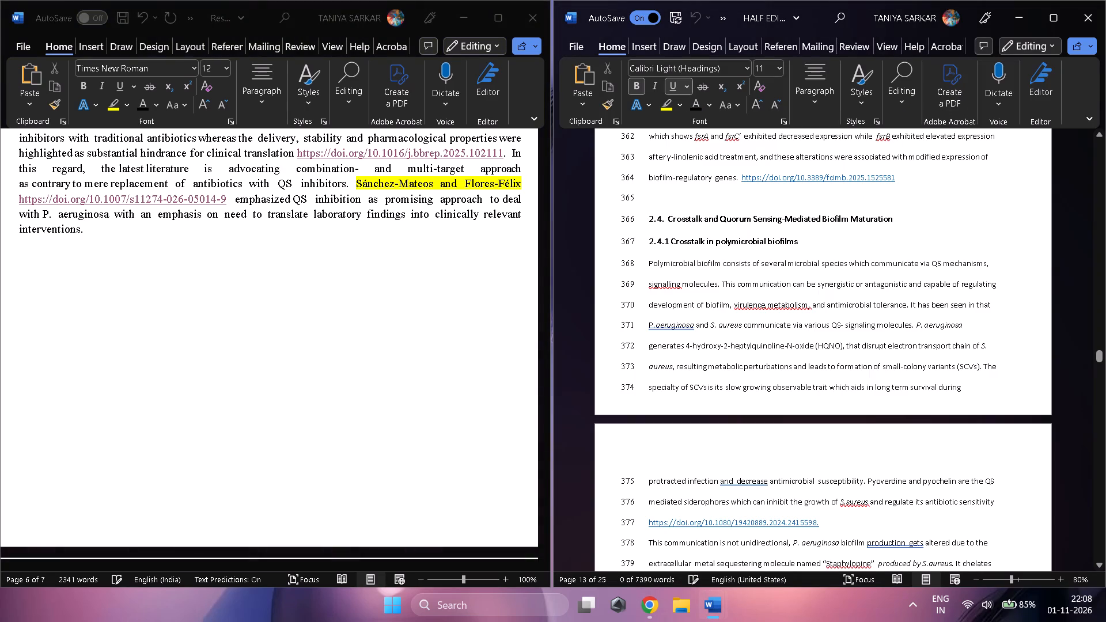
# Accept the suggested spacing correction for "and decrease" in the section 2.4.1 paragraph on polymicrobial biofilms.
pyautogui.rightClick(1099, 566)
pyautogui.click(1099, 566)
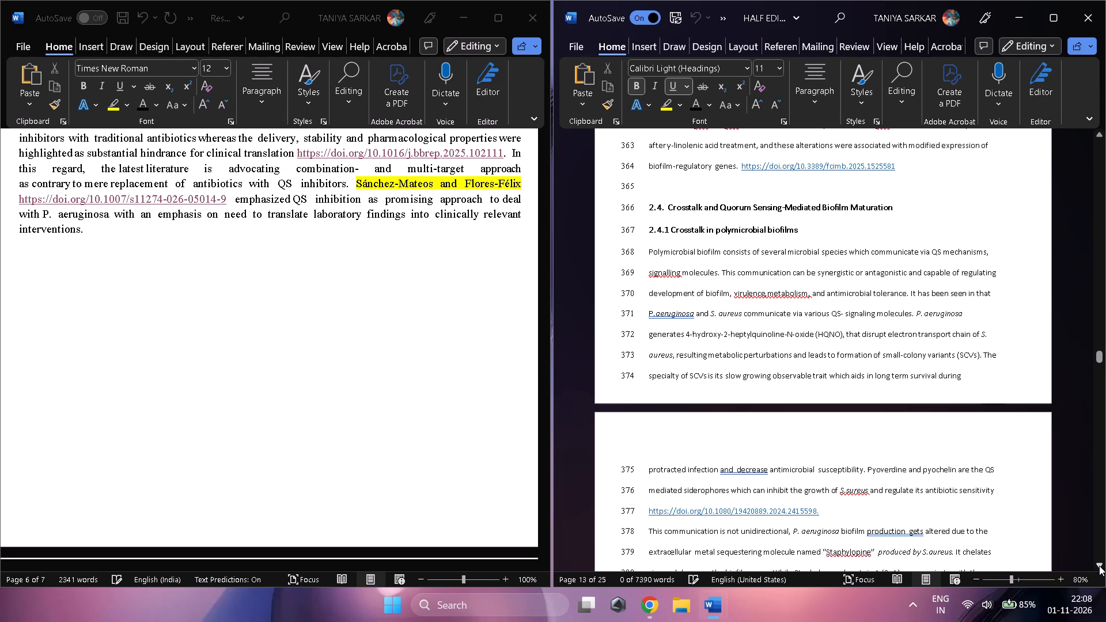
pyautogui.doubleClick(1099, 566)
pyautogui.click(747, 443)
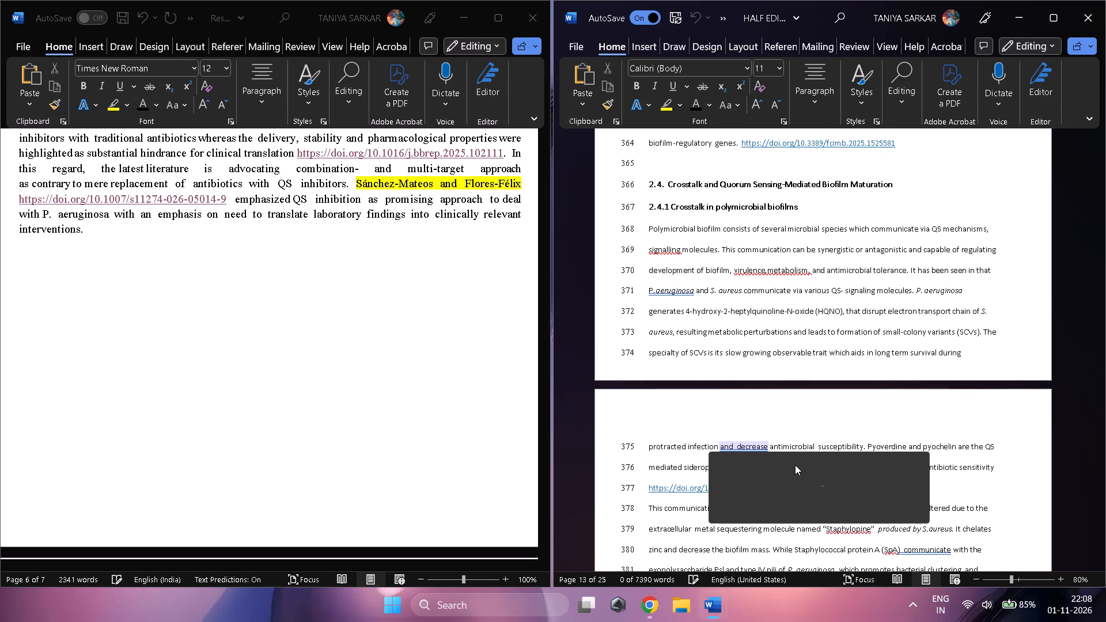
pyautogui.click(775, 500)
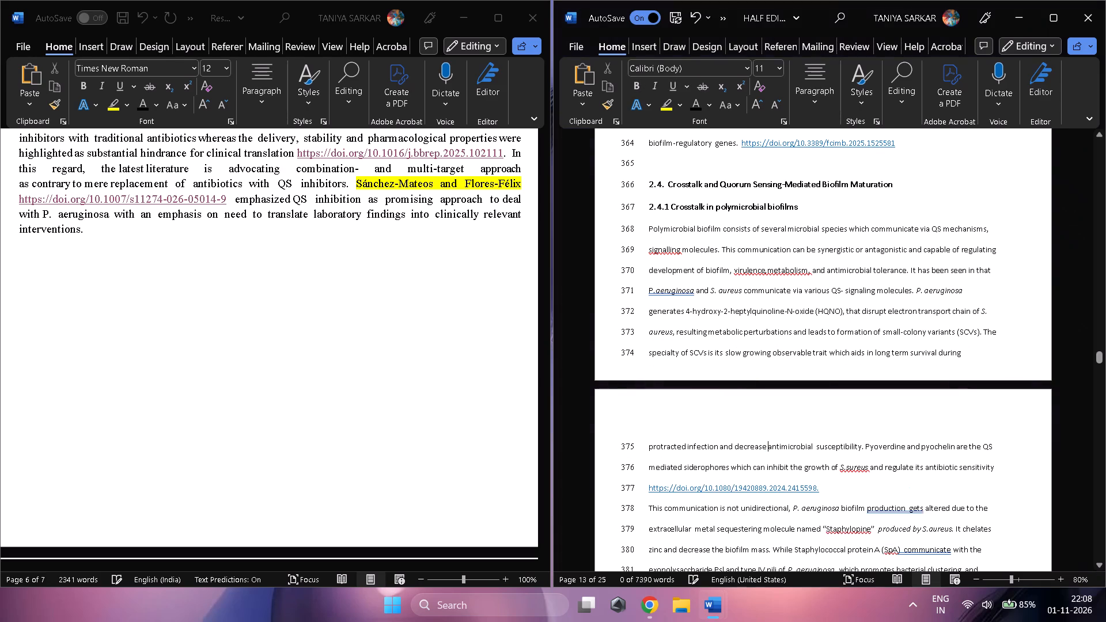
# Ignore the grammar suggestion for the flagged "P.aeruginosa" on line 371 of section 2.4.1.
pyautogui.click(664, 299)
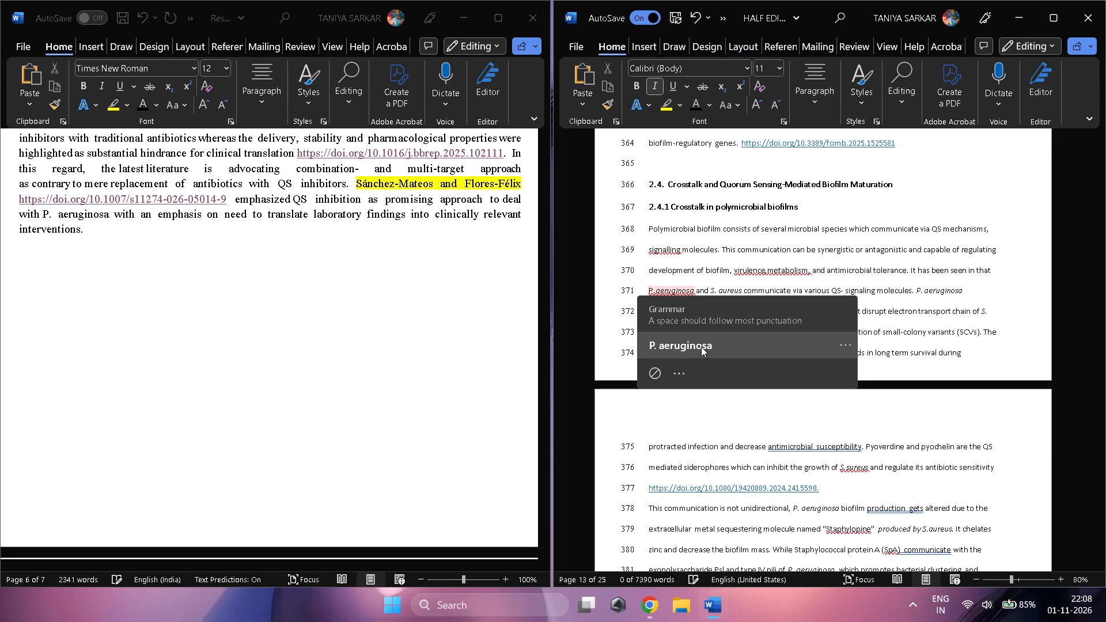
pyautogui.click(655, 373)
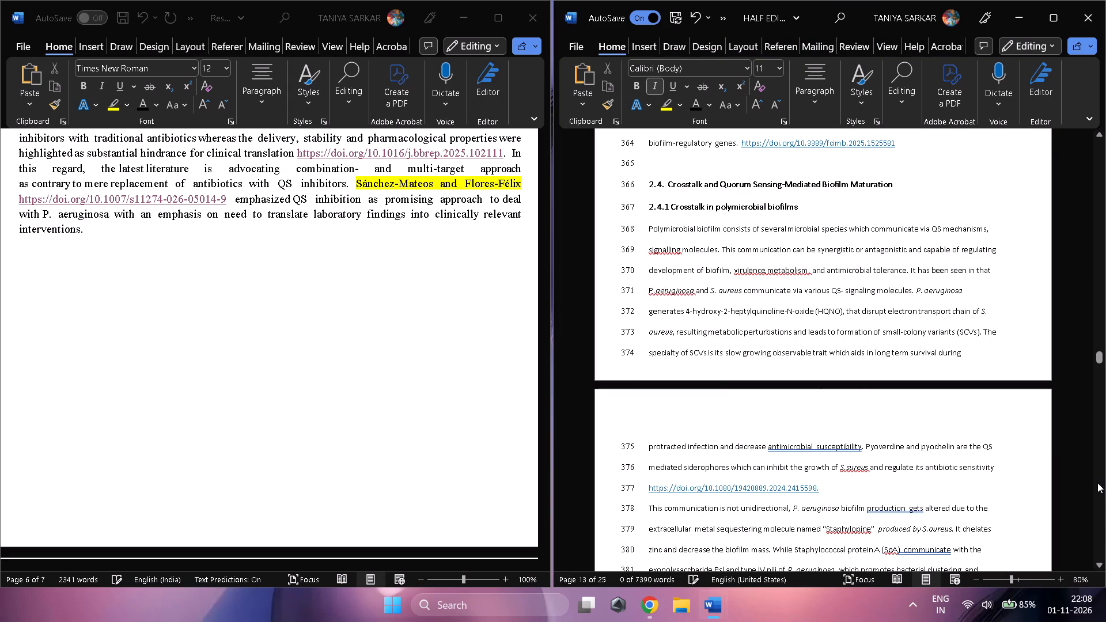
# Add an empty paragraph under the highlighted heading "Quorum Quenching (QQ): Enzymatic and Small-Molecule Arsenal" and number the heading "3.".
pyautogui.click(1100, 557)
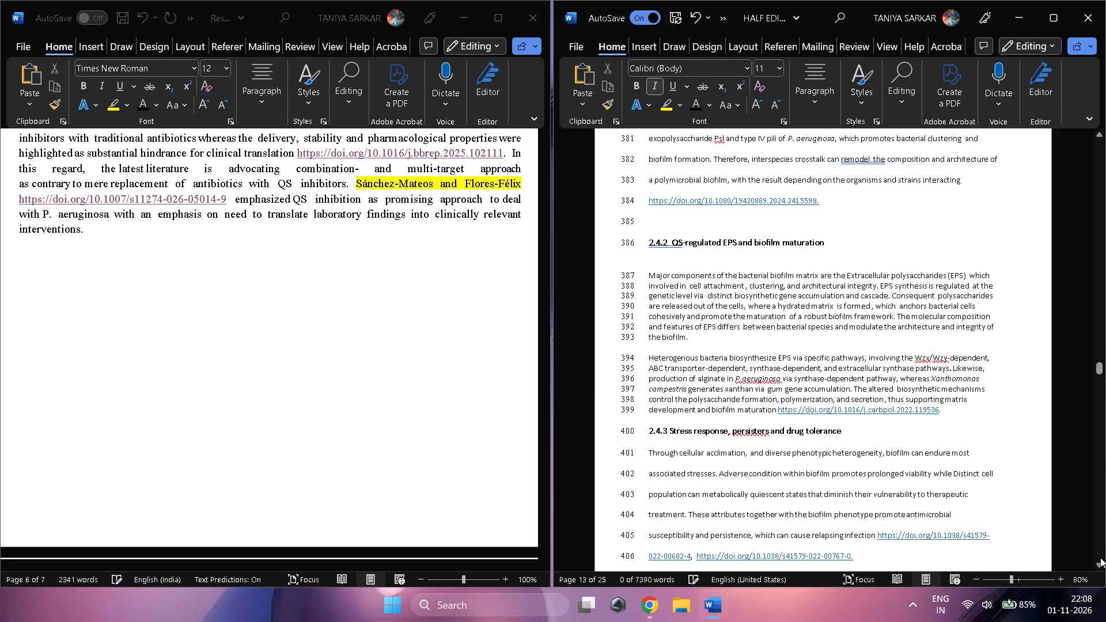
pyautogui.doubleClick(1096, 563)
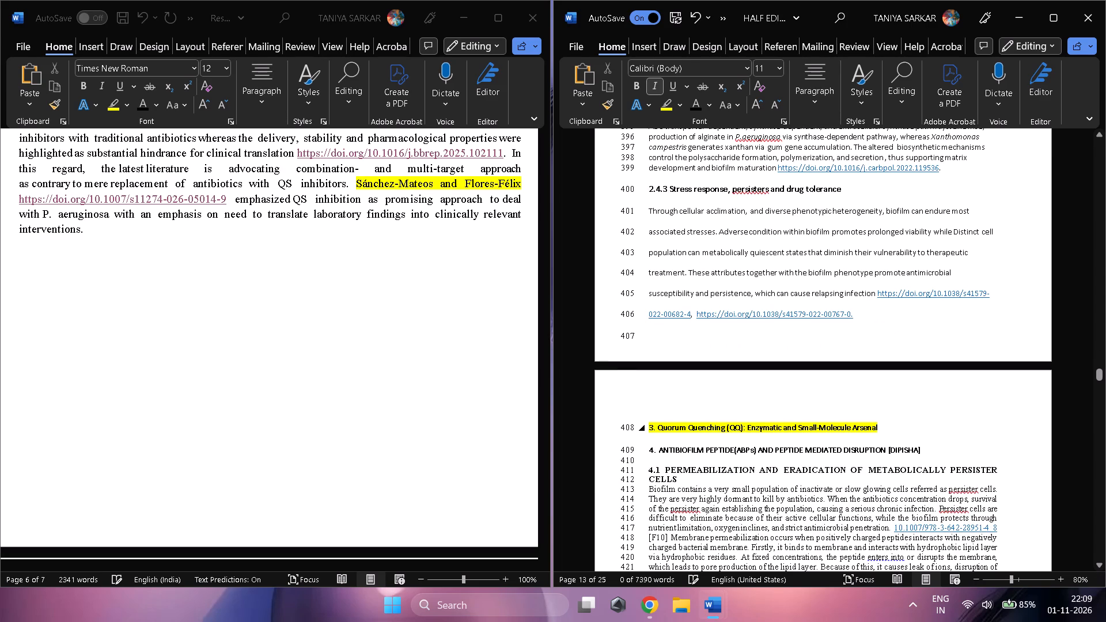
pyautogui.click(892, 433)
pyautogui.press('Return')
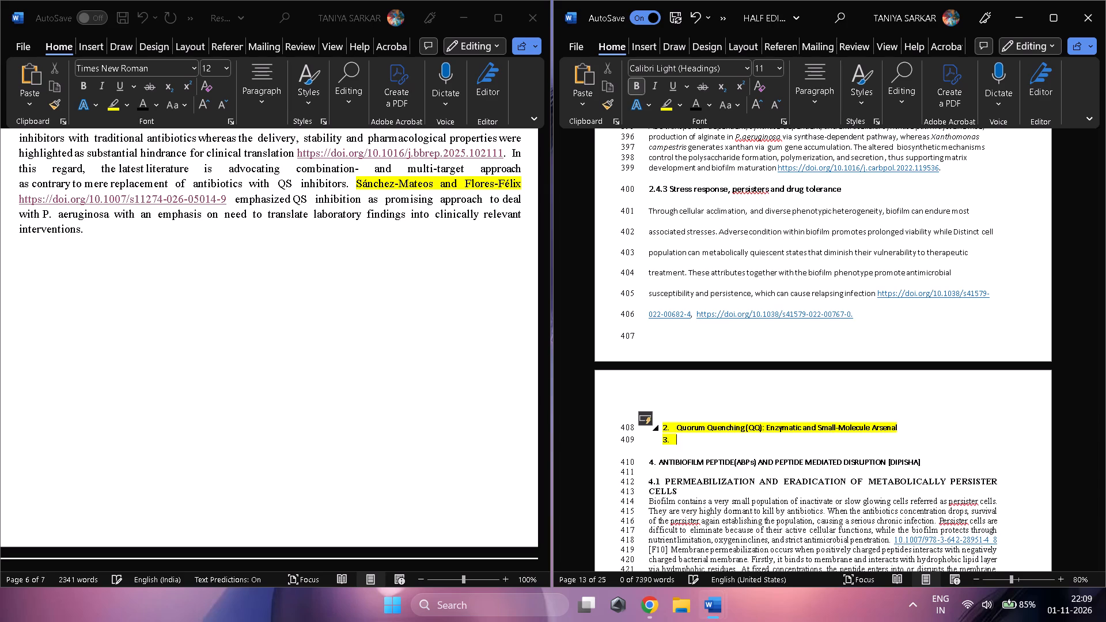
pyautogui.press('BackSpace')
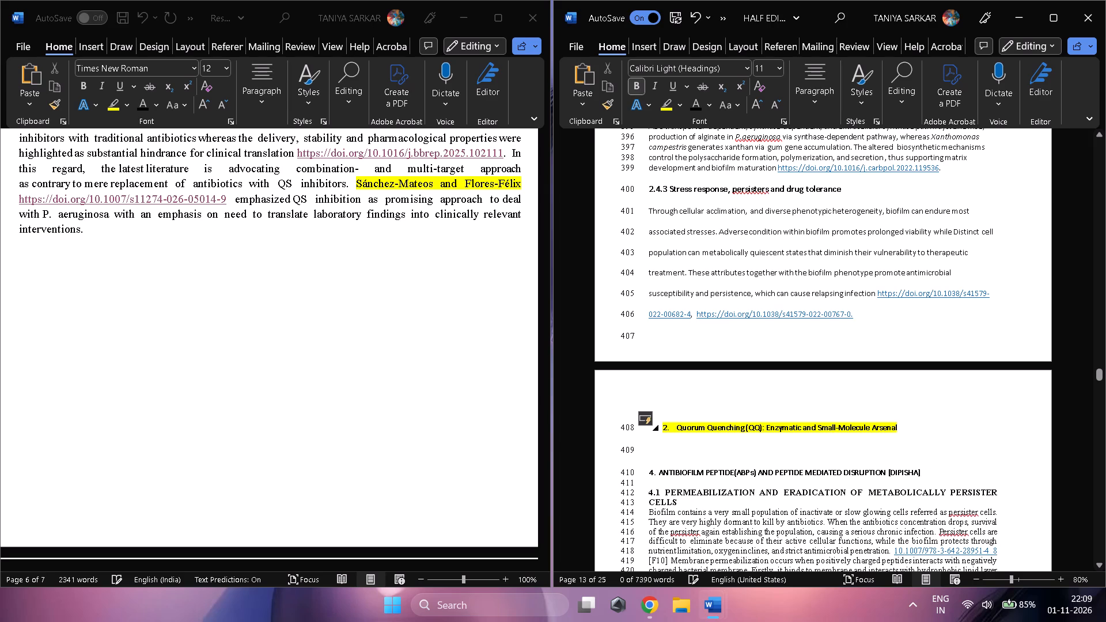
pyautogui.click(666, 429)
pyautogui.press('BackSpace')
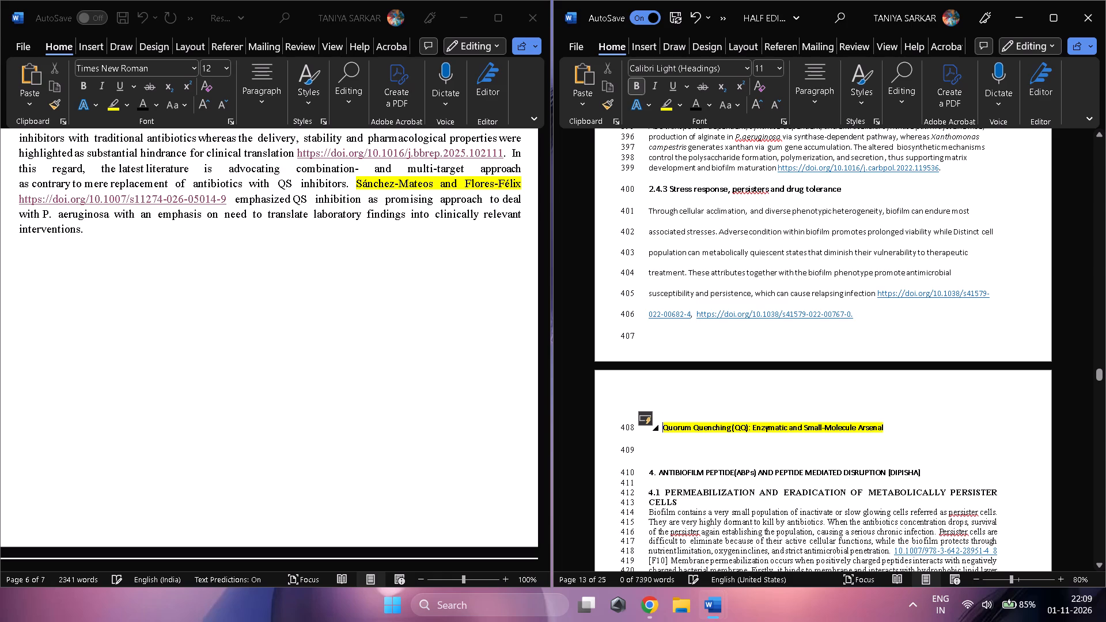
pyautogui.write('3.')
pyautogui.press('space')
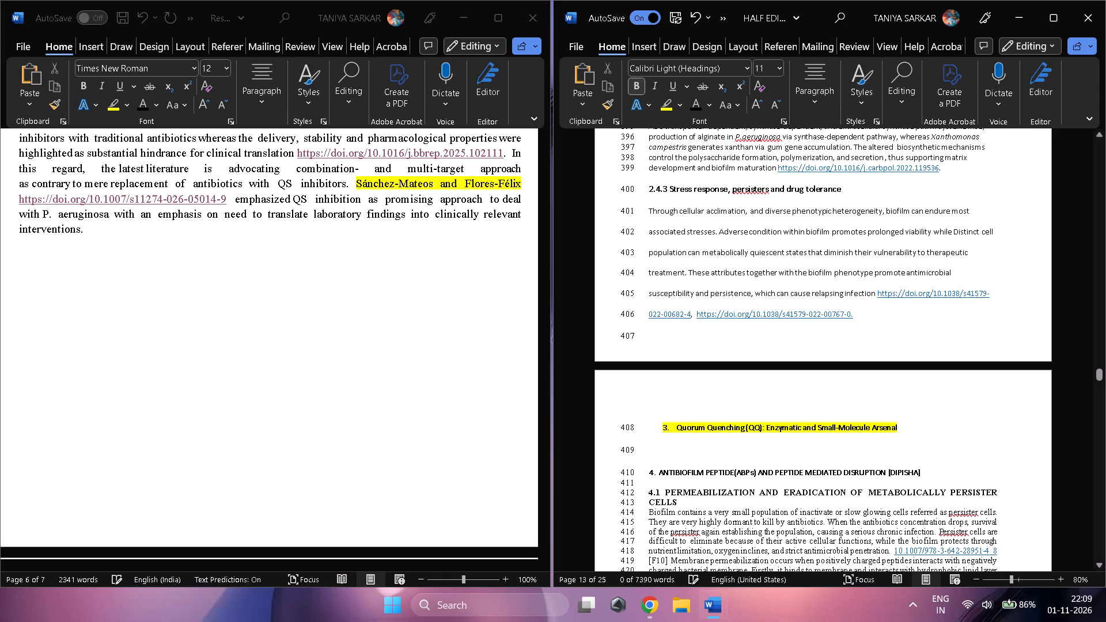
# Copy the review document's entire text below its section 3 heading, from "Quorum quenching (QQ) has developed" through the document's end.
pyautogui.click(519, 466)
pyautogui.moveTo(545, 530); pyautogui.dragTo(558, 146)
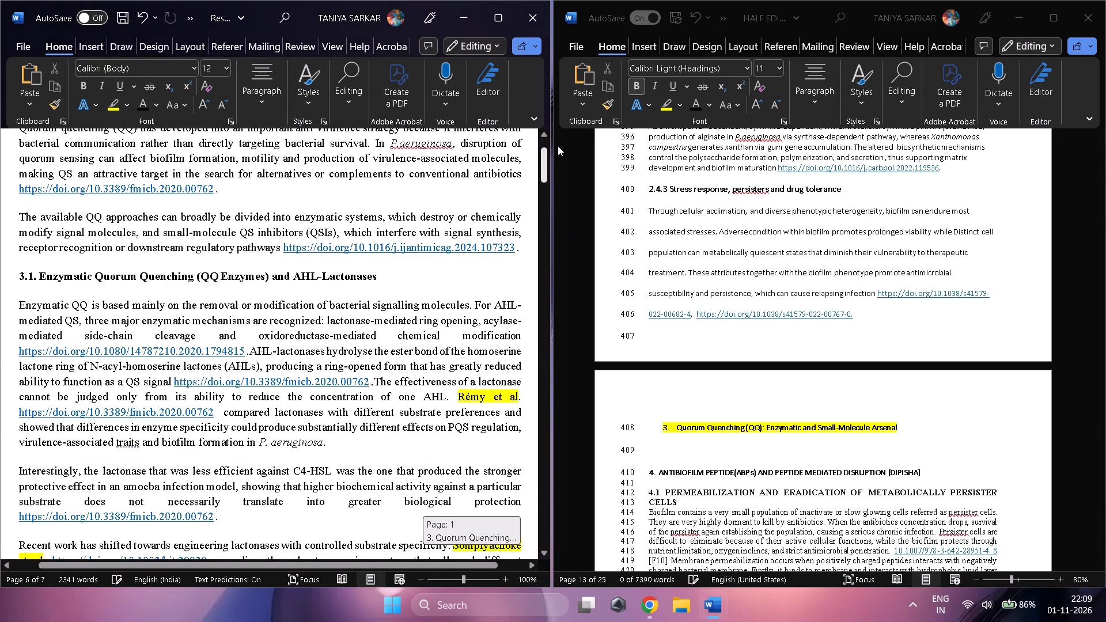
pyautogui.moveTo(558, 146); pyautogui.dragTo(557, 144)
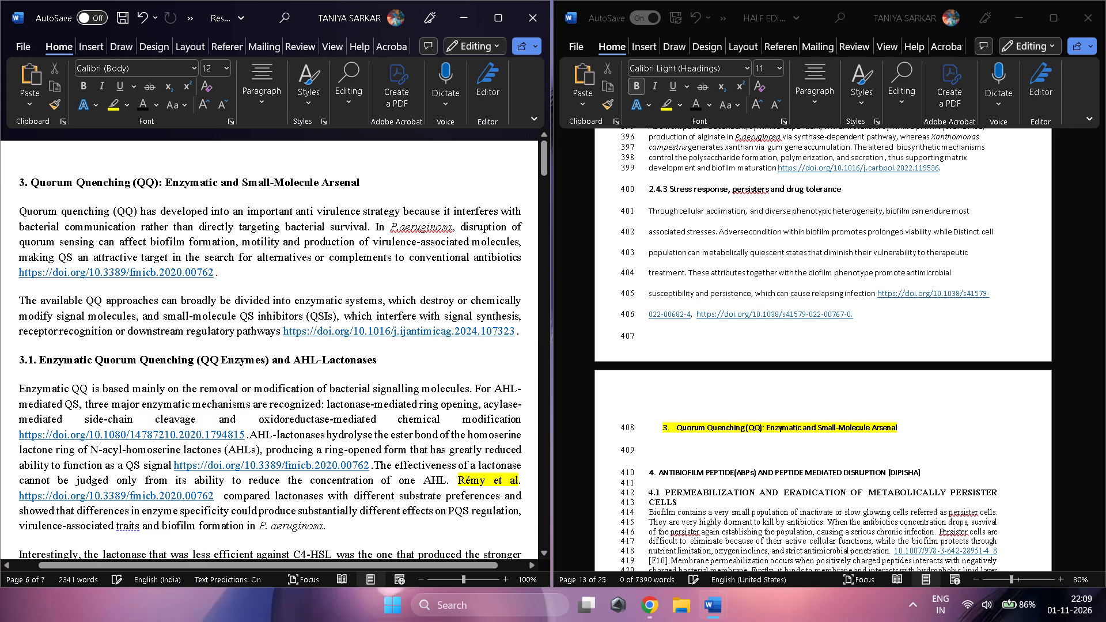
pyautogui.moveTo(20, 208); pyautogui.dragTo(483, 621)
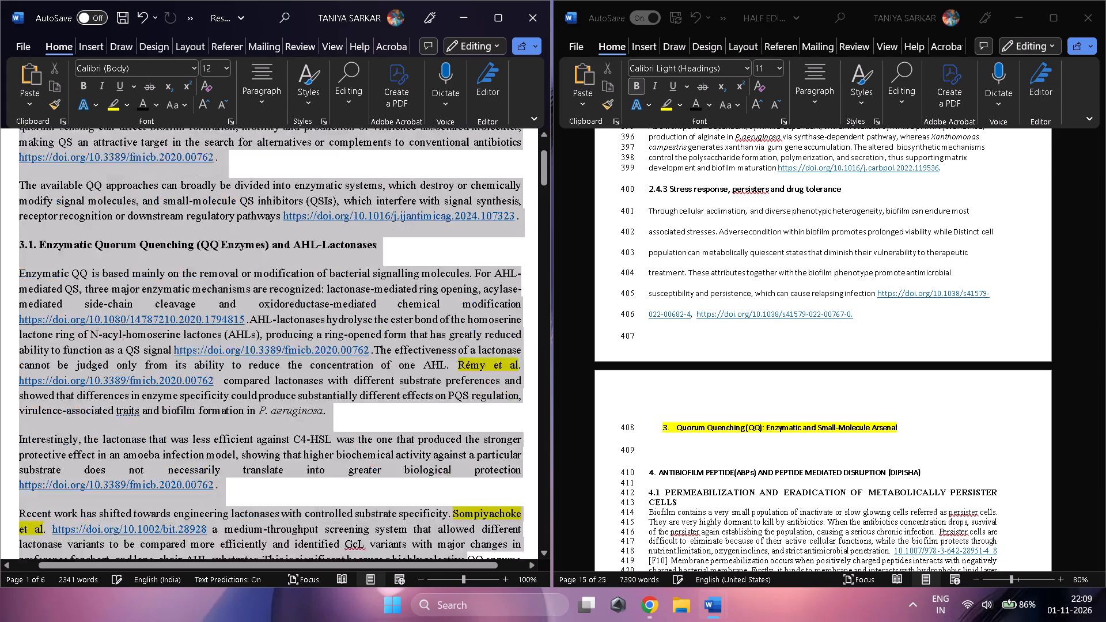
pyautogui.moveTo(483, 621); pyautogui.dragTo(597, 621)
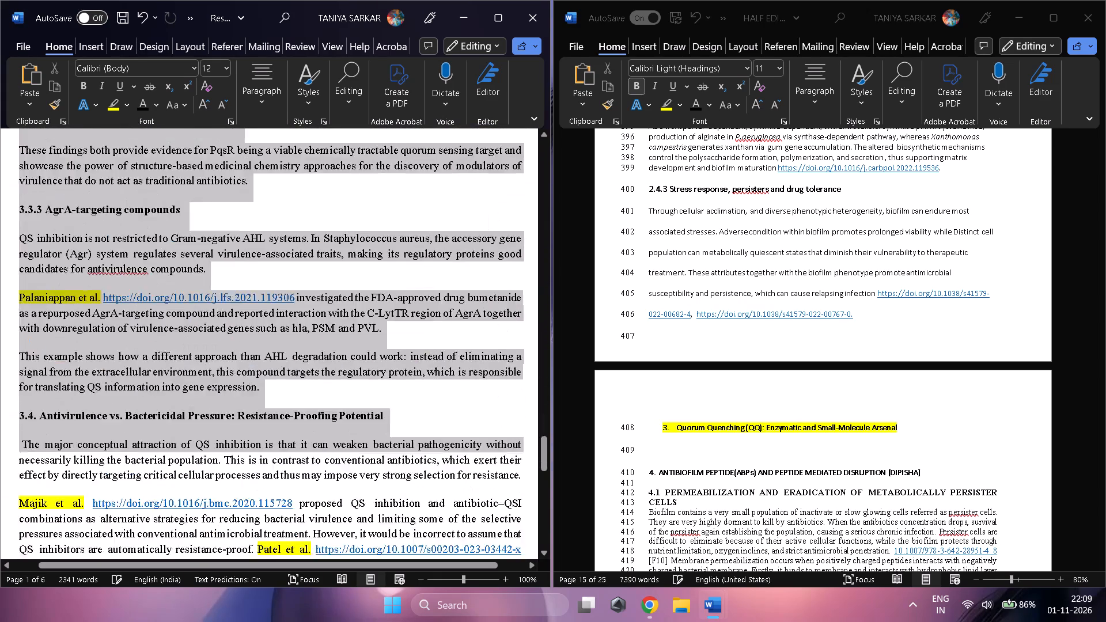
pyautogui.moveTo(597, 621); pyautogui.dragTo(598, 621)
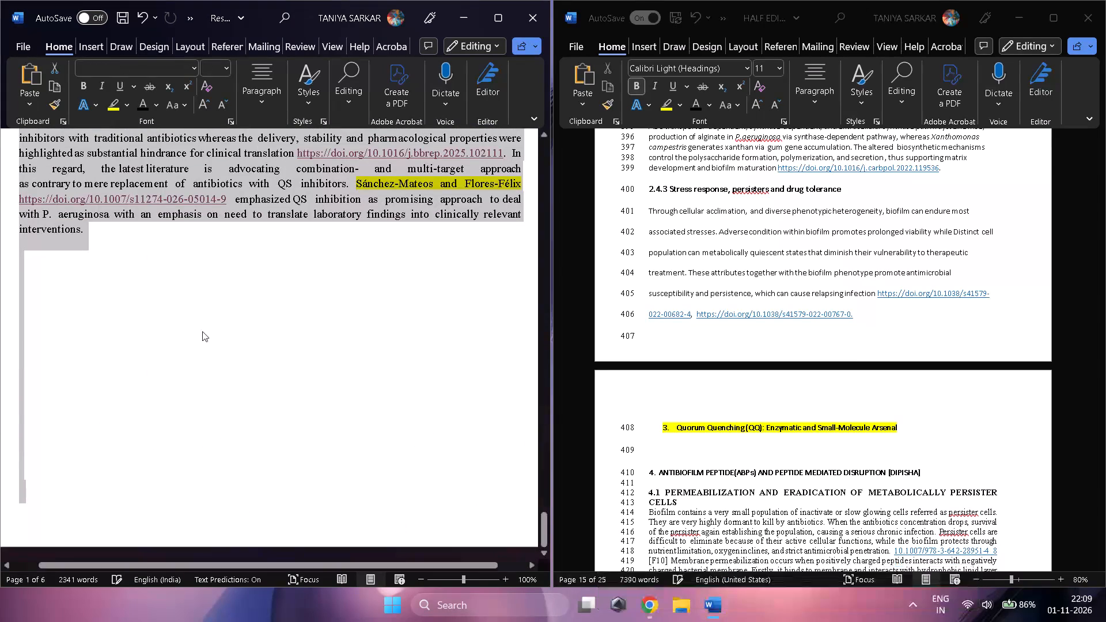
pyautogui.hotkey('ctrl', 'c')
# Remove the list number in front of the highlighted Quorum Quenching heading in the "HALF EDI..." manuscript.
pyautogui.click(672, 446)
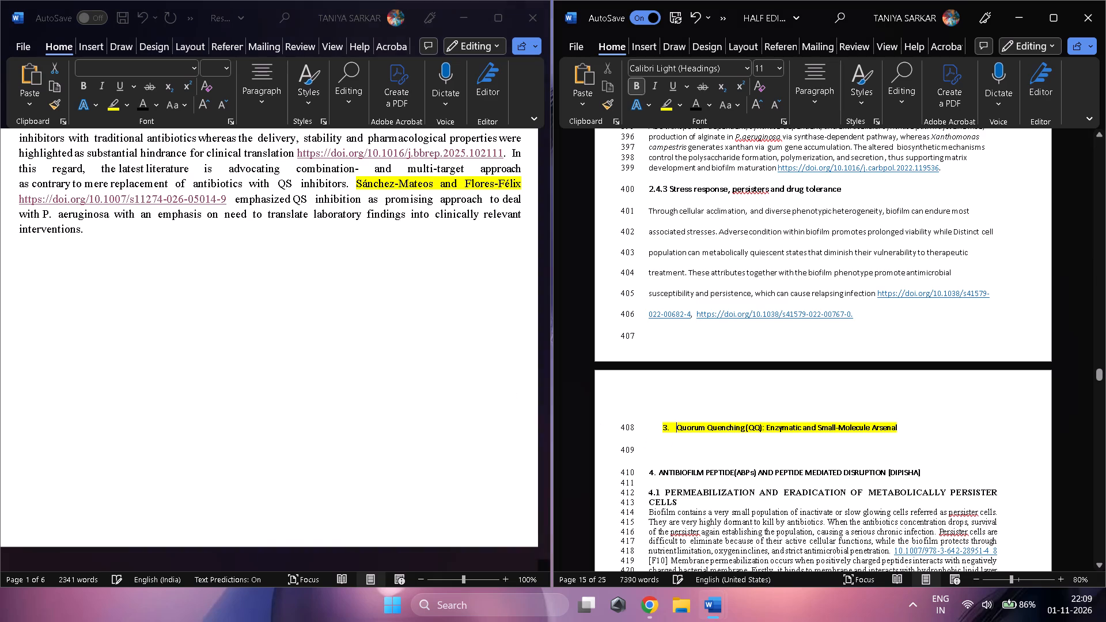
pyautogui.rightClick(665, 446)
pyautogui.rightClick(665, 446)
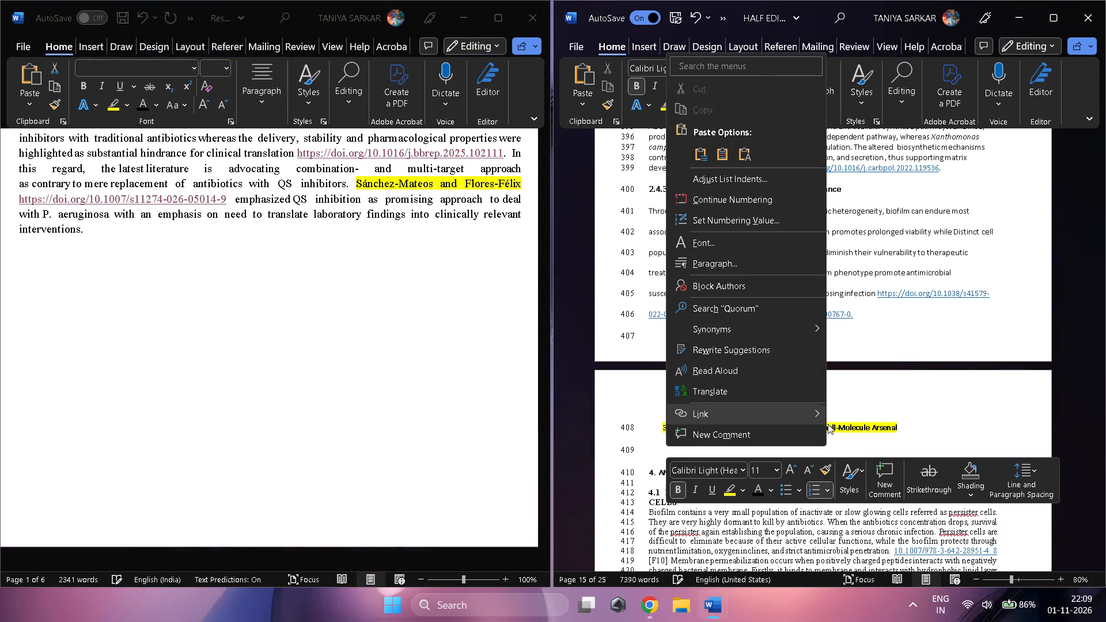
pyautogui.click(899, 428)
pyautogui.press('Return')
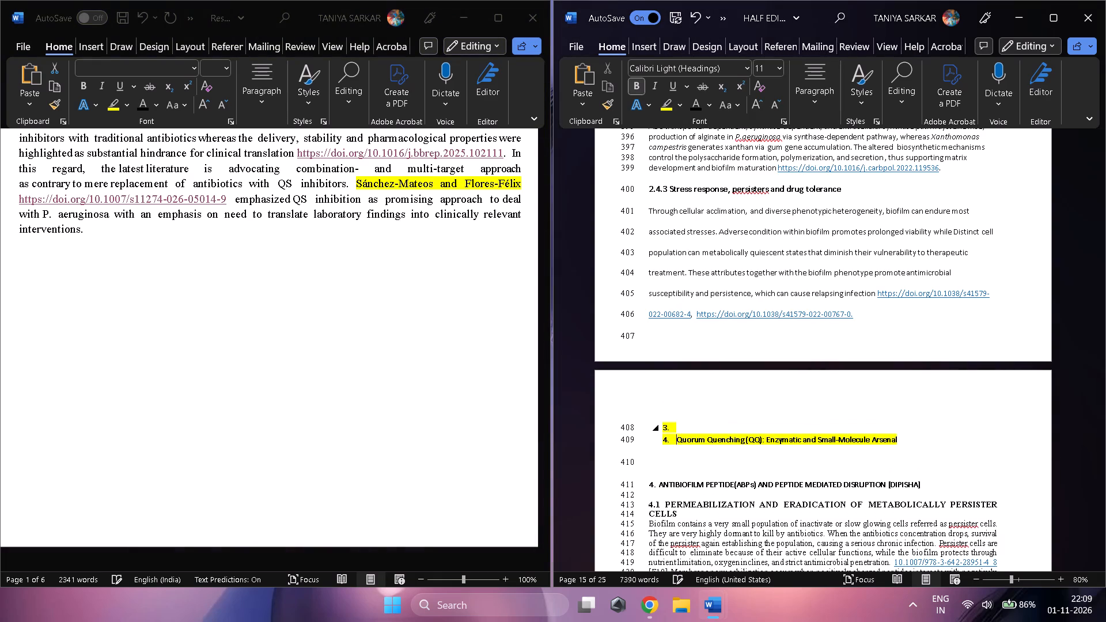
pyautogui.press('BackSpace')
pyautogui.press('BackSpace')
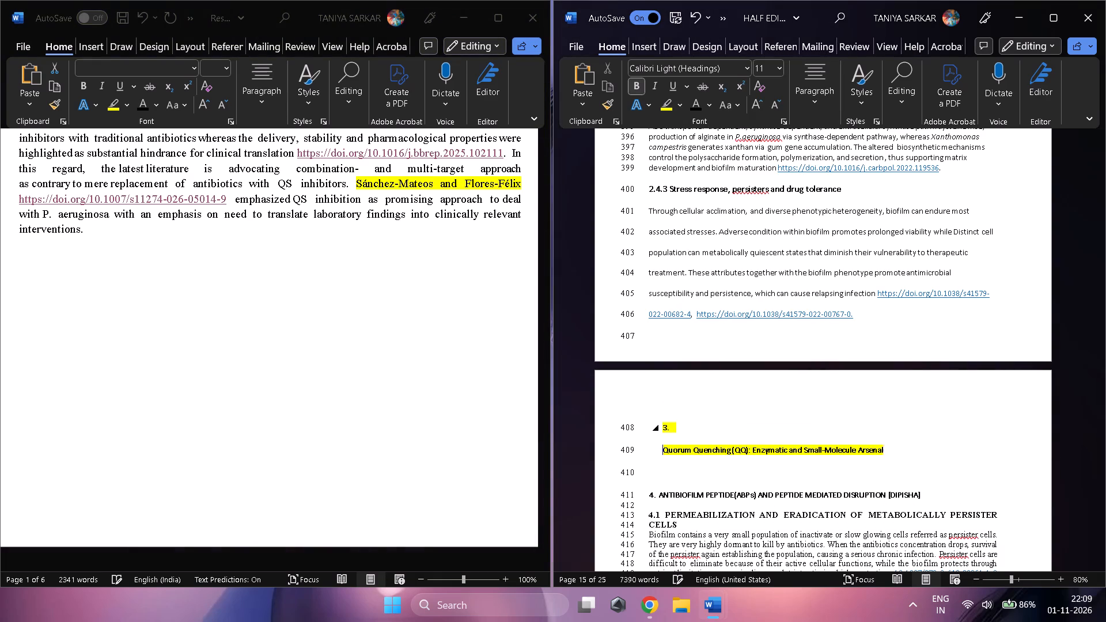
pyautogui.press('BackSpace')
pyautogui.press('BackSpace')
pyautogui.press('BackSpace')
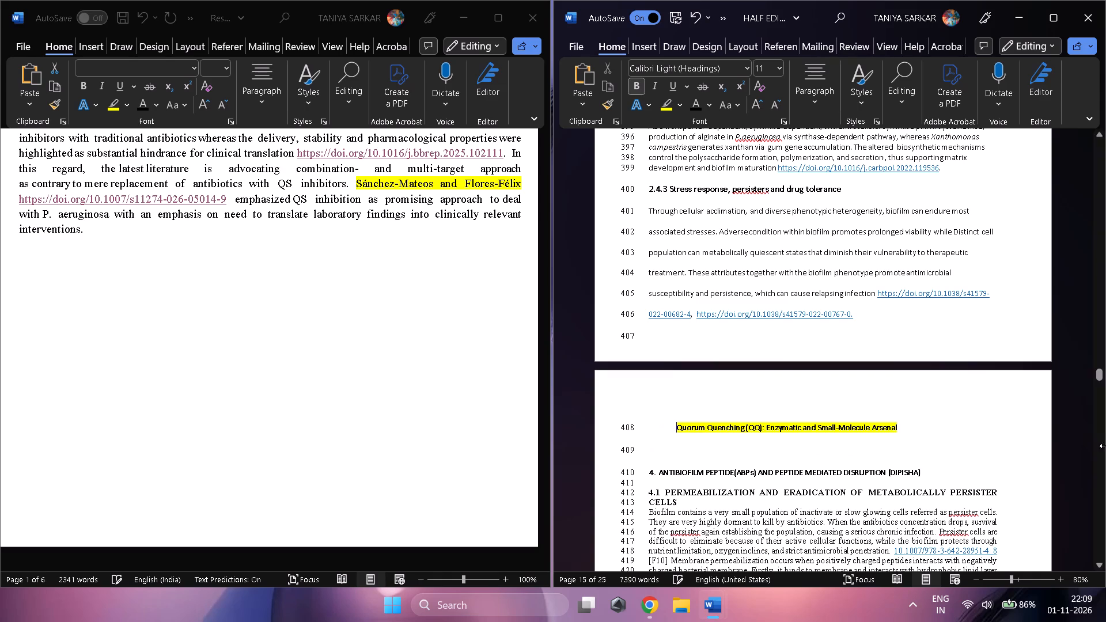
# Paste the copied review text into a new paragraph directly below the highlighted Quorum Quenching heading.
pyautogui.click(917, 432)
pyautogui.press('Return')
pyautogui.hotkey('ctrl', 'v')
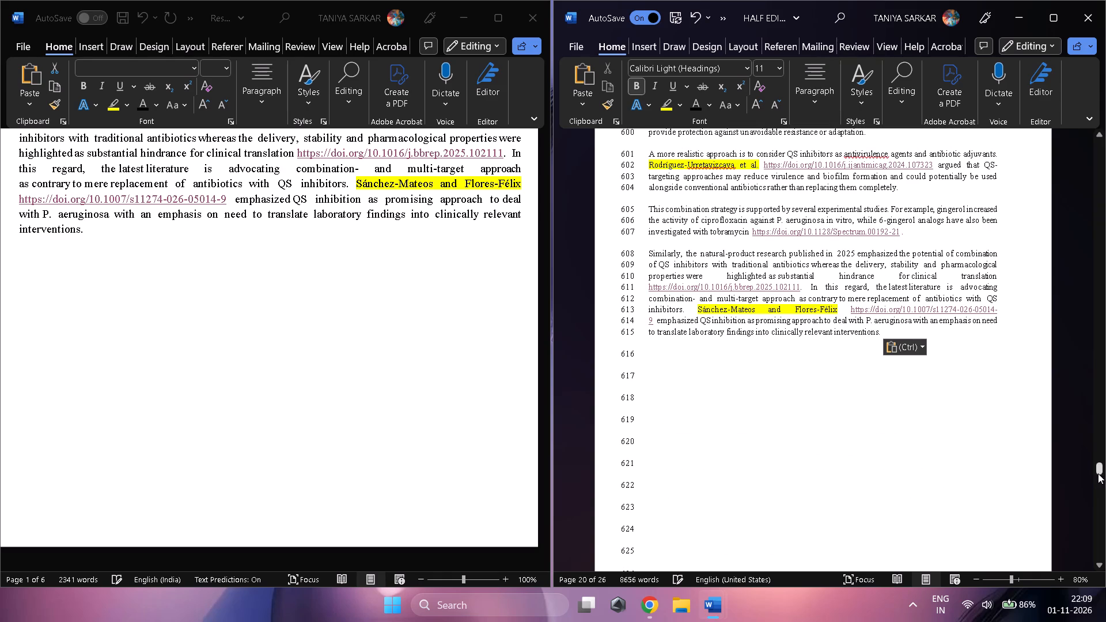
# Delete the empty paragraphs between the end of the pasted text and the heading "4. ANTIBIOFILM PEPTIDE(ABPs) AND PEPTIDE MEDIATED DISRUPTION".
pyautogui.moveTo(1100, 469); pyautogui.dragTo(1100, 458)
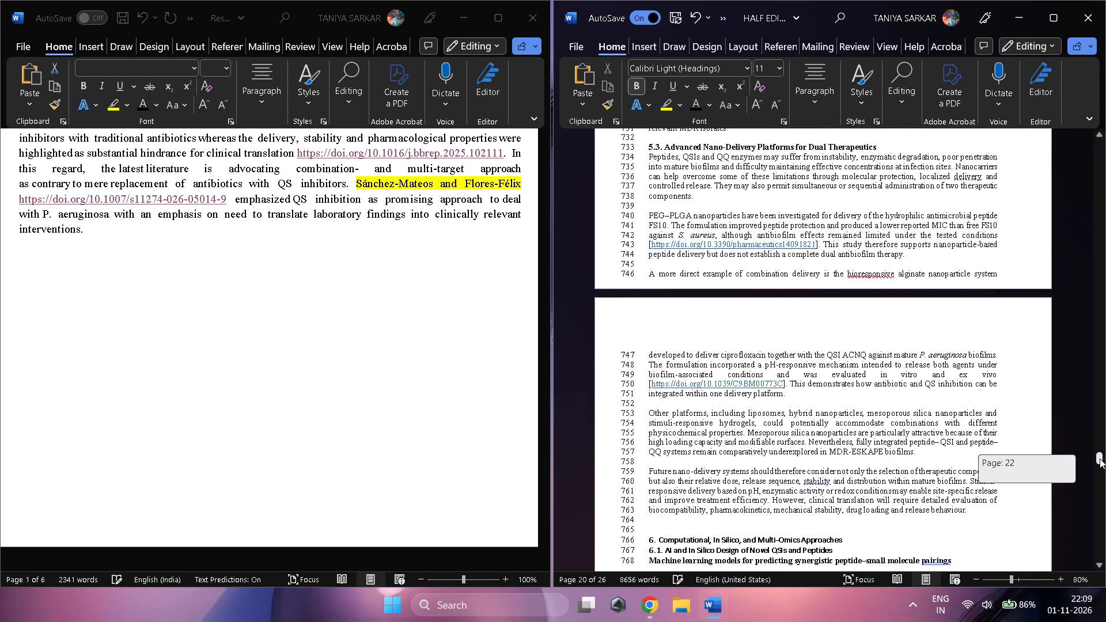
pyautogui.moveTo(1100, 458); pyautogui.dragTo(1093, 424)
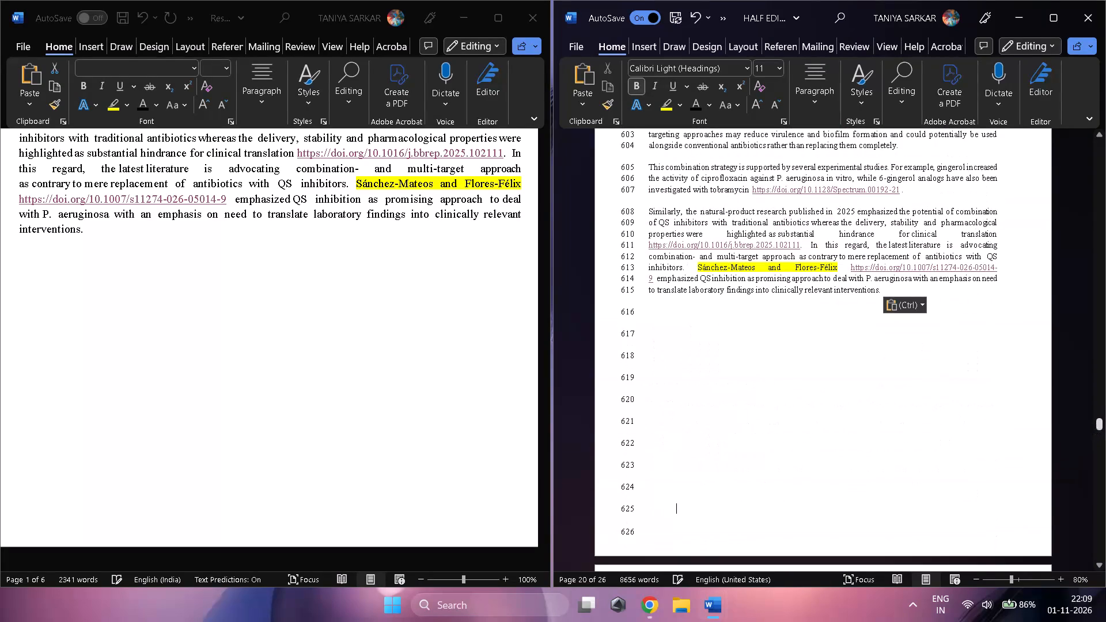
pyautogui.press('BackSpace')
pyautogui.press('BackSpace')
pyautogui.press('BackSpace')
pyautogui.press('BackSpace')
pyautogui.press('BackSpace')
pyautogui.press('BackSpace')
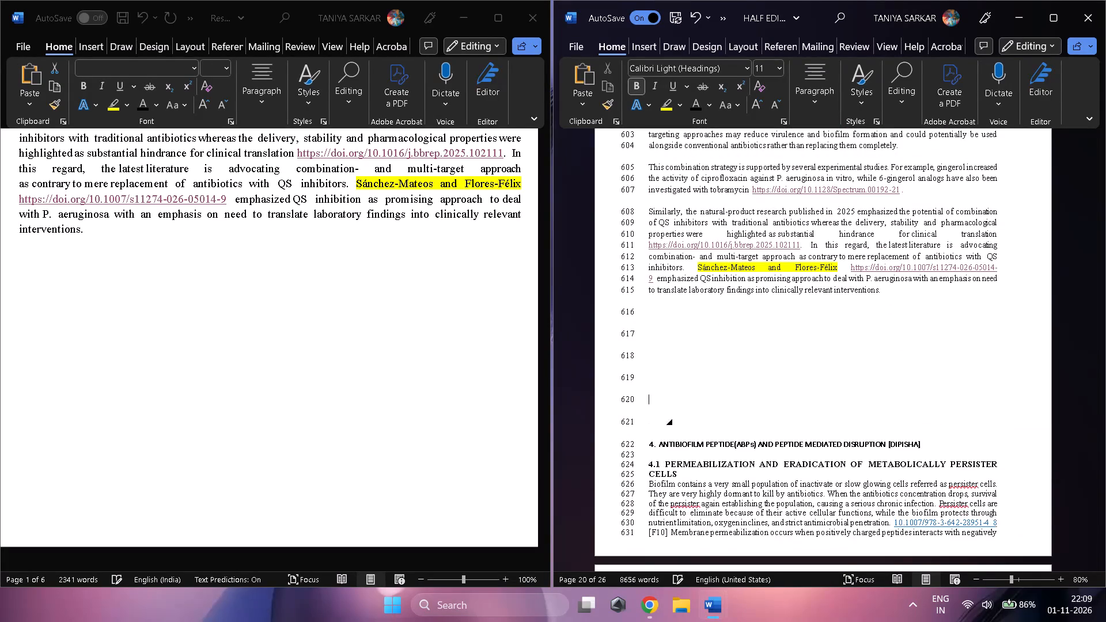
pyautogui.press('BackSpace')
pyautogui.press('BackSpace')
pyautogui.press('BackSpace')
pyautogui.press('BackSpace')
pyautogui.press('BackSpace')
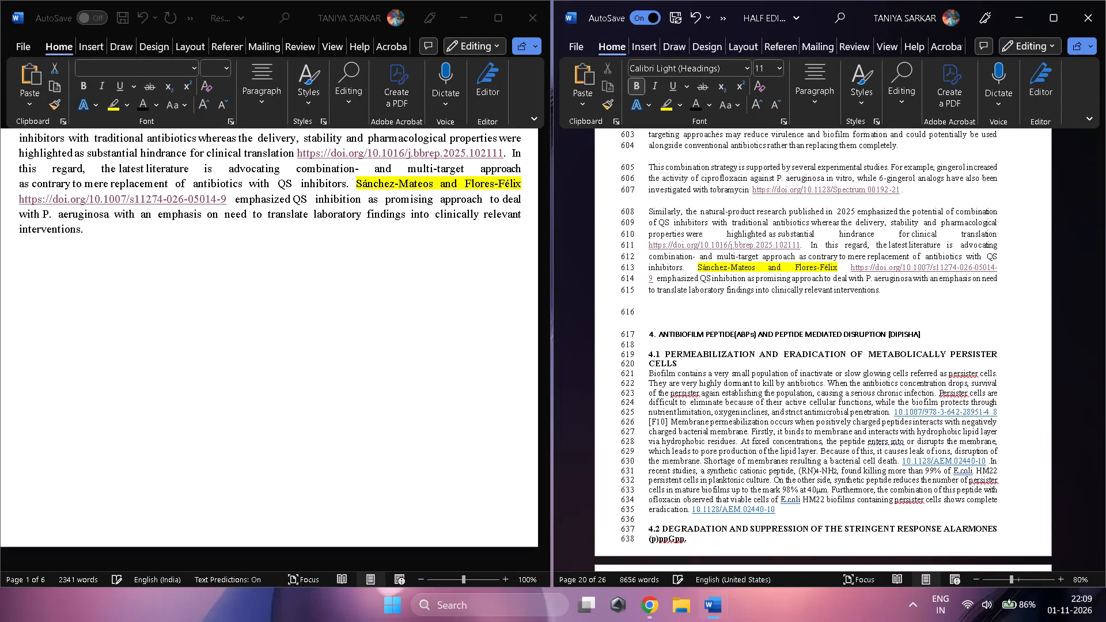
pyautogui.click(670, 317)
pyautogui.press('BackSpace')
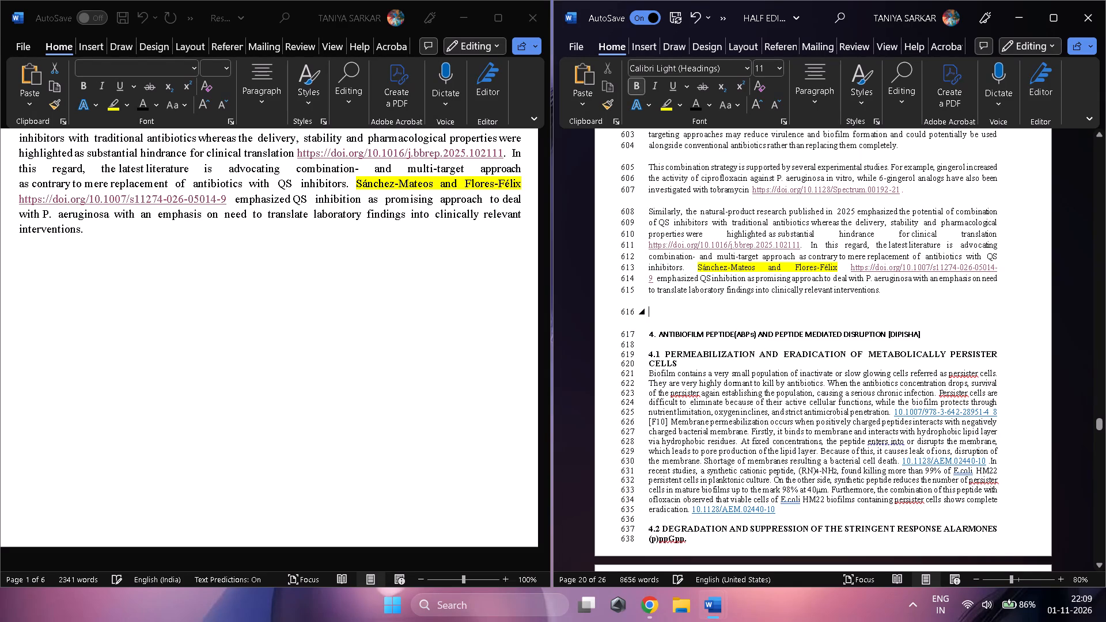
pyautogui.press('BackSpace')
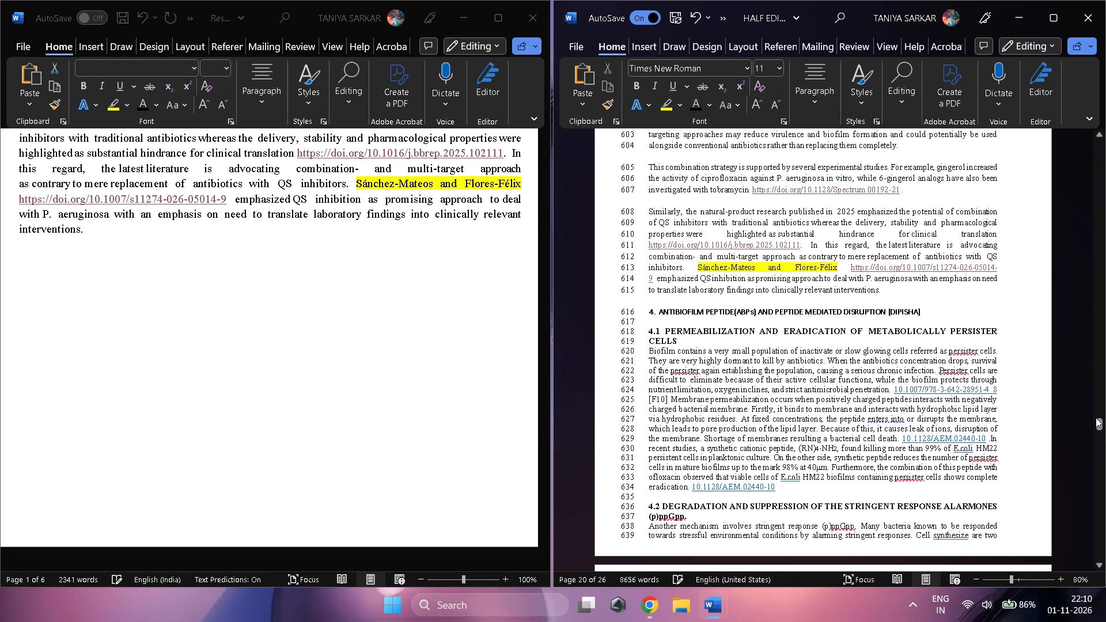
# Add the number "3." in front of the highlighted heading "Quorum Quenching (QQ): Enzymatic and Small-Molecule Arsenal" in the manuscript.
pyautogui.moveTo(1097, 422); pyautogui.dragTo(1097, 418)
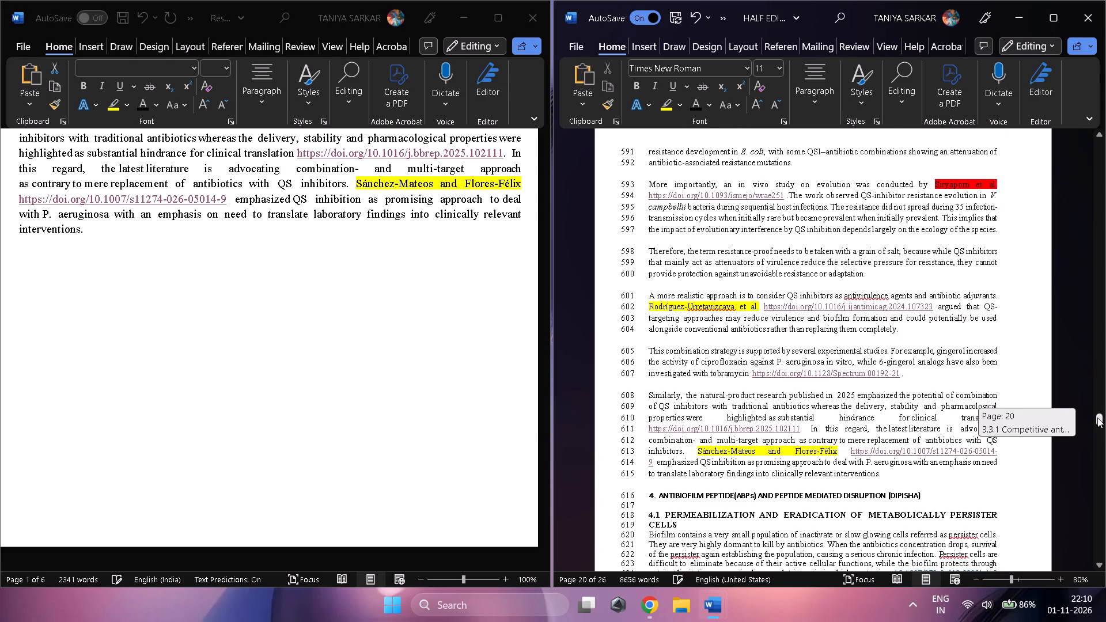
pyautogui.moveTo(1097, 418); pyautogui.dragTo(1098, 407)
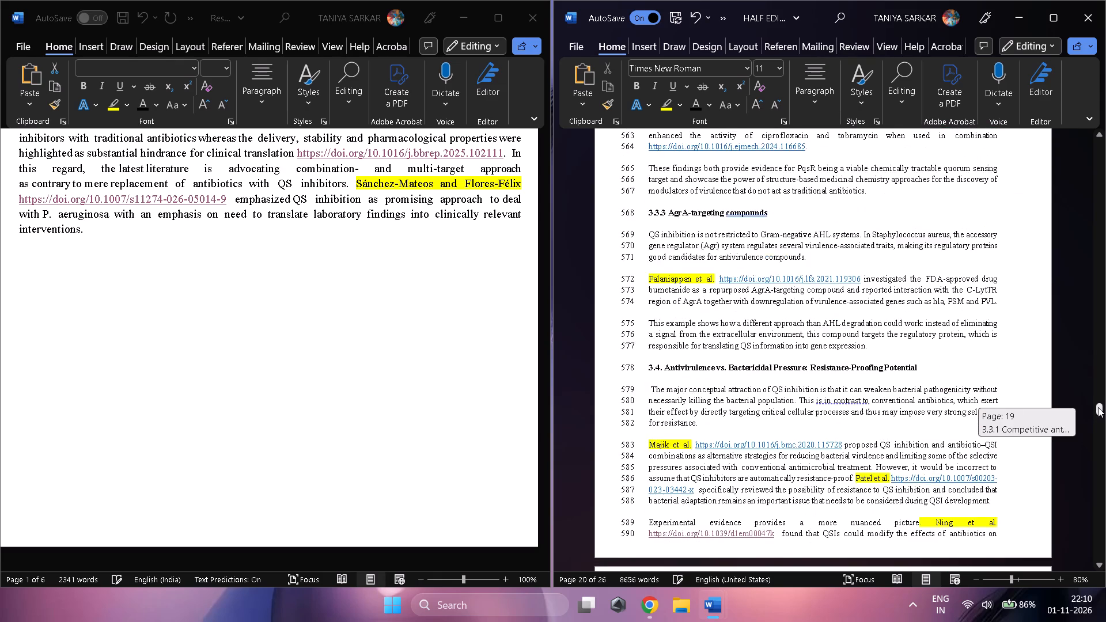
pyautogui.moveTo(1098, 407); pyautogui.dragTo(1098, 393)
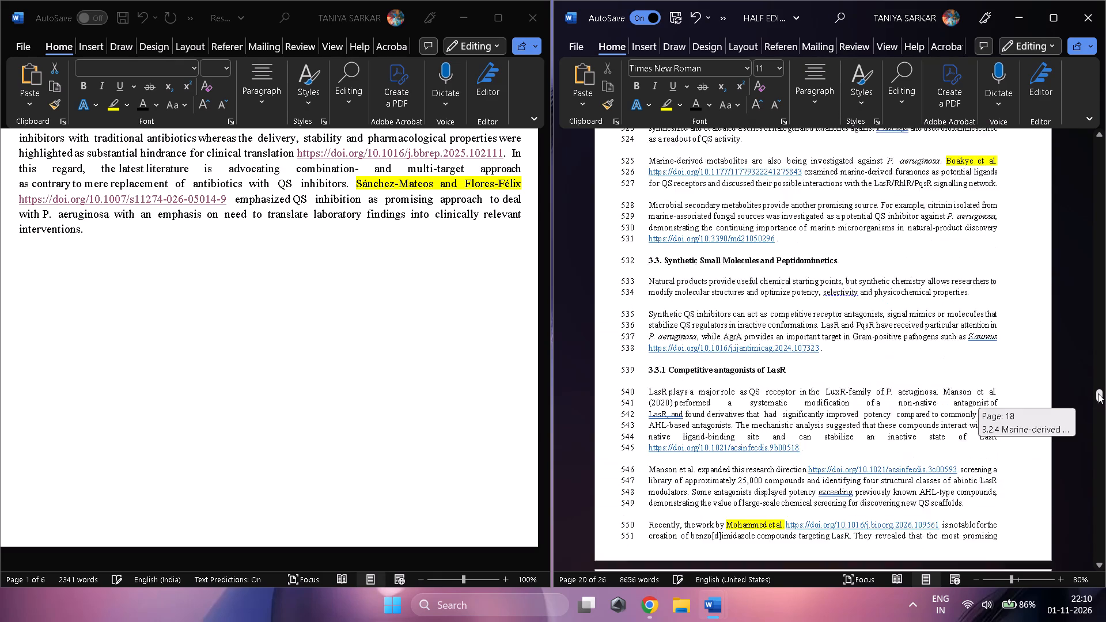
pyautogui.moveTo(1098, 393); pyautogui.dragTo(1098, 389)
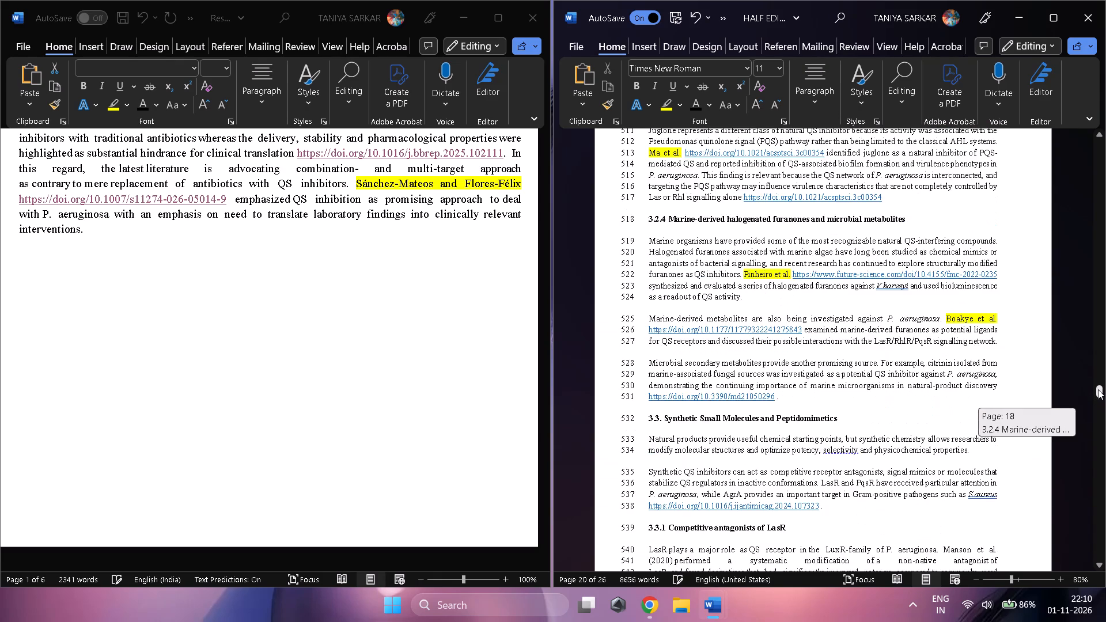
pyautogui.moveTo(1098, 389); pyautogui.dragTo(1097, 375)
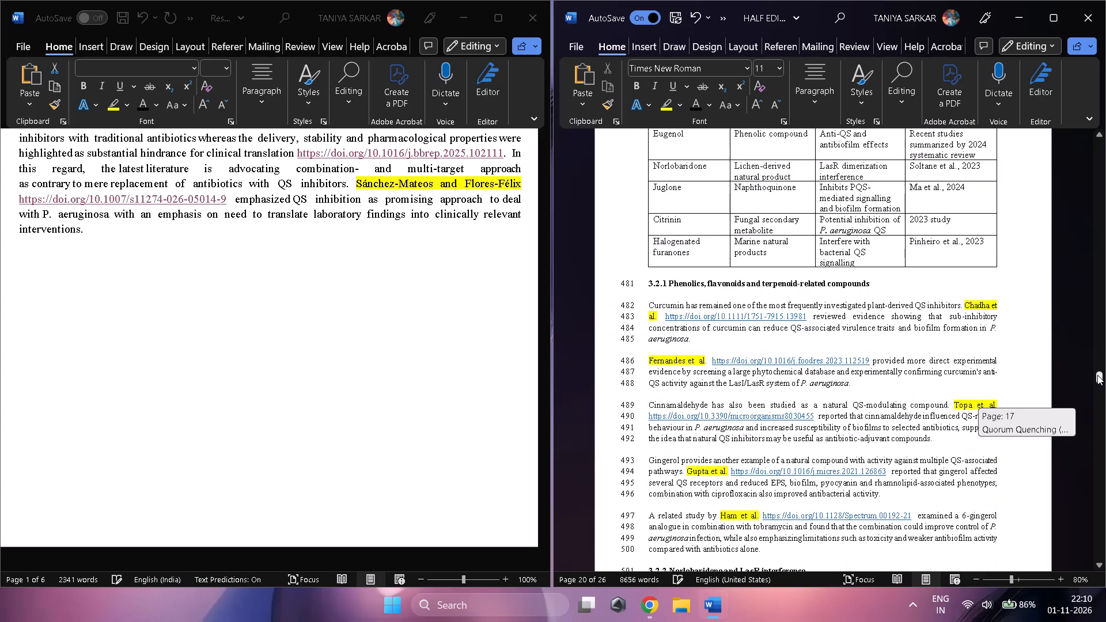
pyautogui.moveTo(1097, 375); pyautogui.dragTo(1096, 352)
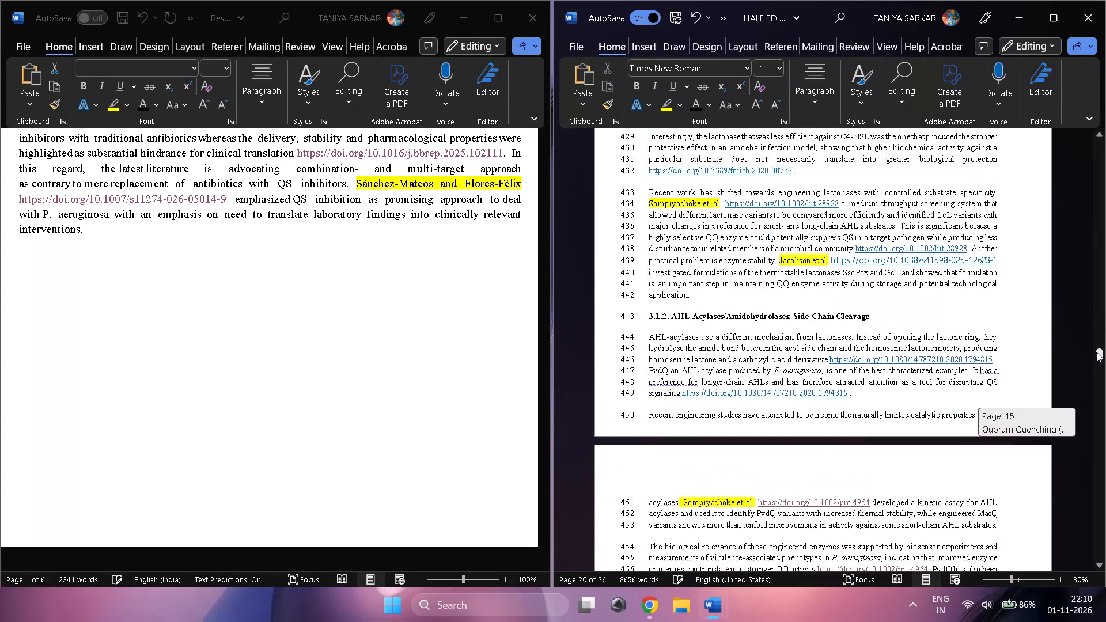
pyautogui.moveTo(1096, 352); pyautogui.dragTo(1096, 344)
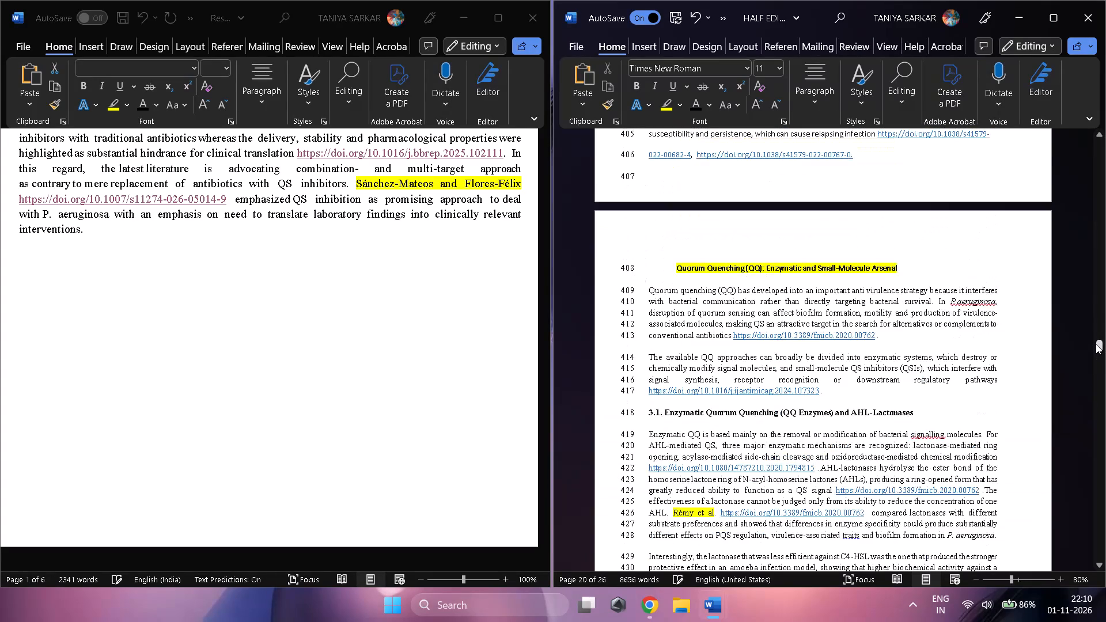
pyautogui.click(676, 266)
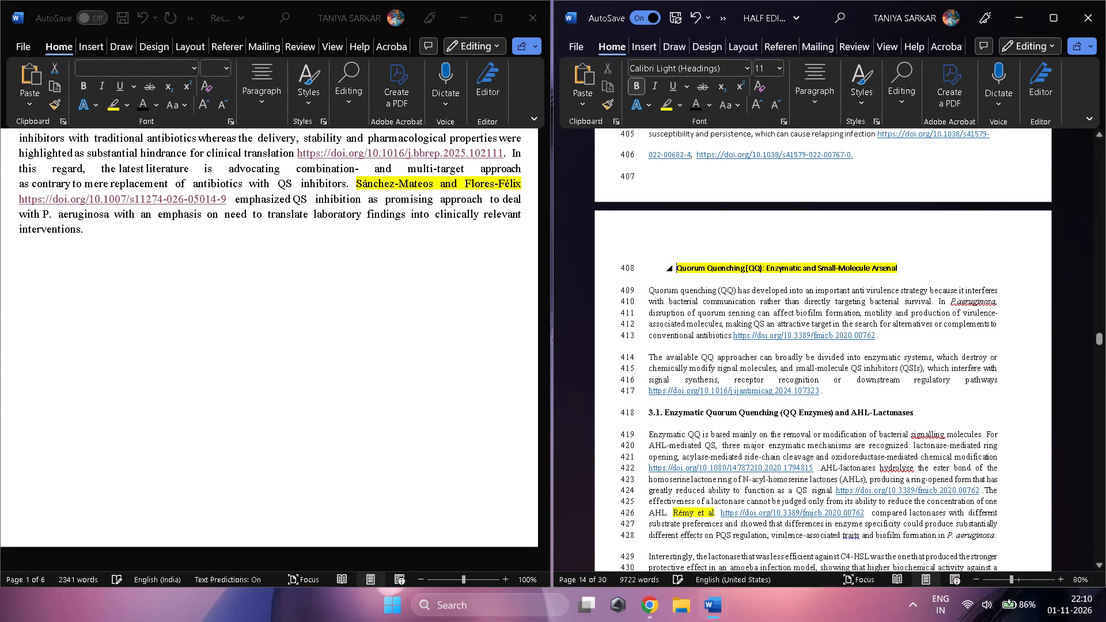
pyautogui.press('BackSpace')
pyautogui.press('3')
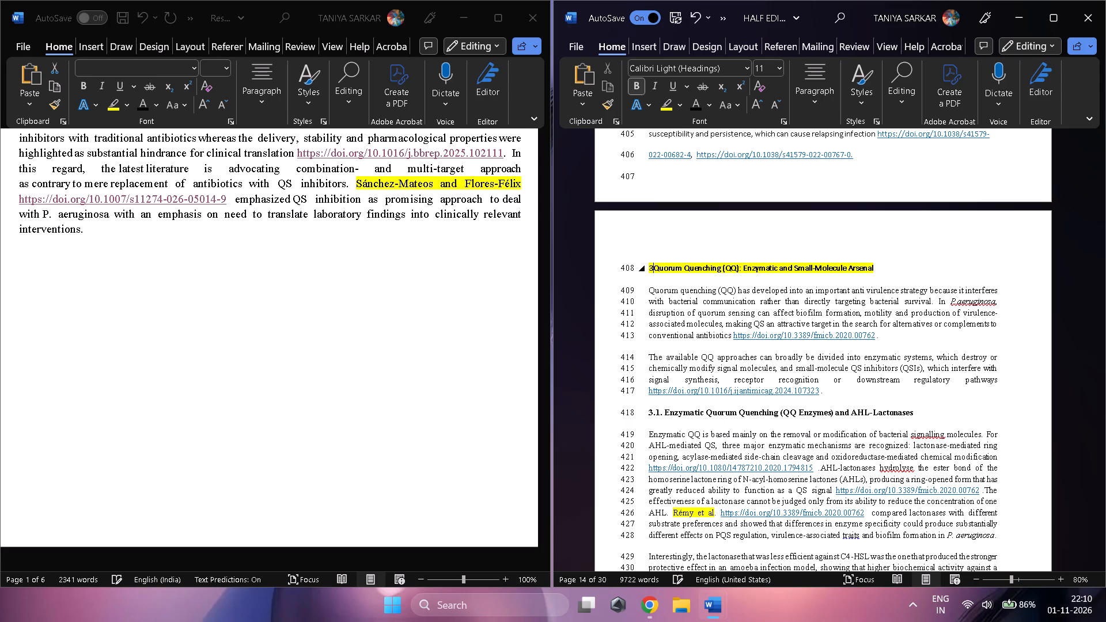
pyautogui.write('.')
pyautogui.press('space')
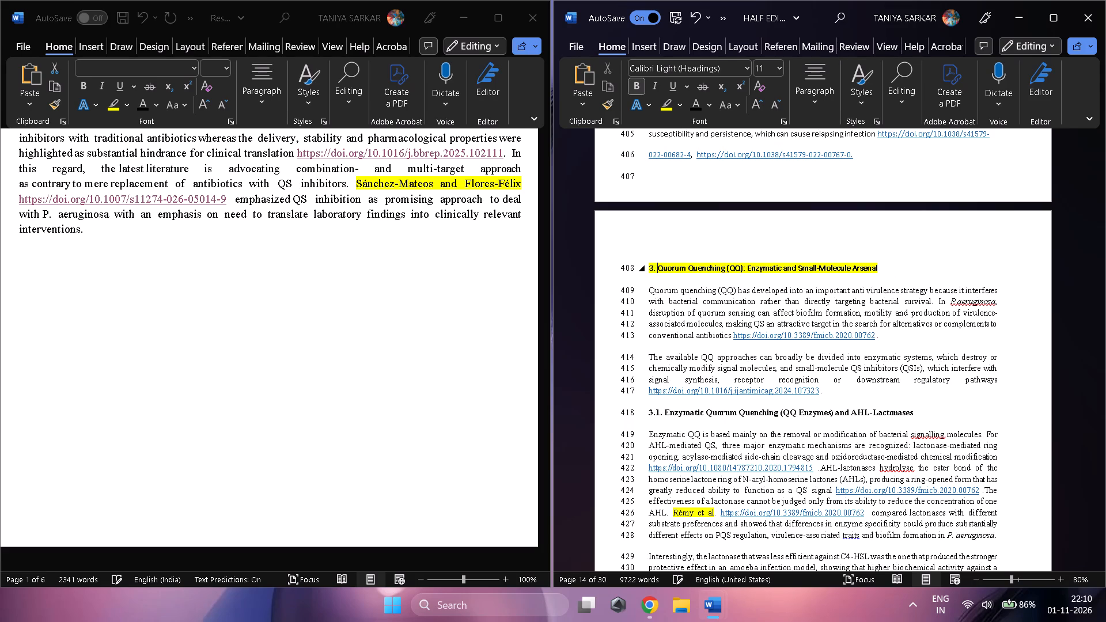
pyautogui.press('BackSpace')
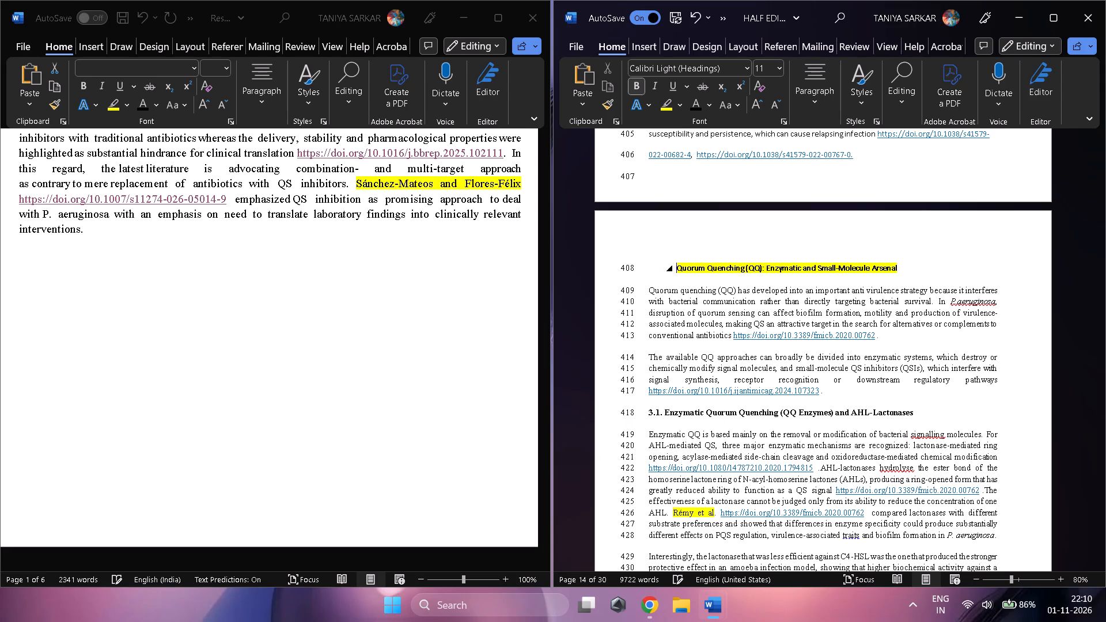
pyautogui.press('BackSpace')
pyautogui.press('3')
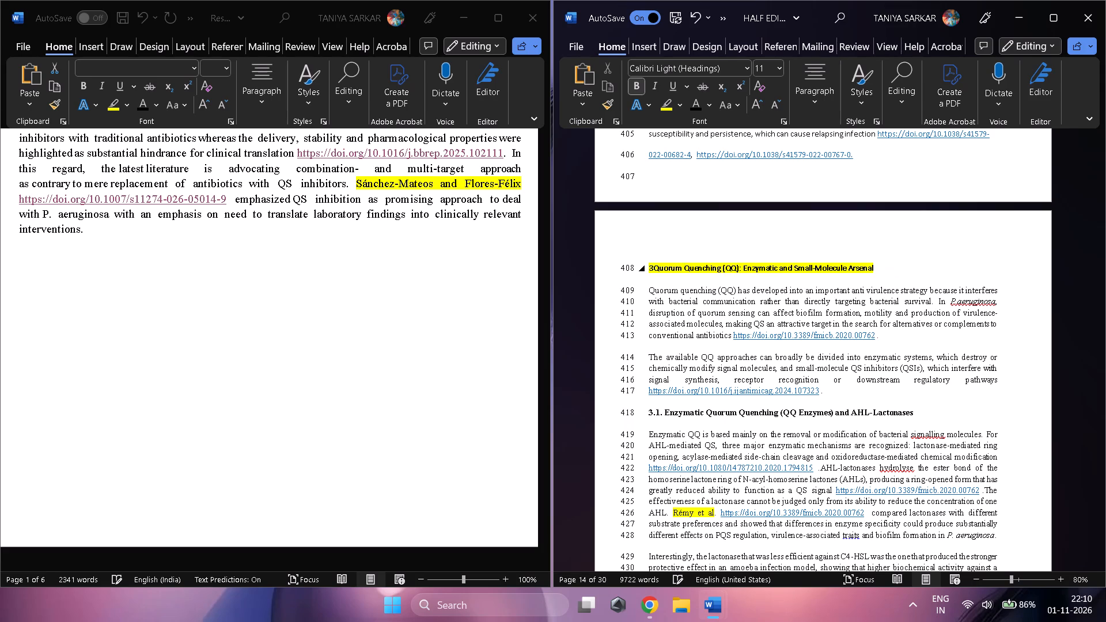
pyautogui.write('.')
pyautogui.press('space')
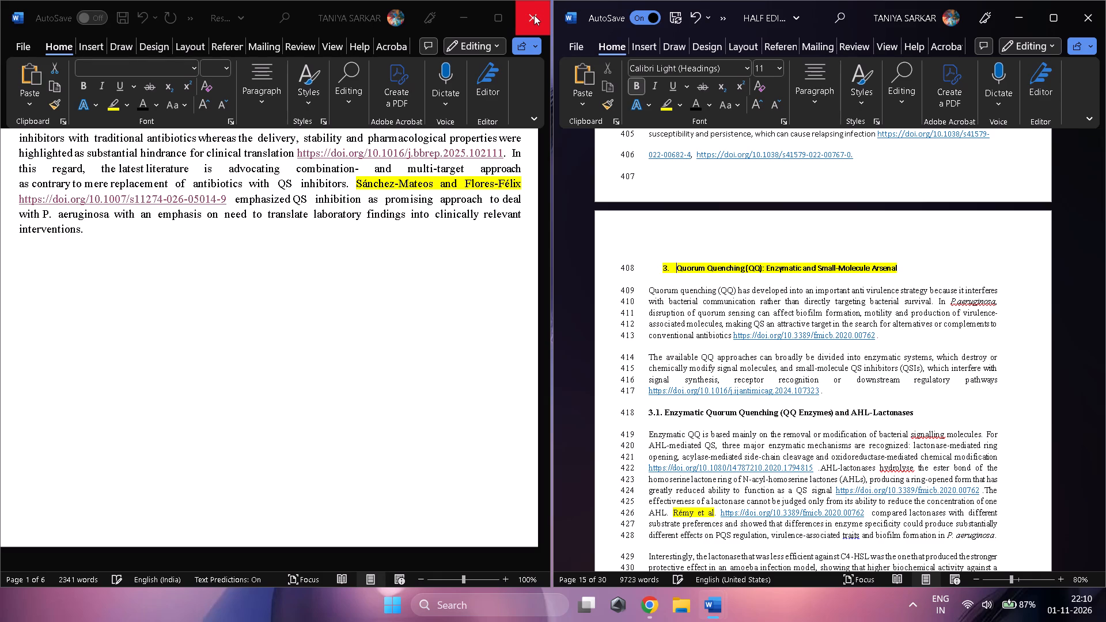
# Save the separate "Research" review document and upload it to cloud storage.
pyautogui.click(427, 245)
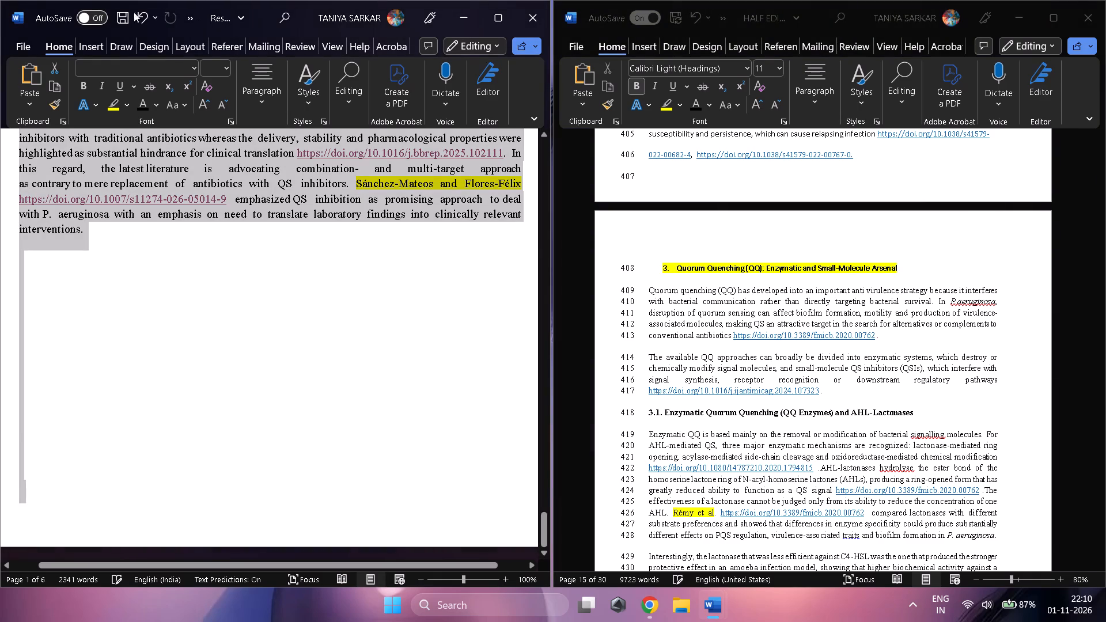
pyautogui.click(123, 14)
pyautogui.rightClick(123, 14)
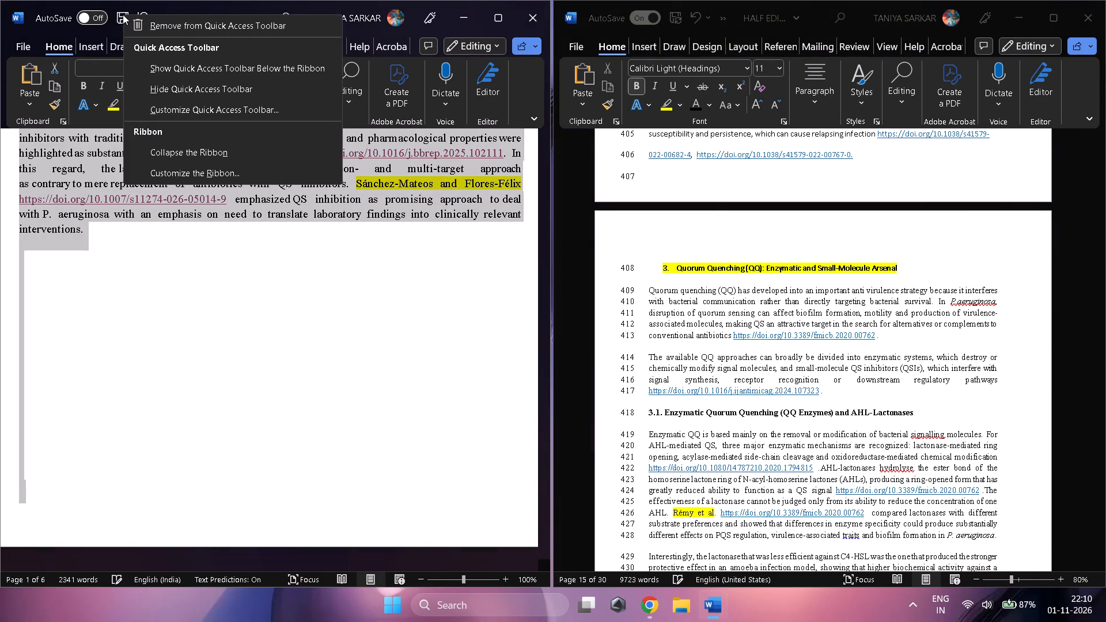
pyautogui.click(123, 14)
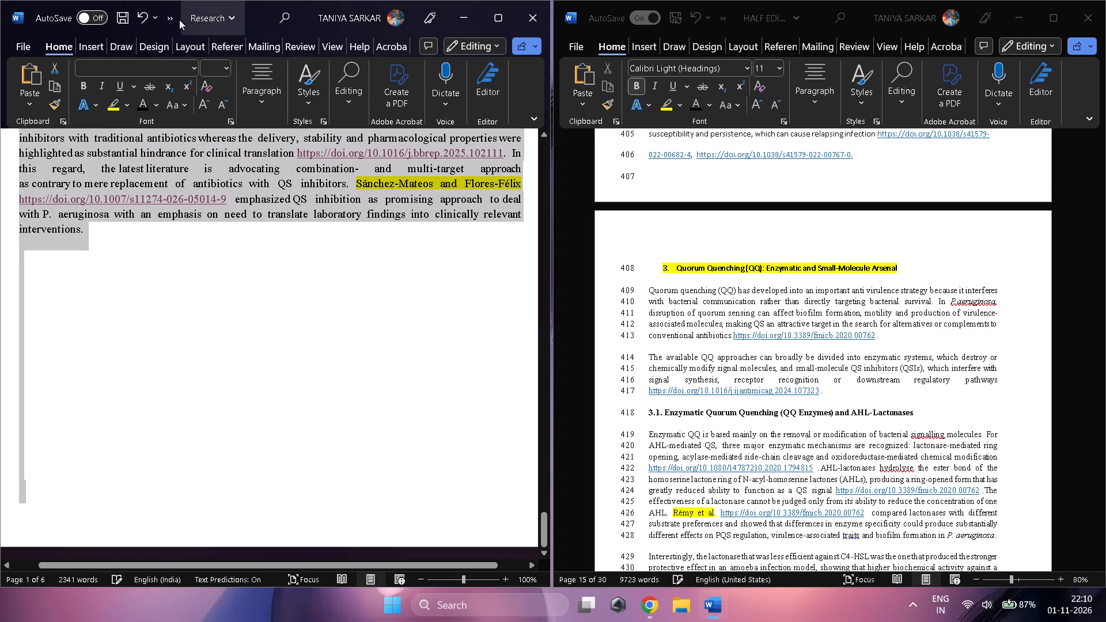
pyautogui.click(123, 19)
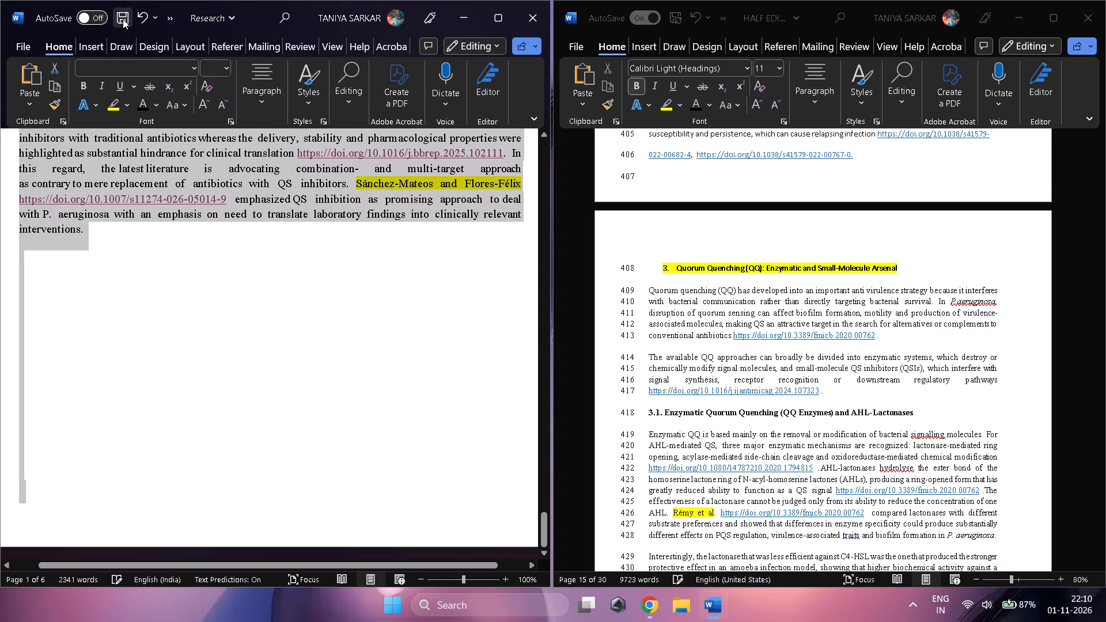
pyautogui.click(123, 19)
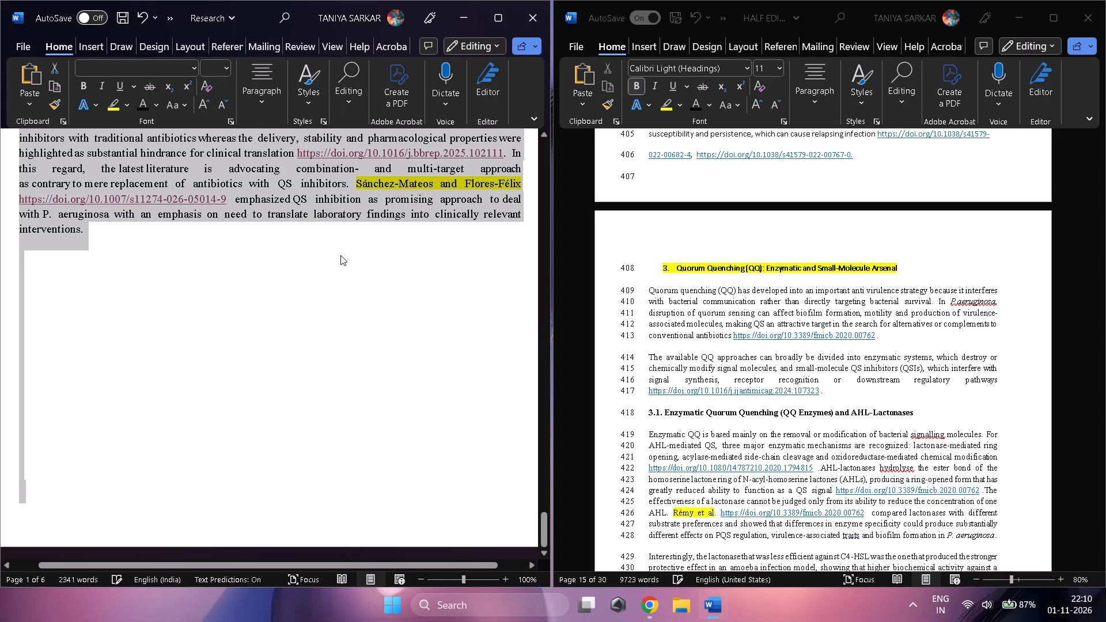
pyautogui.click(340, 259)
pyautogui.click(118, 22)
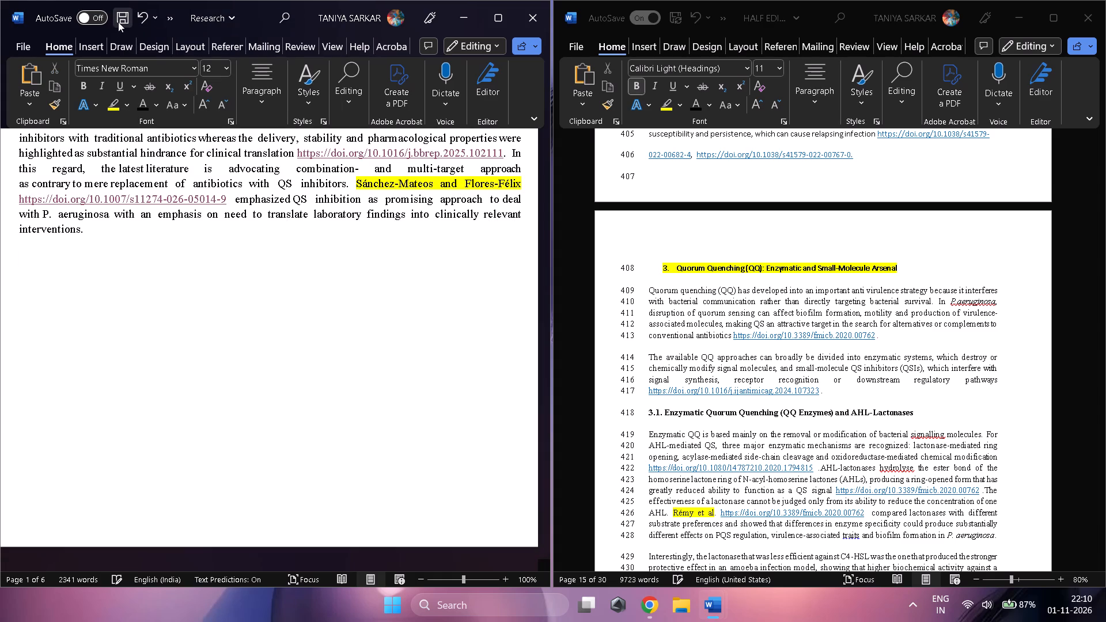
pyautogui.click(183, 20)
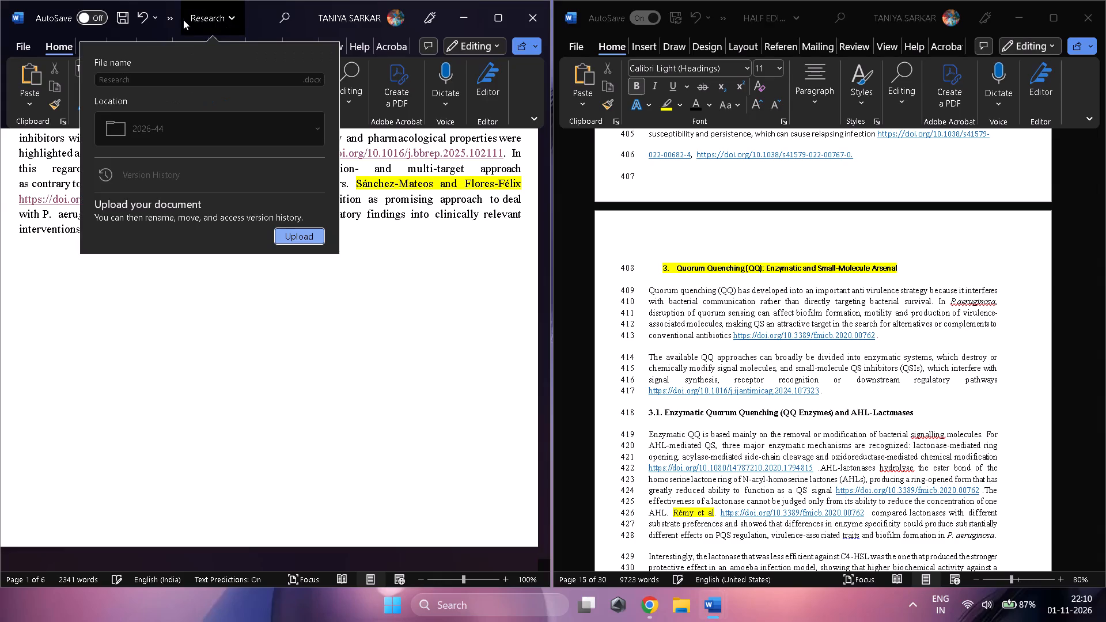
pyautogui.click(312, 233)
pyautogui.click(312, 233)
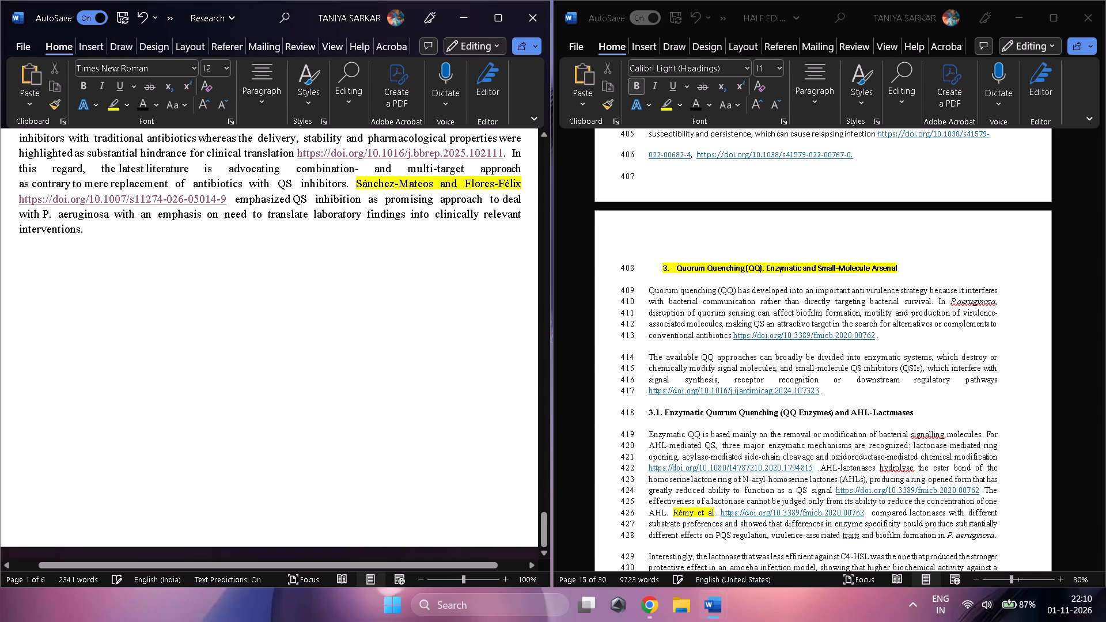
# Close the "Research" document and maximize the "HALF EDITTED FILE 1.0" manuscript window.
pyautogui.click(529, 11)
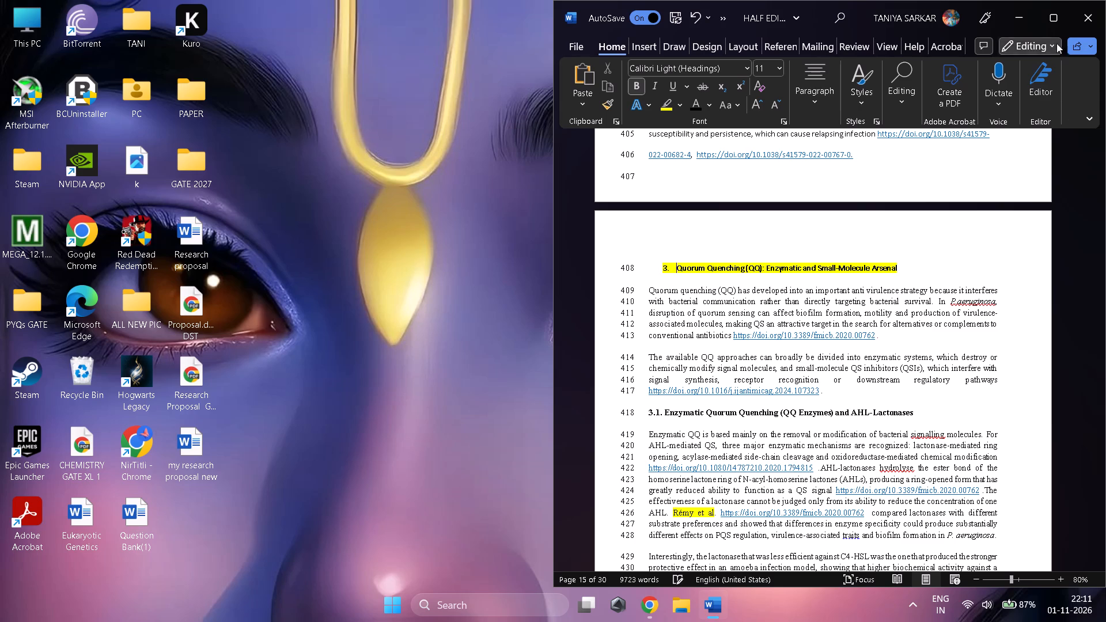
pyautogui.click(1054, 10)
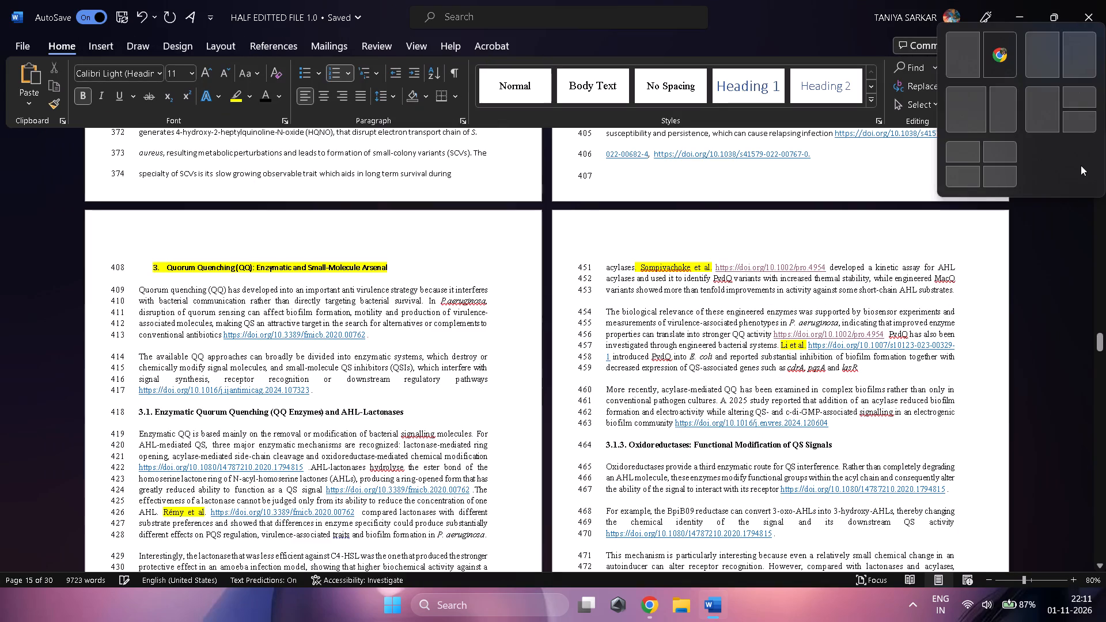
pyautogui.keyDown('ctrl'); pyautogui.scroll(4, 319, 308); pyautogui.keyUp('ctrl')
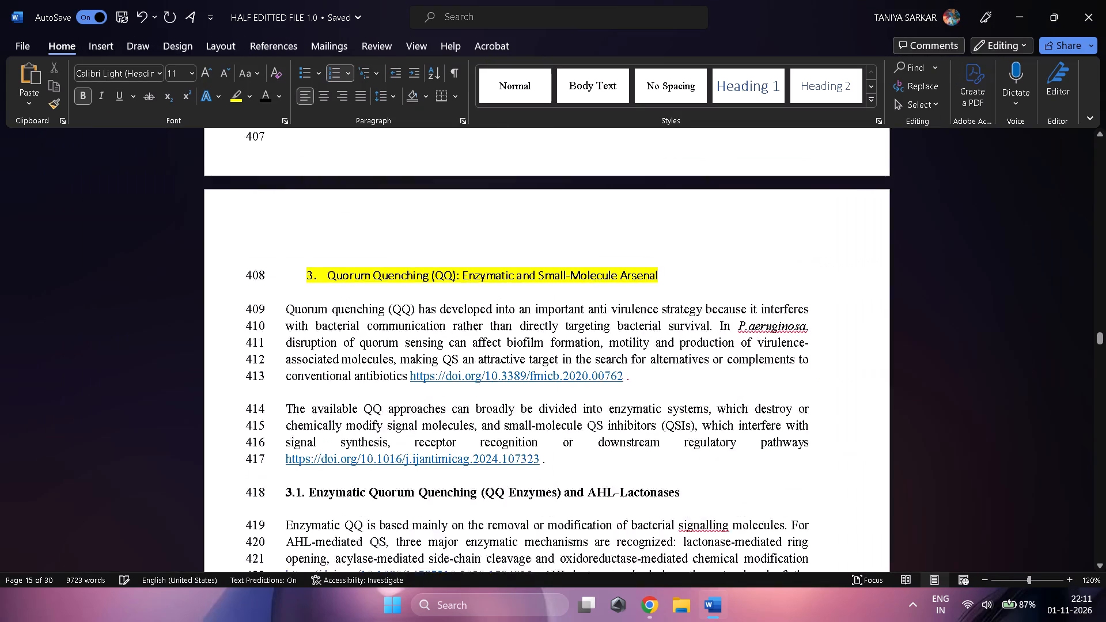
pyautogui.keyDown('ctrl'); pyautogui.scroll(1, 319, 308); pyautogui.keyUp('ctrl')
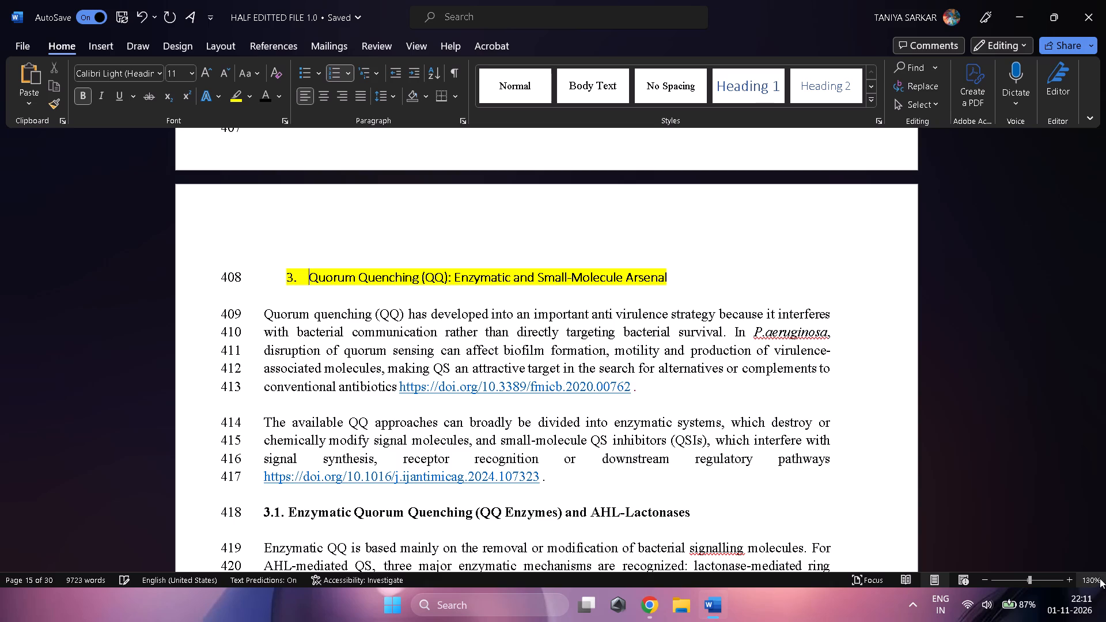
# Search the manuscript for "aeruginosa" and go to its first occurrence.
pyautogui.click(935, 67)
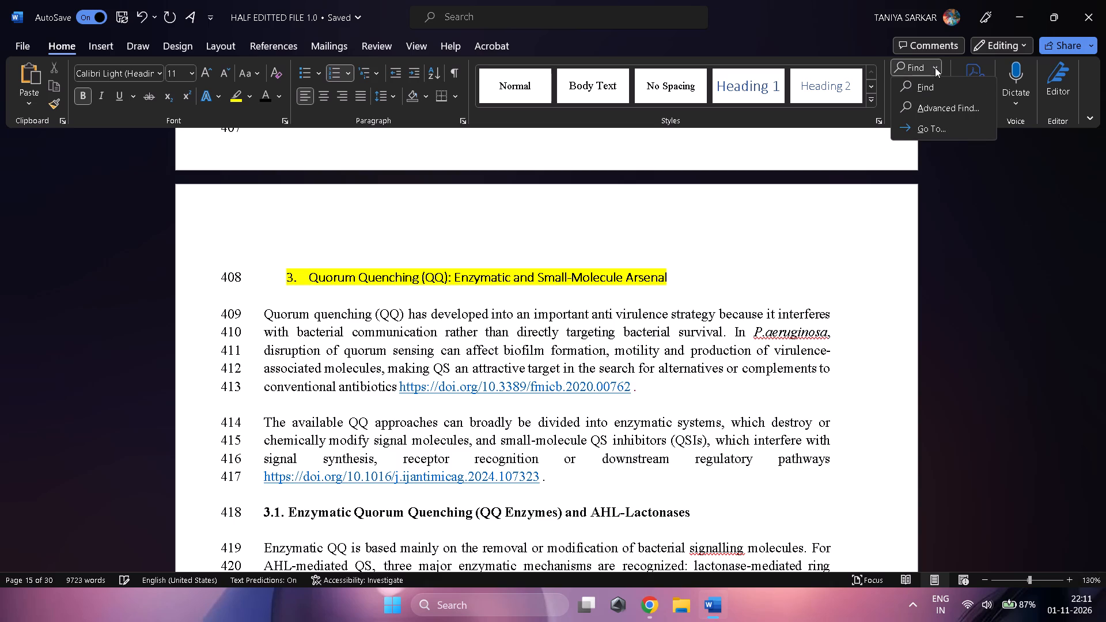
pyautogui.click(933, 85)
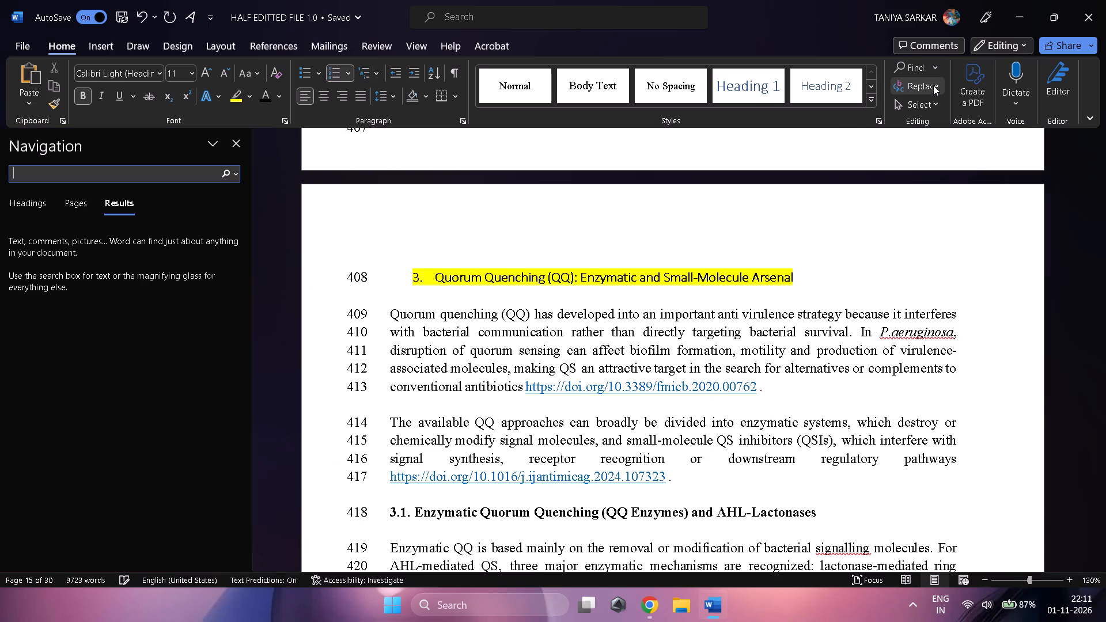
pyautogui.click(152, 170)
pyautogui.press('a')
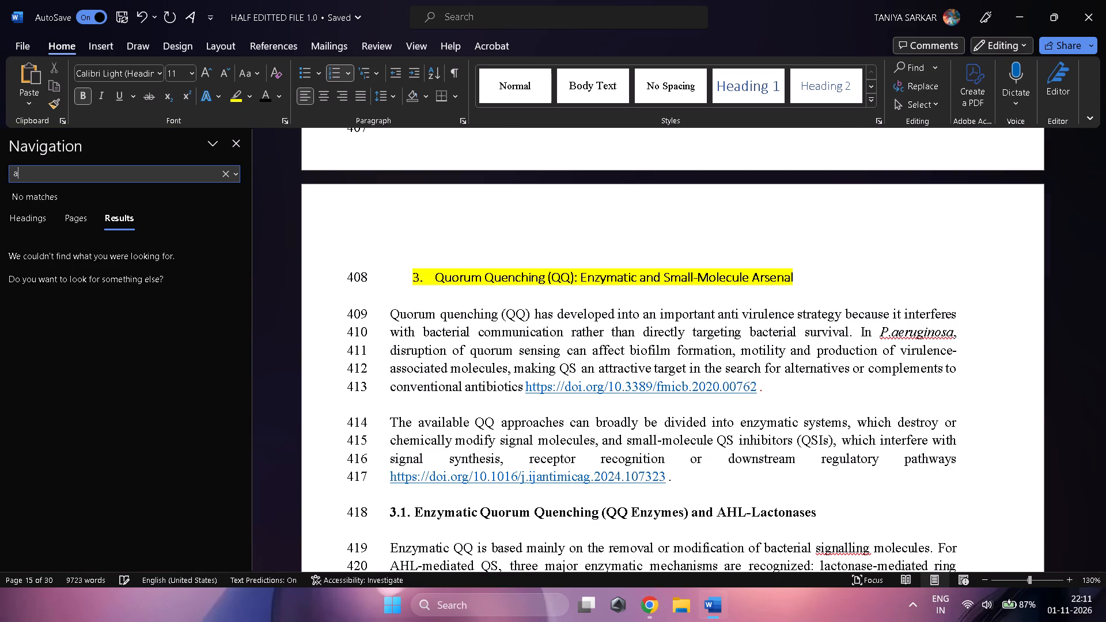
pyautogui.write('eruginosa')
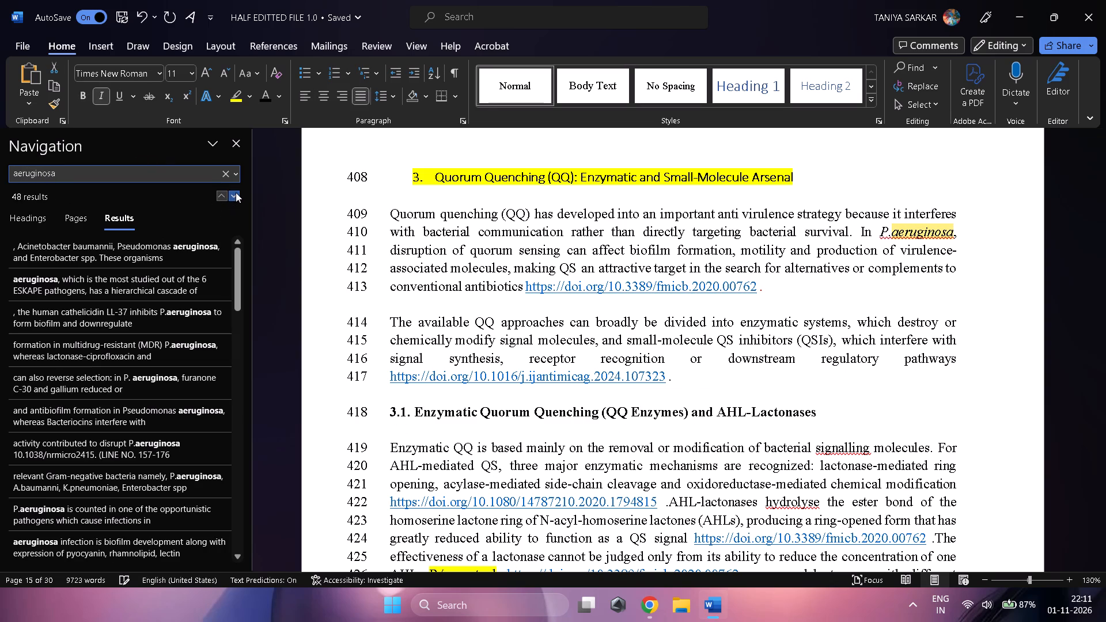
pyautogui.tripleClick(220, 198)
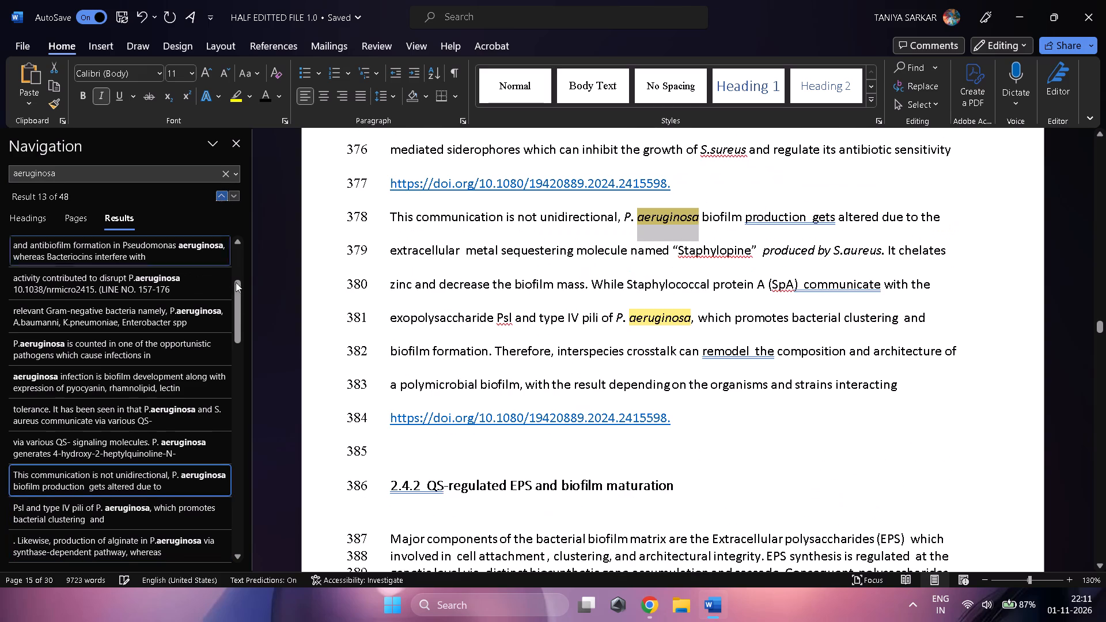
pyautogui.moveTo(238, 309); pyautogui.dragTo(233, 229)
pyautogui.click(176, 244)
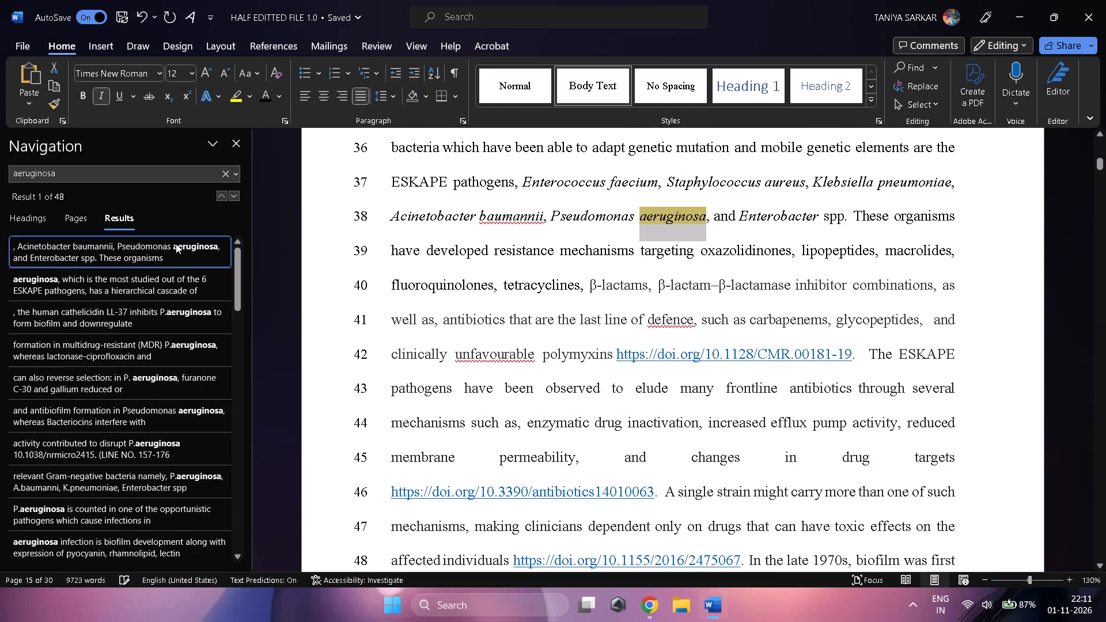
# Shorten "Pseudomonas aeruginosa" to "P.aeruginosa" in the introduction's paragraph on ABPs, LL-37 and defensins.
pyautogui.click(233, 195)
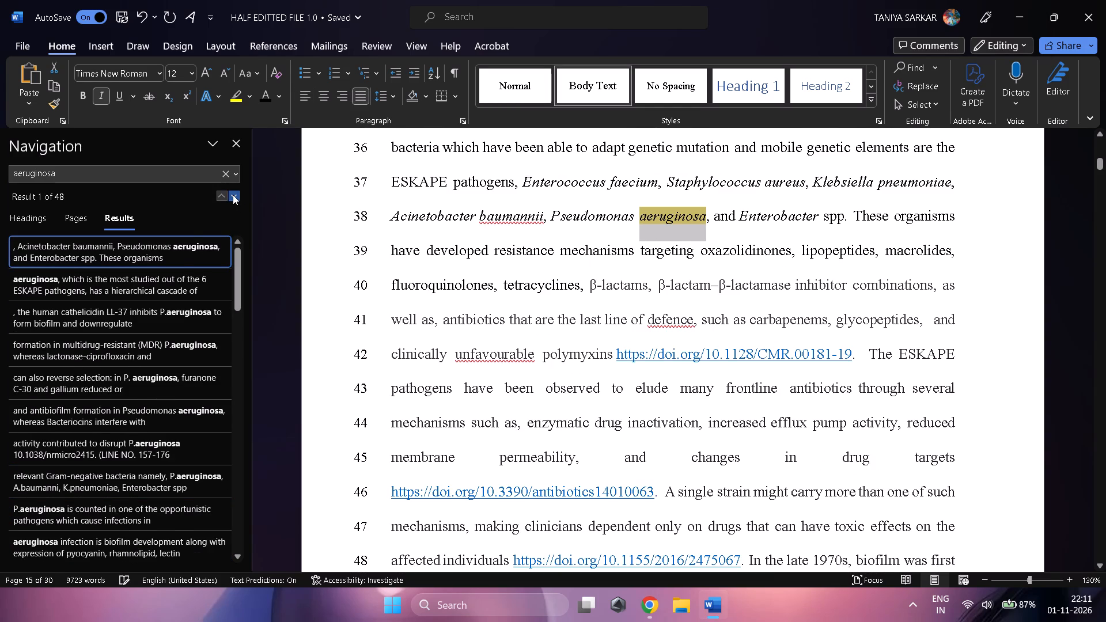
pyautogui.click(233, 195)
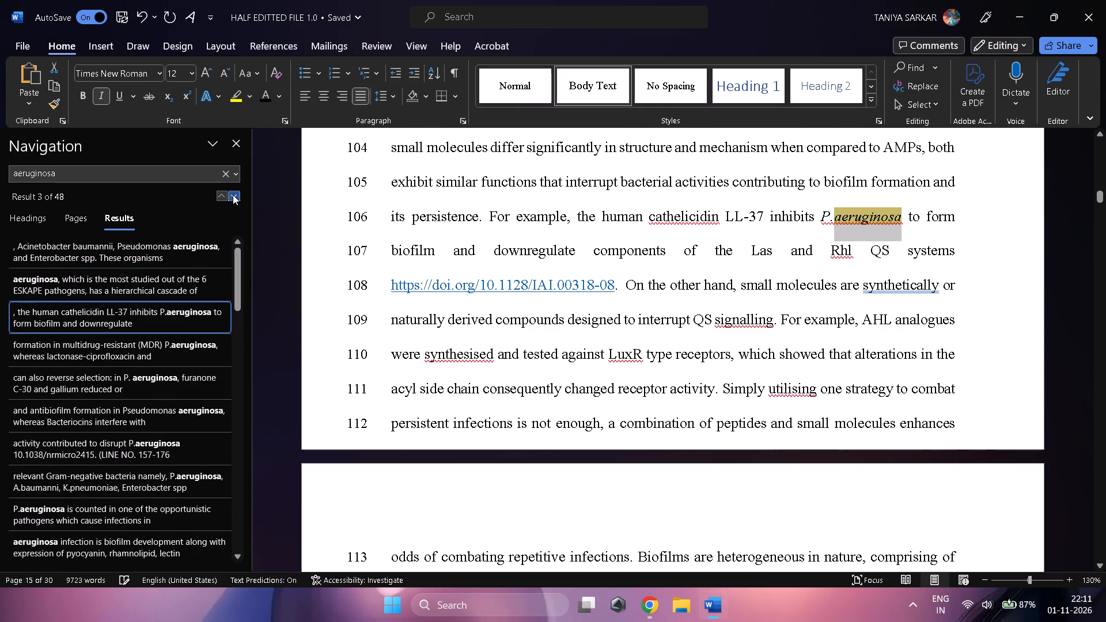
pyautogui.click(233, 195)
pyautogui.click(233, 195)
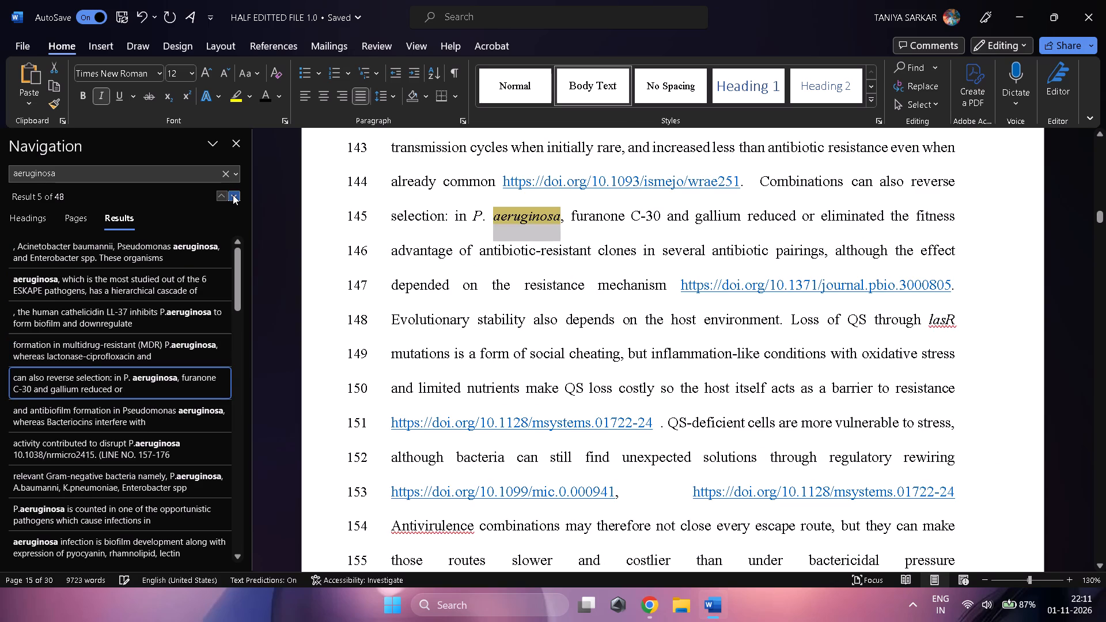
pyautogui.click(233, 195)
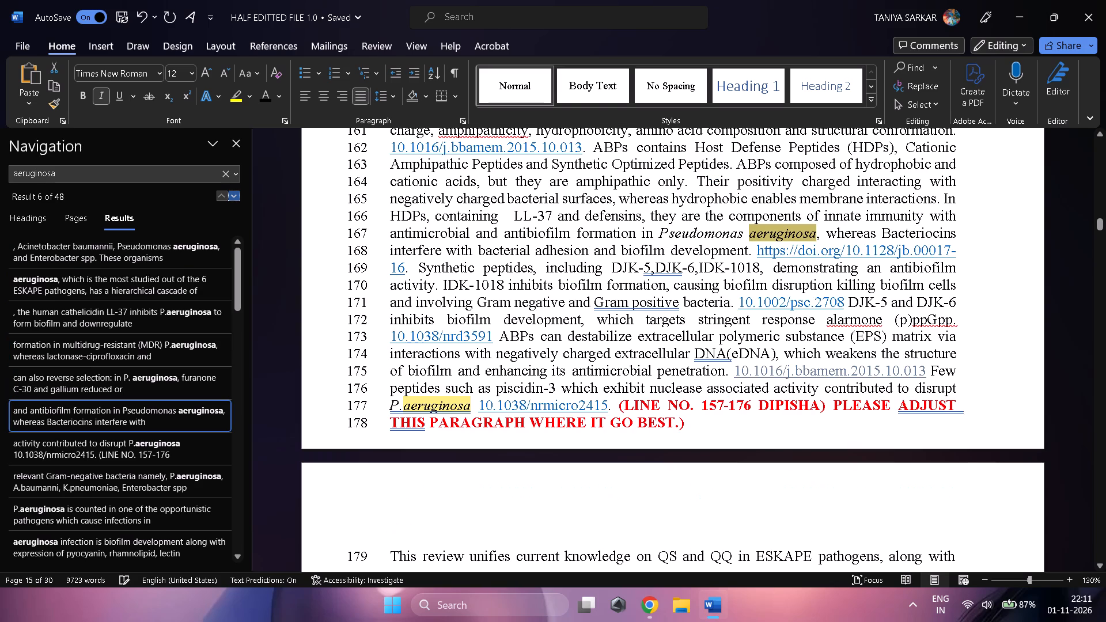
pyautogui.moveTo(744, 234); pyautogui.dragTo(688, 237)
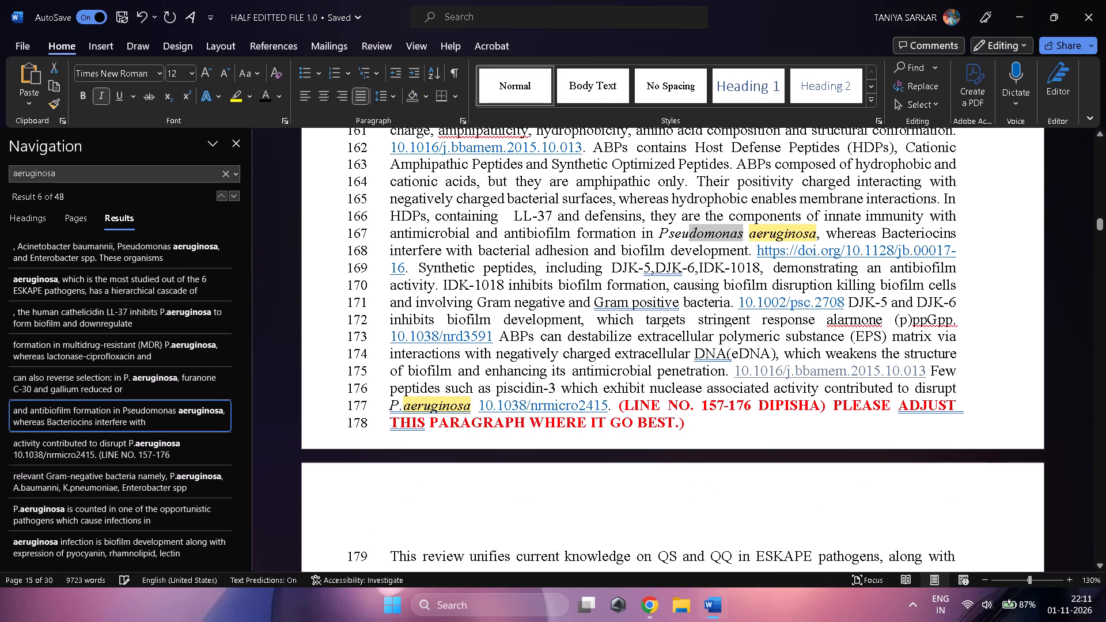
pyautogui.moveTo(688, 237); pyautogui.dragTo(668, 241)
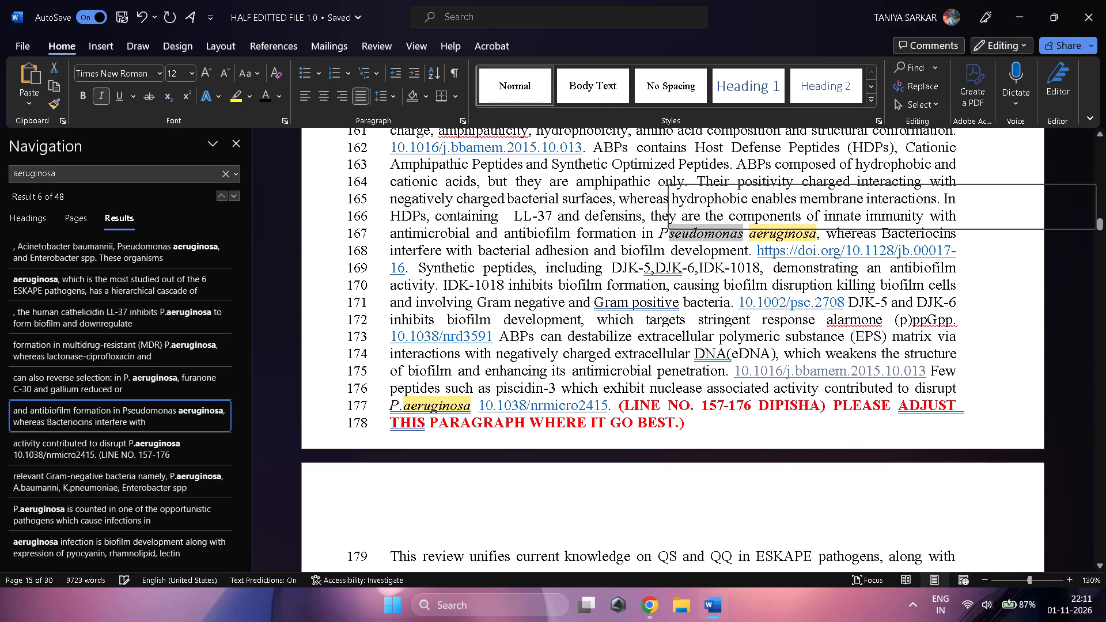
pyautogui.press('BackSpace')
pyautogui.press('Right')
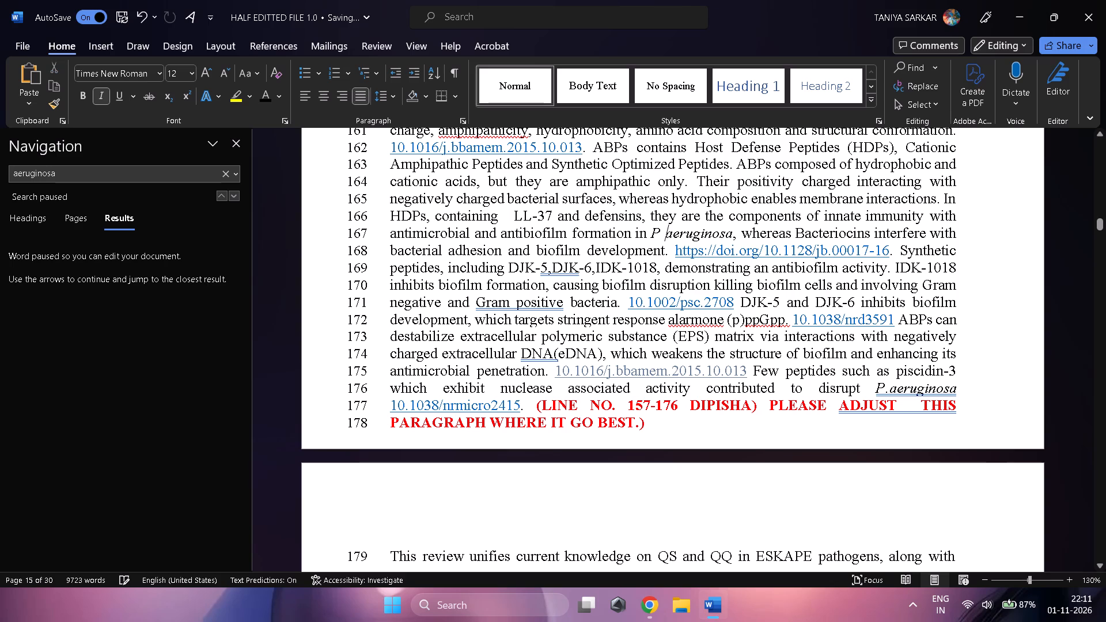
pyautogui.press('BackSpace')
pyautogui.press('.')
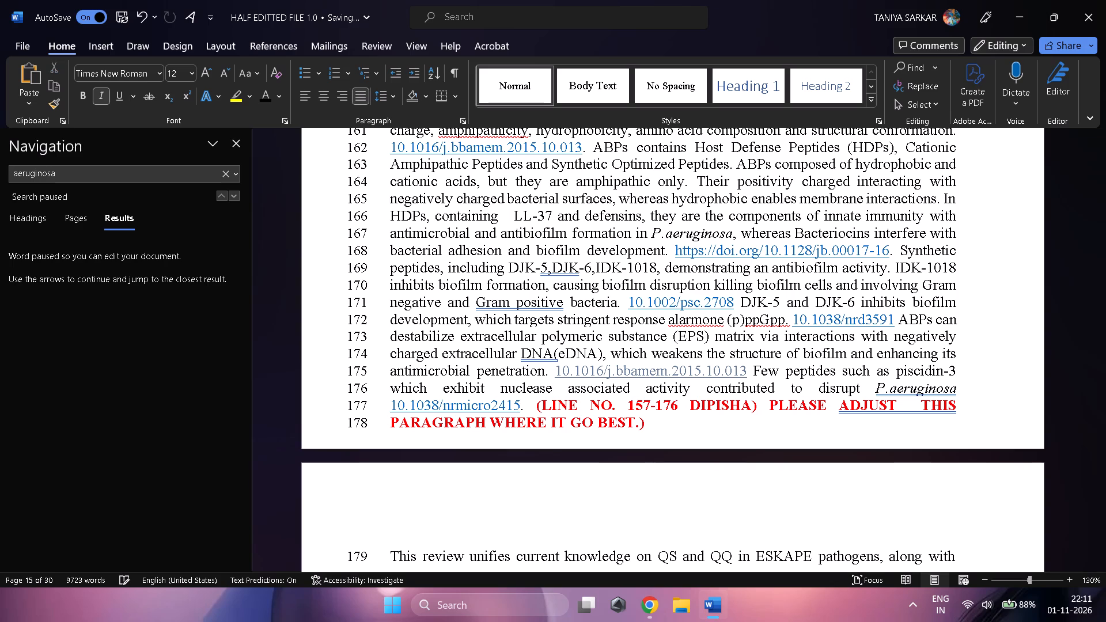
# Check each following "aeruginosa" occurrence through to the end of section 3 for italics and abbreviated genus name.
pyautogui.click(235, 194)
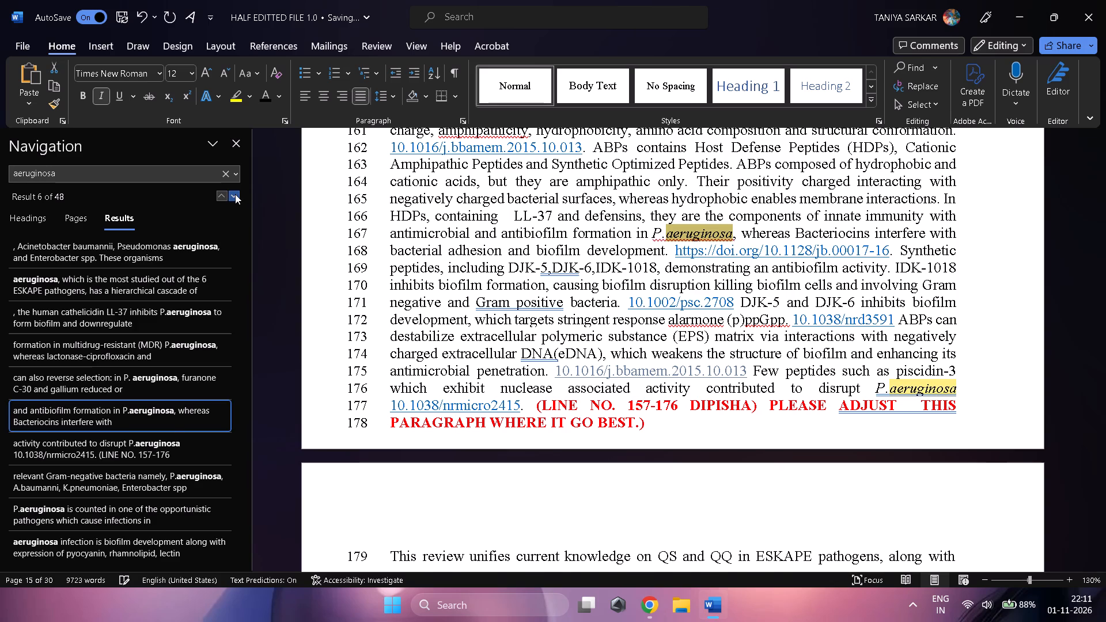
pyautogui.click(235, 194)
pyautogui.click(235, 194)
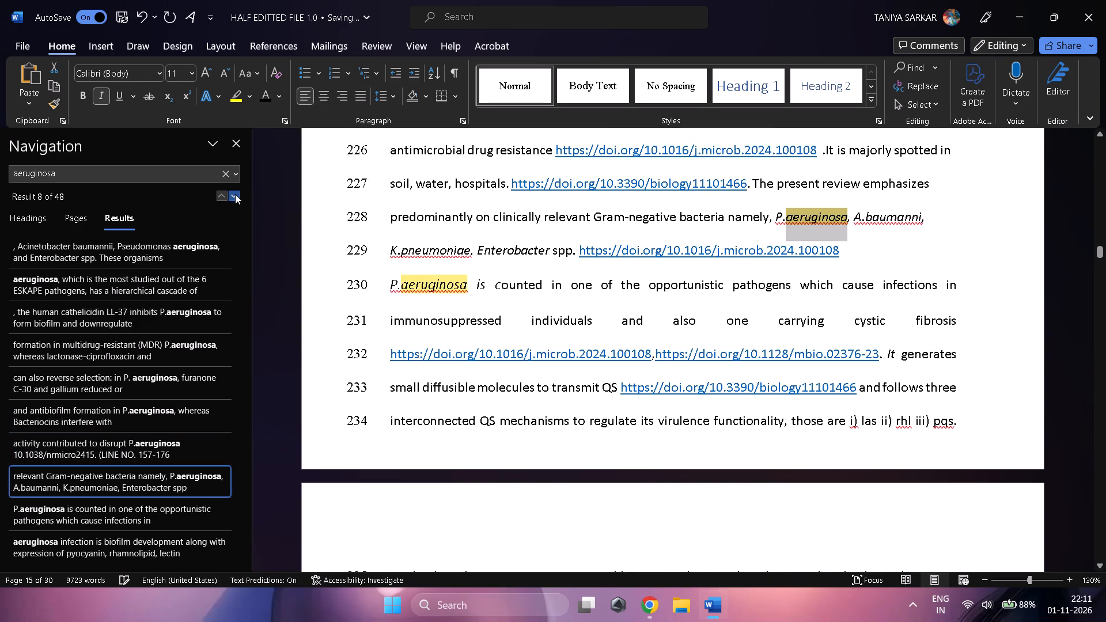
pyautogui.click(235, 194)
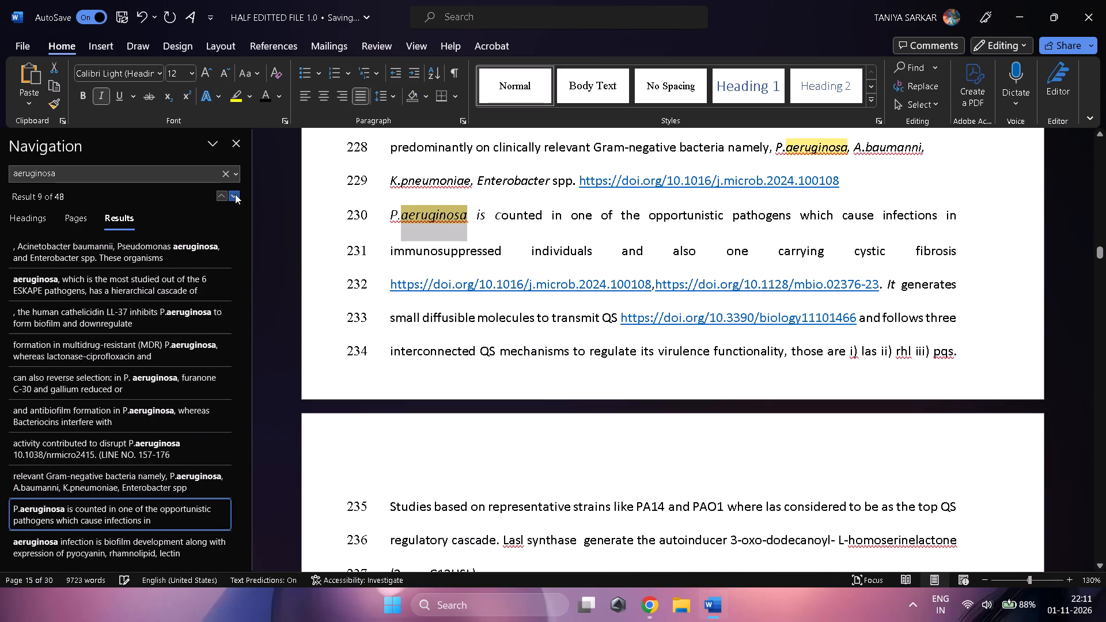
pyautogui.click(235, 194)
pyautogui.click(235, 194)
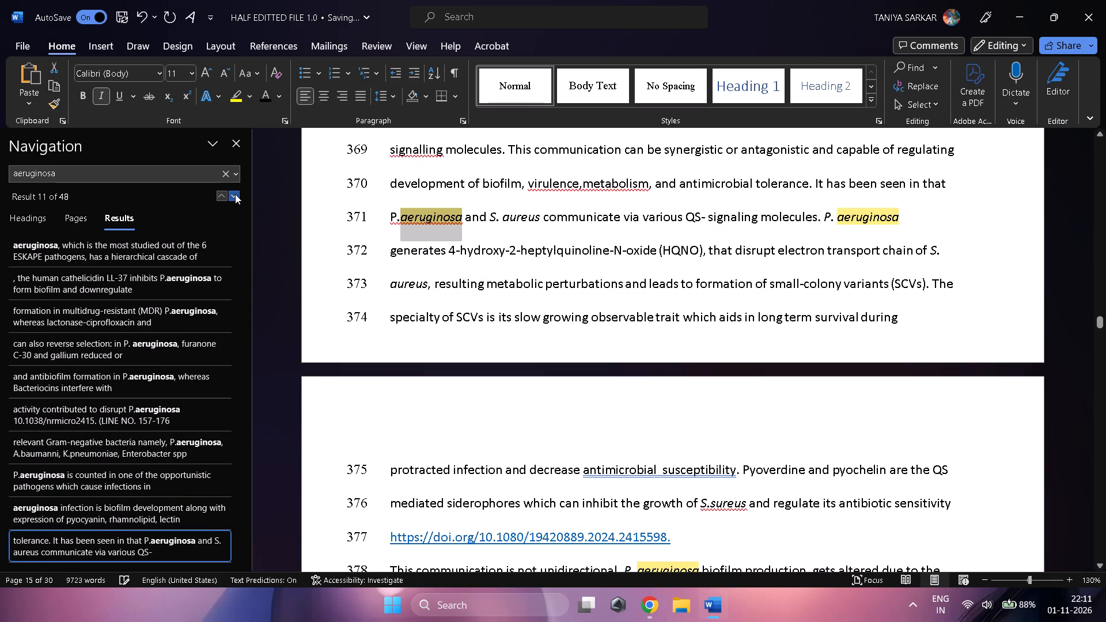
pyautogui.click(235, 194)
pyautogui.click(235, 194)
pyautogui.click(235, 194)
pyautogui.click(235, 194)
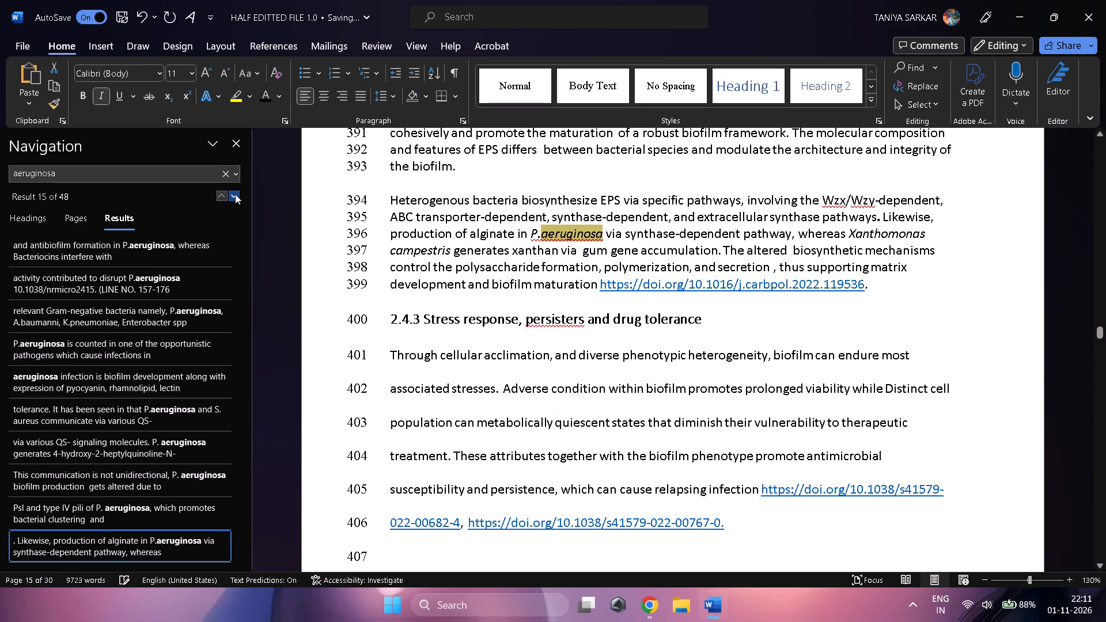
pyautogui.click(235, 194)
pyautogui.click(235, 194)
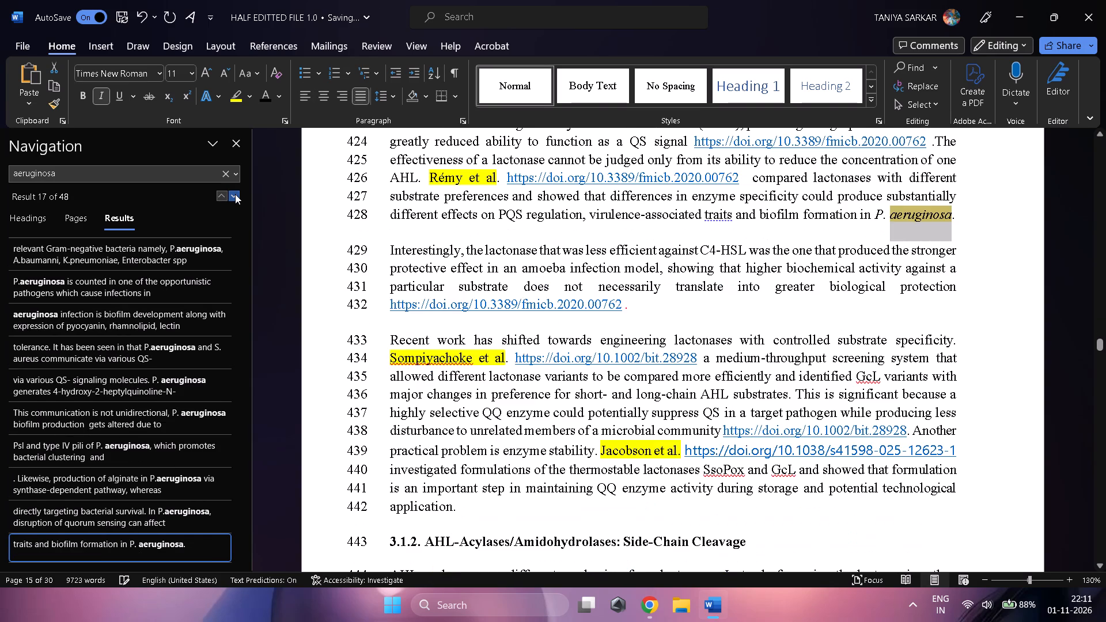
pyautogui.click(235, 194)
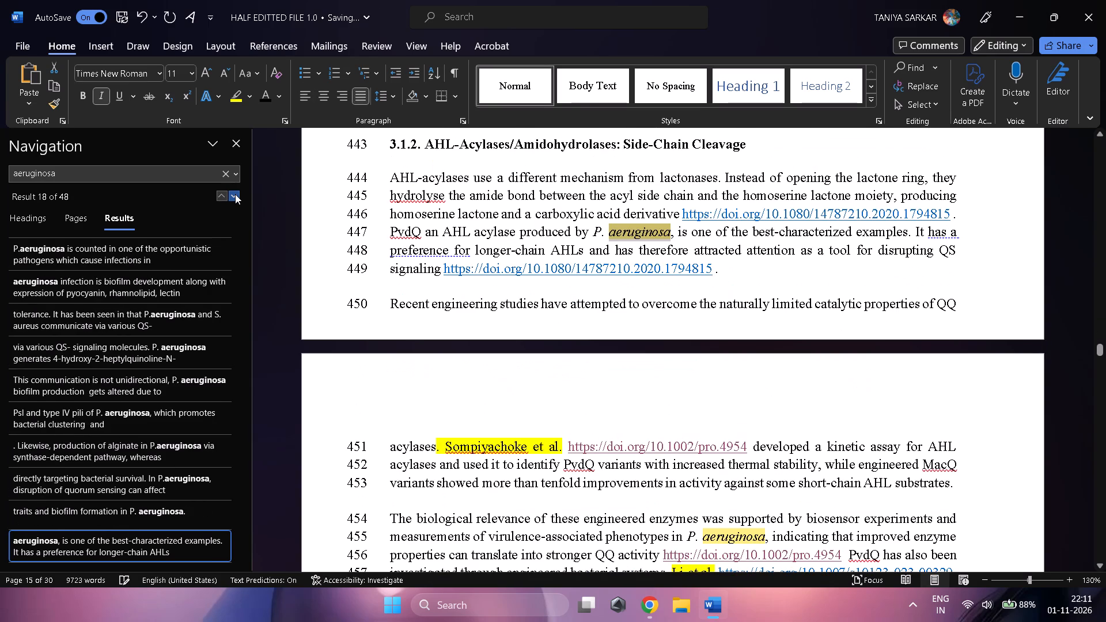
pyautogui.click(235, 194)
pyautogui.click(235, 194)
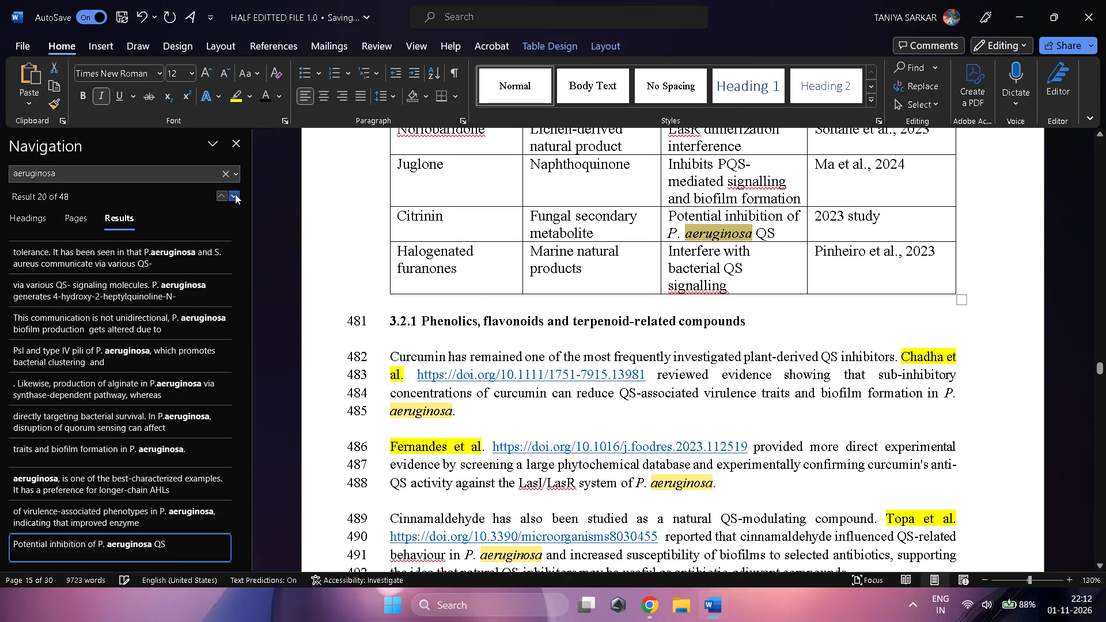
pyautogui.click(235, 194)
pyautogui.click(235, 194)
pyautogui.click(235, 194)
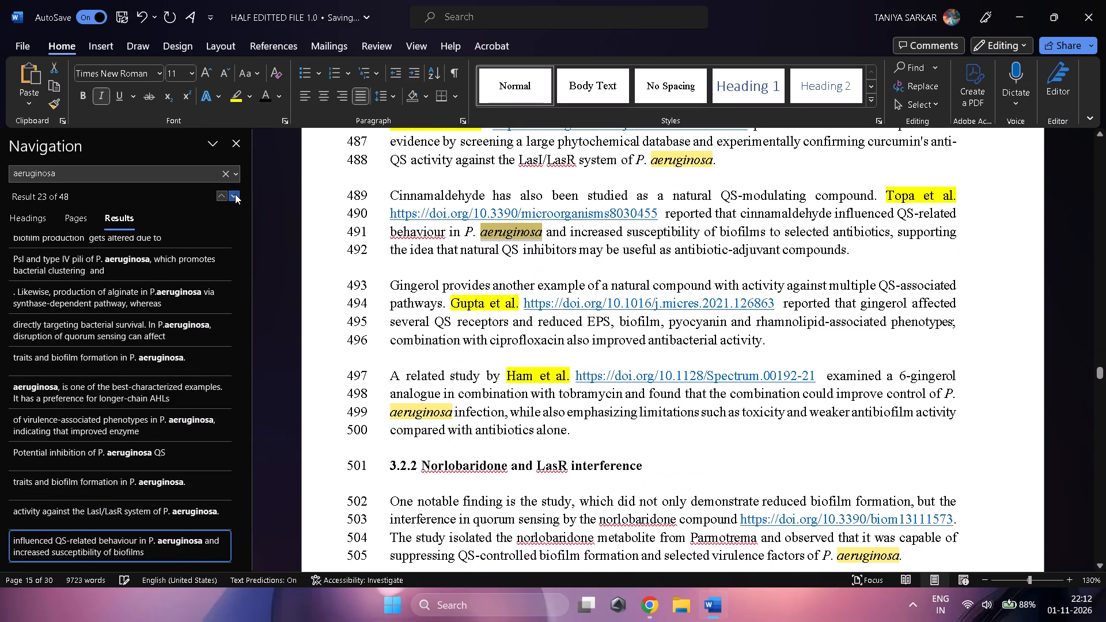
pyautogui.click(235, 194)
pyautogui.click(235, 194)
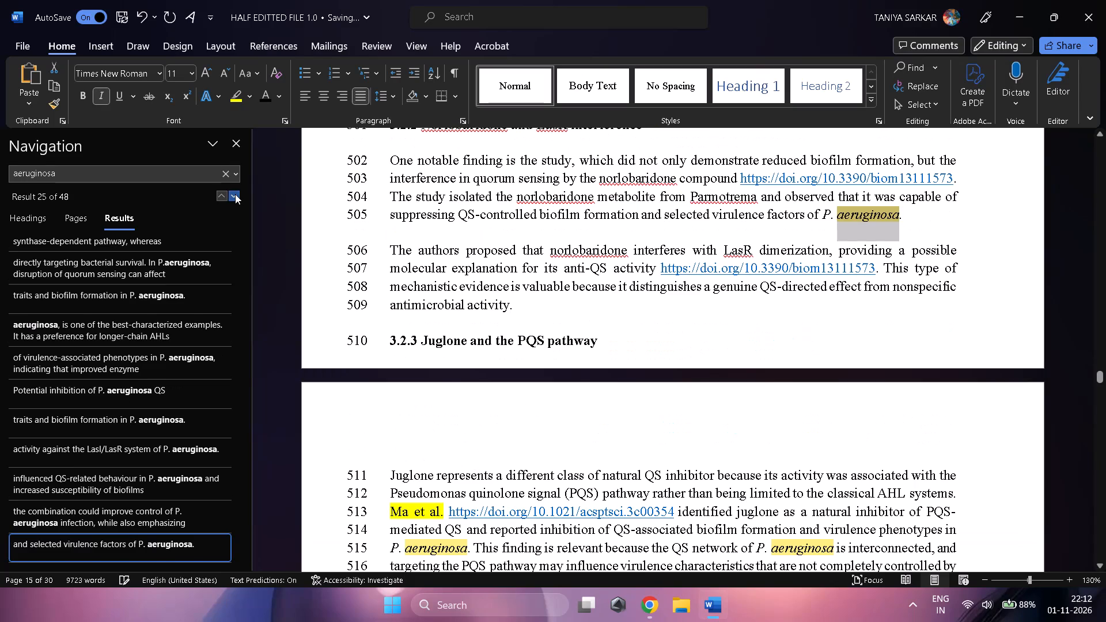
pyautogui.click(235, 194)
pyautogui.doubleClick(235, 194)
pyautogui.click(235, 194)
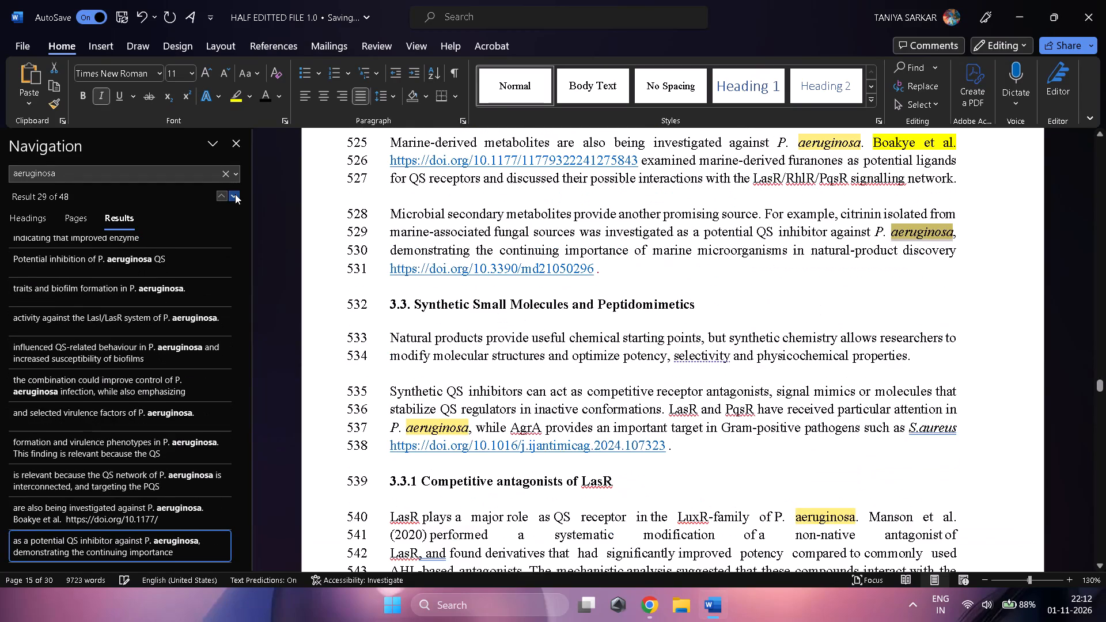
pyautogui.click(235, 194)
pyautogui.click(235, 194)
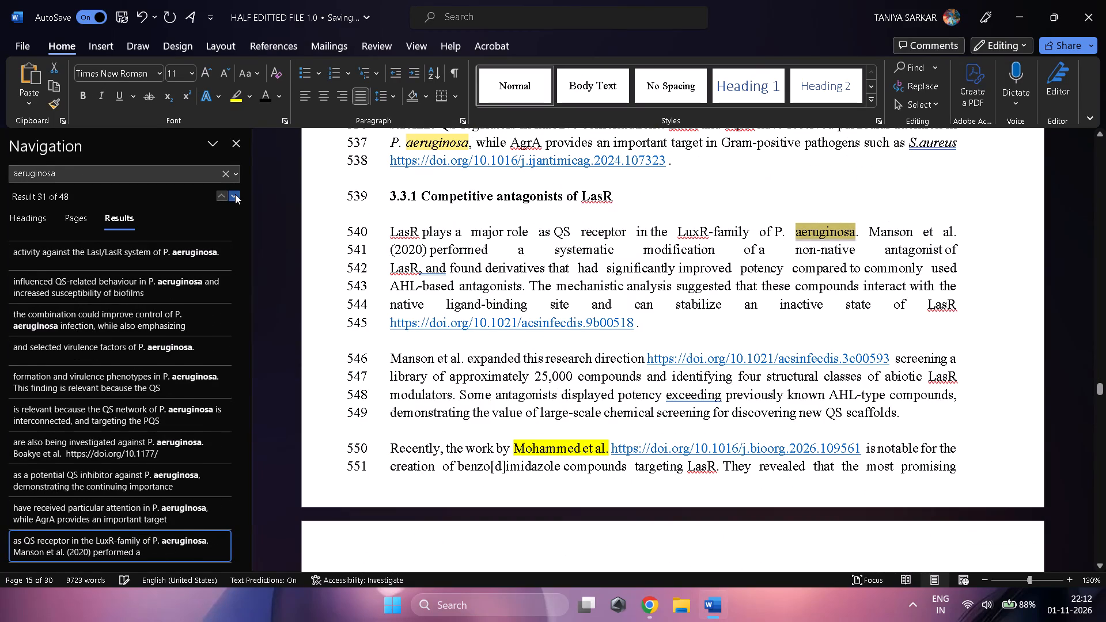
pyautogui.click(235, 194)
pyautogui.click(235, 194)
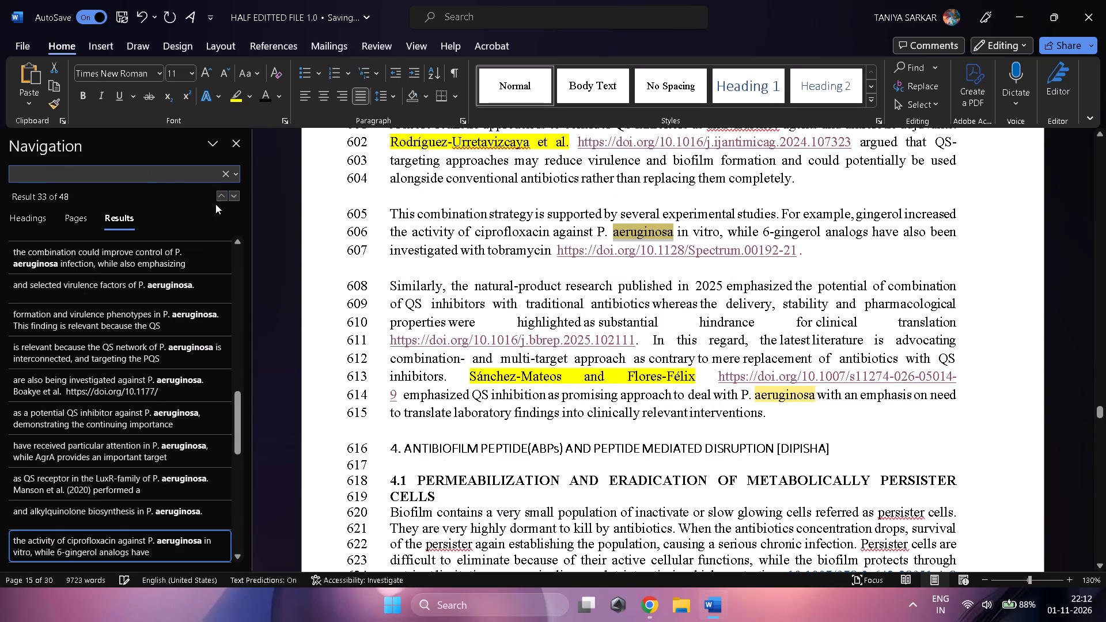
pyautogui.click(222, 197)
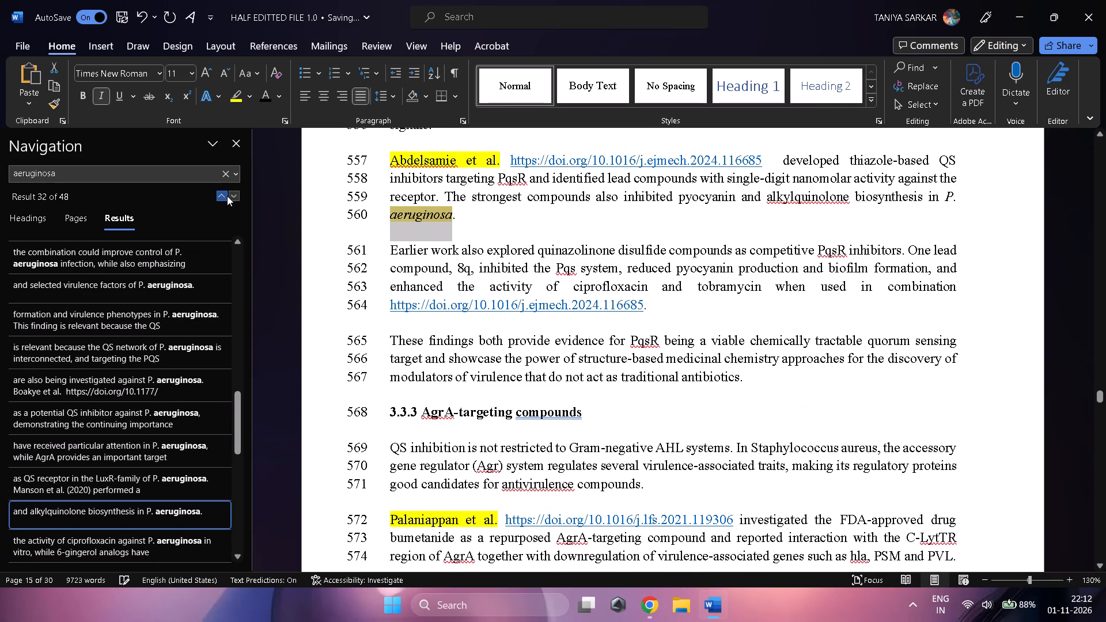
pyautogui.click(233, 195)
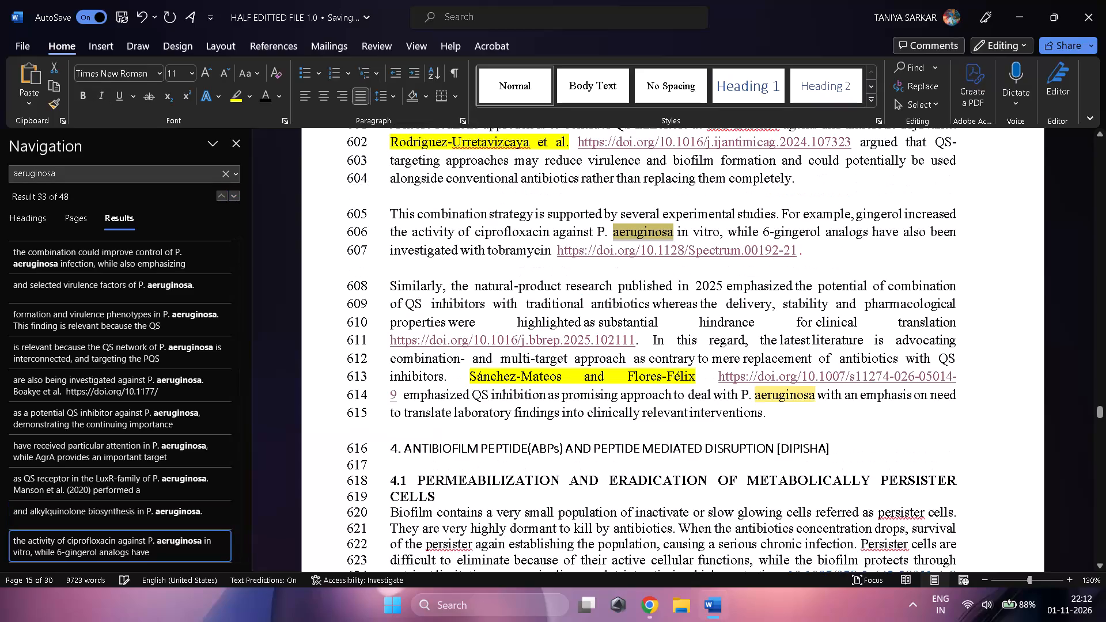
# Italicize both "P. aeruginosa" mentions in the last two paragraphs of section 3, before the section 4 heading.
pyautogui.moveTo(596, 232); pyautogui.dragTo(644, 232)
pyautogui.click(672, 209)
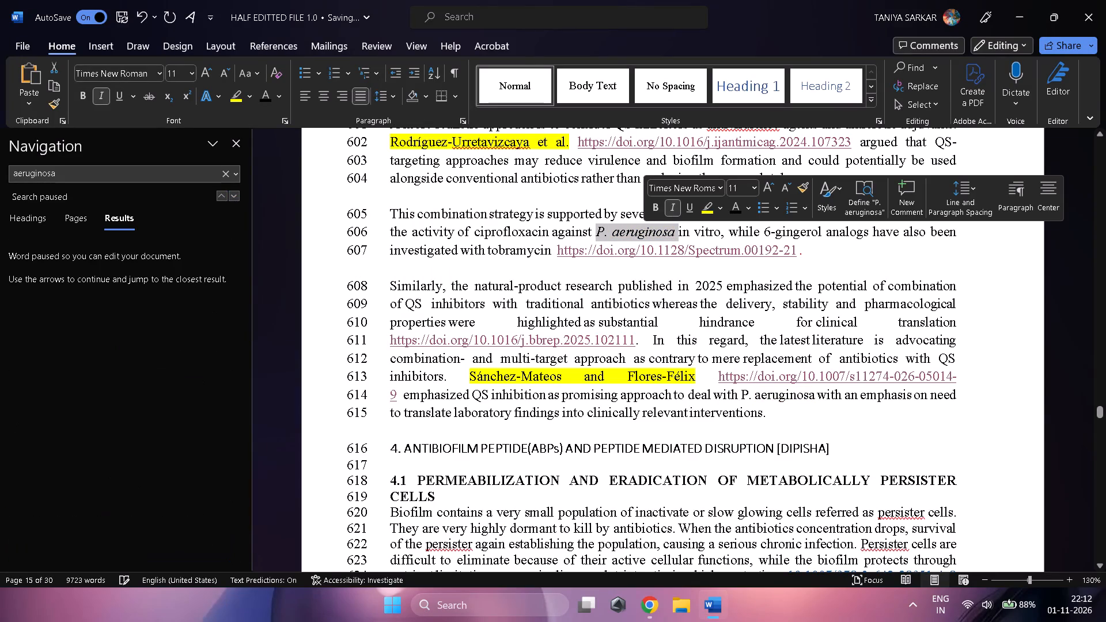
pyautogui.moveTo(744, 396); pyautogui.dragTo(784, 396)
pyautogui.click(692, 371)
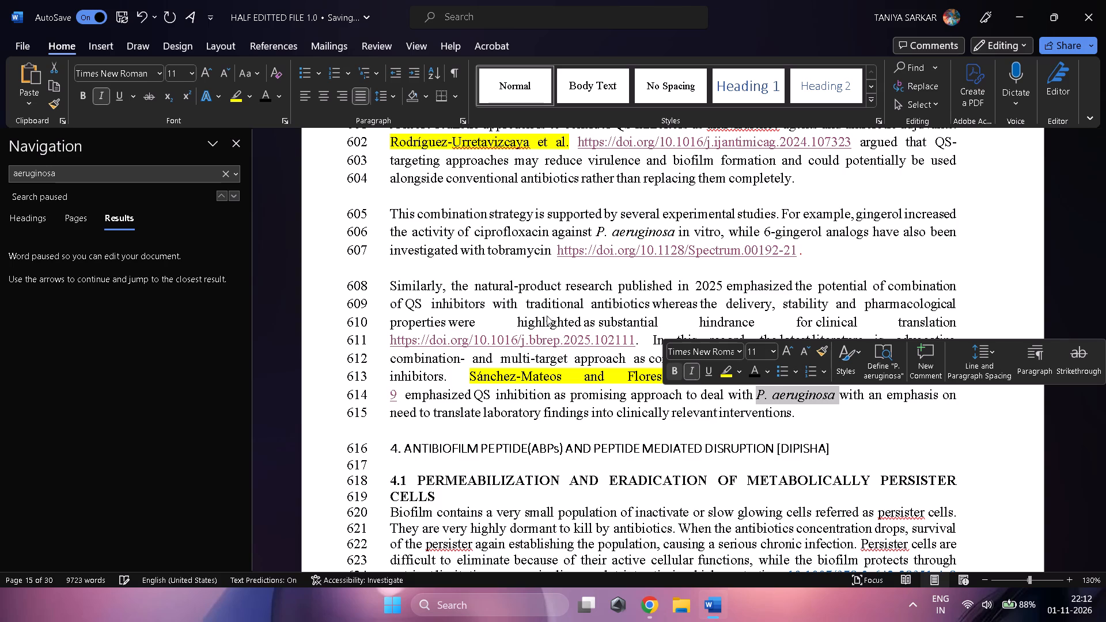
# Shorten "Pseudomonas aeruginosa" to "P. aeruginosa" in the sentence on peptides LL-37 and 1037, just before section 4.3.
pyautogui.click(229, 195)
pyautogui.click(229, 195)
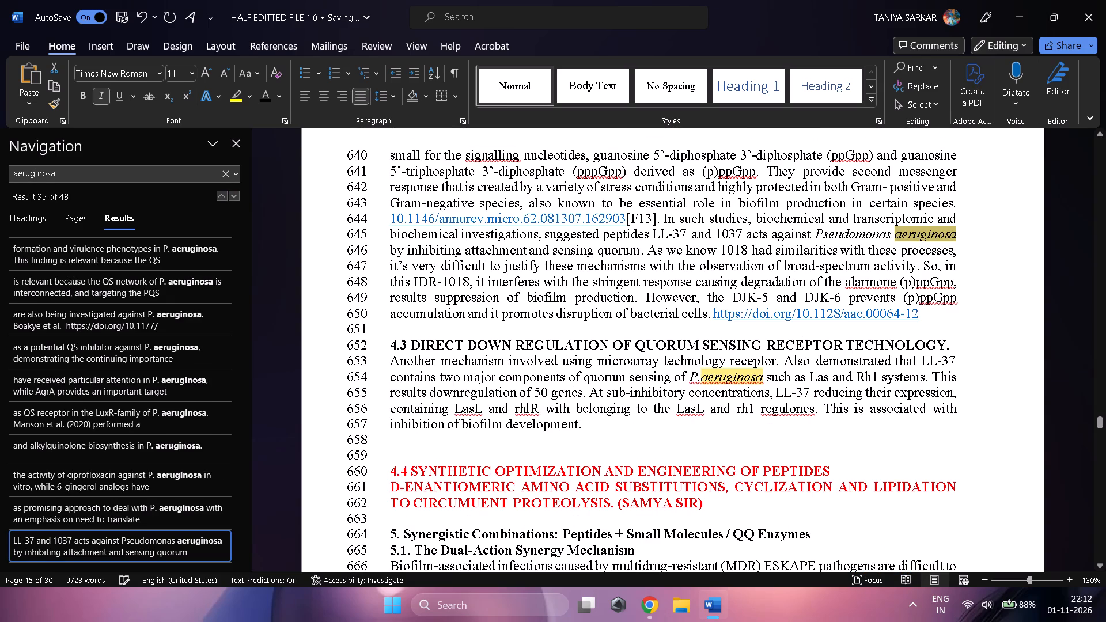
pyautogui.moveTo(893, 236); pyautogui.dragTo(828, 241)
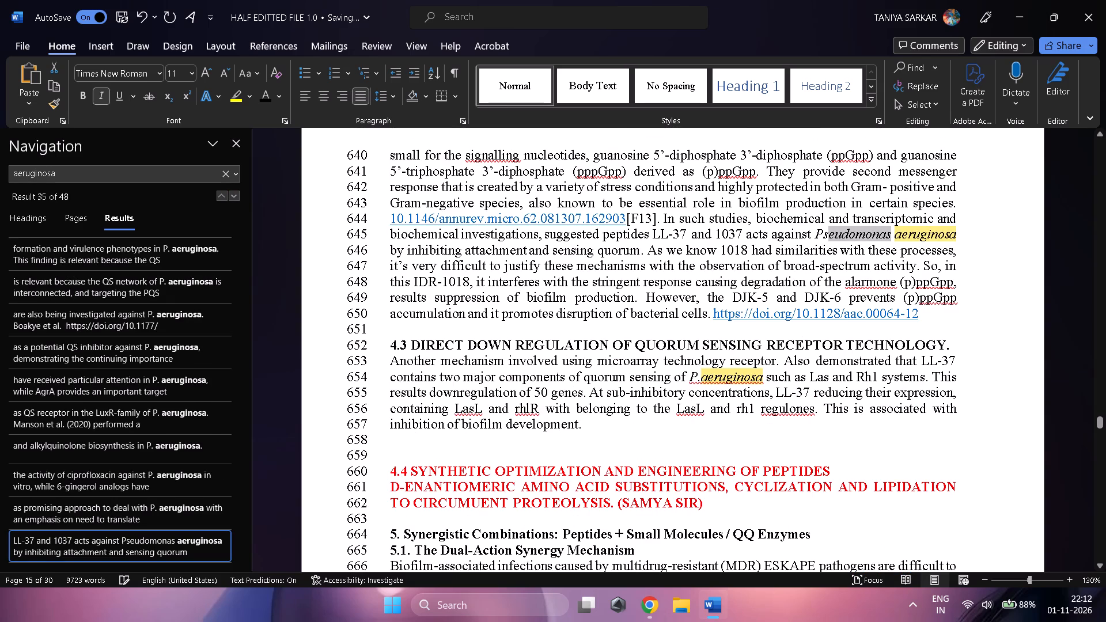
pyautogui.moveTo(828, 241); pyautogui.dragTo(827, 241)
pyautogui.press('BackSpace')
pyautogui.press('.')
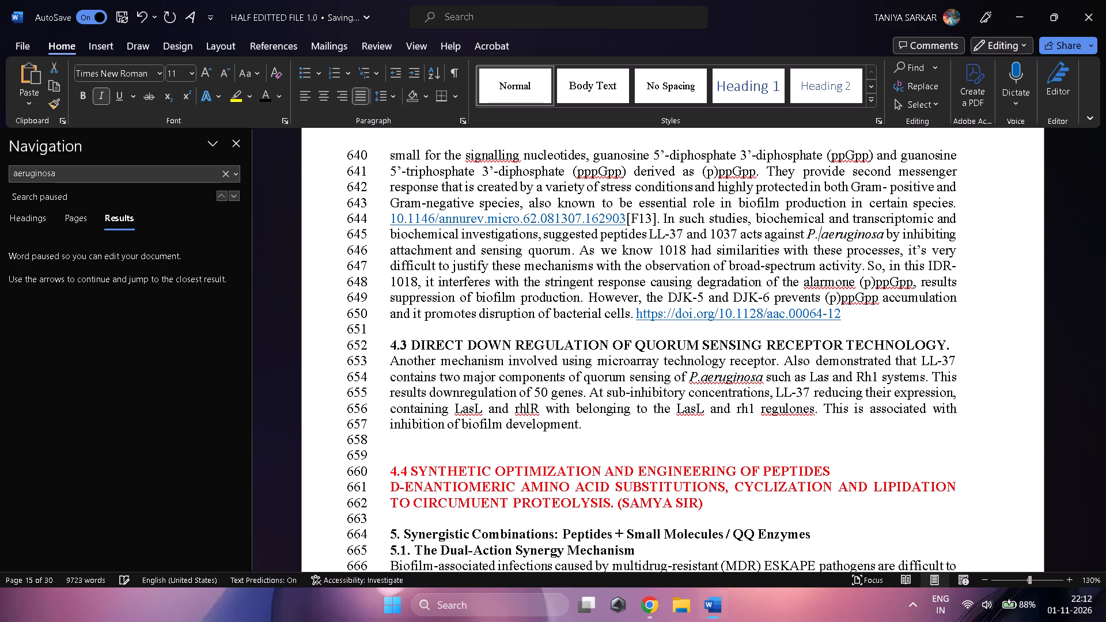
# Check each following "aeruginosa" occurrence through section 5 and the start of section 6 for italics and abbreviated genus name.
pyautogui.click(236, 198)
pyautogui.click(236, 198)
pyautogui.click(236, 198)
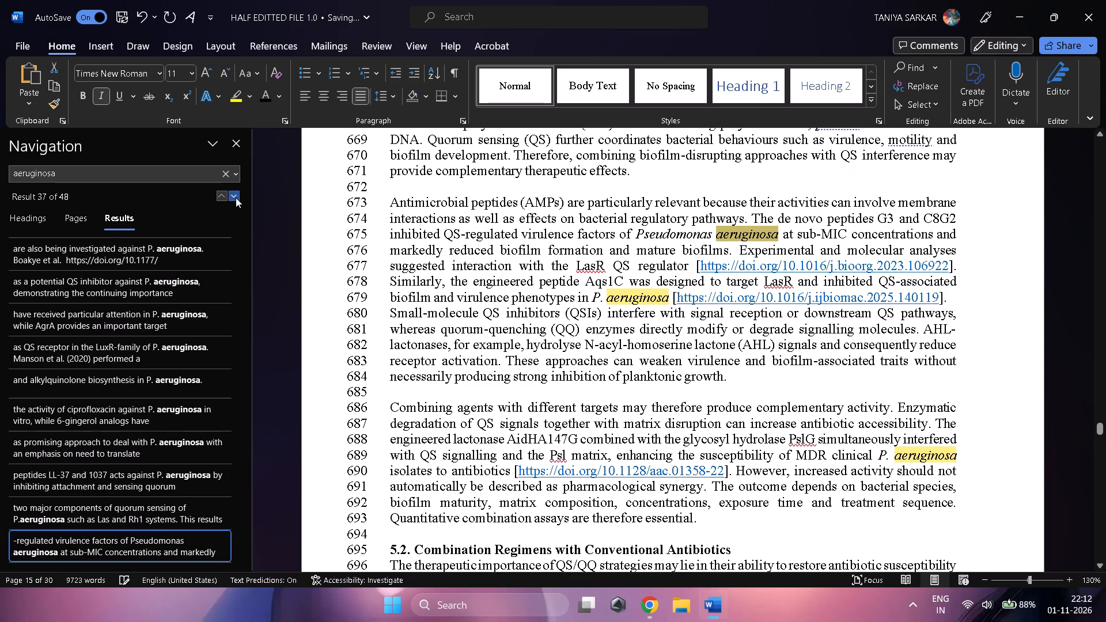
pyautogui.click(236, 198)
pyautogui.click(236, 198)
pyautogui.click(236, 198)
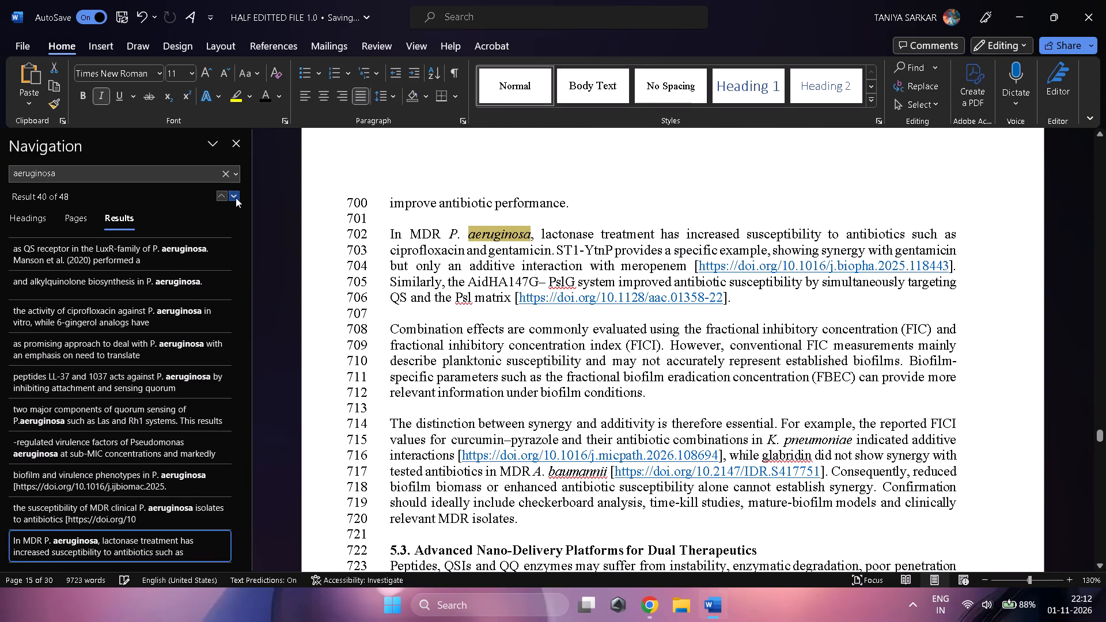
pyautogui.click(236, 198)
pyautogui.click(236, 198)
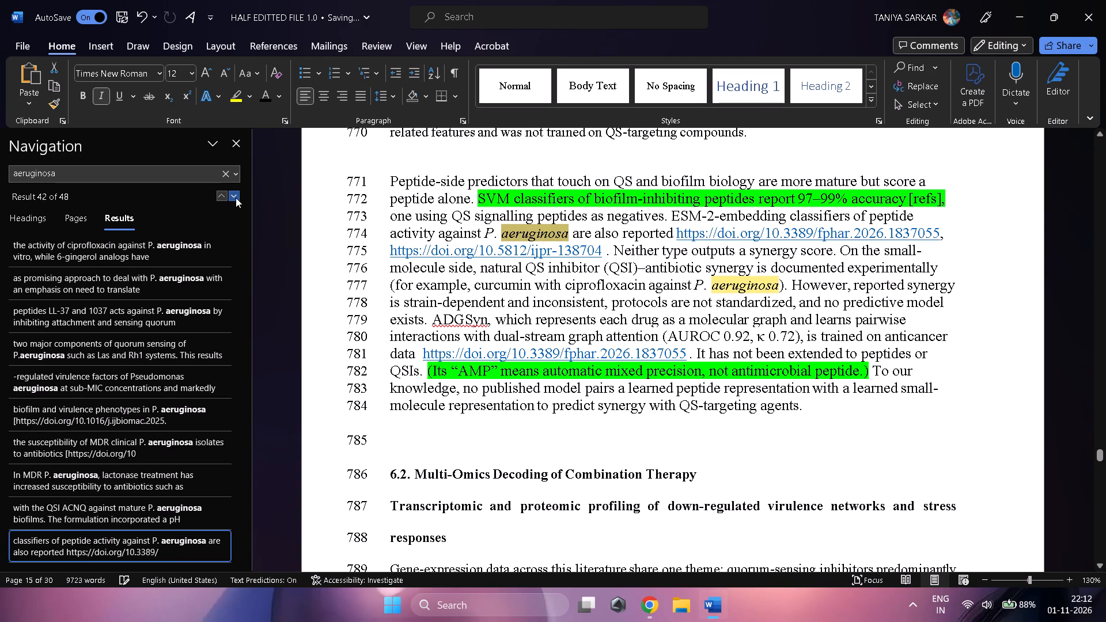
pyautogui.click(236, 198)
# Italicize "P. aeruginosa" before "PAO1" in the section 6.2 sentence on citrinin and QS-associated genes.
pyautogui.click(236, 198)
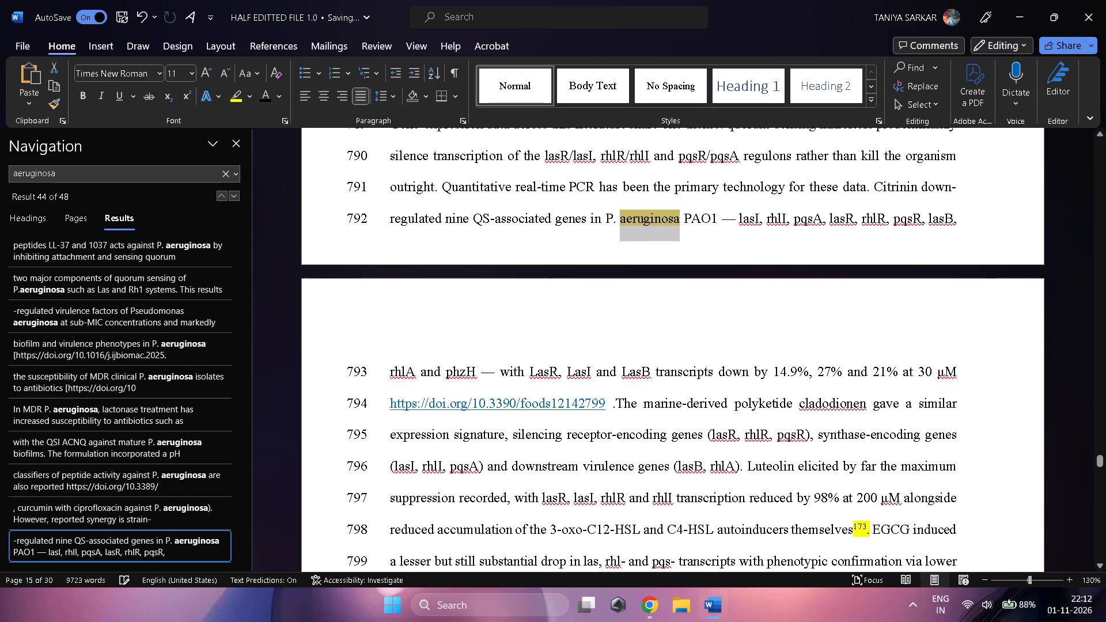
pyautogui.moveTo(605, 218); pyautogui.dragTo(645, 221)
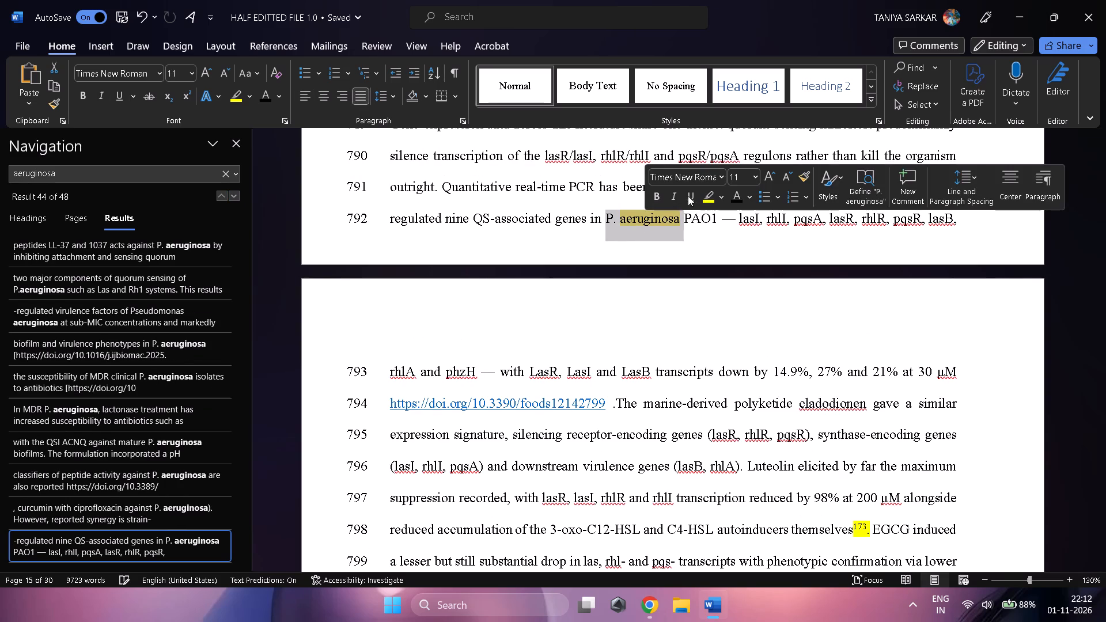
pyautogui.click(674, 194)
# Check the remaining "aeruginosa" occurrences to the end of the document, returning to the first one in the introduction.
pyautogui.click(232, 196)
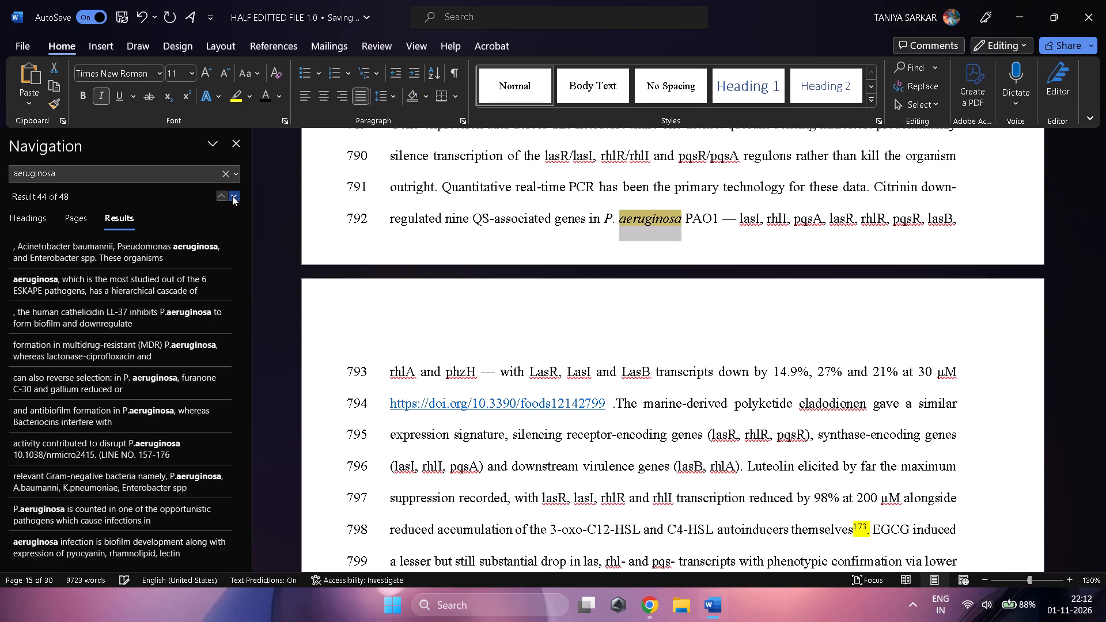
pyautogui.click(232, 196)
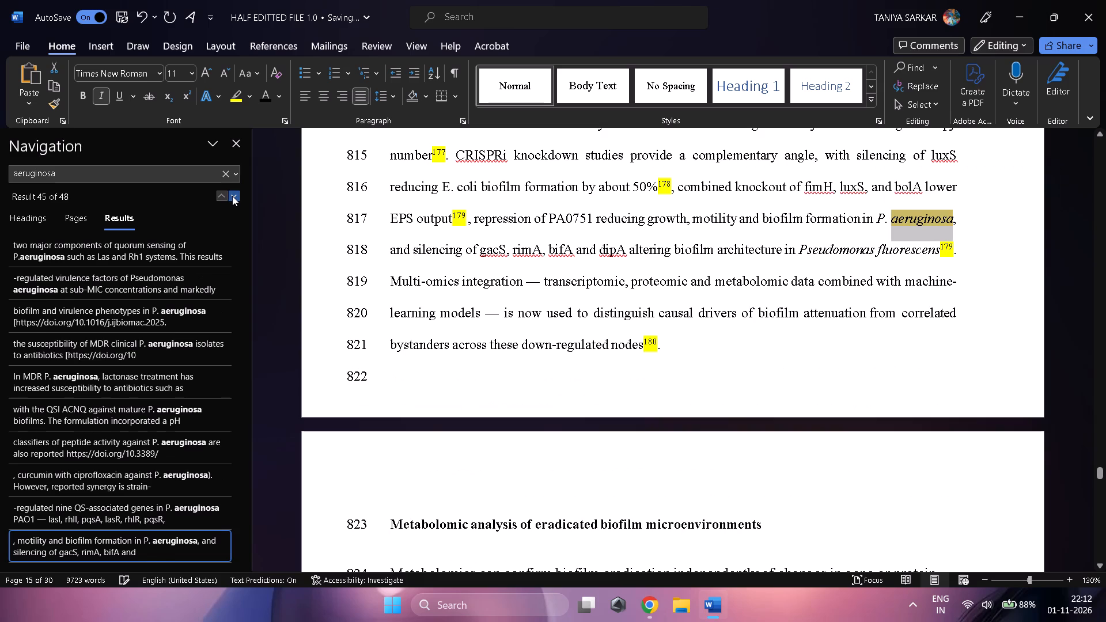
pyautogui.click(232, 196)
pyautogui.click(232, 196)
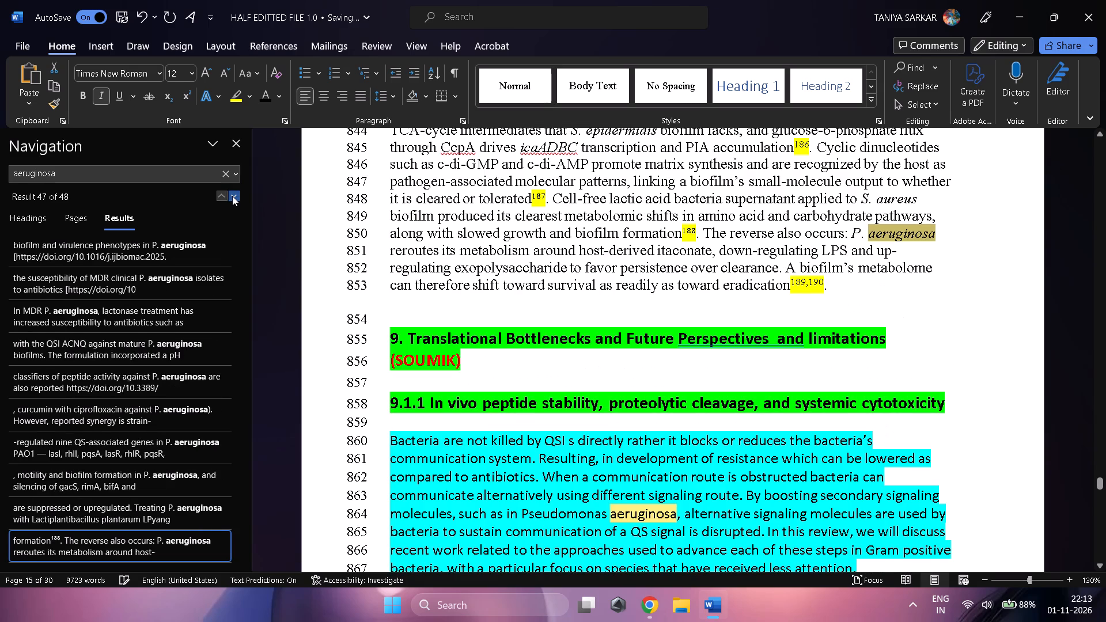
pyautogui.click(232, 196)
pyautogui.click(232, 196)
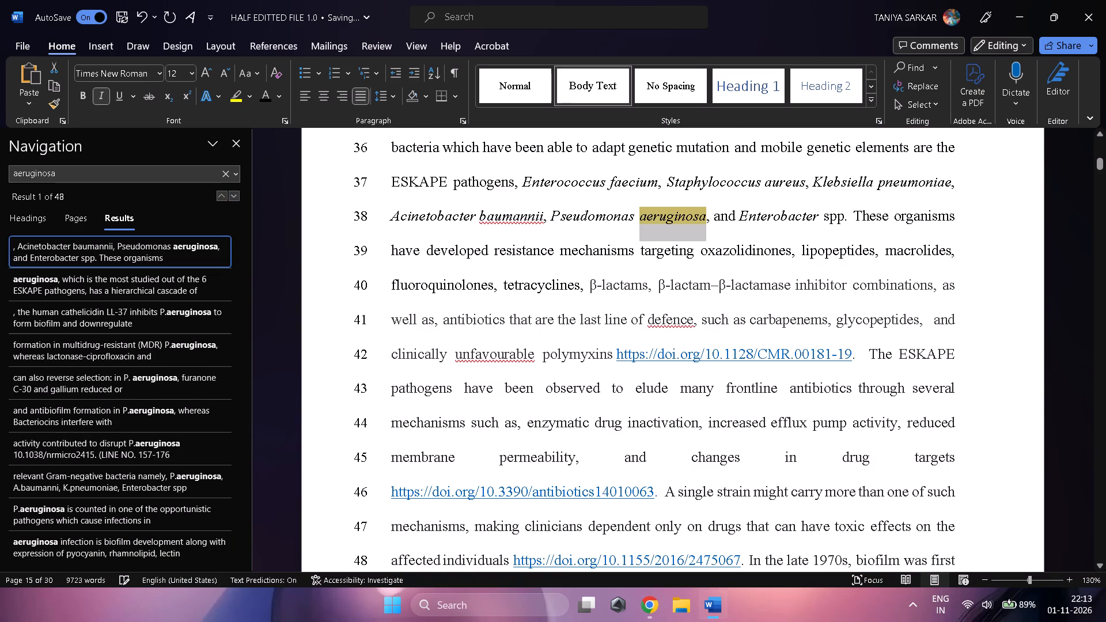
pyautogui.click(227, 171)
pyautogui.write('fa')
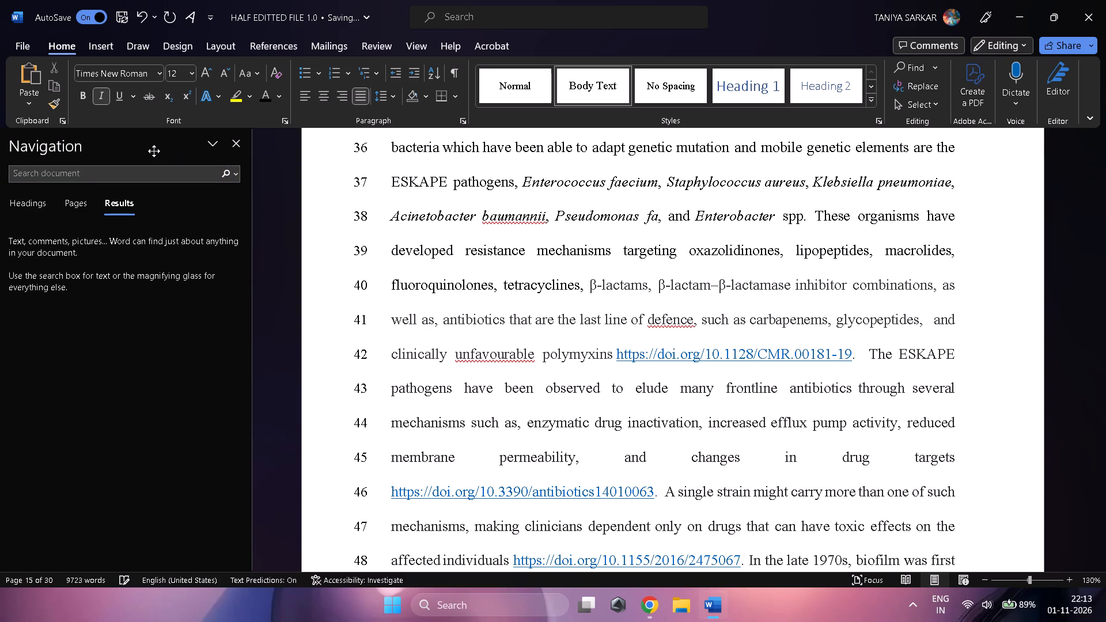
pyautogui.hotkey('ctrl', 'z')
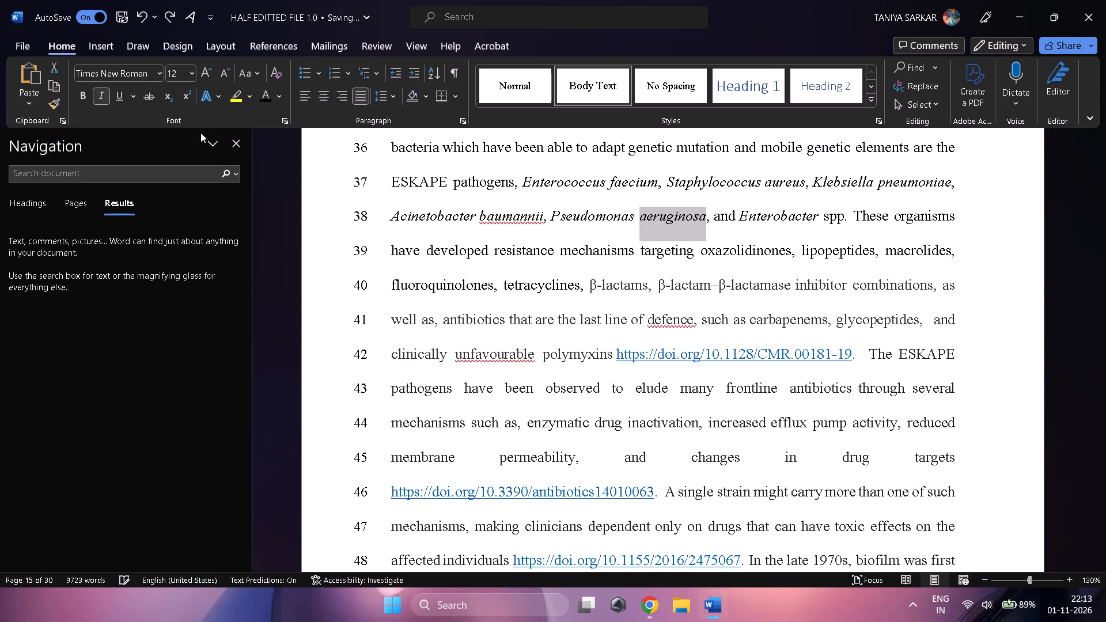
# Search the document for "faecium" and check each occurrence for italics and correct genus abbreviation.
pyautogui.click(158, 177)
pyautogui.click(158, 177)
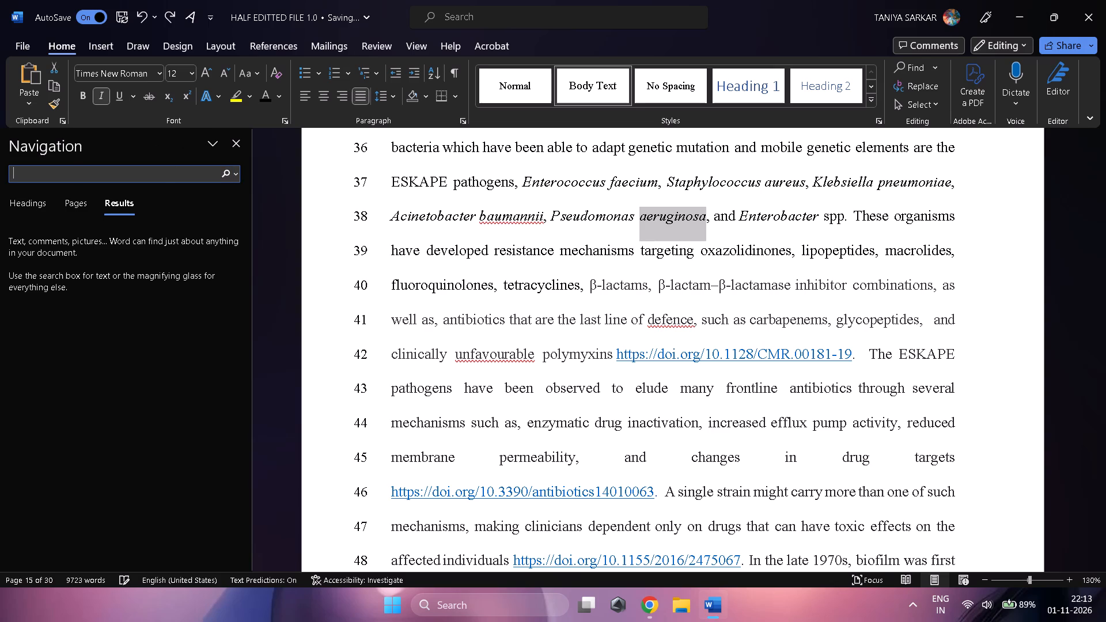
pyautogui.click(315, 285)
pyautogui.click(315, 323)
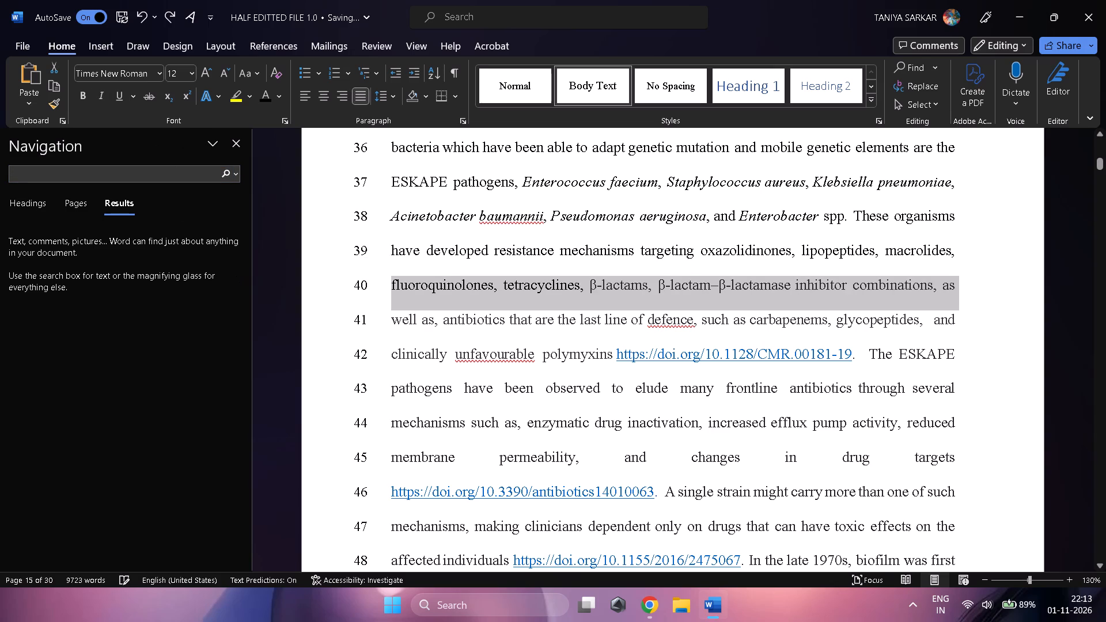
pyautogui.click(144, 176)
pyautogui.write('fa')
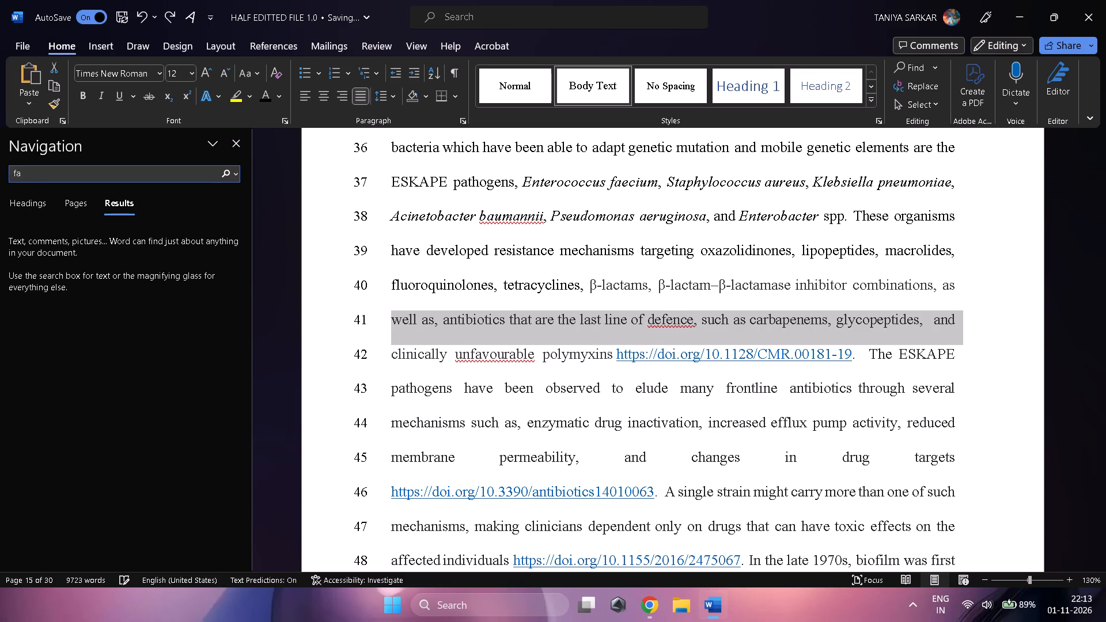
pyautogui.write('ecium')
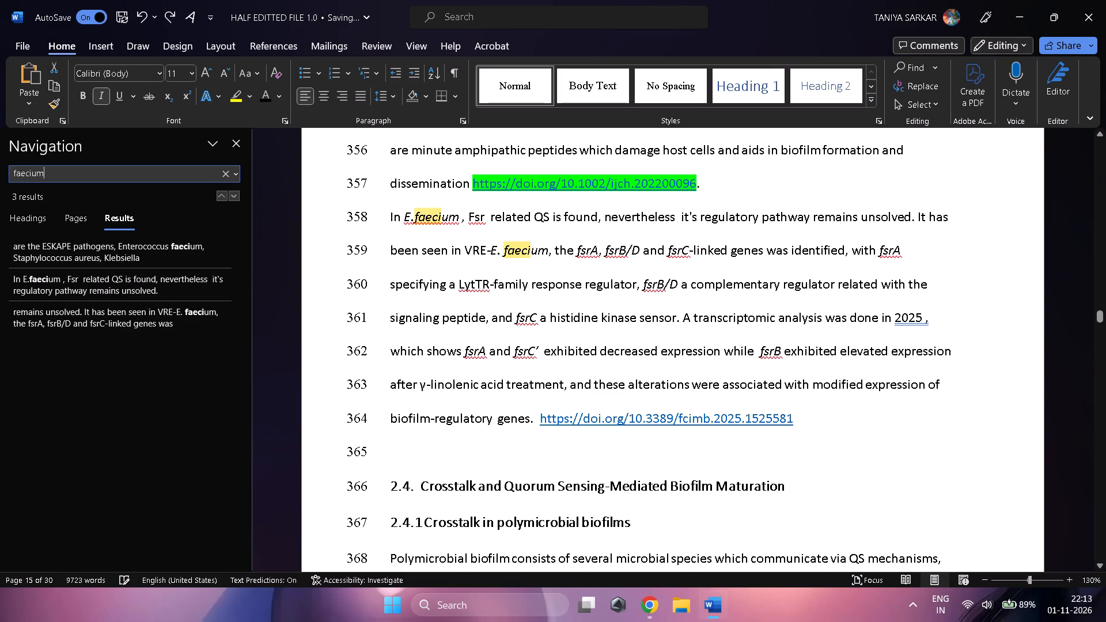
pyautogui.click(238, 198)
pyautogui.click(238, 198)
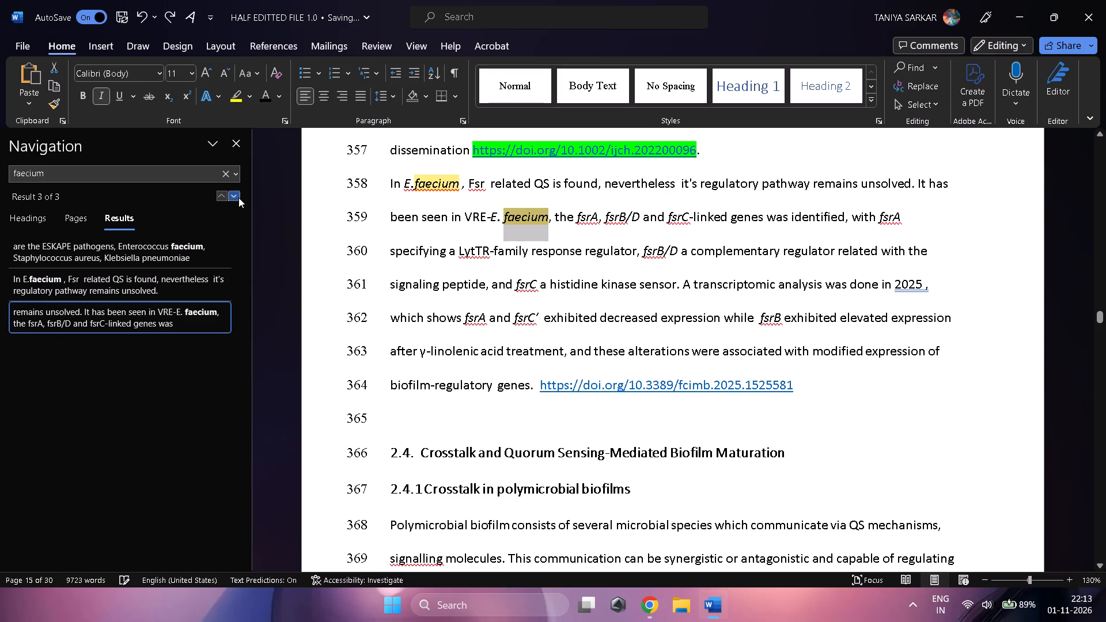
pyautogui.click(238, 198)
pyautogui.click(238, 198)
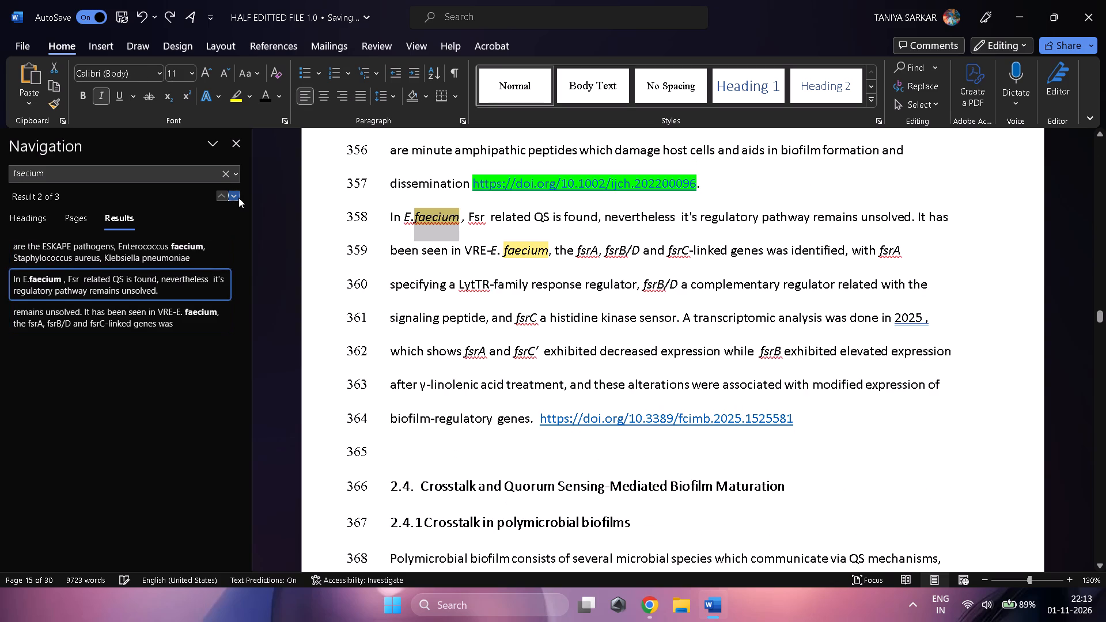
pyautogui.click(238, 198)
pyautogui.click(238, 198)
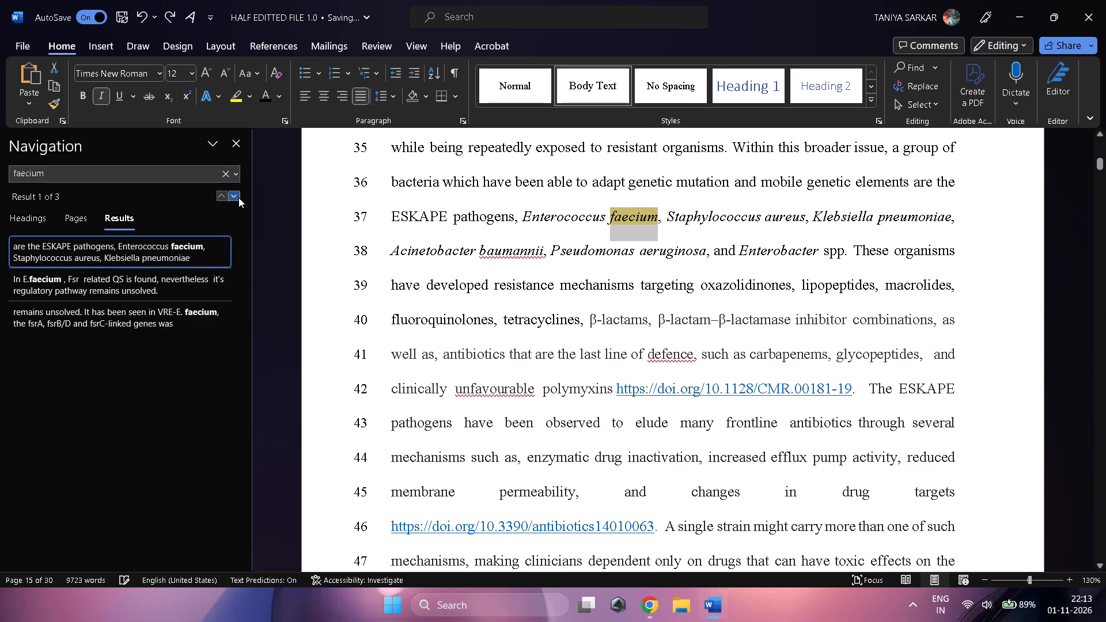
# Replace the search term with "pneumoniae" to find the mentions of this species.
pyautogui.click(58, 170)
pyautogui.moveTo(58, 170); pyautogui.dragTo(0, 177)
pyautogui.click(41, 180)
pyautogui.moveTo(45, 174); pyautogui.dragTo(28, 170)
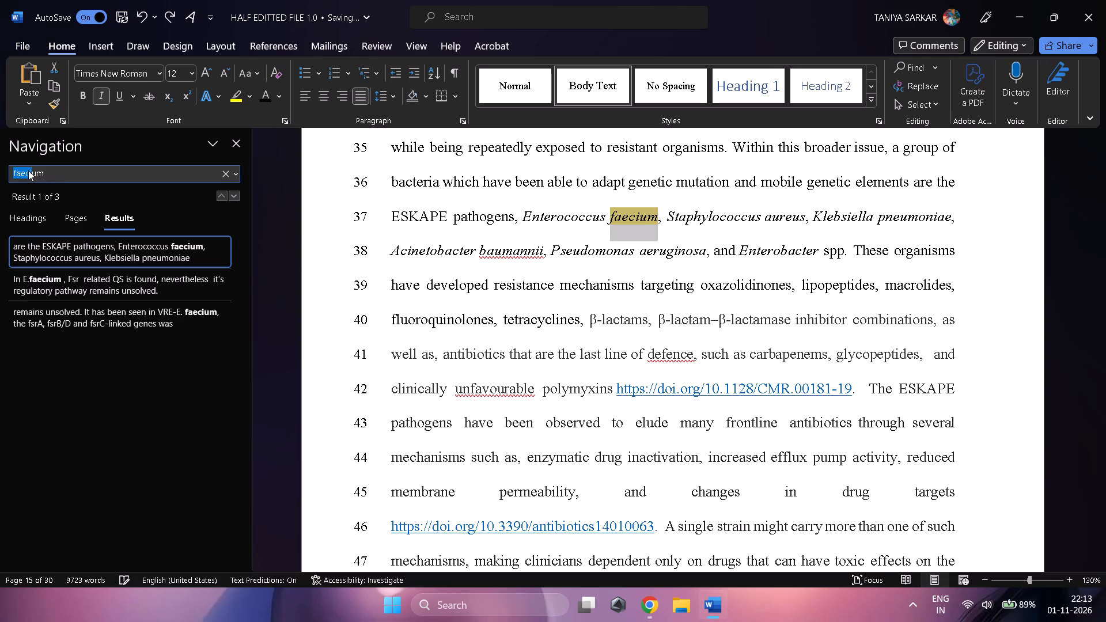
pyautogui.moveTo(28, 170); pyautogui.dragTo(26, 170)
pyautogui.click(26, 170)
pyautogui.moveTo(46, 173); pyautogui.dragTo(0, 173)
pyautogui.press('BackSpace')
pyautogui.write('pneu')
pyautogui.write('moni')
pyautogui.write('ae')
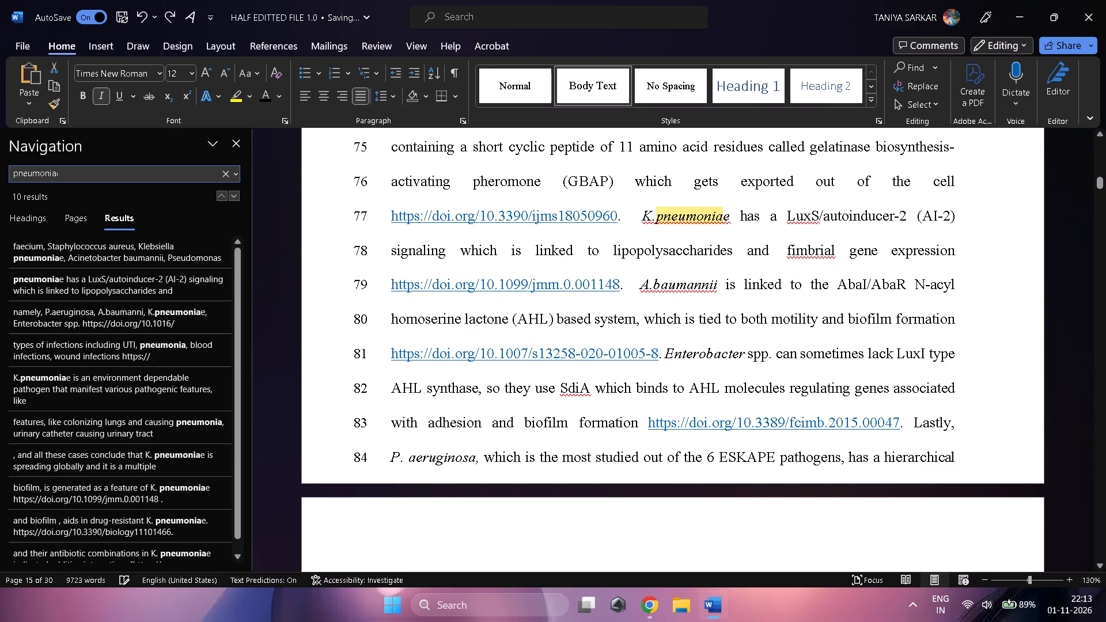
# Check every "pneumoniae" occurrence from the introduction through section 5 for italics and abbreviated genus name.
pyautogui.click(235, 198)
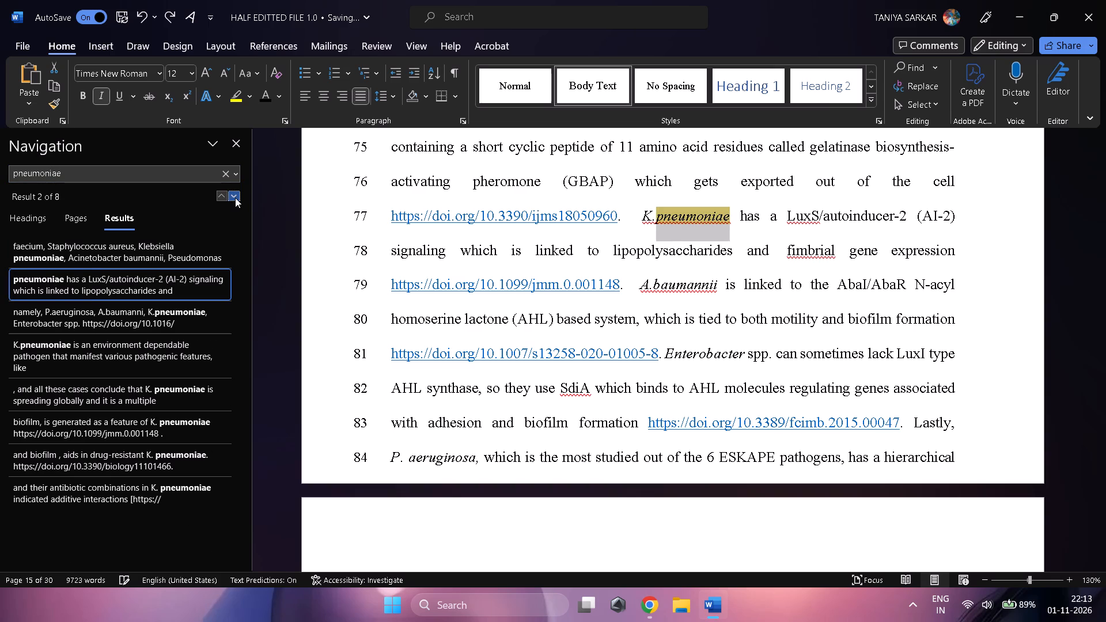
pyautogui.click(224, 198)
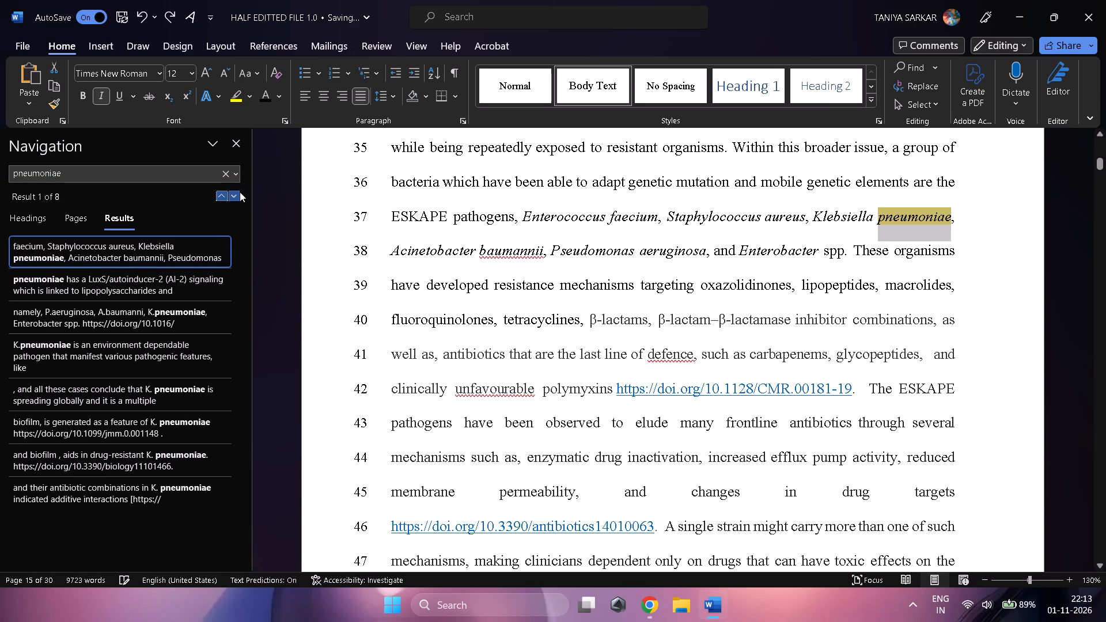
pyautogui.click(235, 197)
pyautogui.click(235, 197)
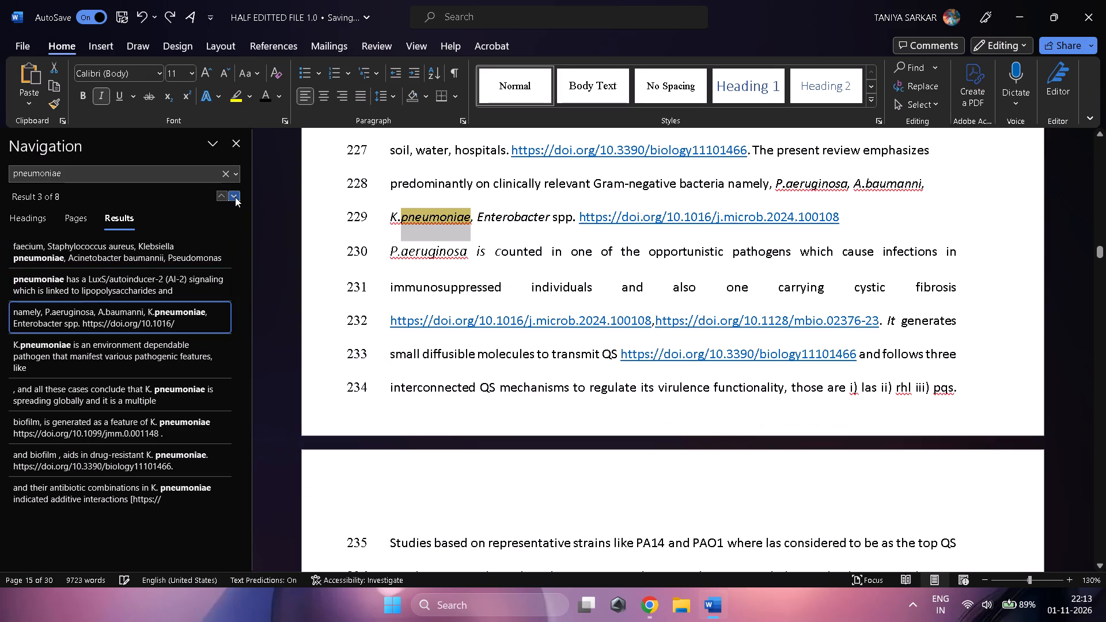
pyautogui.click(235, 197)
pyautogui.click(235, 197)
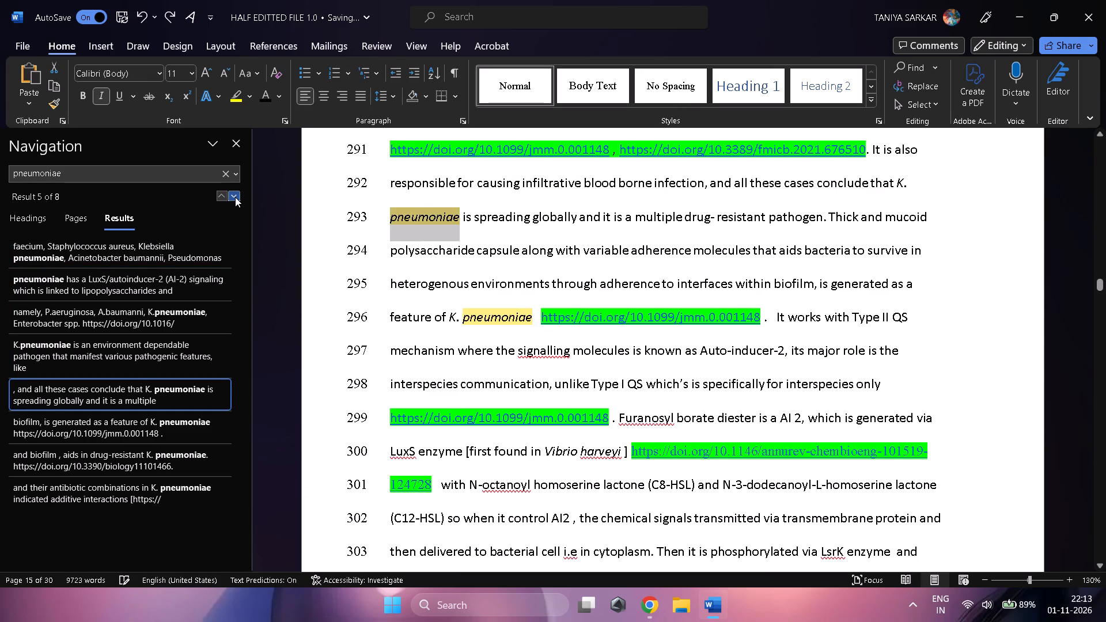
pyautogui.click(235, 197)
pyautogui.click(235, 197)
pyautogui.click(235, 197)
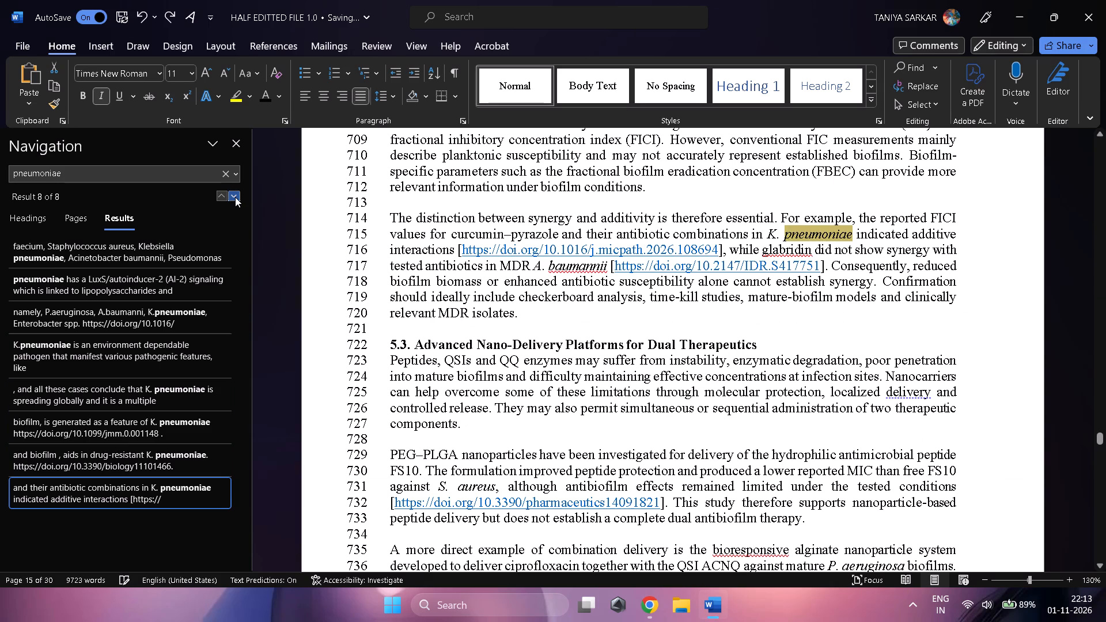
pyautogui.click(235, 197)
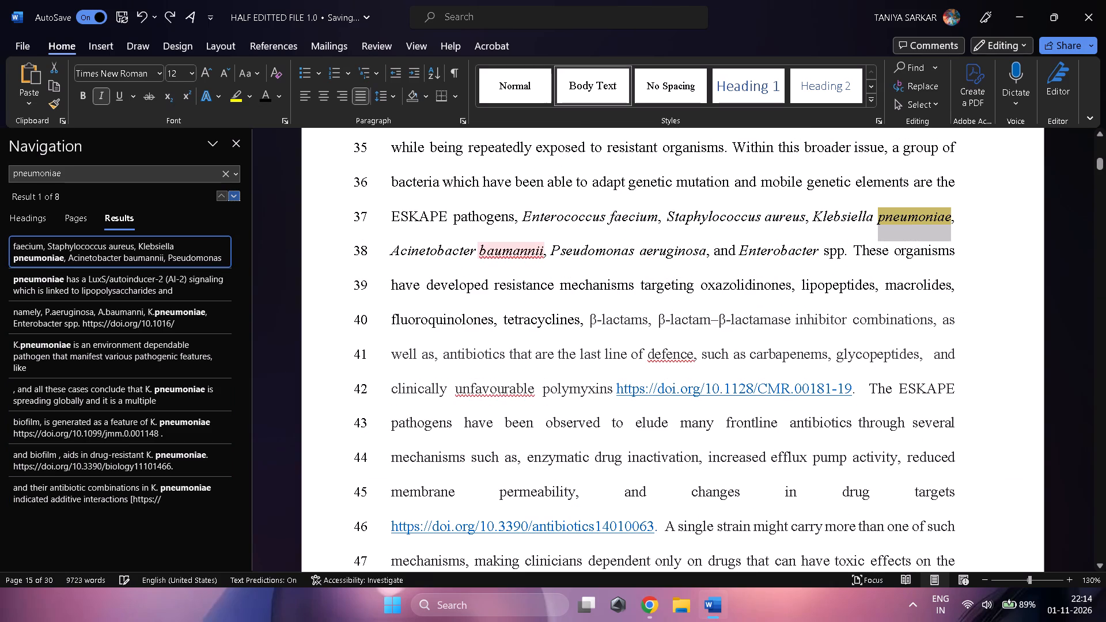
# Search the document for "baumannii", copied from the introduction's ESKAPE list, and check its occurrences for italics and genus abbreviation.
pyautogui.moveTo(481, 249); pyautogui.dragTo(544, 257)
pyautogui.hotkey('ctrl', 'c')
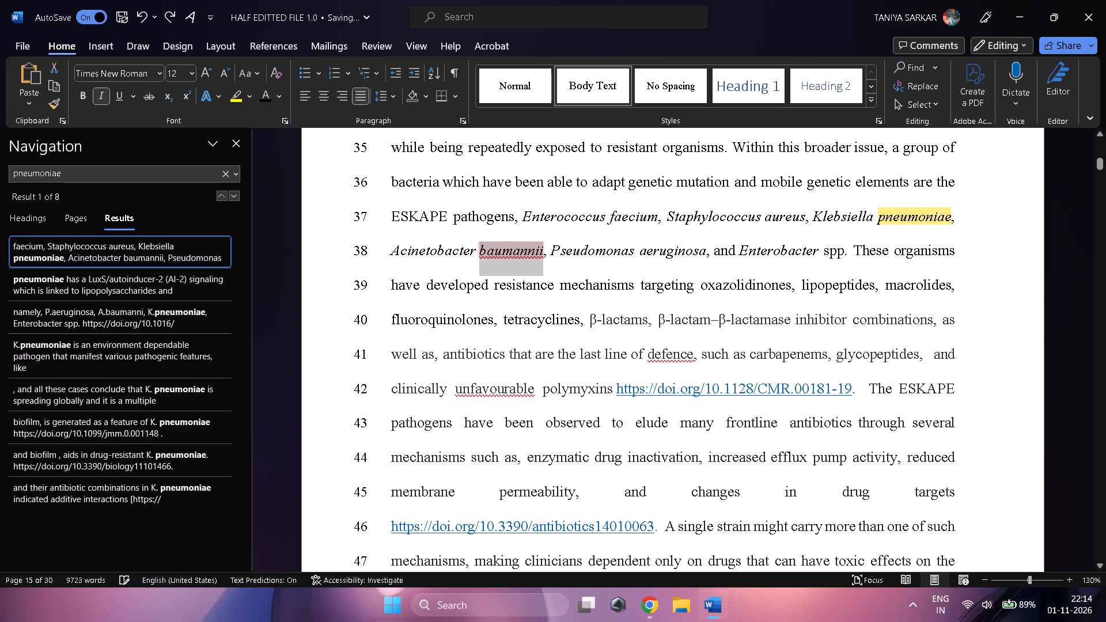
pyautogui.click(225, 173)
pyautogui.click(191, 175)
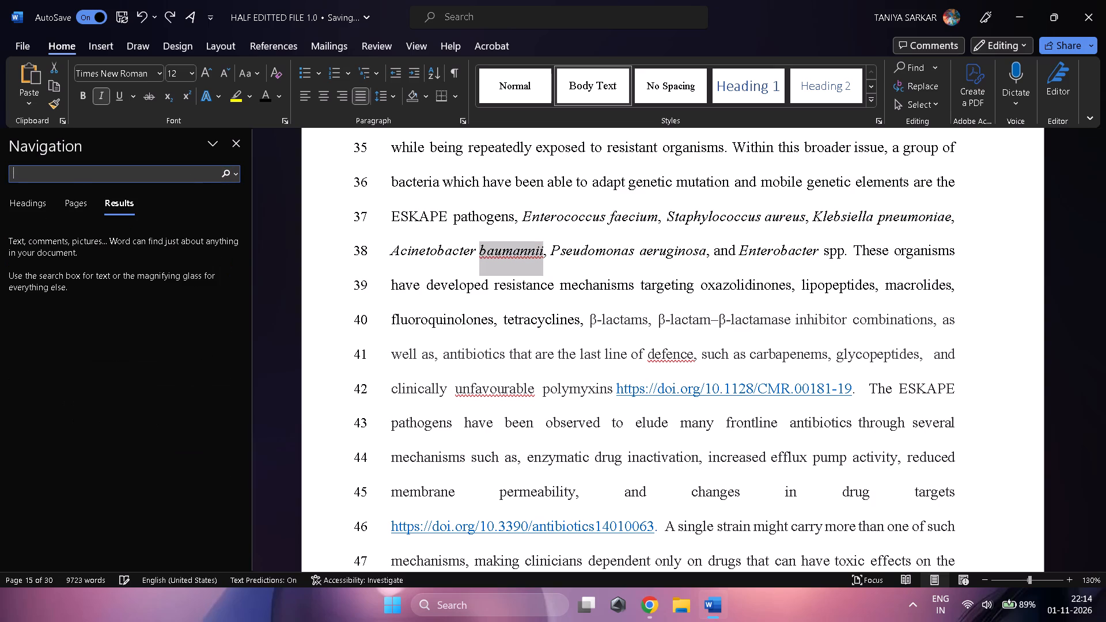
pyautogui.hotkey('ctrl', 'v')
pyautogui.click(235, 196)
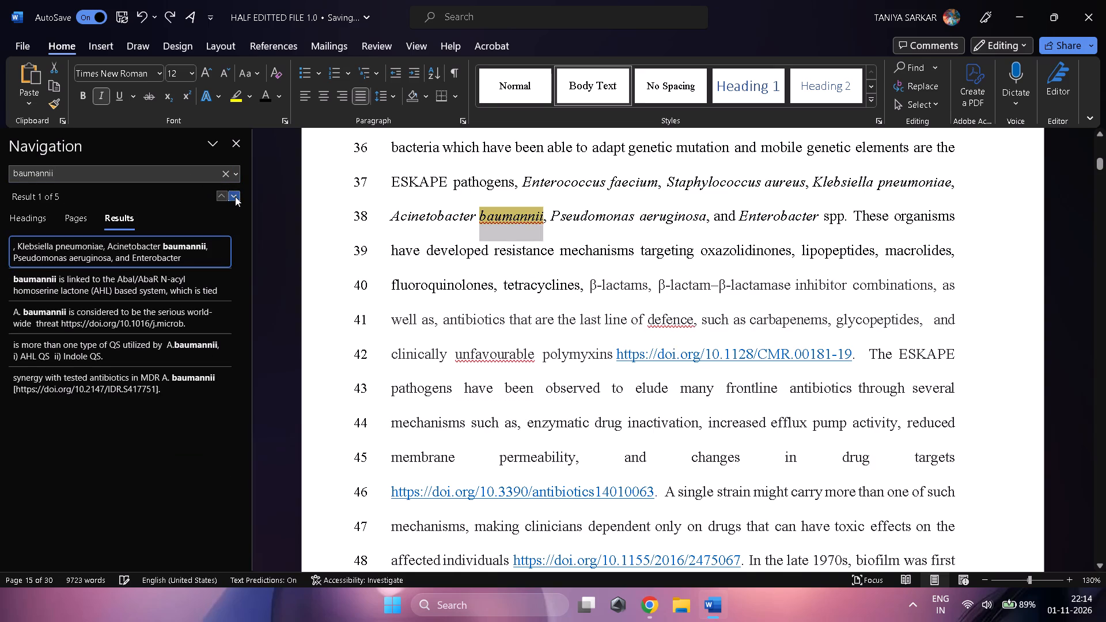
pyautogui.click(235, 196)
pyautogui.click(235, 196)
pyautogui.click(235, 196)
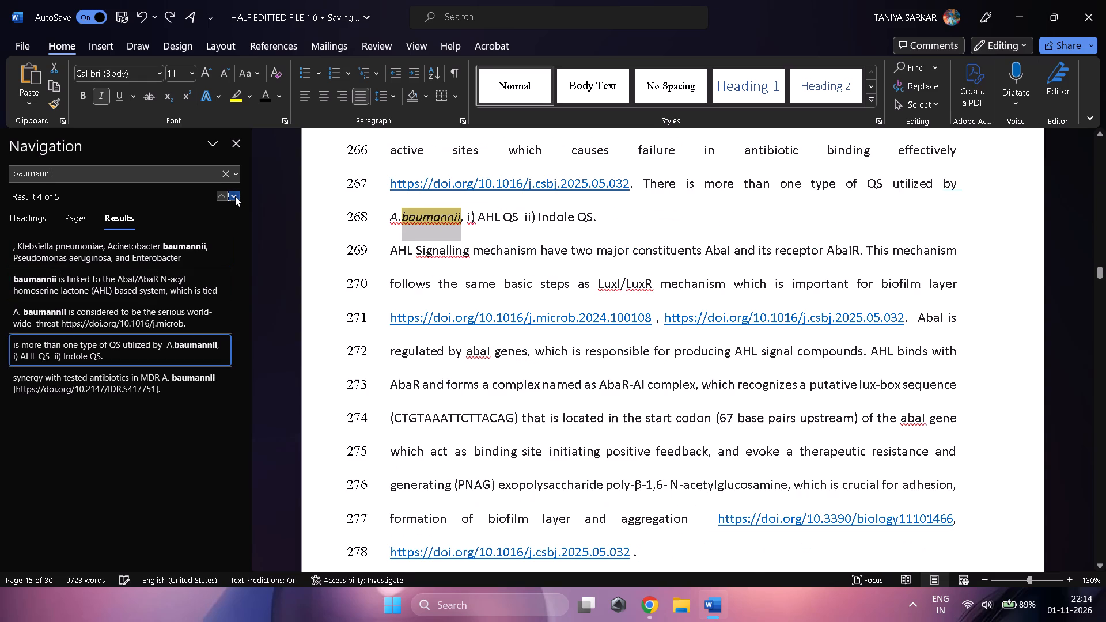
# Delete the space between "A." and "baumannii" in the sentence calling it a serious world-wide threat.
pyautogui.click(215, 198)
pyautogui.click(219, 196)
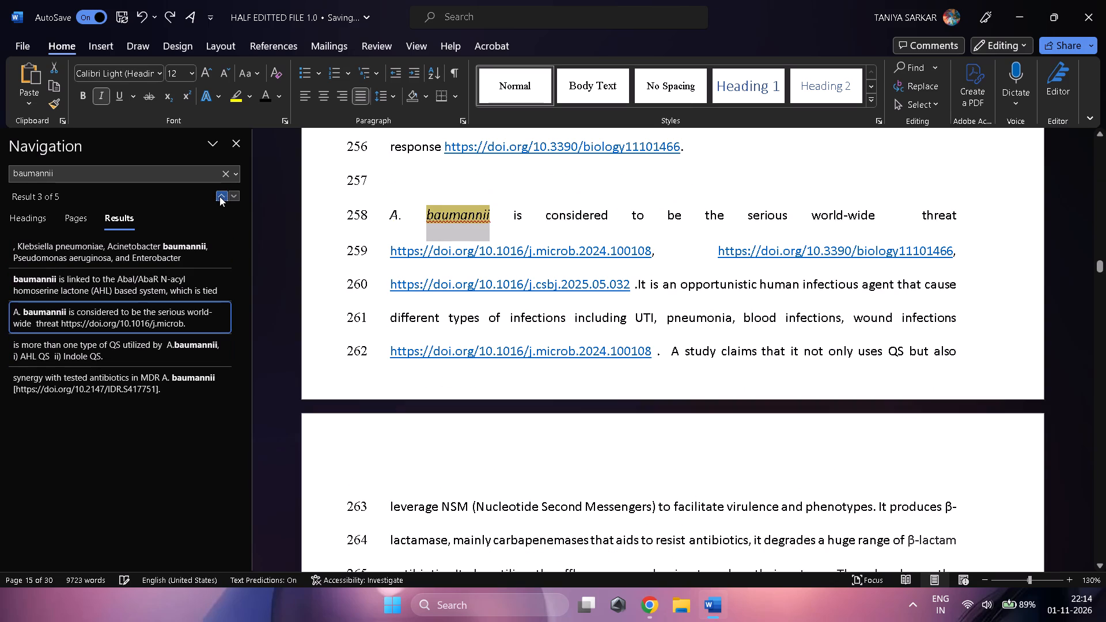
pyautogui.click(418, 214)
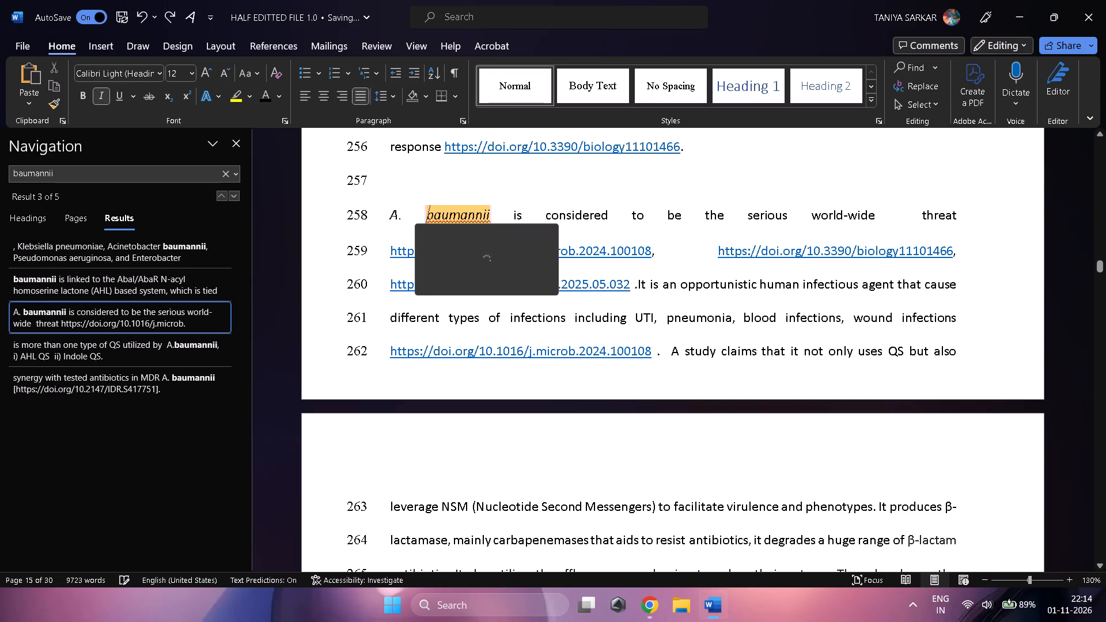
pyautogui.press('BackSpace')
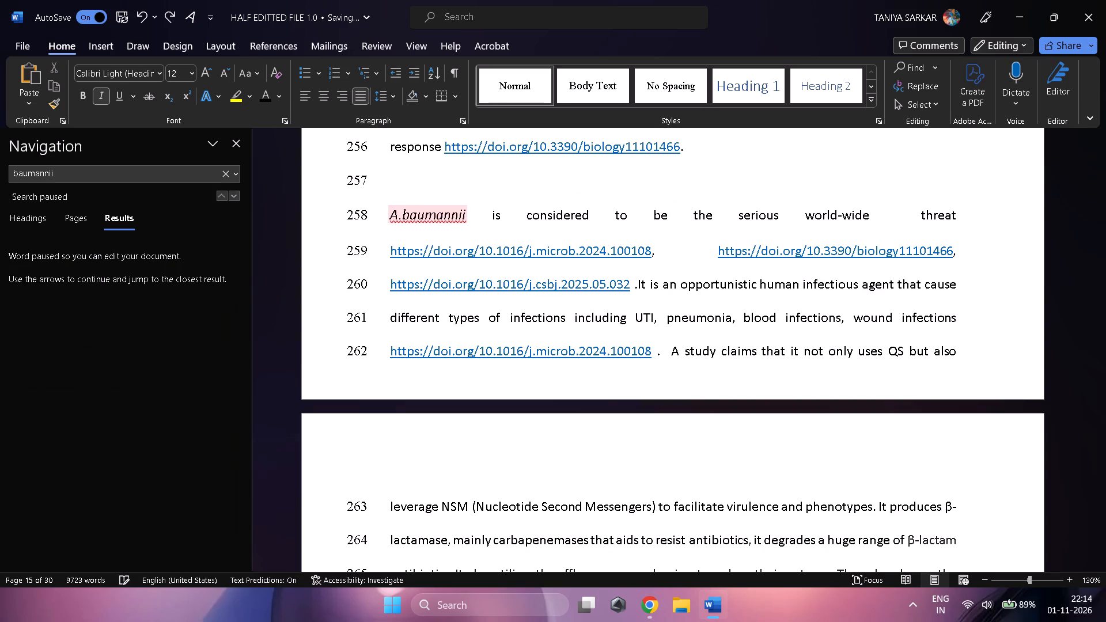
# Check the remaining "baumannii" occurrences through section 5 and back in the introduction for italics and genus abbreviation.
pyautogui.click(234, 196)
pyautogui.click(234, 196)
pyautogui.click(234, 196)
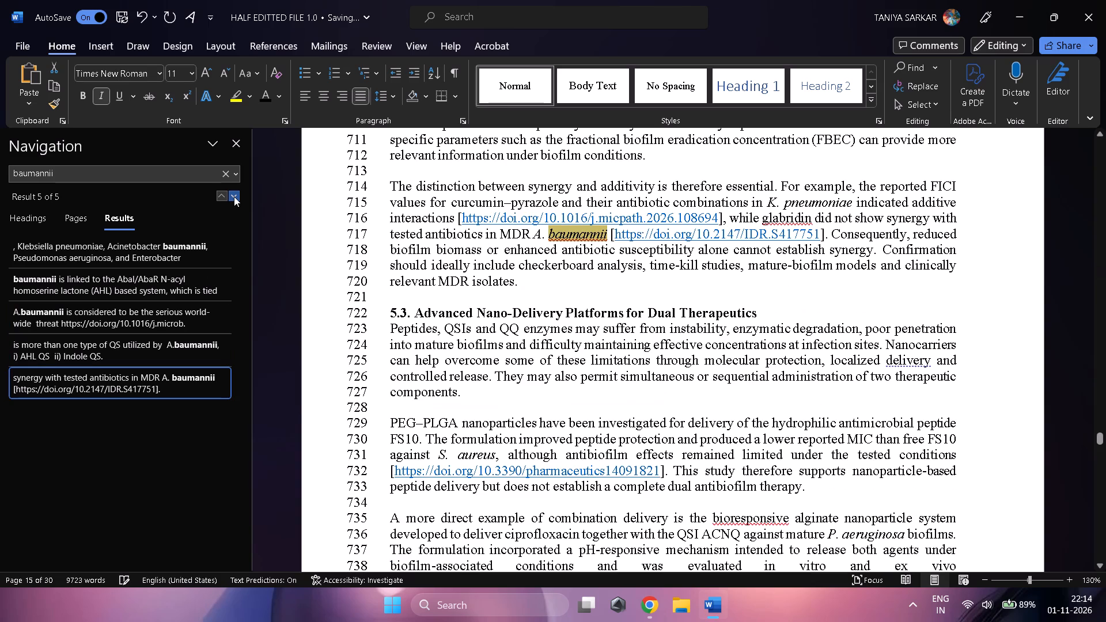
pyautogui.click(234, 196)
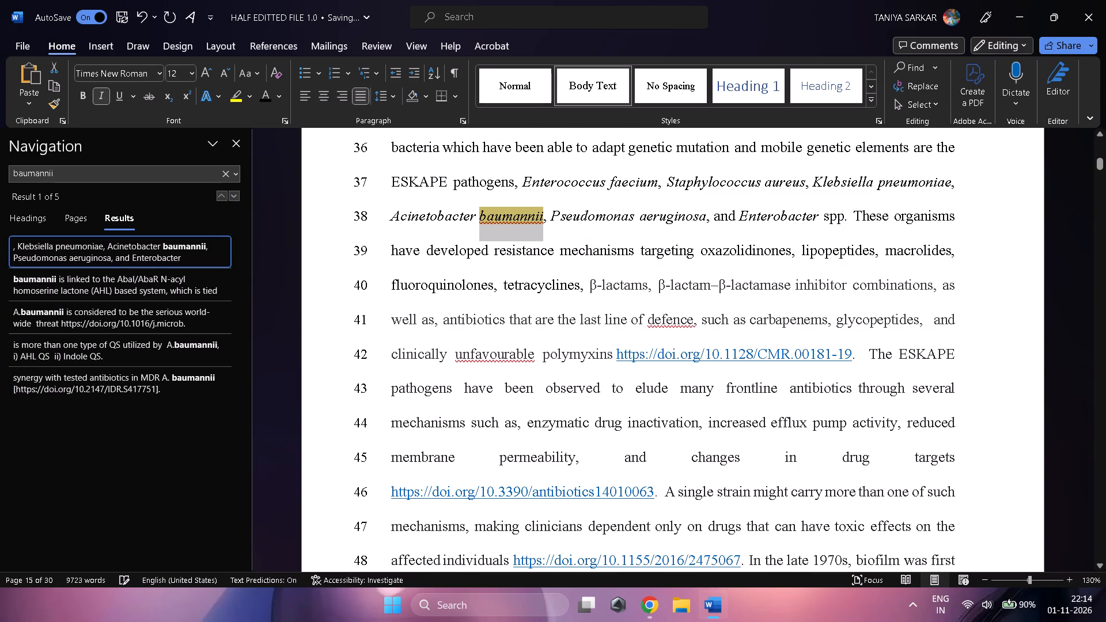
# Search the document for "Enterobacter", copied from the introduction's ESKAPE list, and check each occurrence for italics.
pyautogui.moveTo(817, 219); pyautogui.dragTo(738, 227)
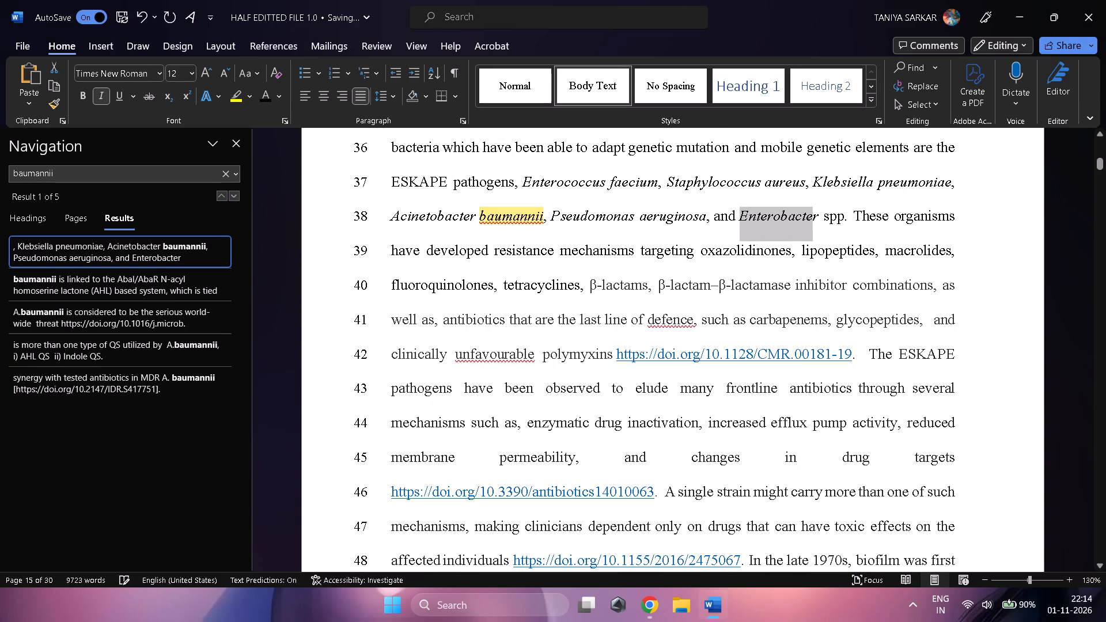
pyautogui.moveTo(738, 227); pyautogui.dragTo(738, 227)
pyautogui.click(806, 226)
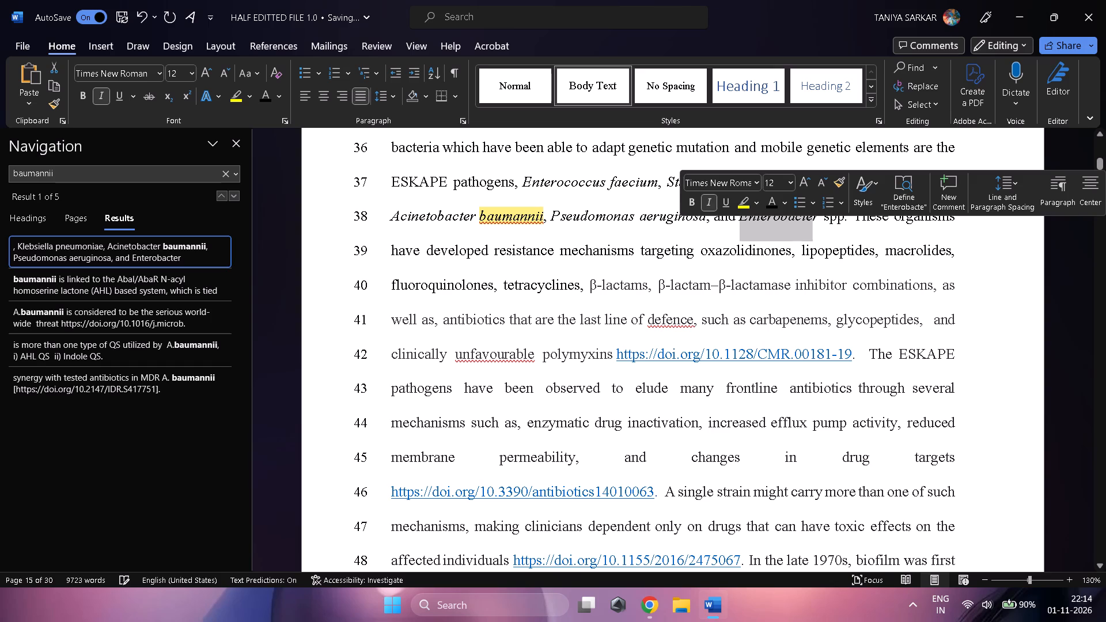
pyautogui.moveTo(819, 217); pyautogui.dragTo(745, 218)
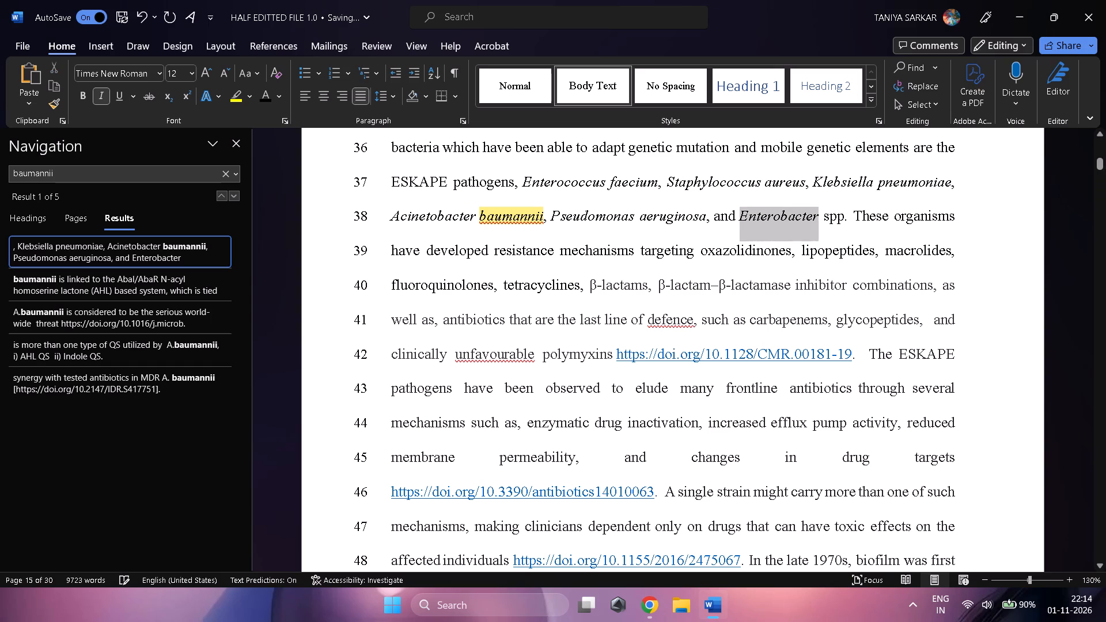
pyautogui.moveTo(745, 218); pyautogui.dragTo(744, 219)
pyautogui.hotkey('ctrl', 'c')
pyautogui.click(226, 173)
pyautogui.click(184, 173)
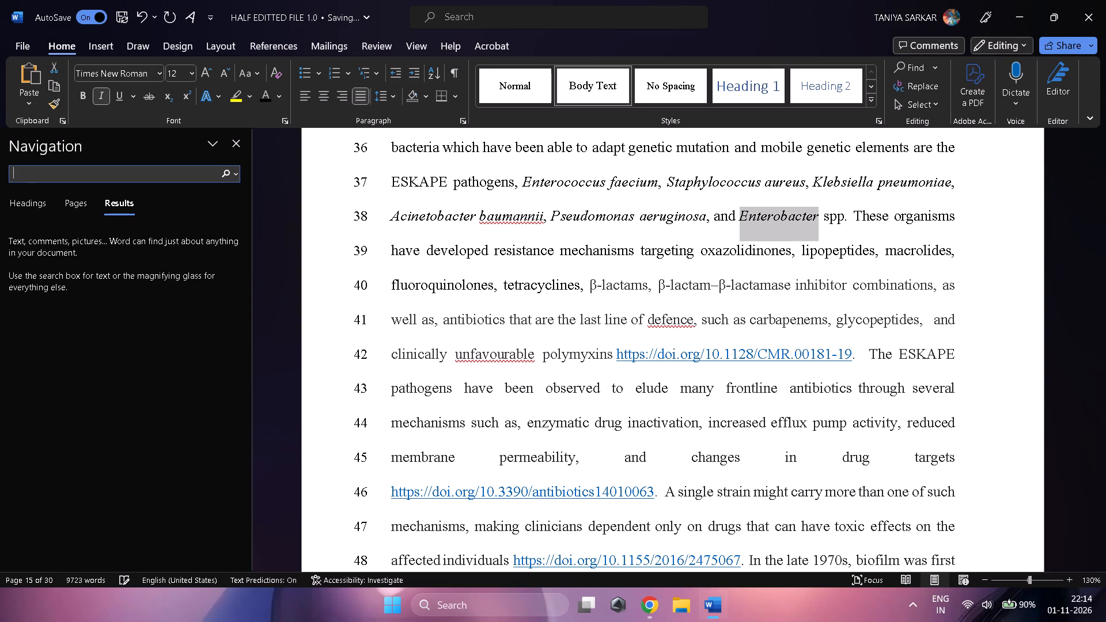
pyautogui.hotkey('ctrl', 'v')
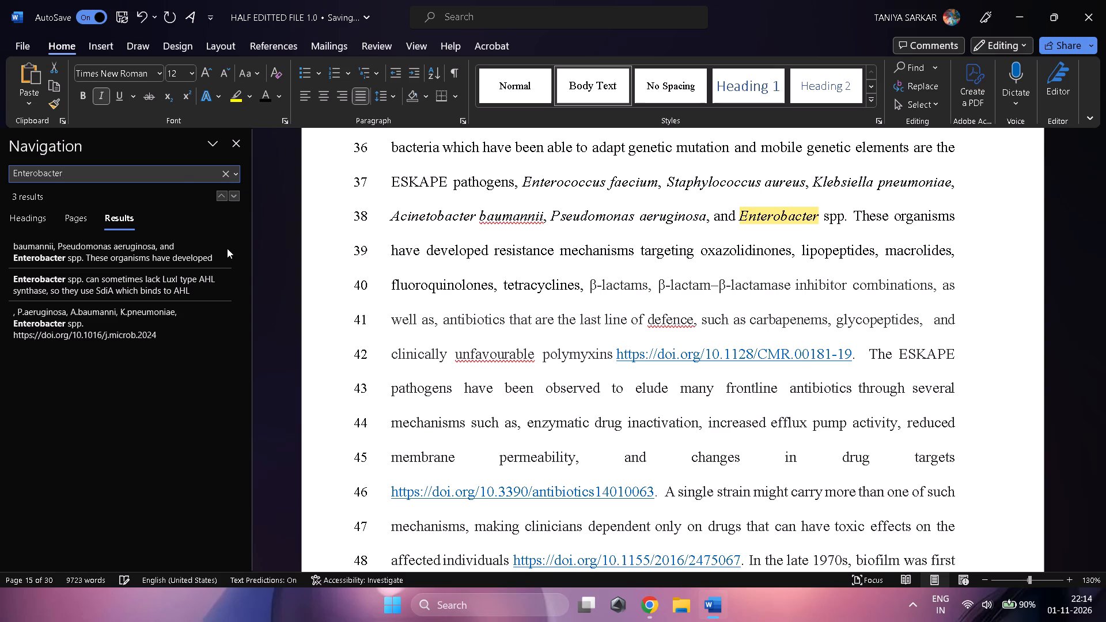
pyautogui.click(233, 196)
pyautogui.click(233, 196)
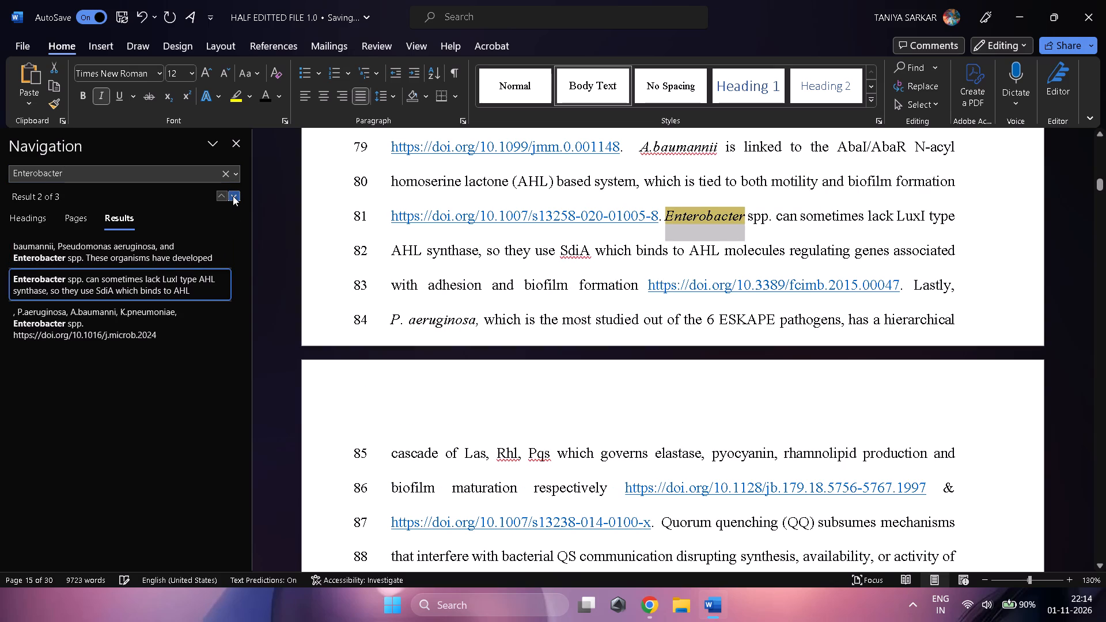
pyautogui.click(233, 196)
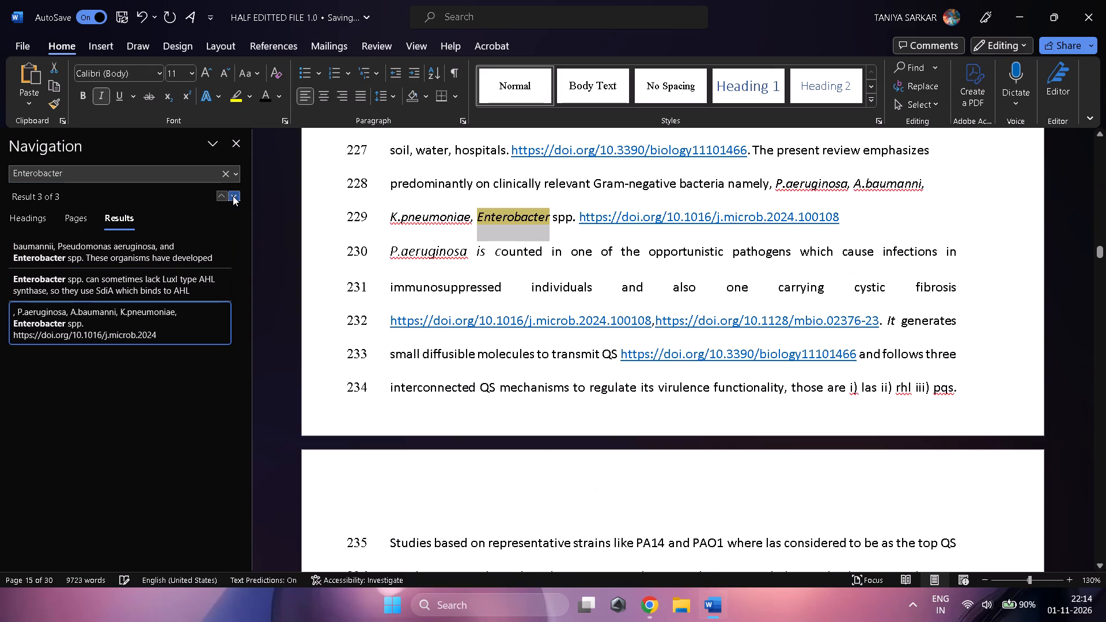
pyautogui.click(233, 196)
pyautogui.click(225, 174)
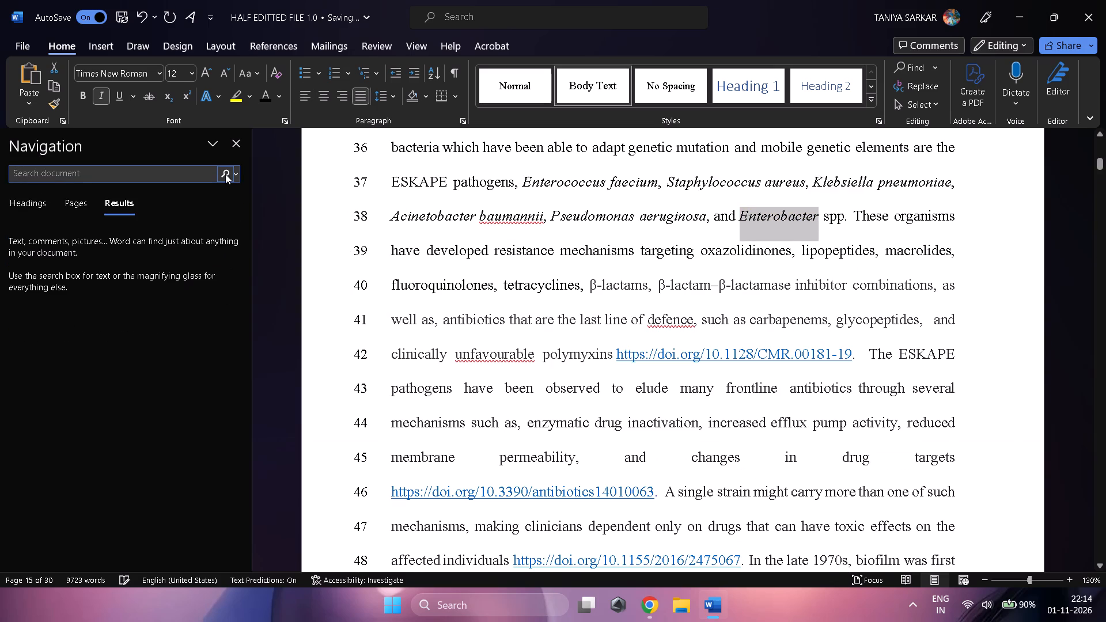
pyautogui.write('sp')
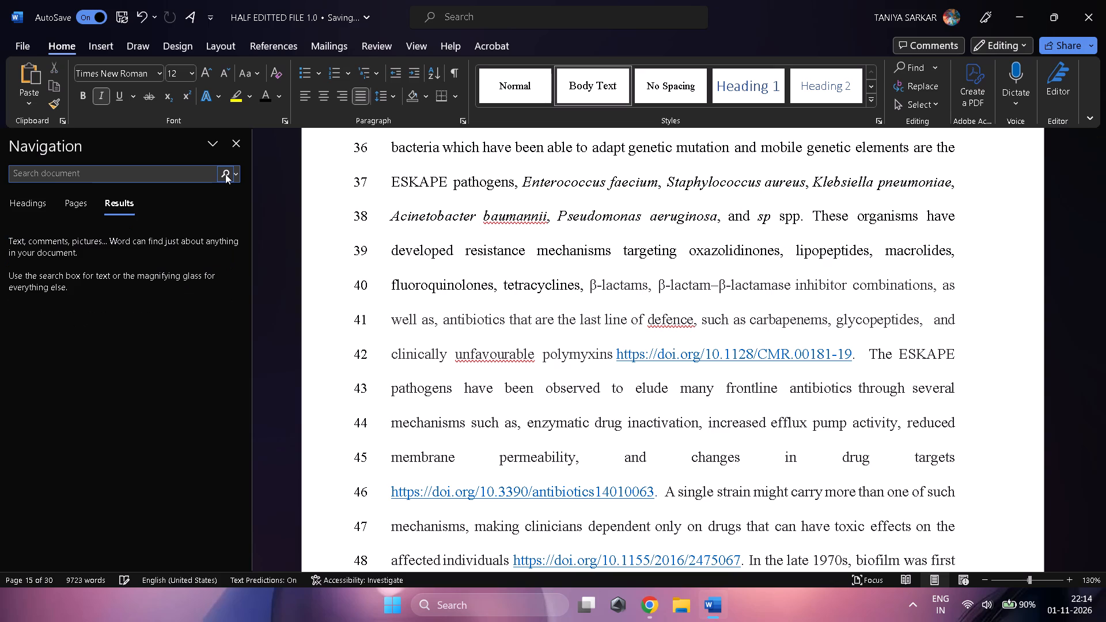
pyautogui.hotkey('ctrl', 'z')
# Search the document for "spp" and check how each occurrence is written and formatted.
pyautogui.click(151, 173)
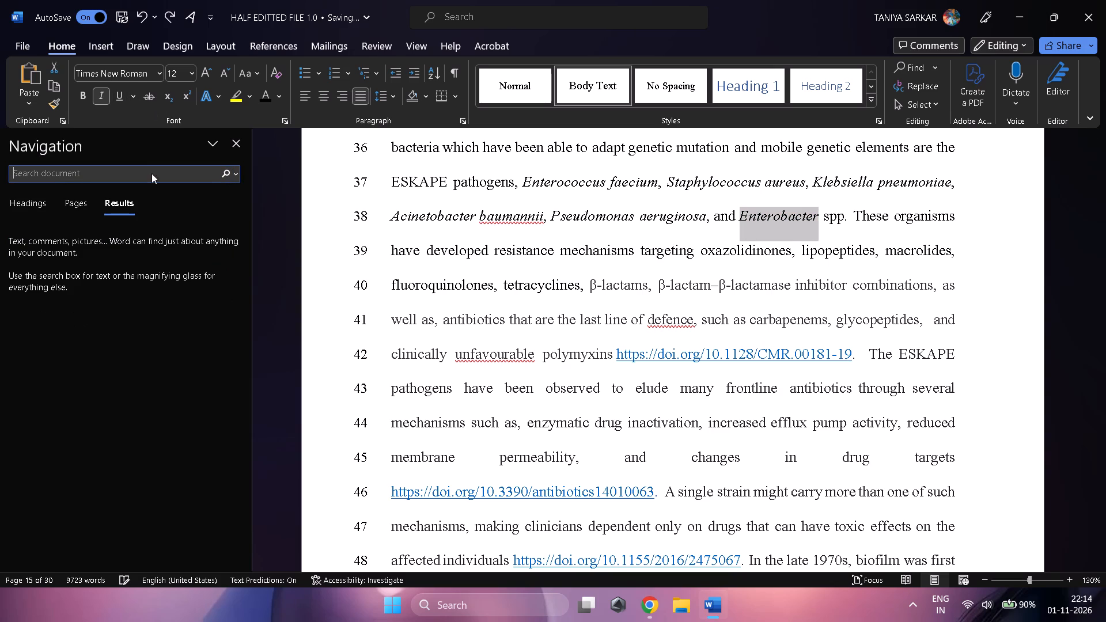
pyautogui.click(151, 173)
pyautogui.press('s')
pyautogui.write('pp')
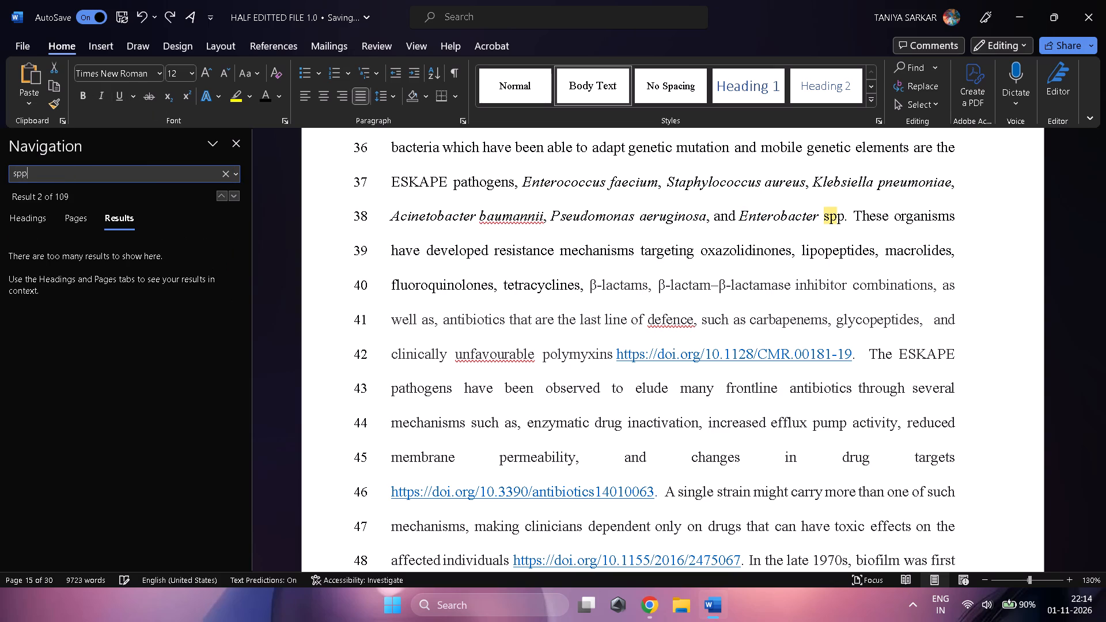
pyautogui.click(234, 199)
pyautogui.click(234, 199)
pyautogui.click(234, 199)
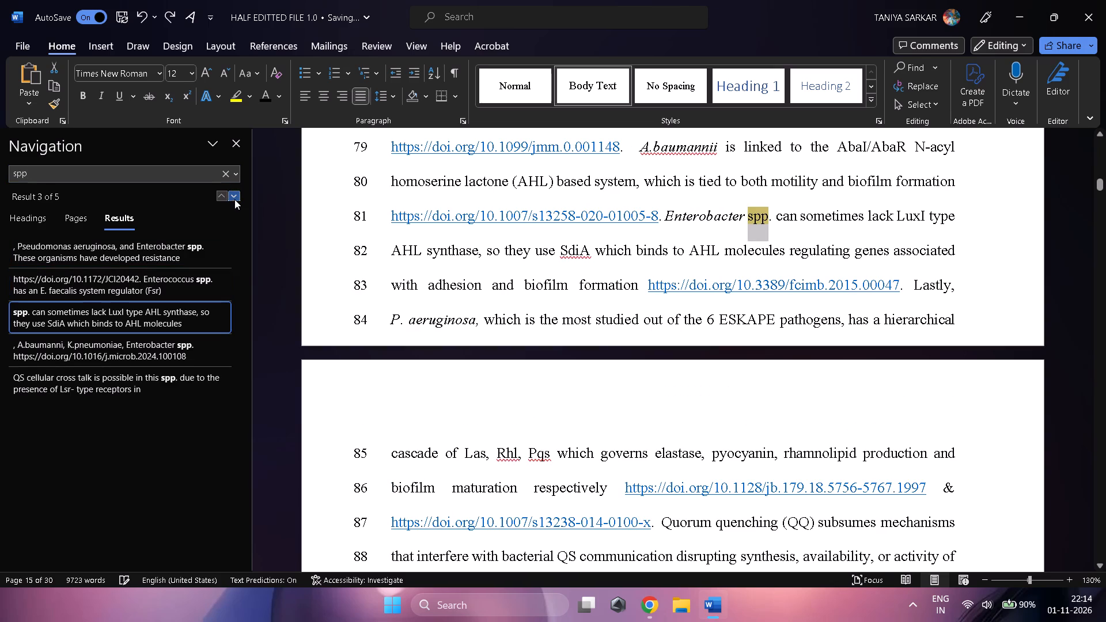
pyautogui.click(221, 198)
pyautogui.click(221, 198)
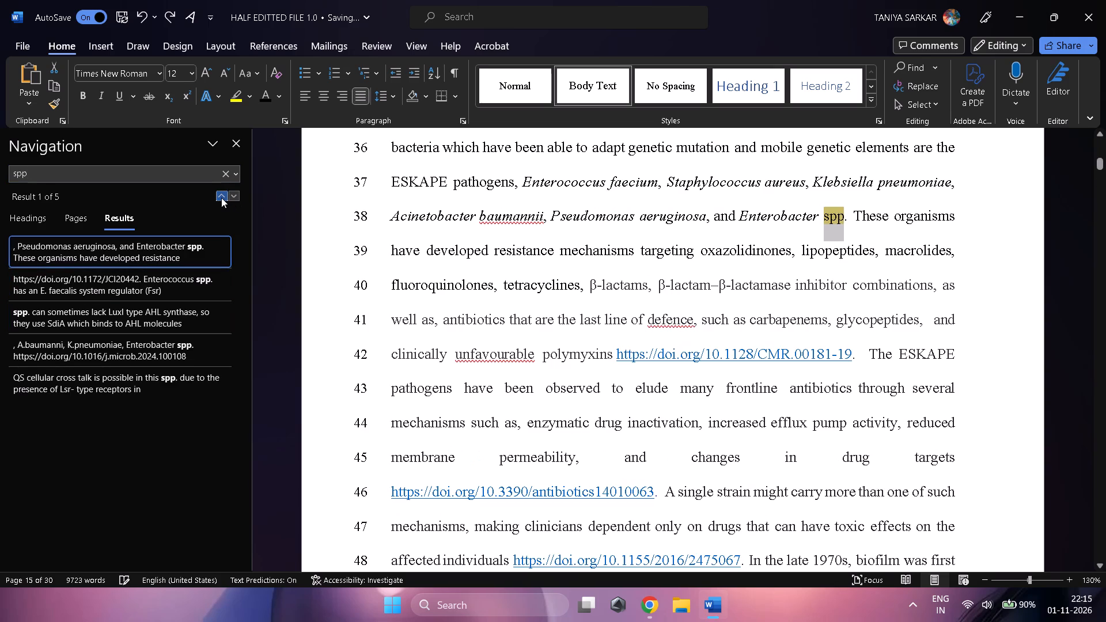
pyautogui.click(233, 198)
pyautogui.click(233, 198)
pyautogui.click(233, 198)
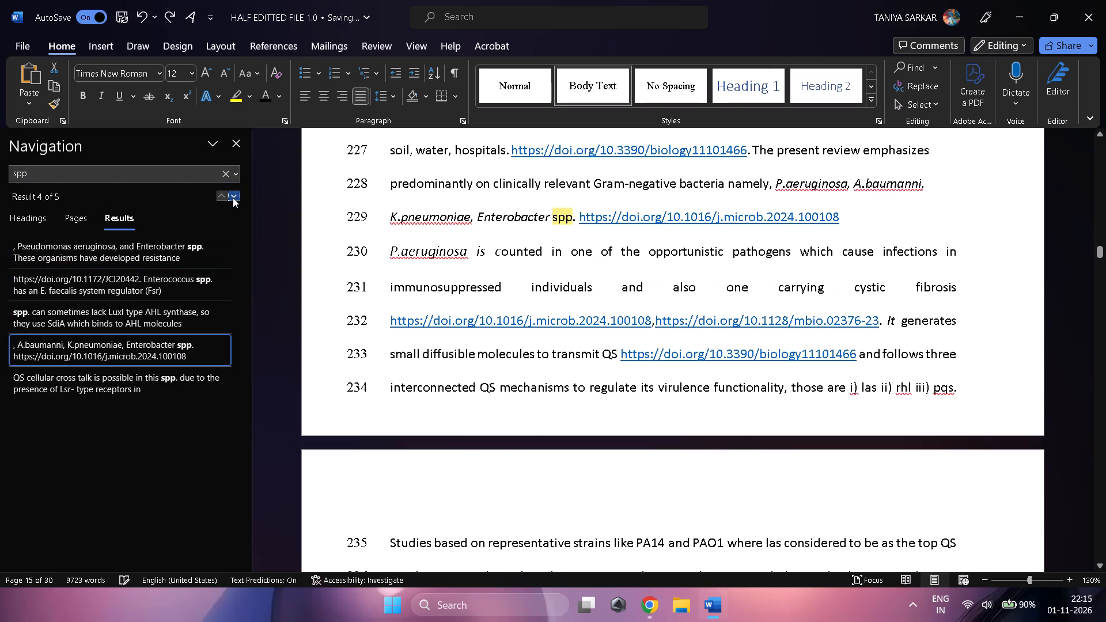
pyautogui.click(233, 198)
pyautogui.click(233, 198)
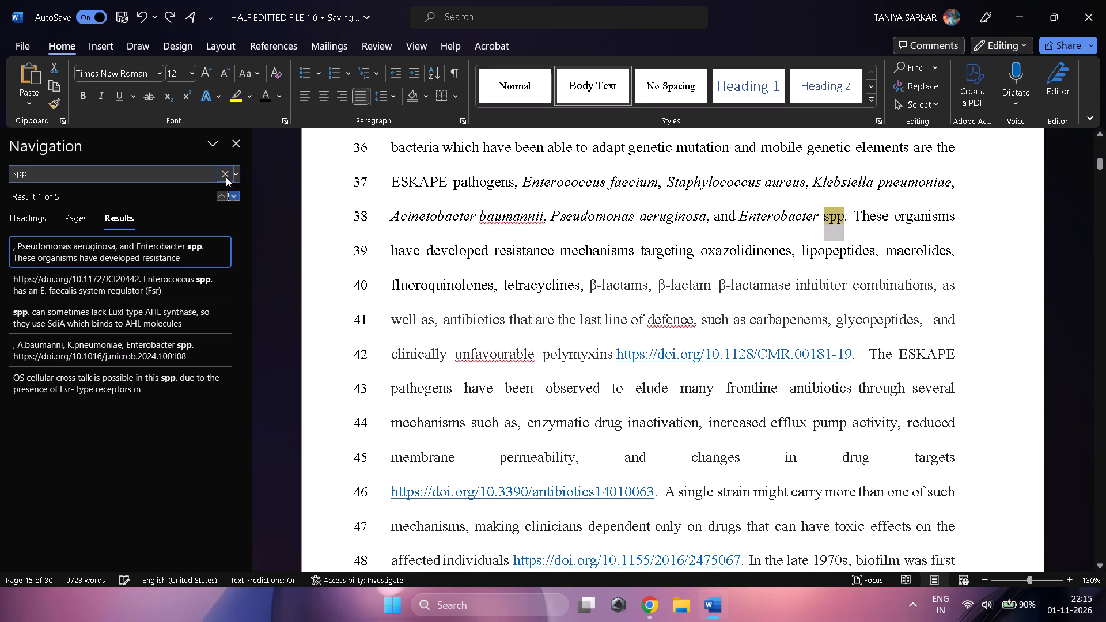
# Search the document for "et.al", then shorten the term to "et." to look for author citations.
pyautogui.click(226, 177)
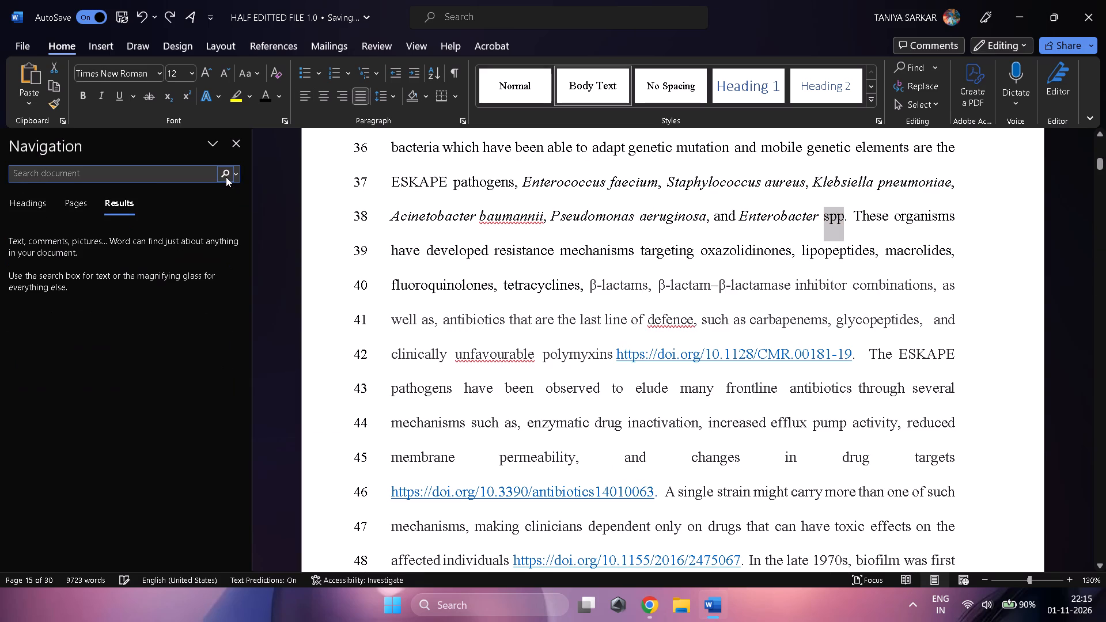
pyautogui.click(156, 175)
pyautogui.press('e')
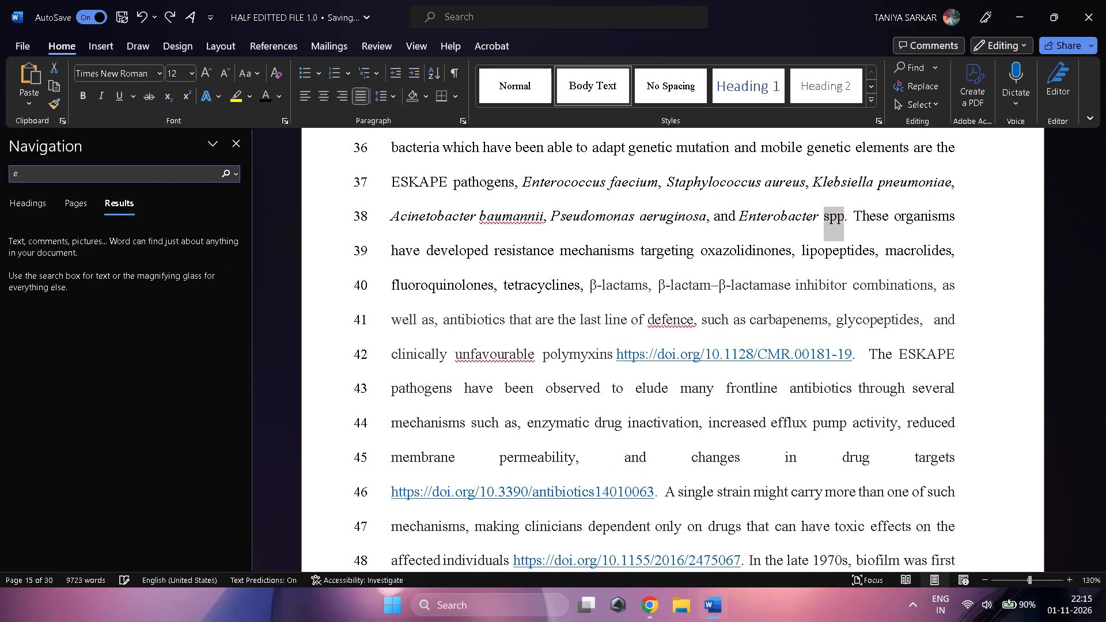
pyautogui.write('t.a')
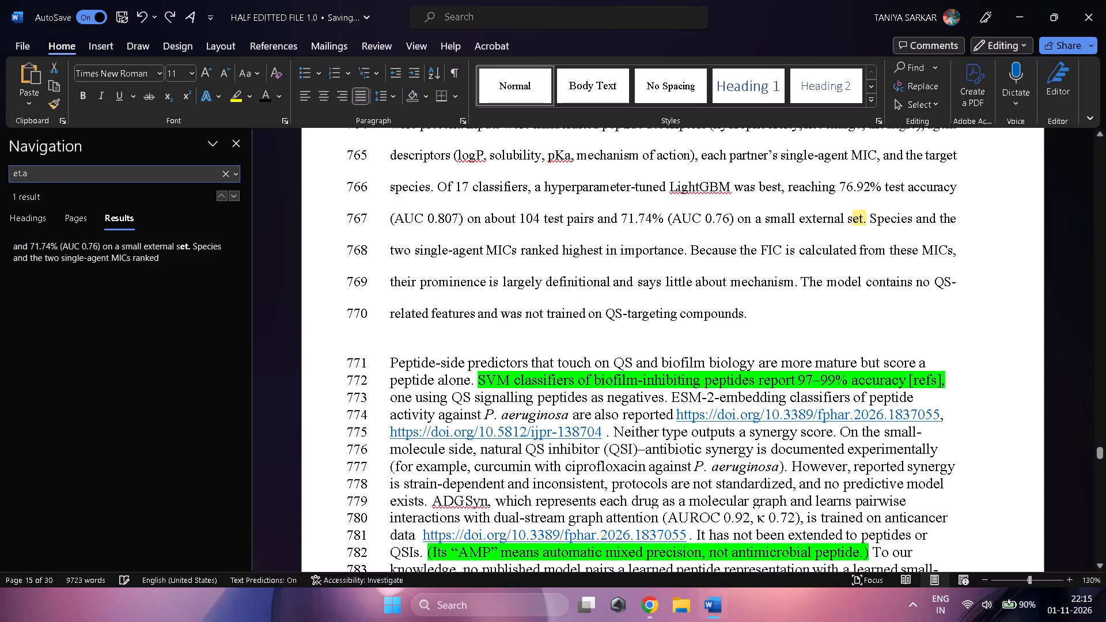
pyautogui.press('l')
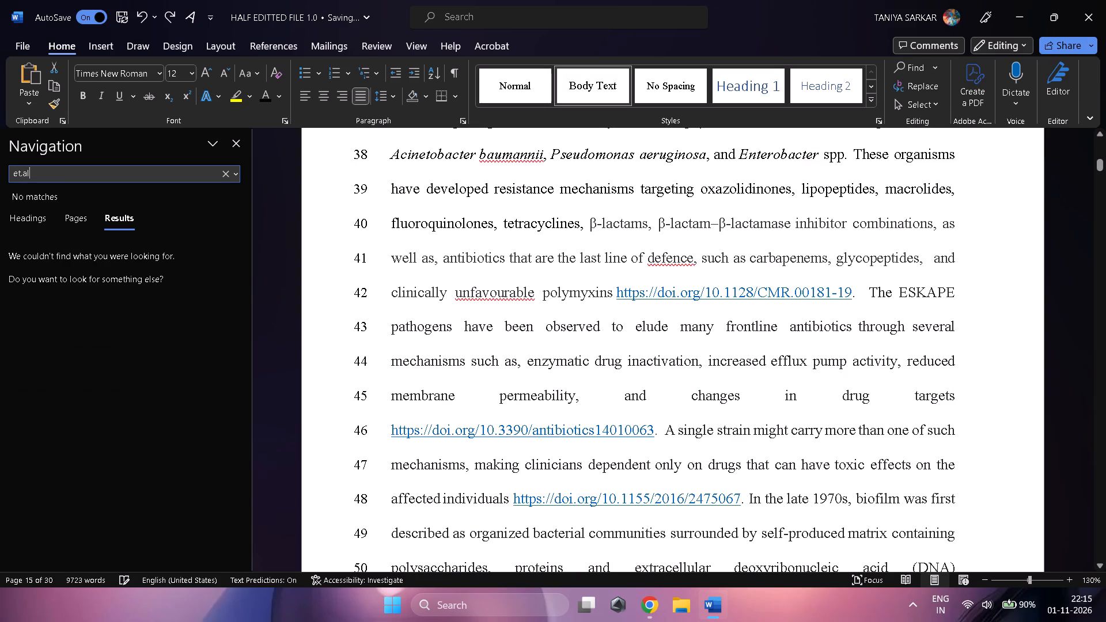
pyautogui.click(70, 166)
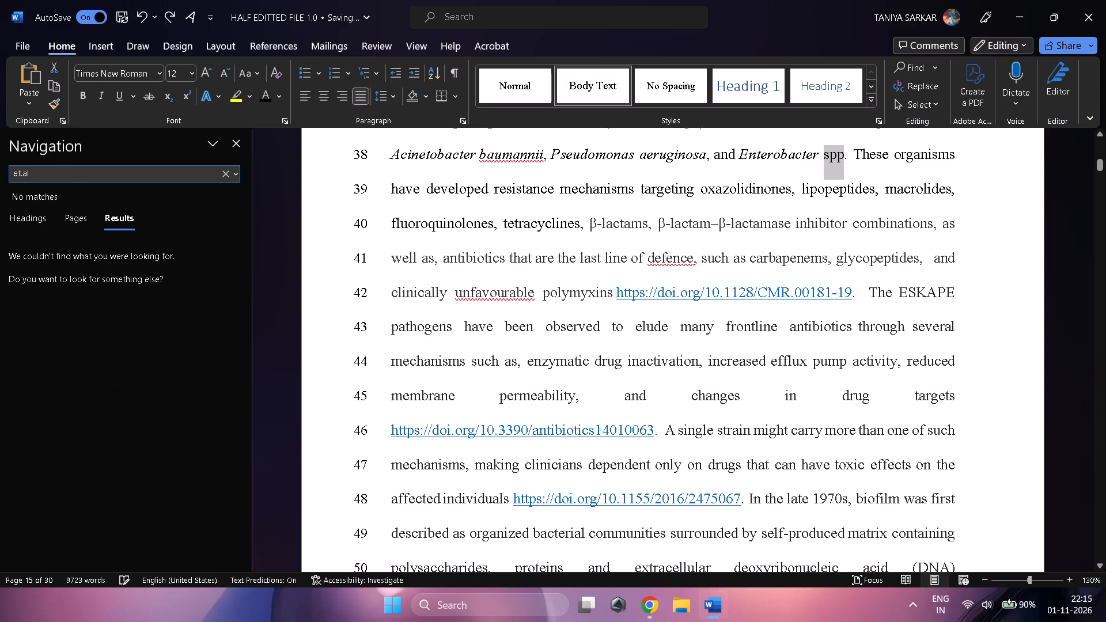
pyautogui.click(74, 174)
pyautogui.press('BackSpace')
pyautogui.press('BackSpace')
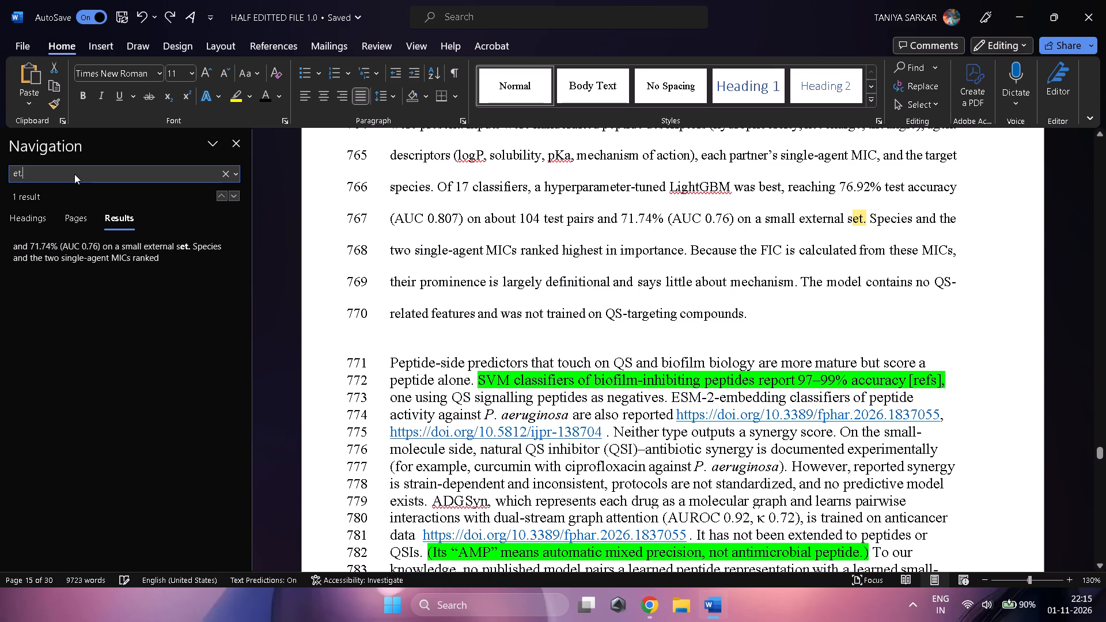
pyautogui.click(232, 196)
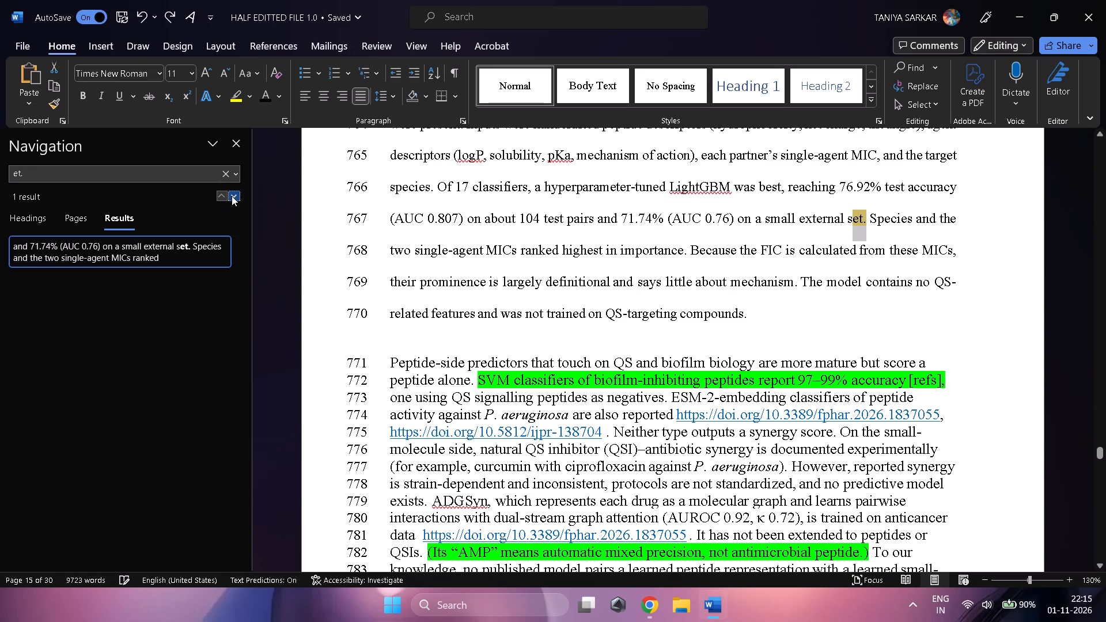
pyautogui.click(232, 196)
pyautogui.click(218, 196)
# Search the document for "al", step through the introduction's matches looking for "et al." citations, and close the search.
pyautogui.click(192, 170)
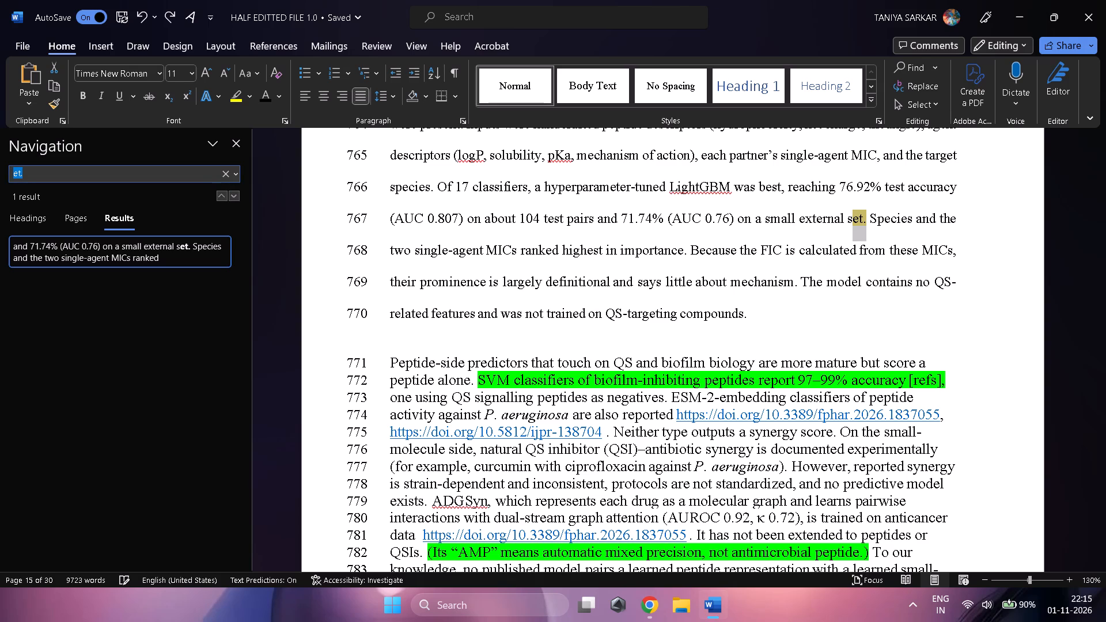
pyautogui.press('BackSpace')
pyautogui.write('al')
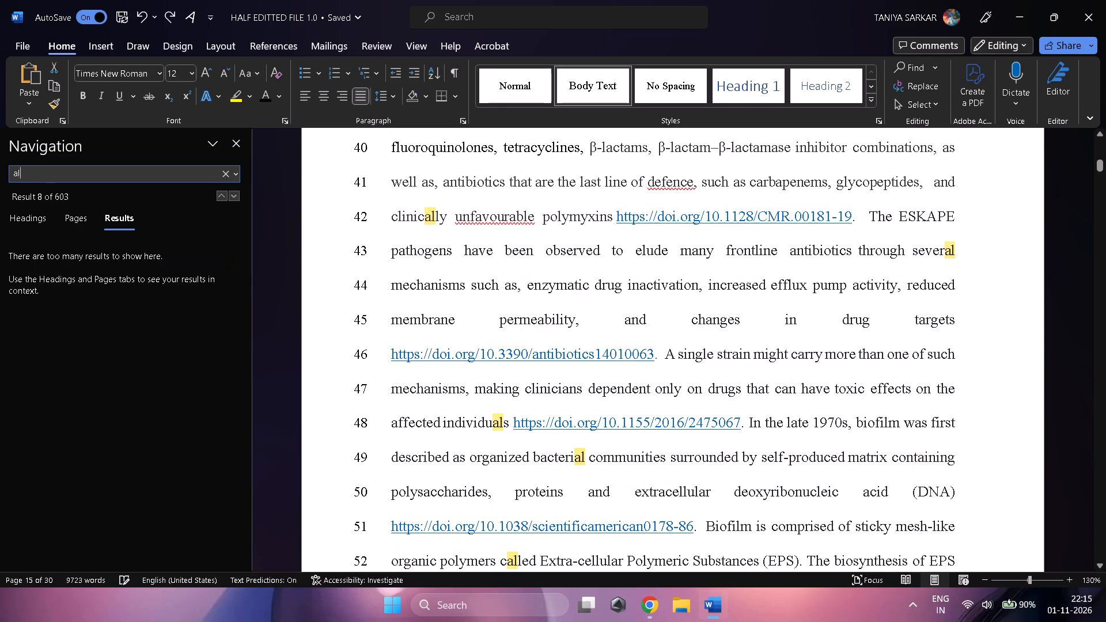
pyautogui.click(235, 198)
pyautogui.click(235, 198)
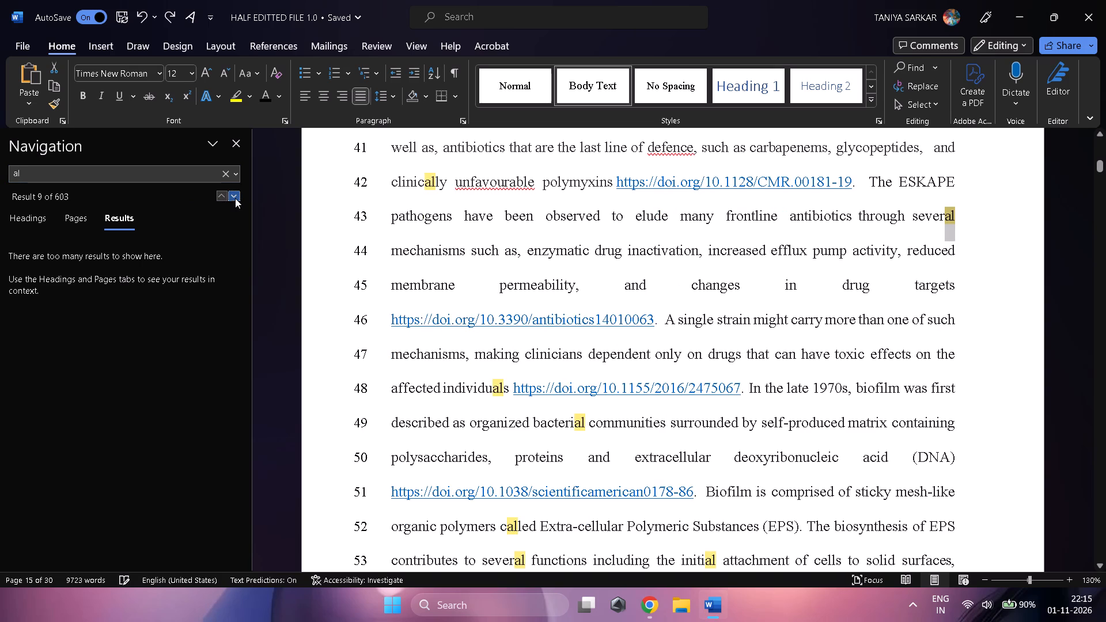
pyautogui.click(235, 198)
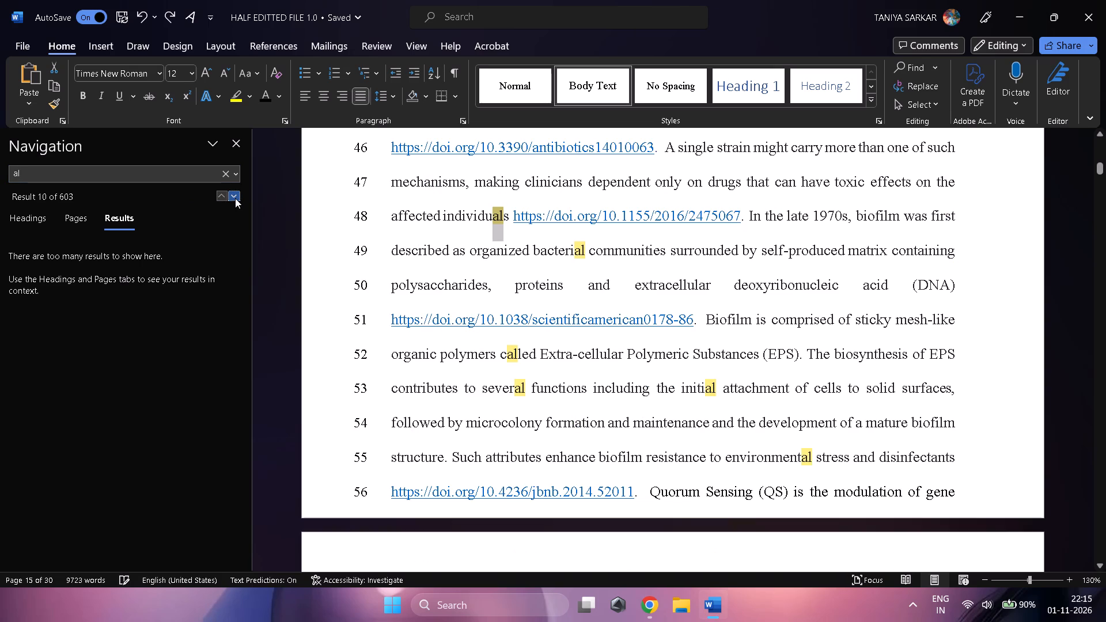
pyautogui.click(235, 198)
pyautogui.click(235, 198)
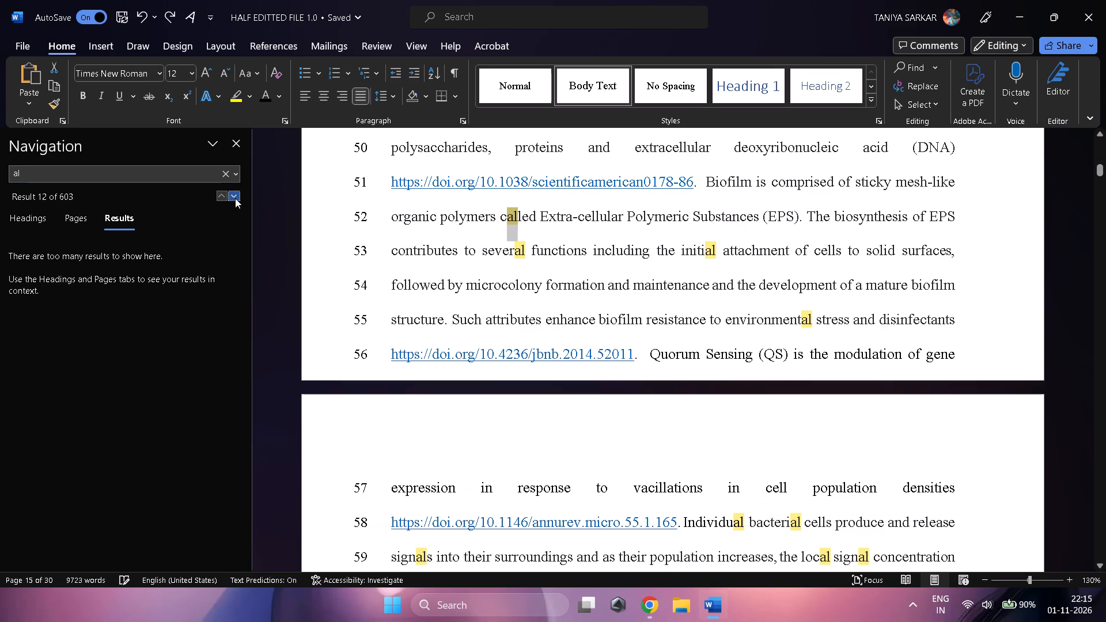
pyautogui.click(235, 198)
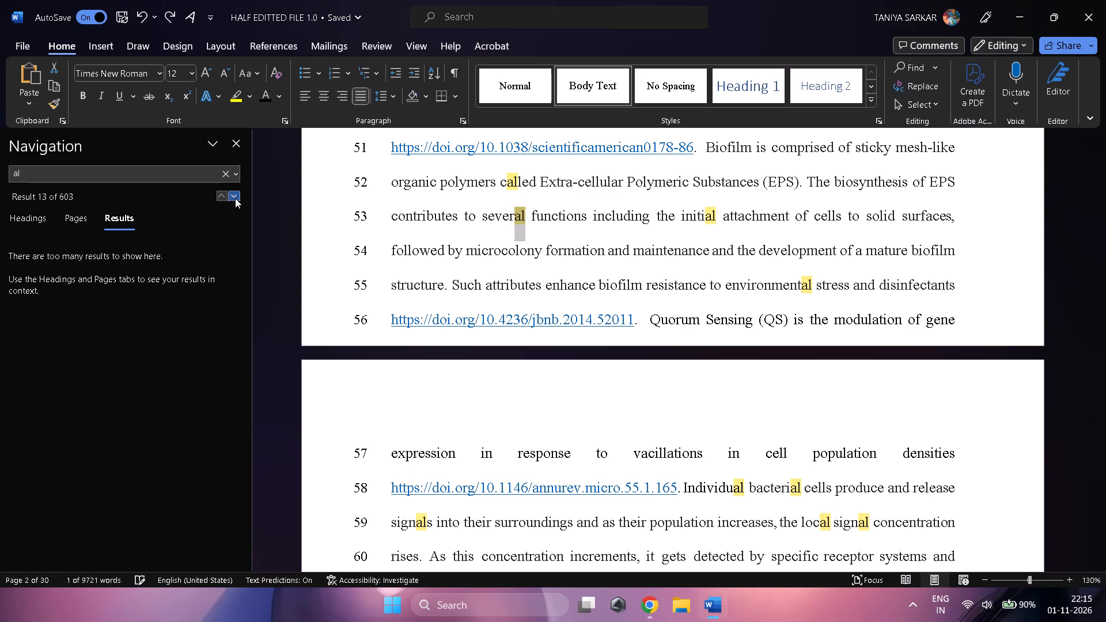
pyautogui.click(235, 198)
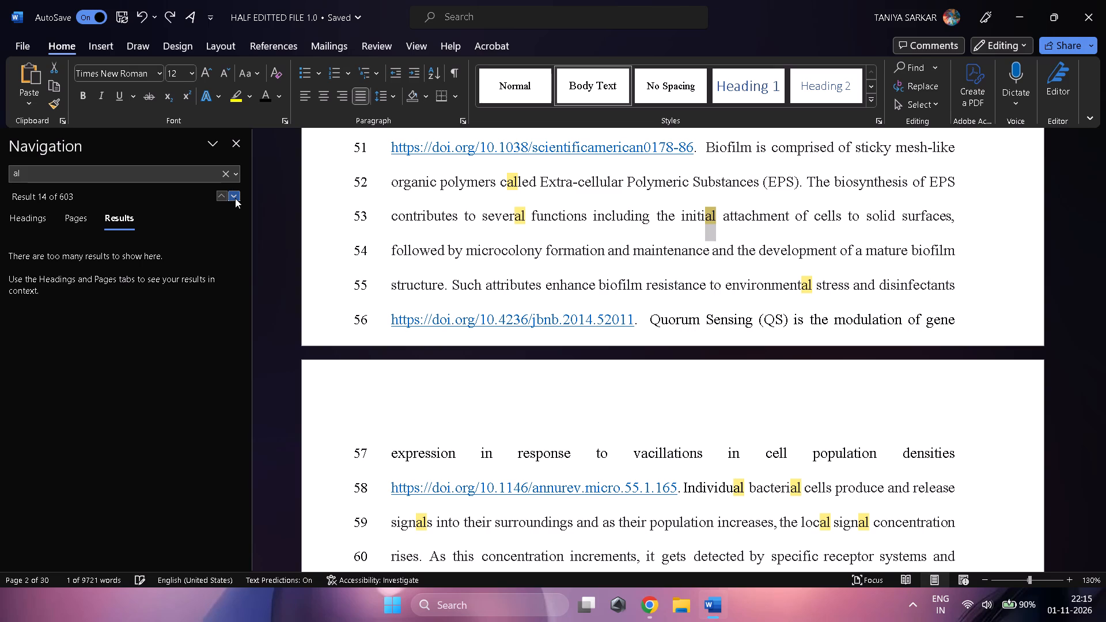
pyautogui.click(235, 198)
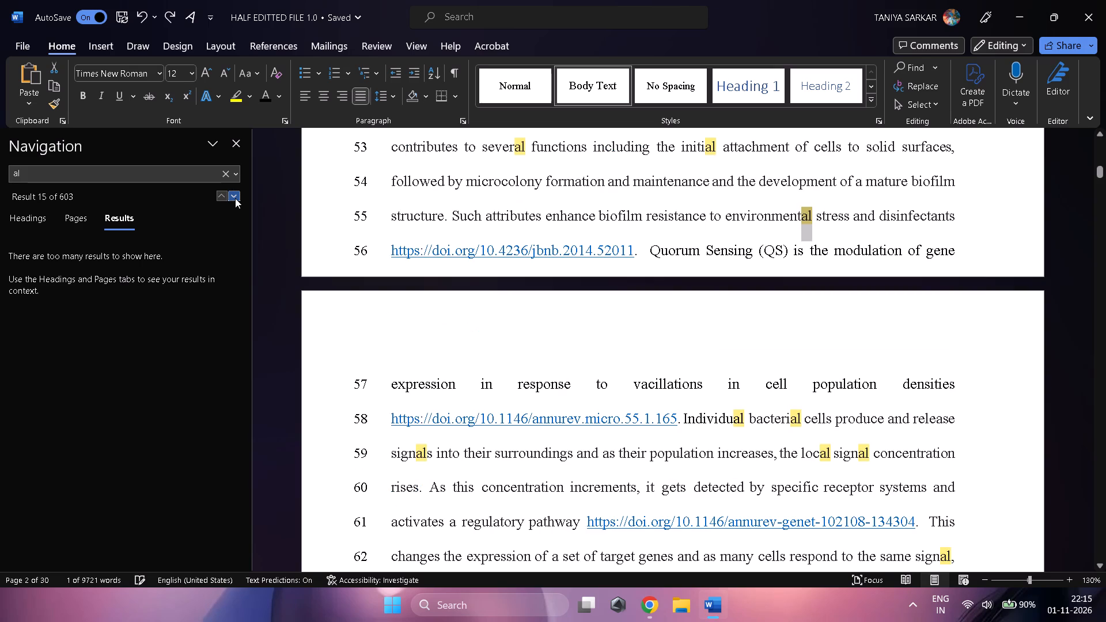
pyautogui.click(235, 198)
pyautogui.click(235, 198)
pyautogui.doubleClick(235, 198)
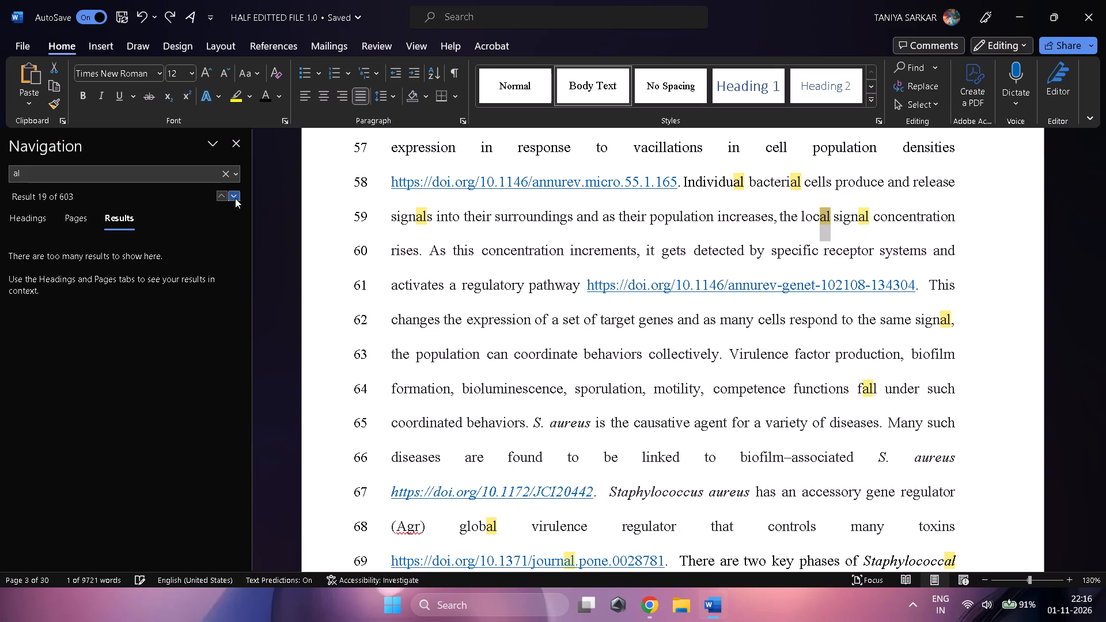
pyautogui.click(235, 198)
pyautogui.click(235, 198)
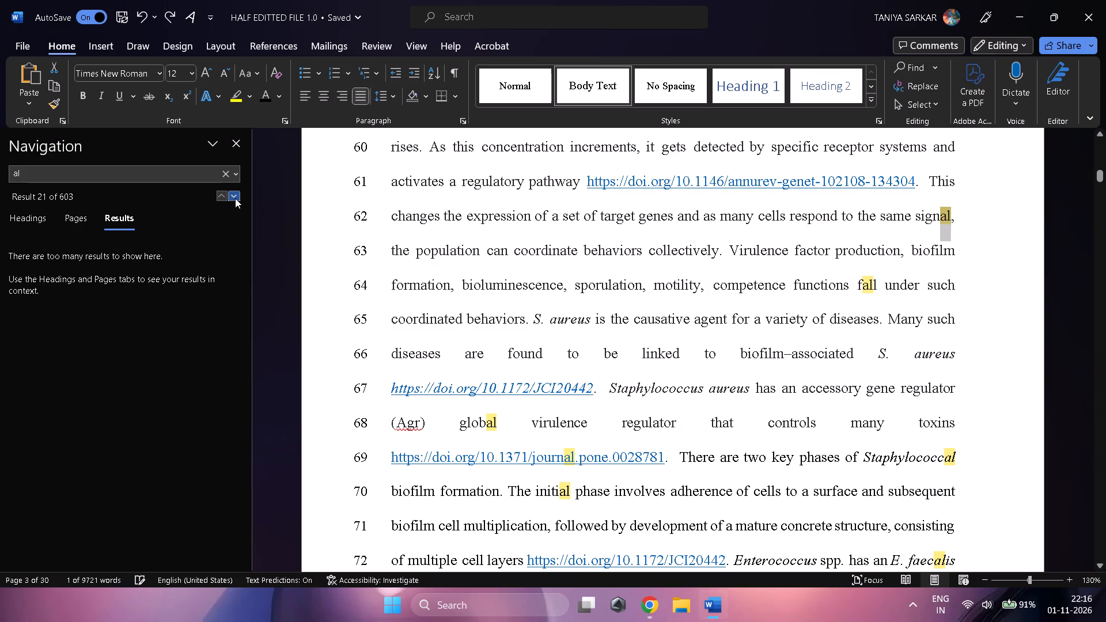
pyautogui.click(235, 198)
pyautogui.click(235, 198)
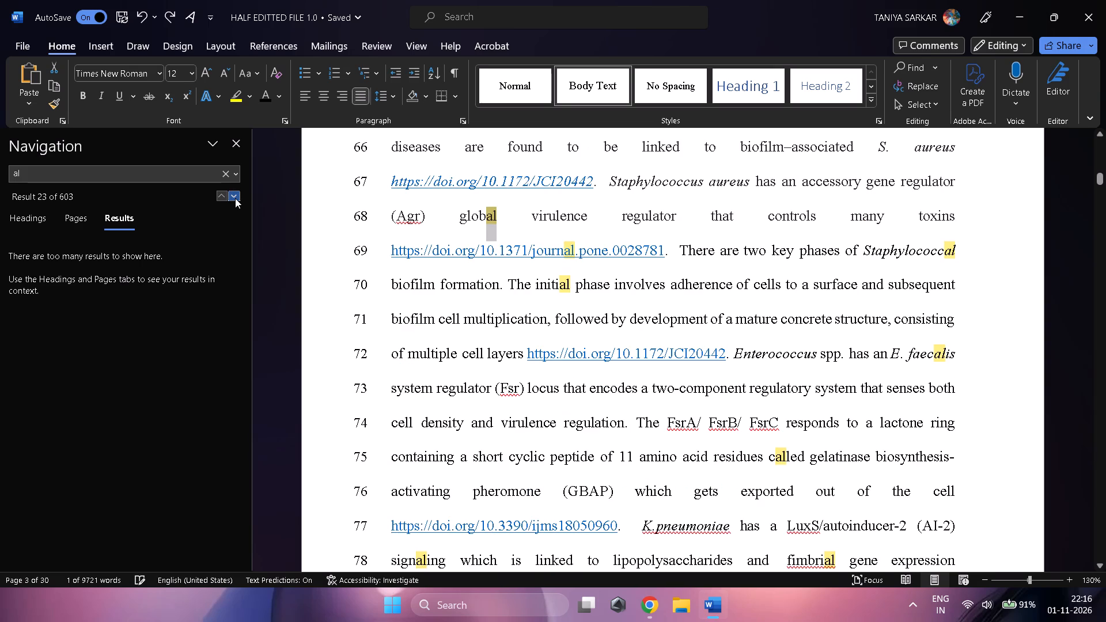
pyautogui.click(235, 198)
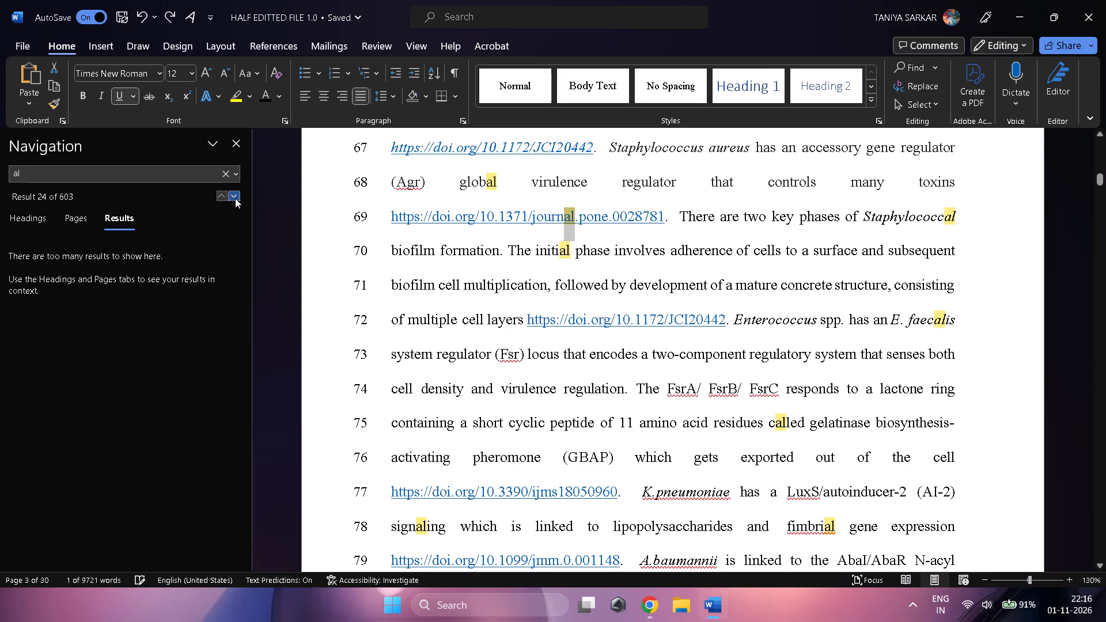
pyautogui.click(235, 198)
pyautogui.click(235, 198)
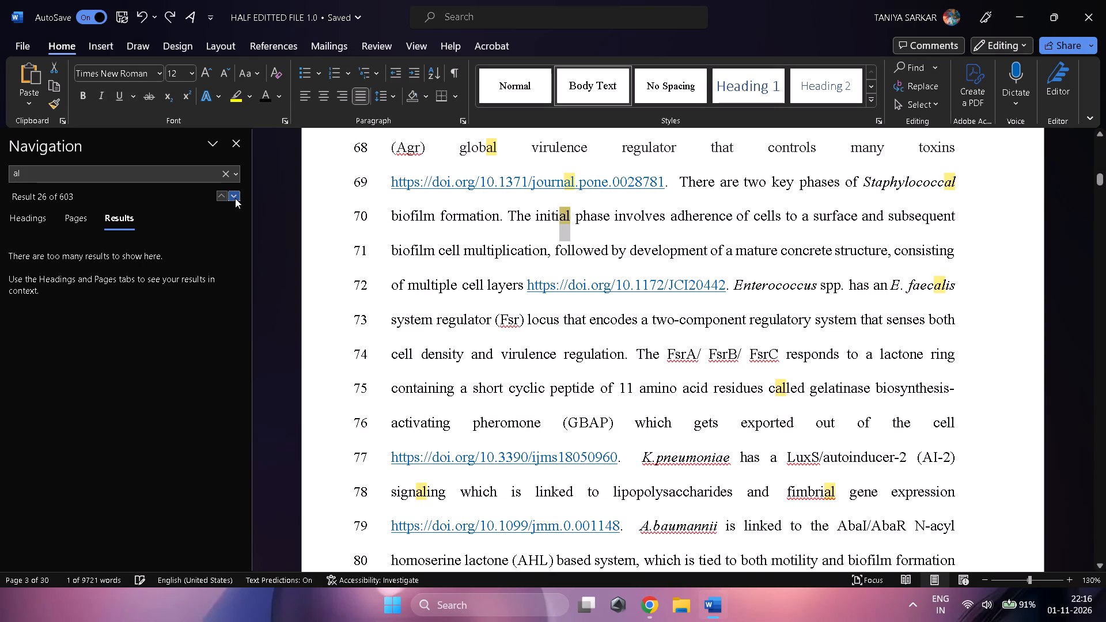
pyautogui.click(235, 198)
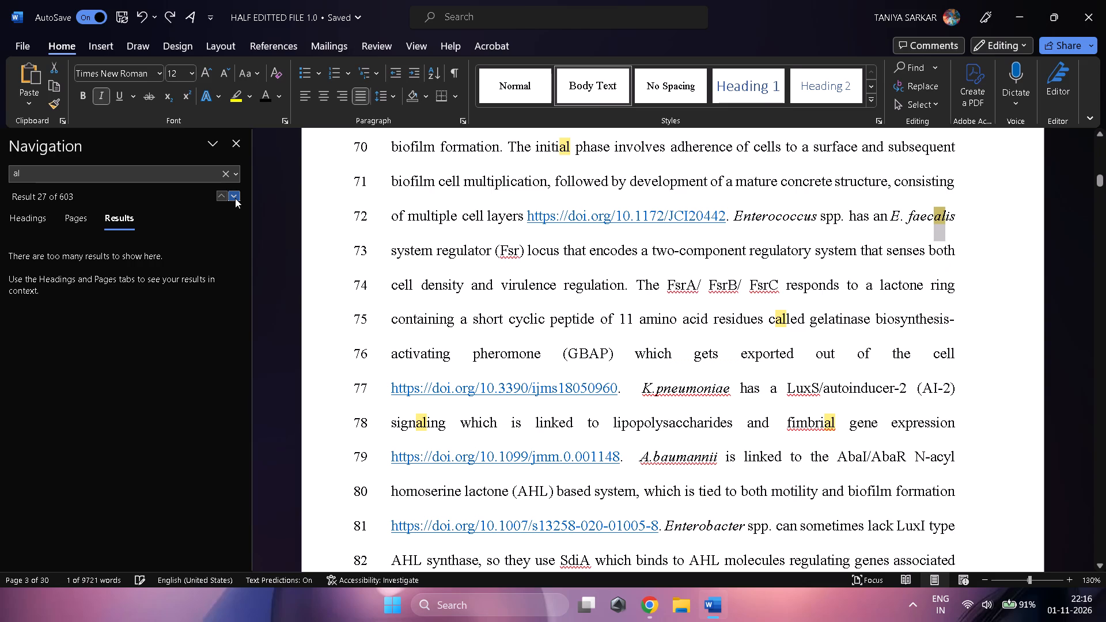
pyautogui.click(235, 198)
pyautogui.click(235, 198)
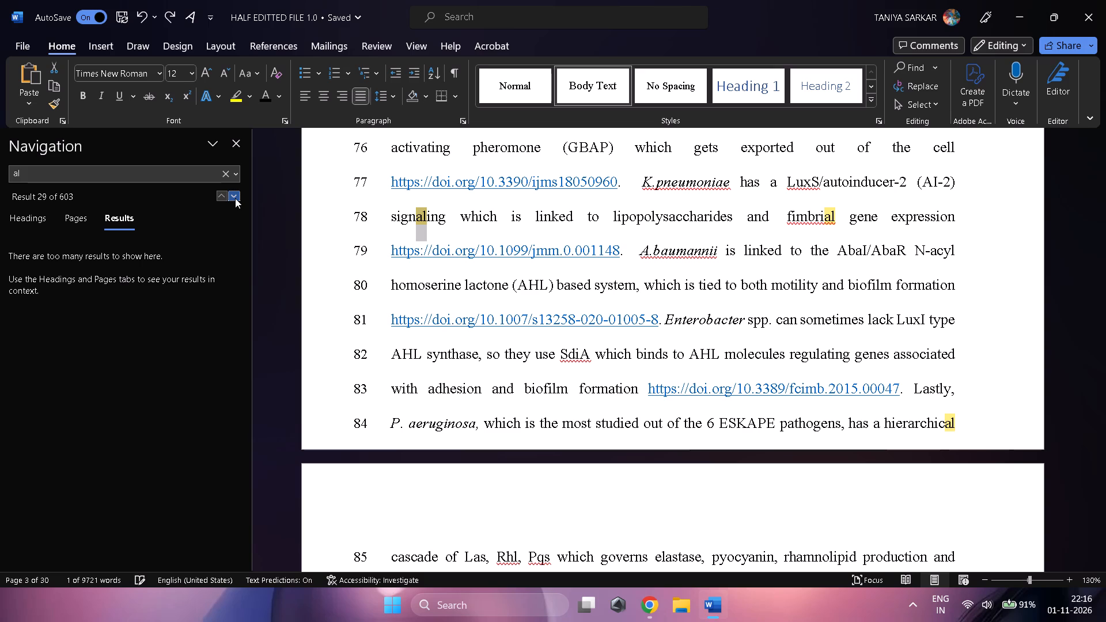
pyautogui.click(235, 198)
pyautogui.click(235, 198)
pyautogui.click(235, 198)
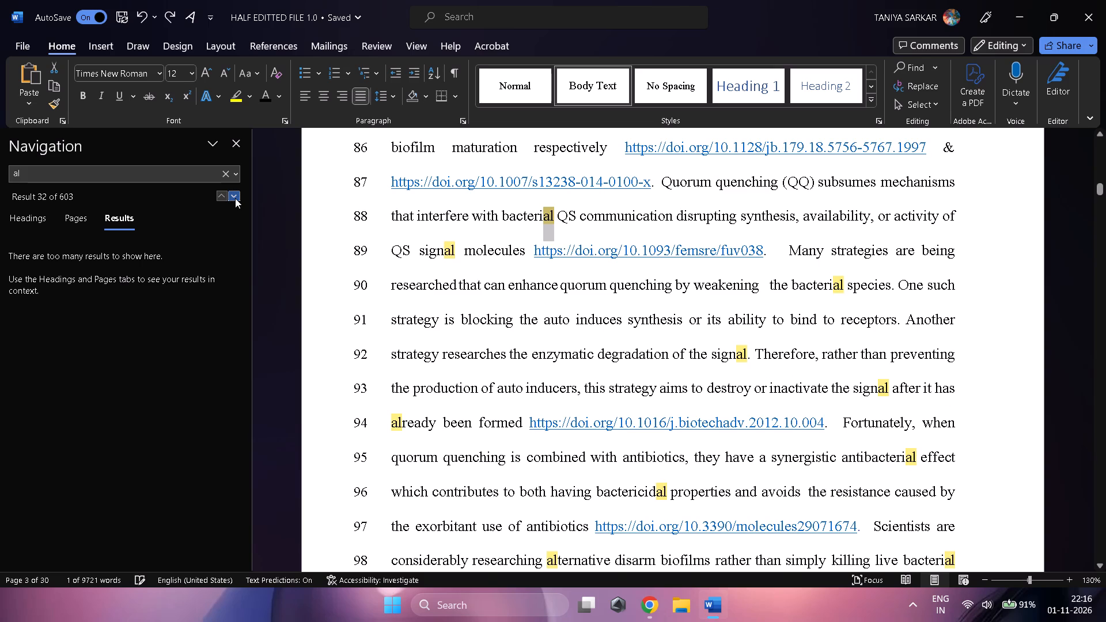
pyautogui.click(235, 198)
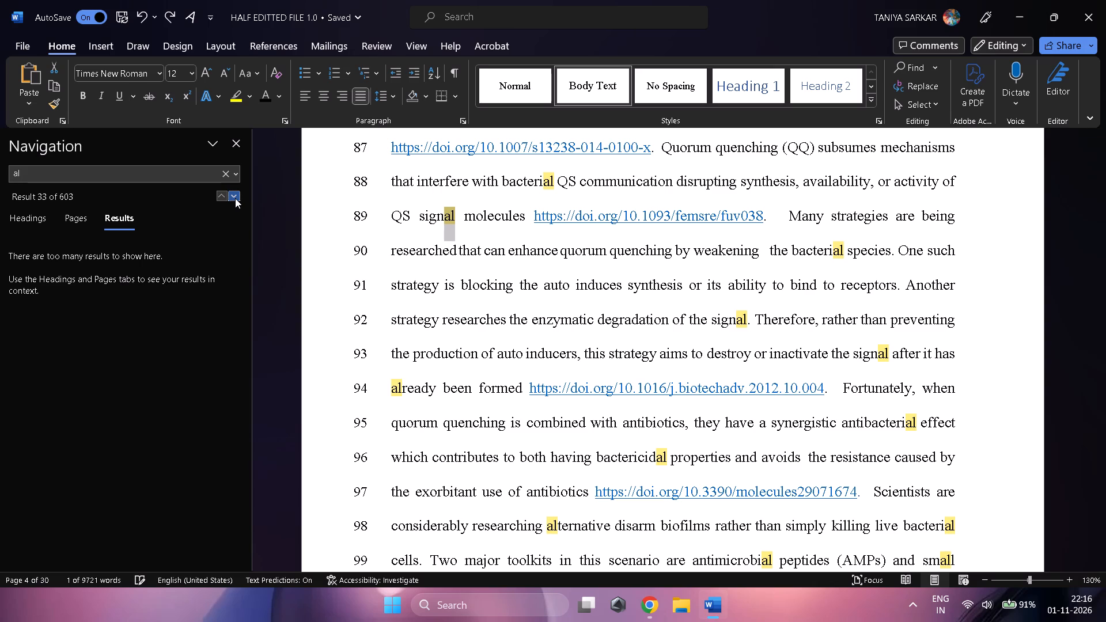
pyautogui.click(235, 198)
pyautogui.click(235, 198)
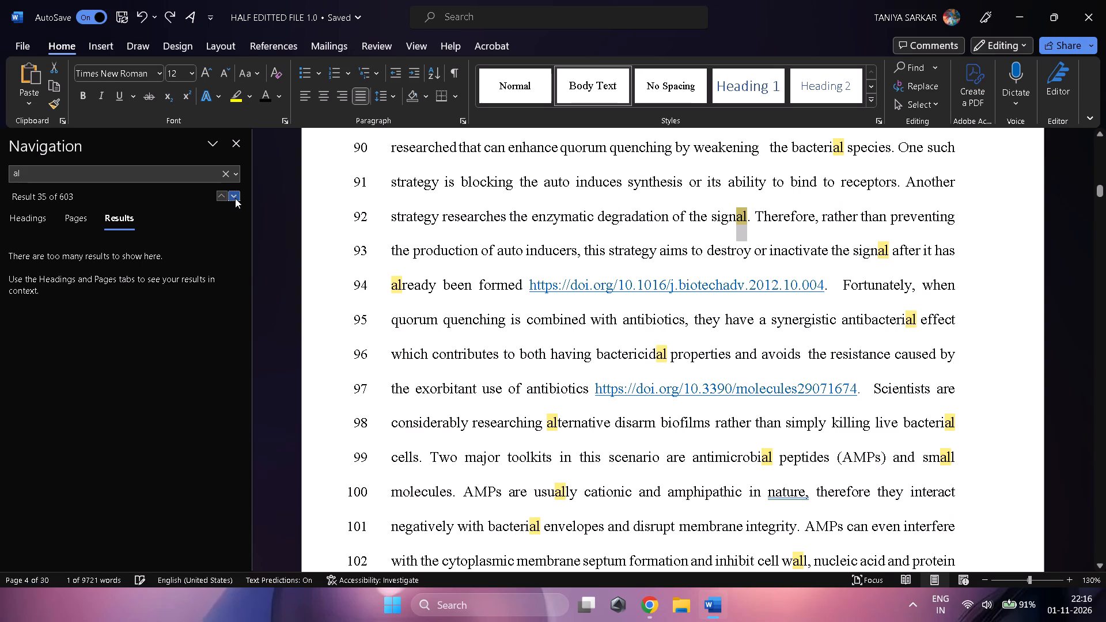
pyautogui.click(235, 198)
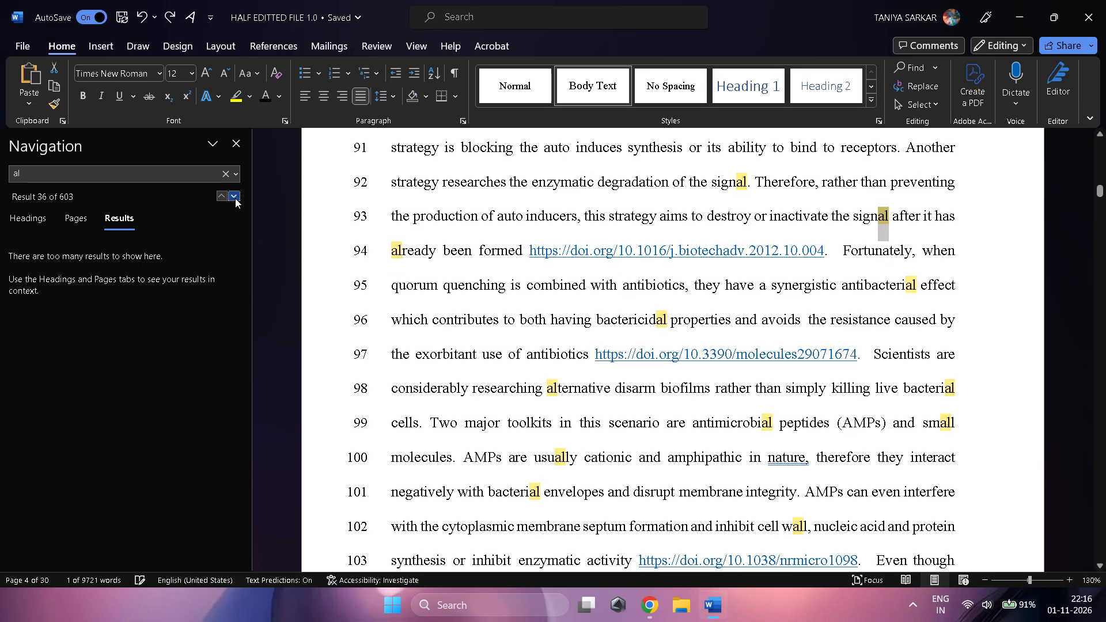
pyautogui.click(235, 198)
pyautogui.tripleClick(235, 198)
pyautogui.tripleClick(235, 198)
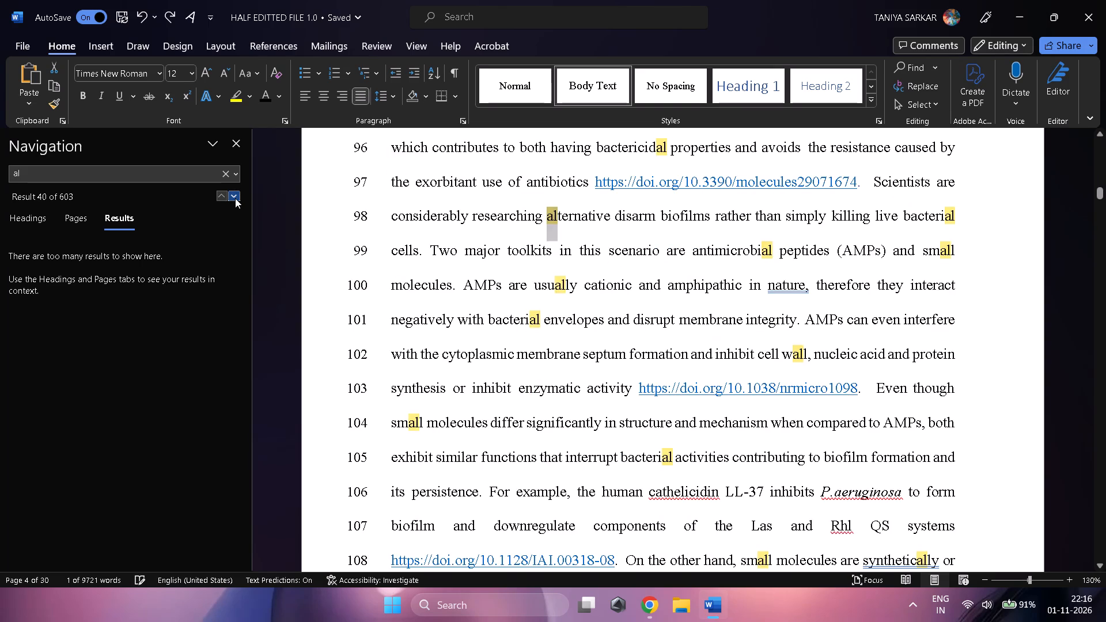
pyautogui.doubleClick(235, 198)
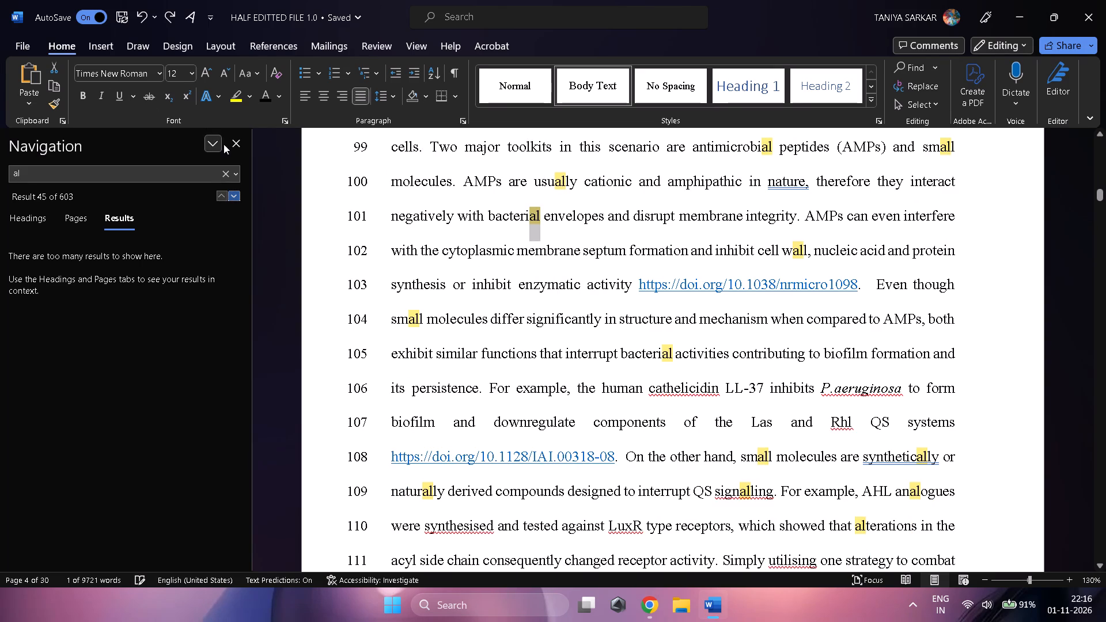
pyautogui.click(236, 146)
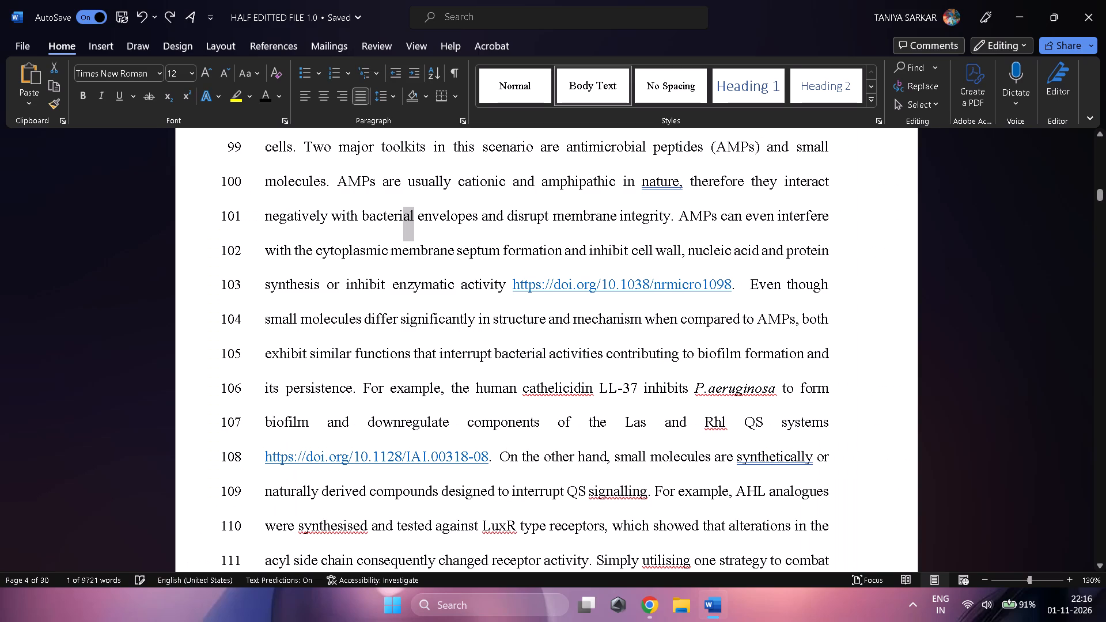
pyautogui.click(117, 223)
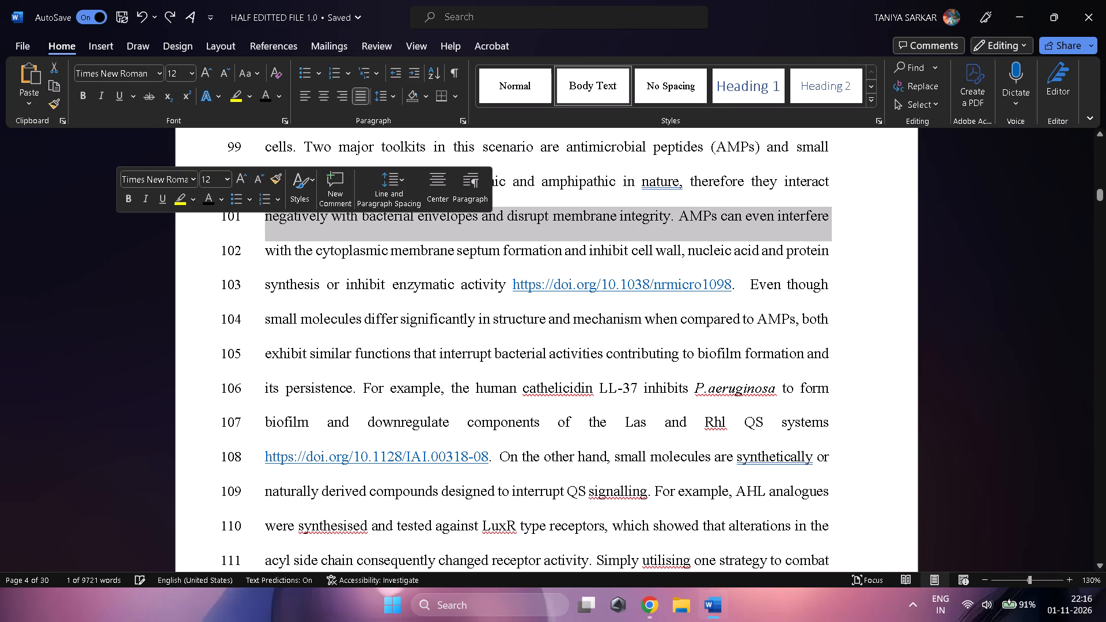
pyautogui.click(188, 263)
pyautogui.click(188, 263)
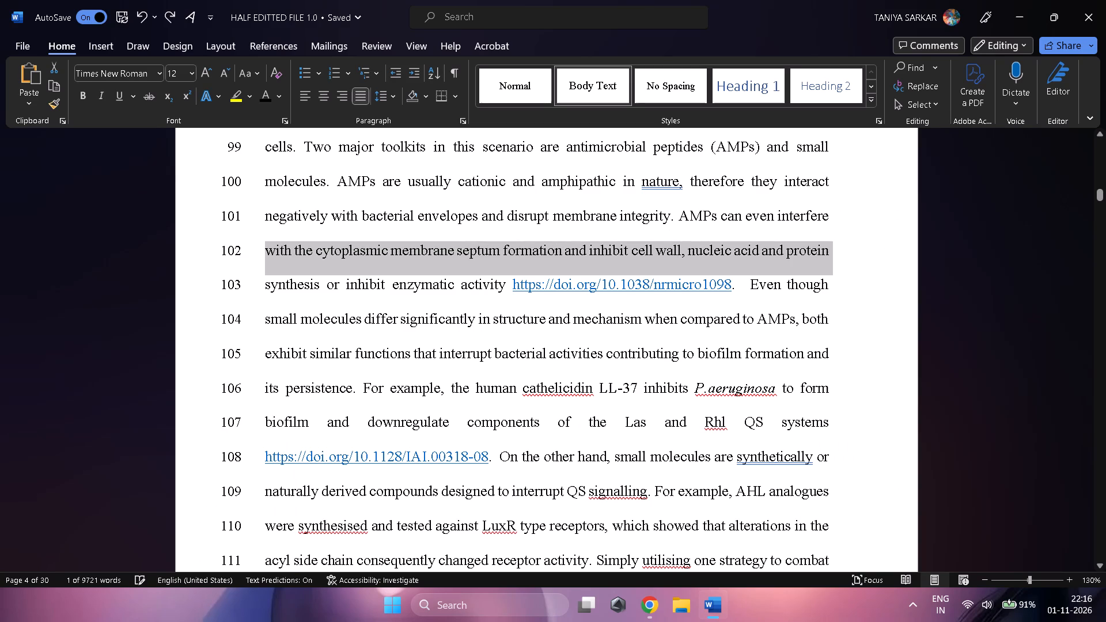
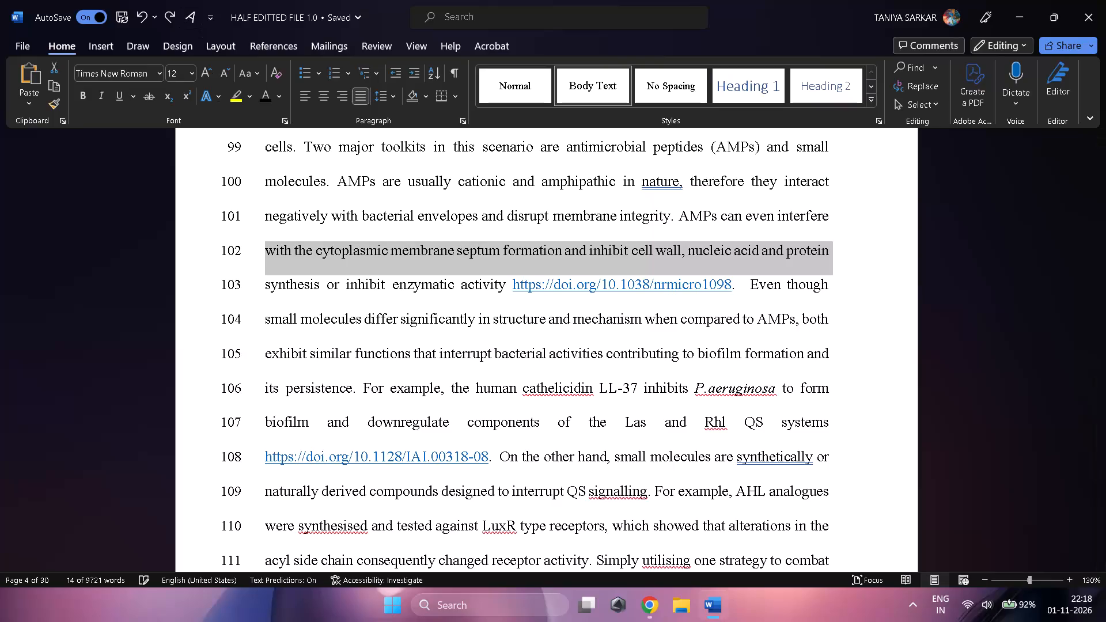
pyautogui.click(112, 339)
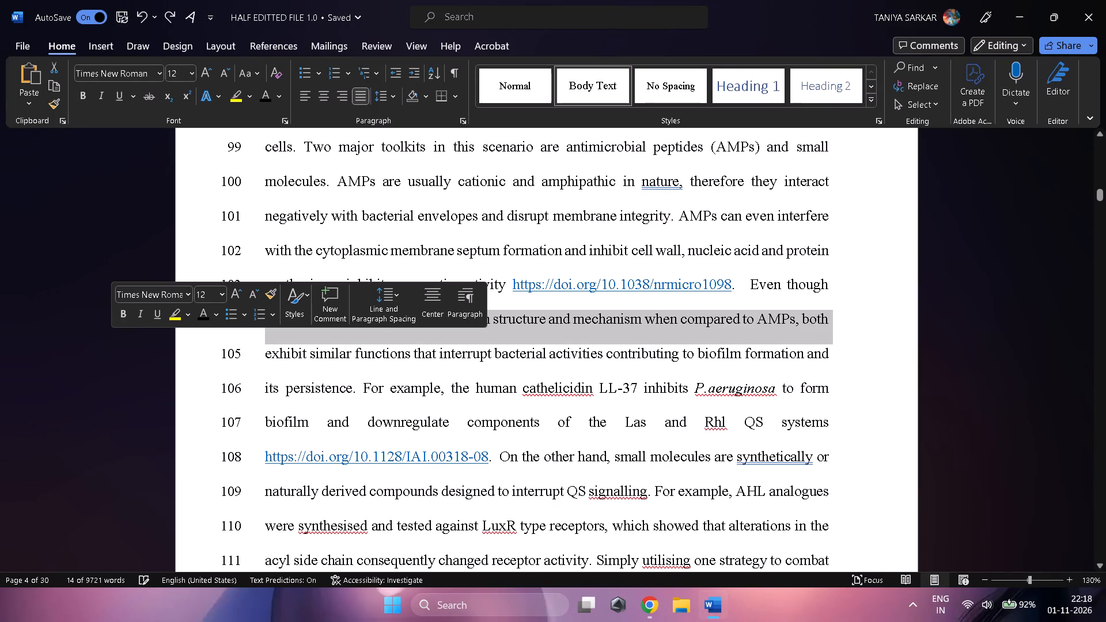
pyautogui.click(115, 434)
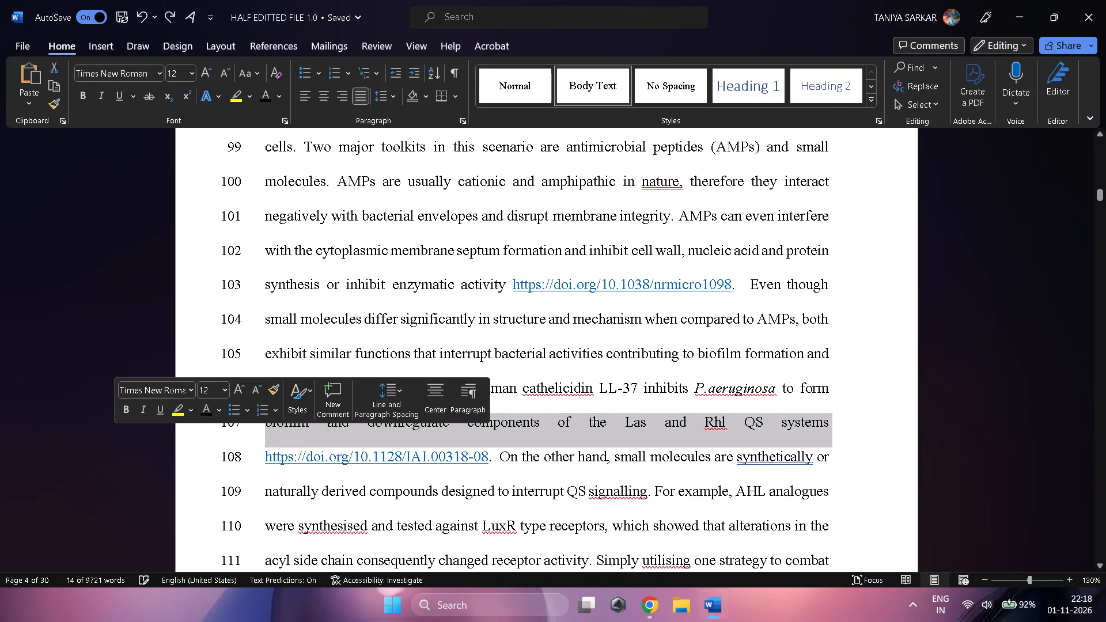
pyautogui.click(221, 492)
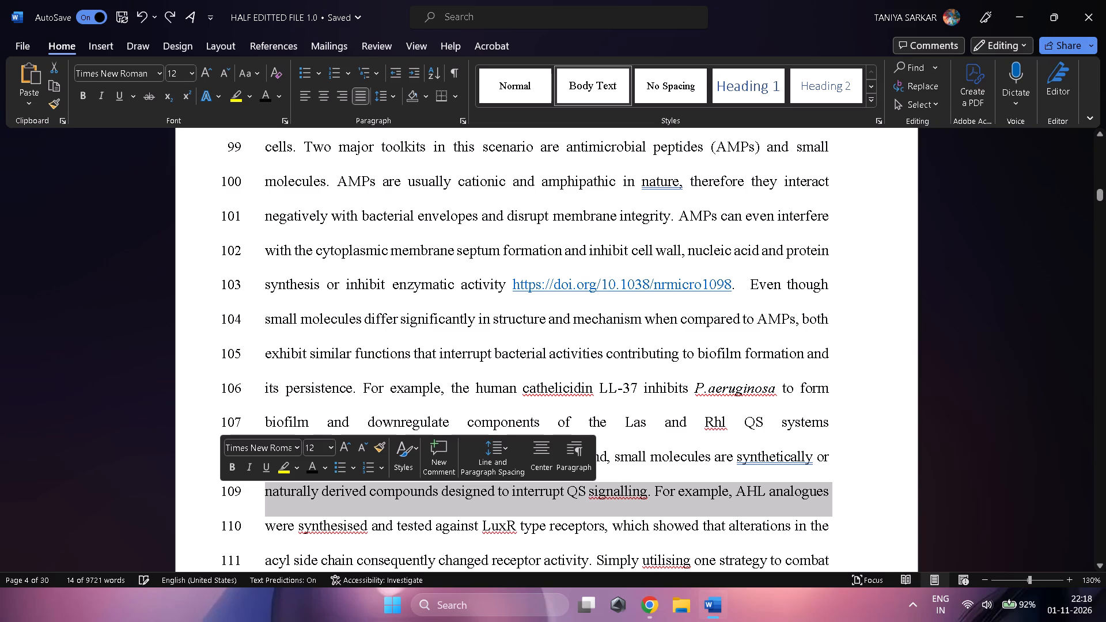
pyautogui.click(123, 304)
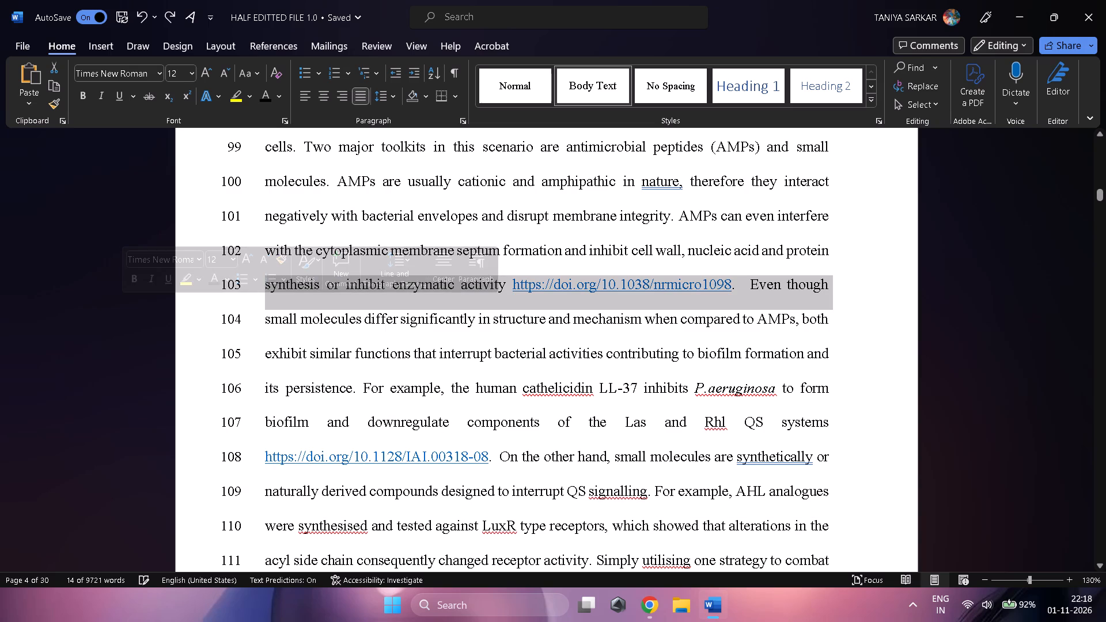
# Ignore the grammar suggestion on "nature," in the sentence about cationic and amphipathic AMPs.
pyautogui.click(653, 181)
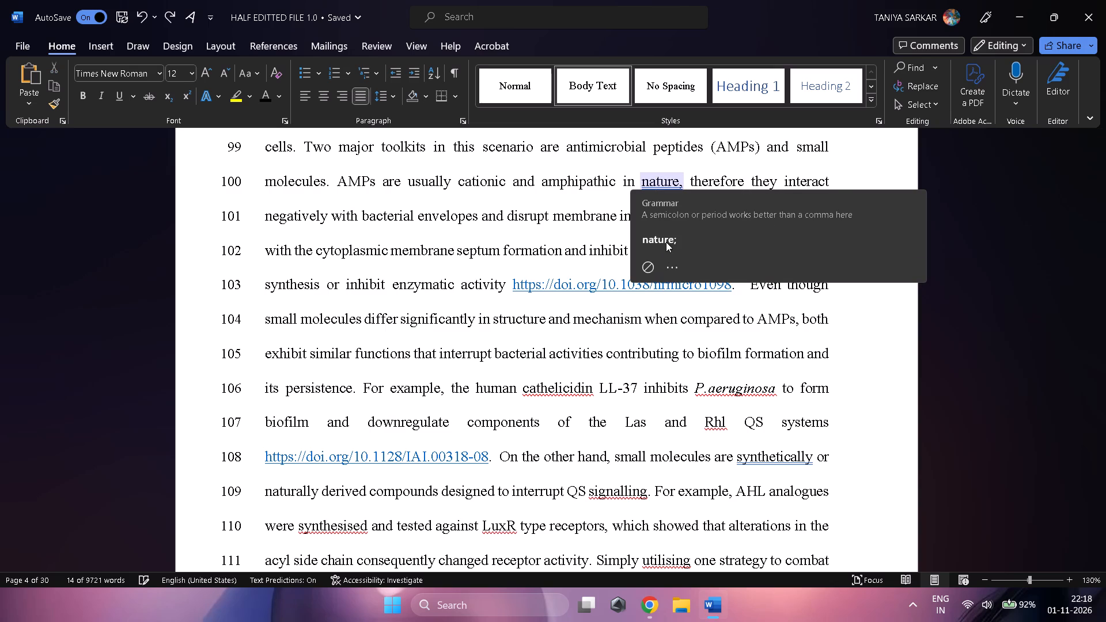
pyautogui.click(646, 265)
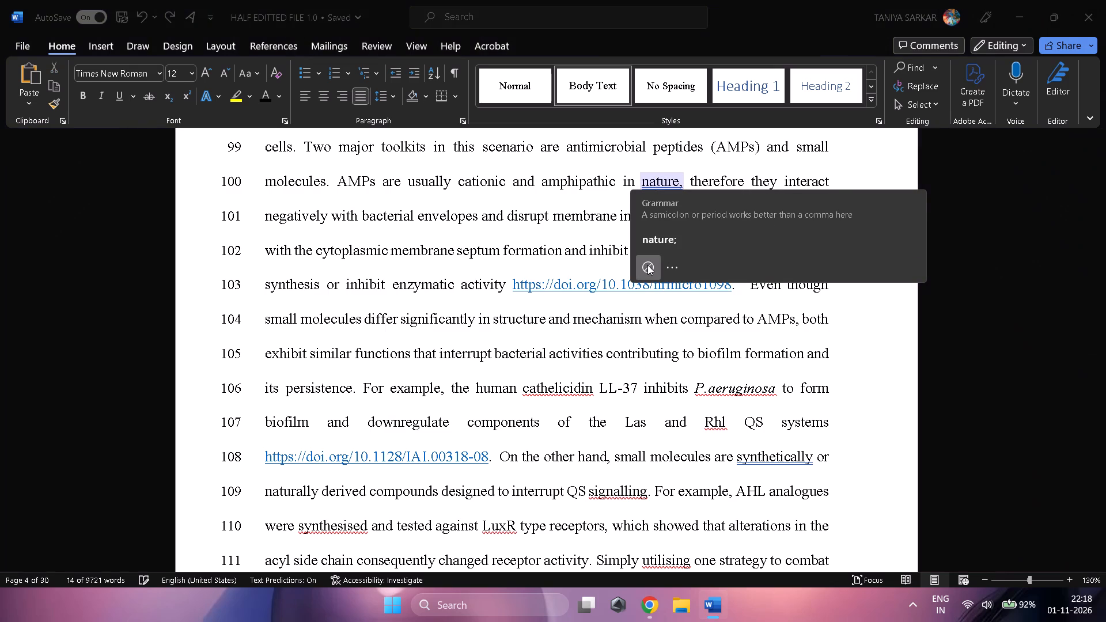
pyautogui.click(1058, 419)
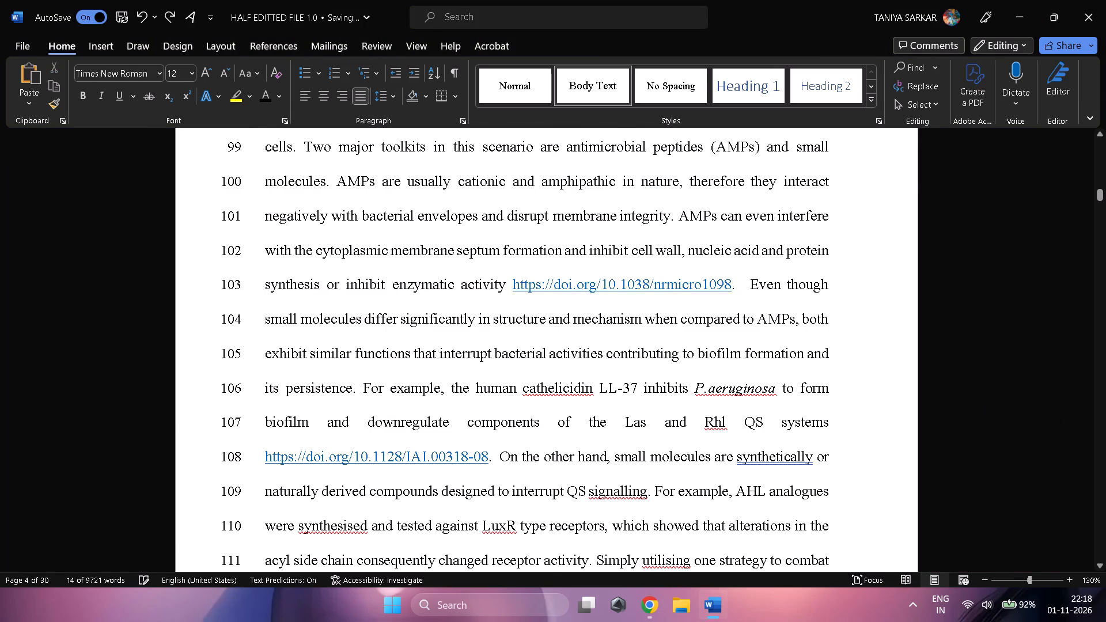
# Highlight the passage from "Beyond the microscopic battlefield" through its red "LINE NO. 137-156" note in turquoise.
pyautogui.keyDown('ctrl'); pyautogui.scroll(-9, 810, 319); pyautogui.keyUp('ctrl')
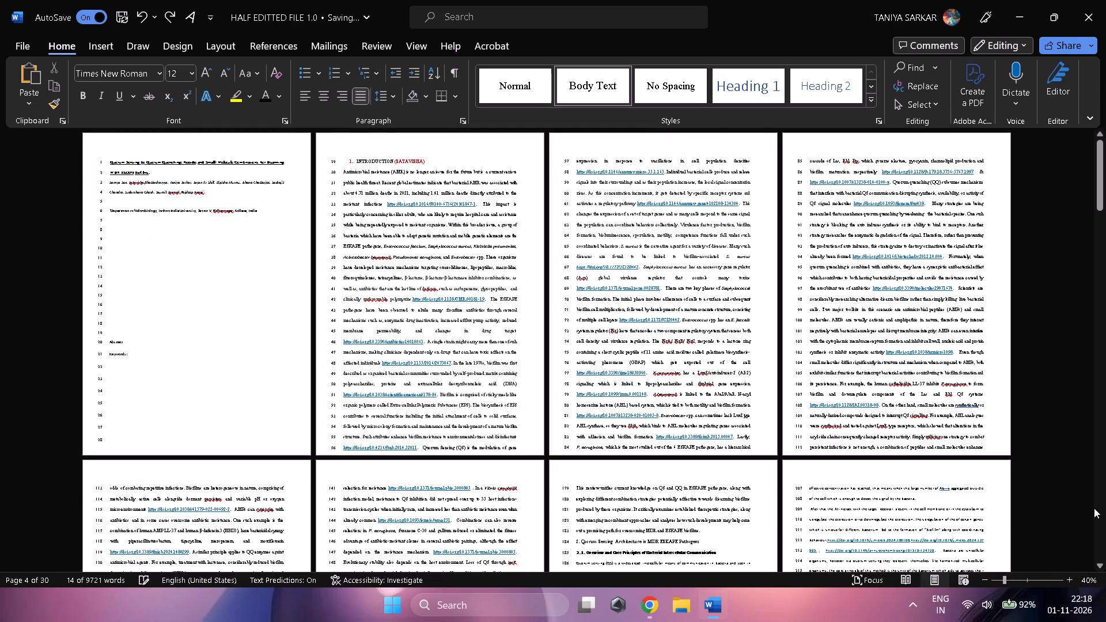
pyautogui.doubleClick(1099, 560)
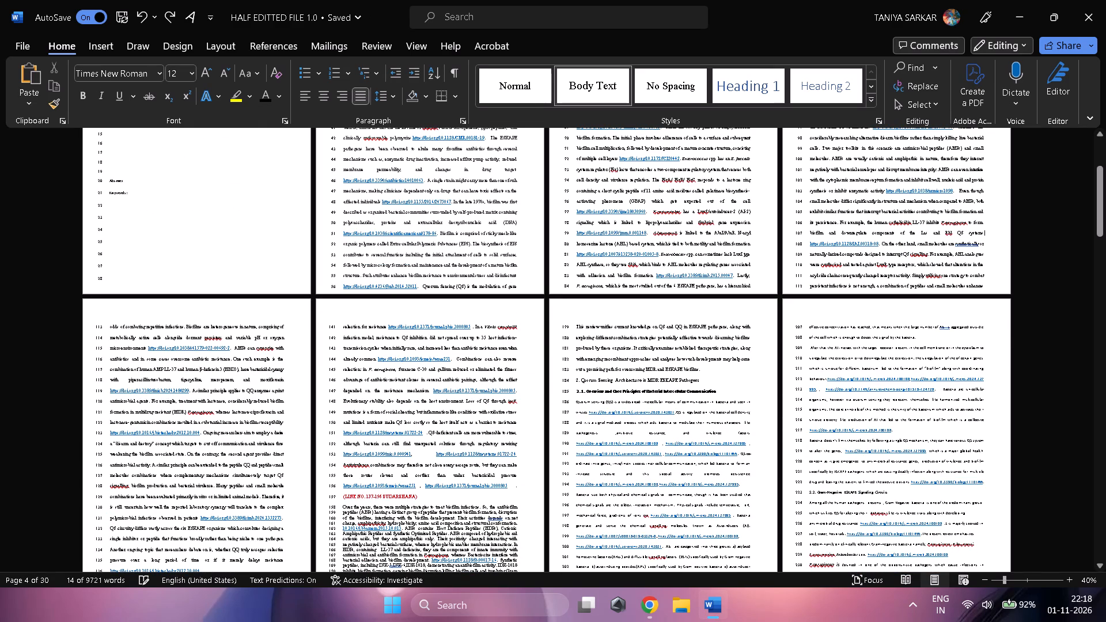
pyautogui.keyDown('ctrl'); pyautogui.scroll(4, 479, 465); pyautogui.keyUp('ctrl')
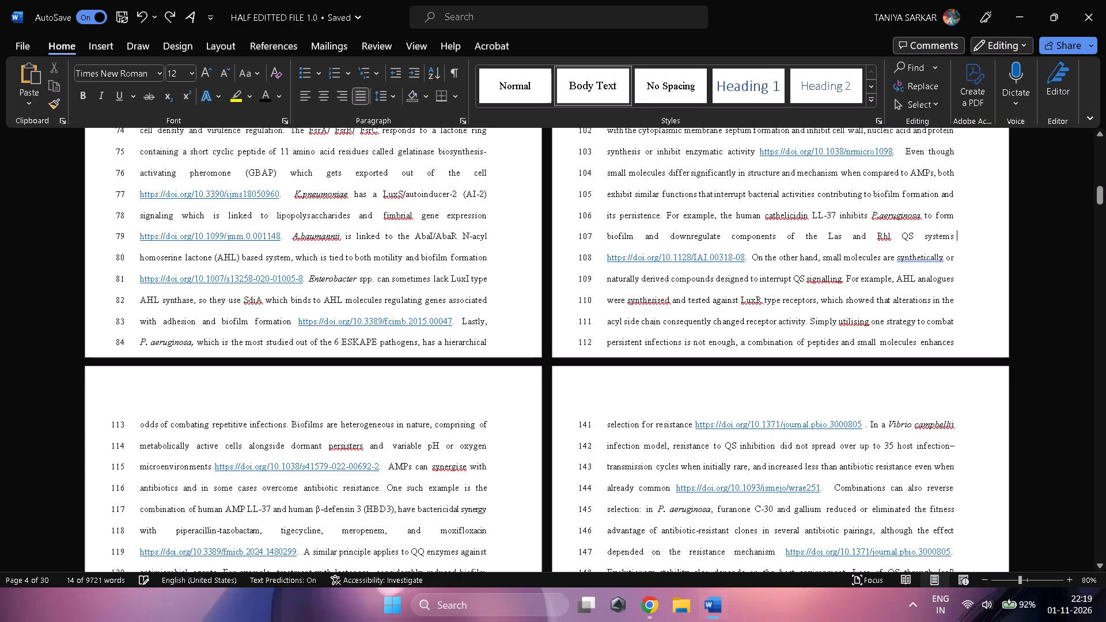
pyautogui.click(1100, 198)
pyautogui.moveTo(1100, 198); pyautogui.dragTo(1100, 149)
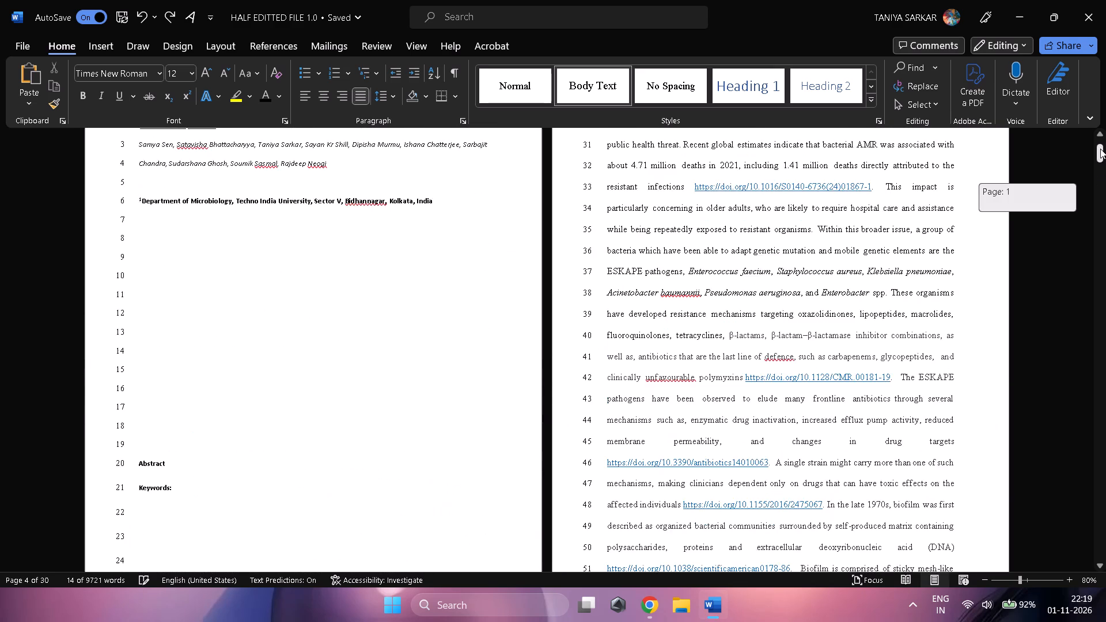
pyautogui.moveTo(1100, 149); pyautogui.dragTo(1105, 195)
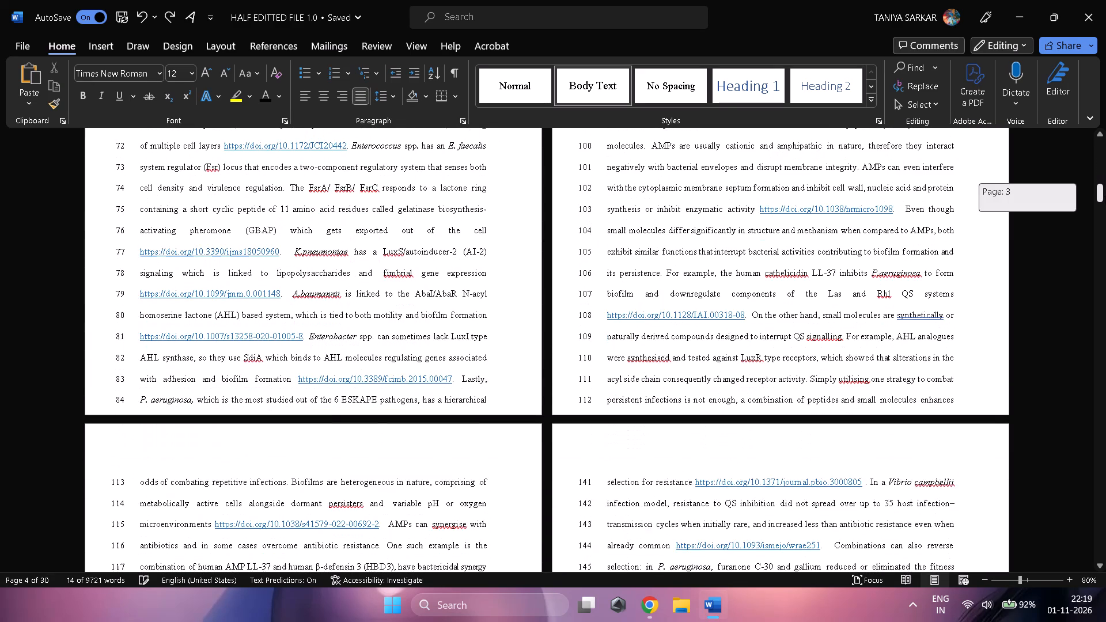
pyautogui.moveTo(1105, 195); pyautogui.dragTo(1105, 214)
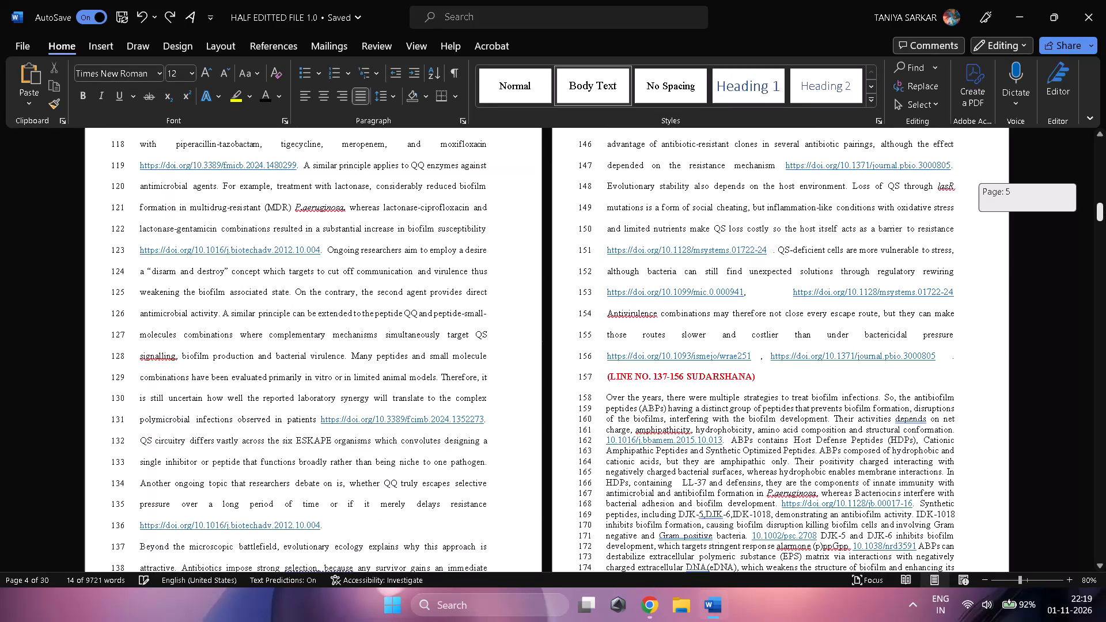
pyautogui.moveTo(1105, 214); pyautogui.dragTo(1105, 218)
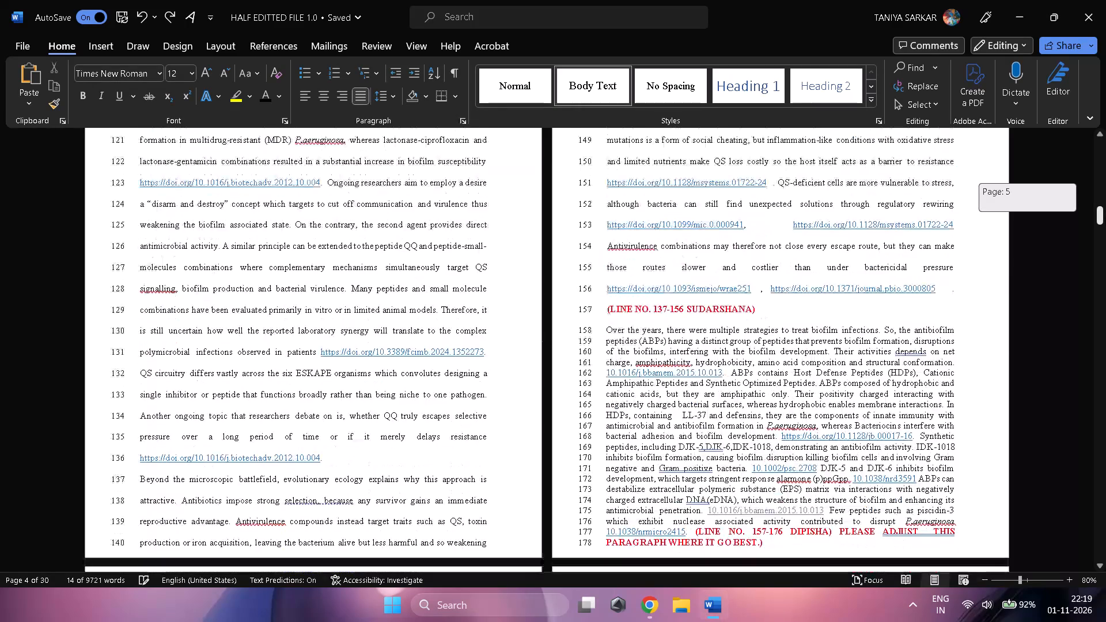
pyautogui.moveTo(1105, 218); pyautogui.dragTo(1105, 214)
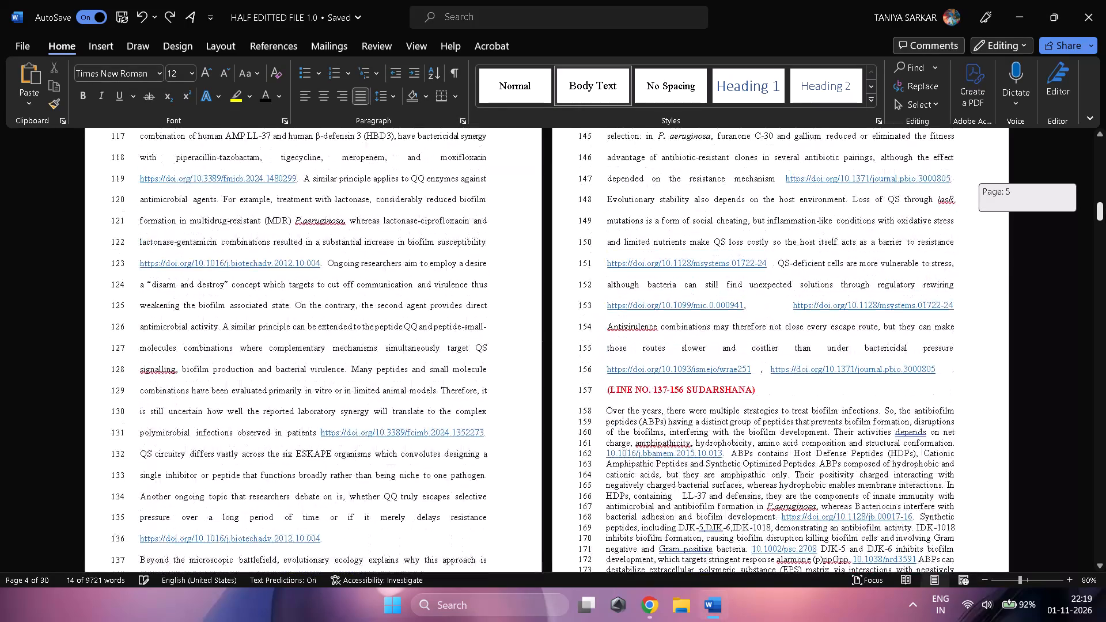
pyautogui.moveTo(1105, 214); pyautogui.dragTo(1105, 223)
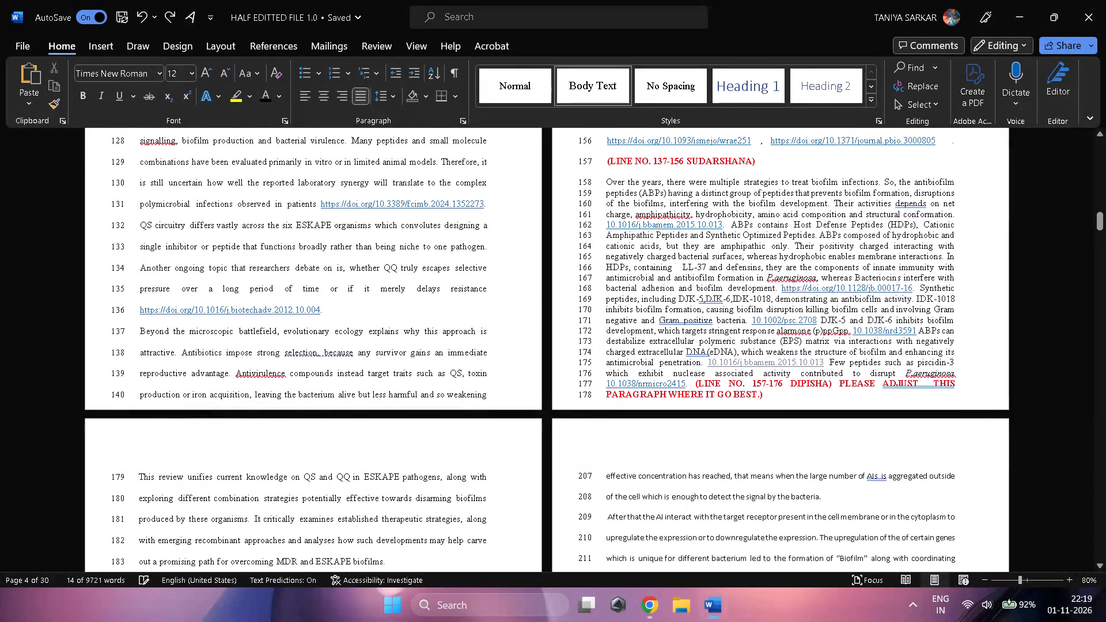
pyautogui.moveTo(145, 331); pyautogui.dragTo(418, 382)
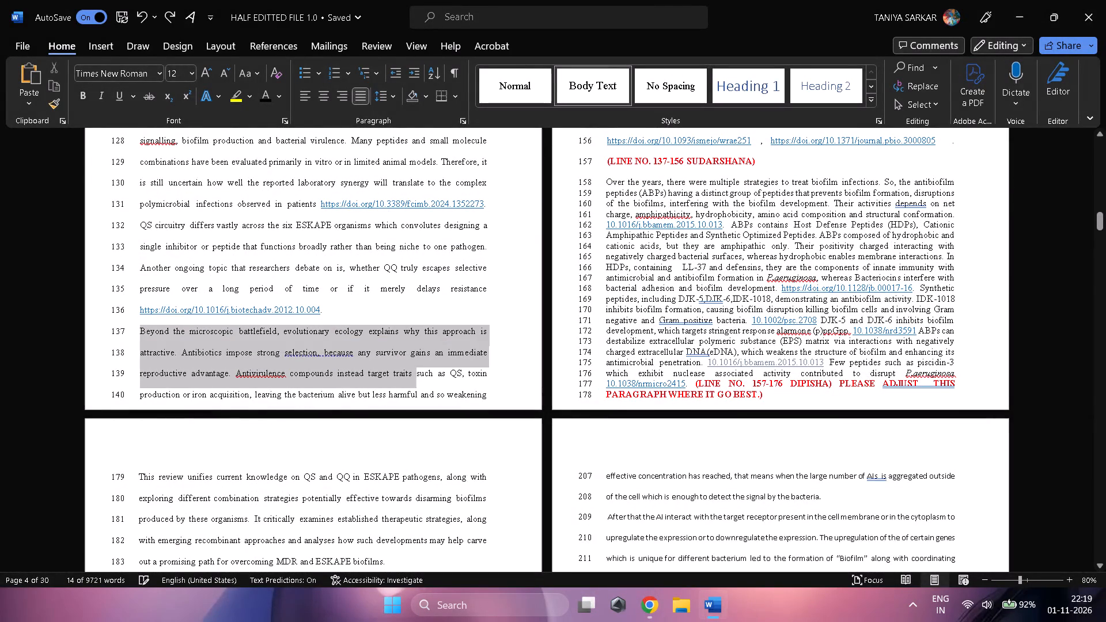
pyautogui.moveTo(418, 382); pyautogui.dragTo(650, 202)
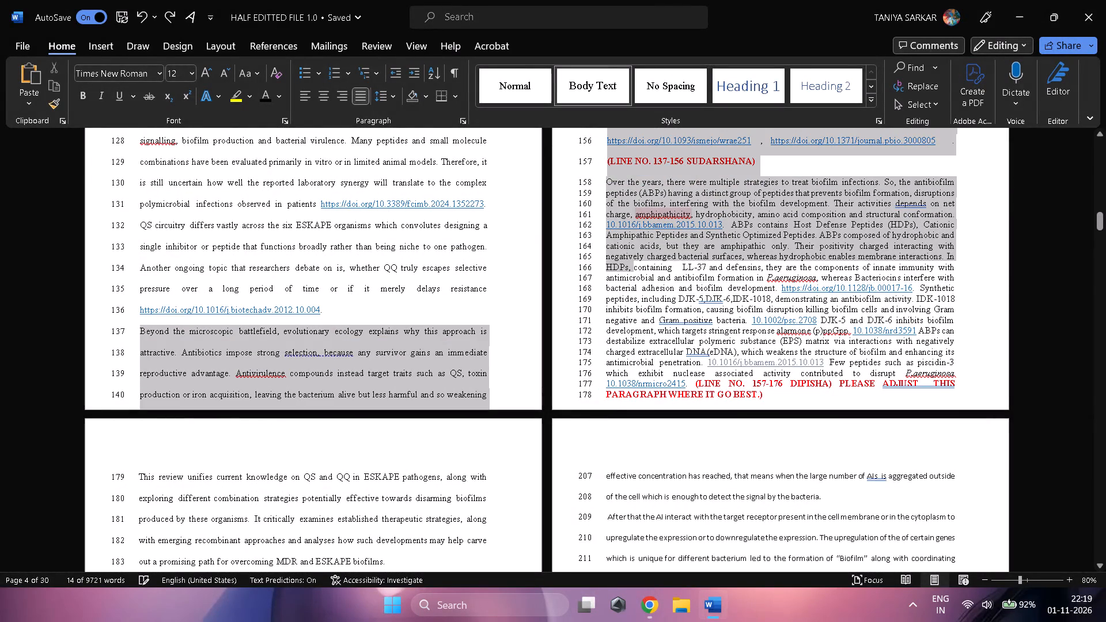
pyautogui.moveTo(650, 202); pyautogui.dragTo(777, 165)
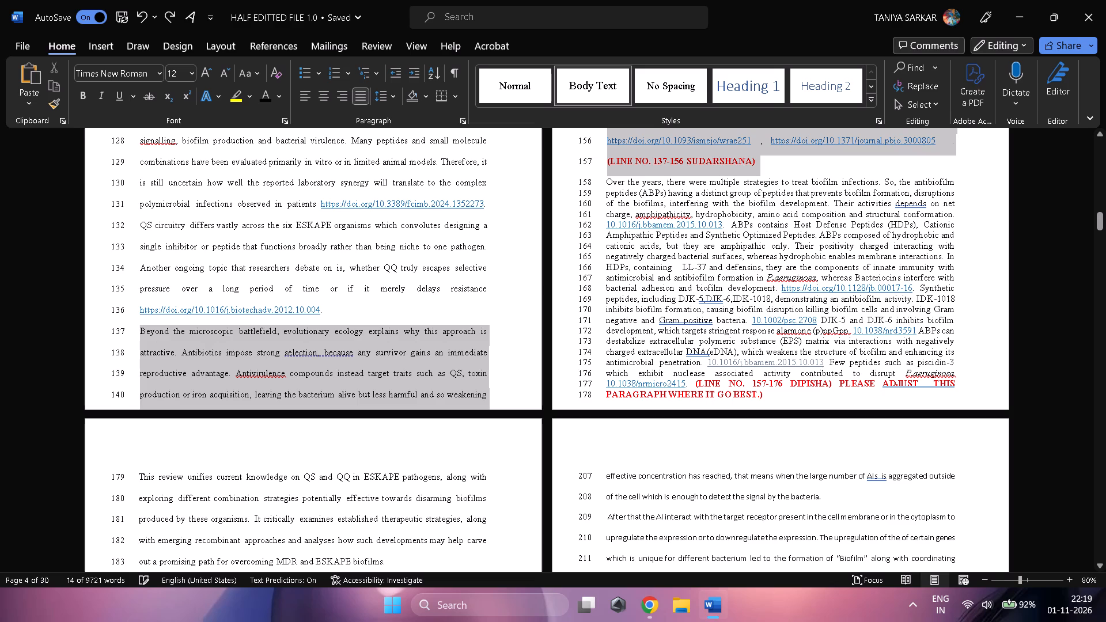
pyautogui.moveTo(777, 165); pyautogui.dragTo(779, 166)
pyautogui.click(808, 146)
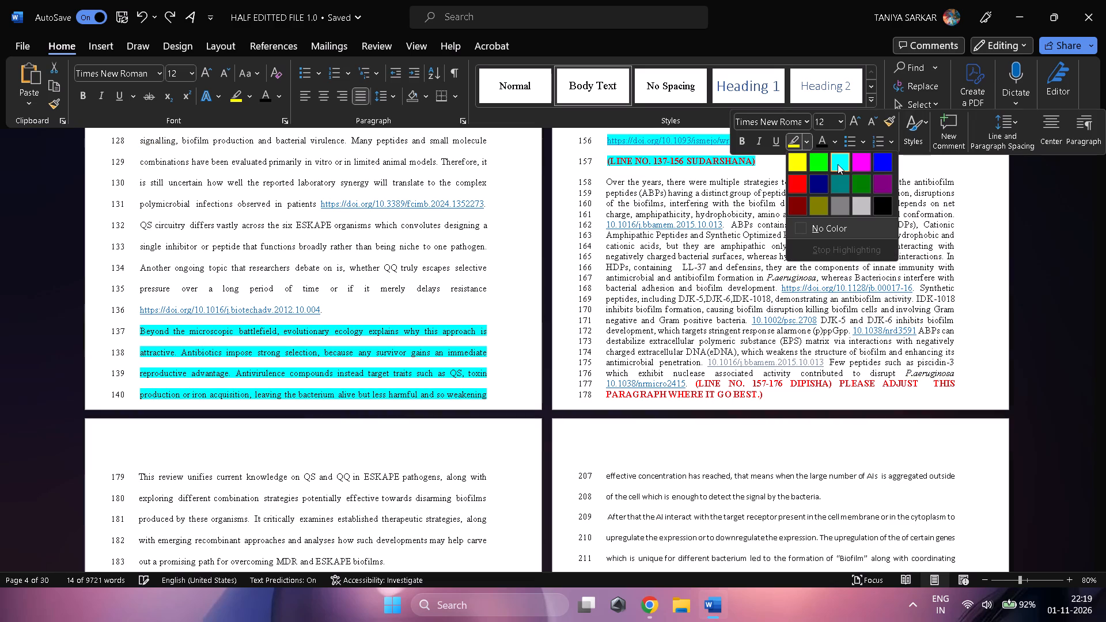
pyautogui.click(838, 164)
pyautogui.click(1043, 272)
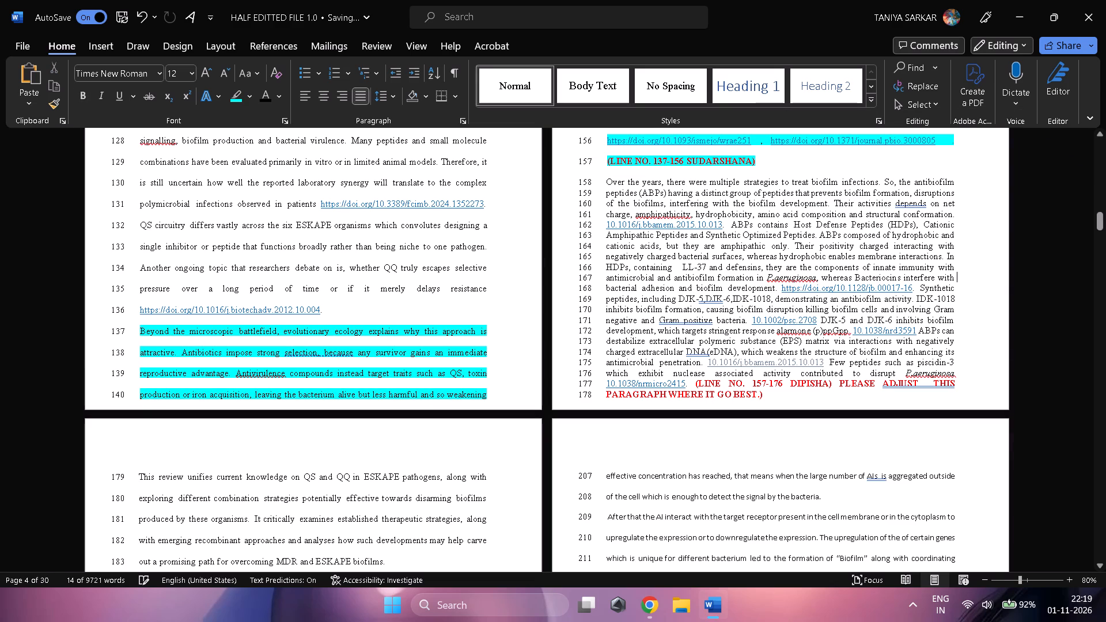
# Correct the misspelled "etc" after "gradients of ions" in section 2.1 to the suggested "etc.".
pyautogui.moveTo(1100, 221); pyautogui.dragTo(1105, 305)
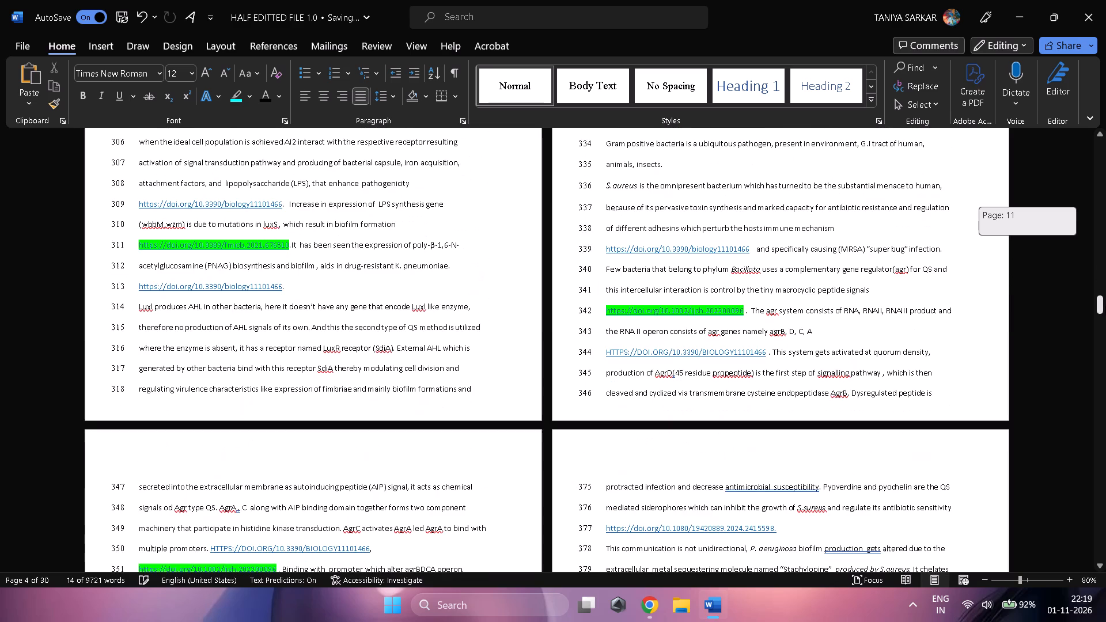
pyautogui.moveTo(1105, 305); pyautogui.dragTo(1105, 290)
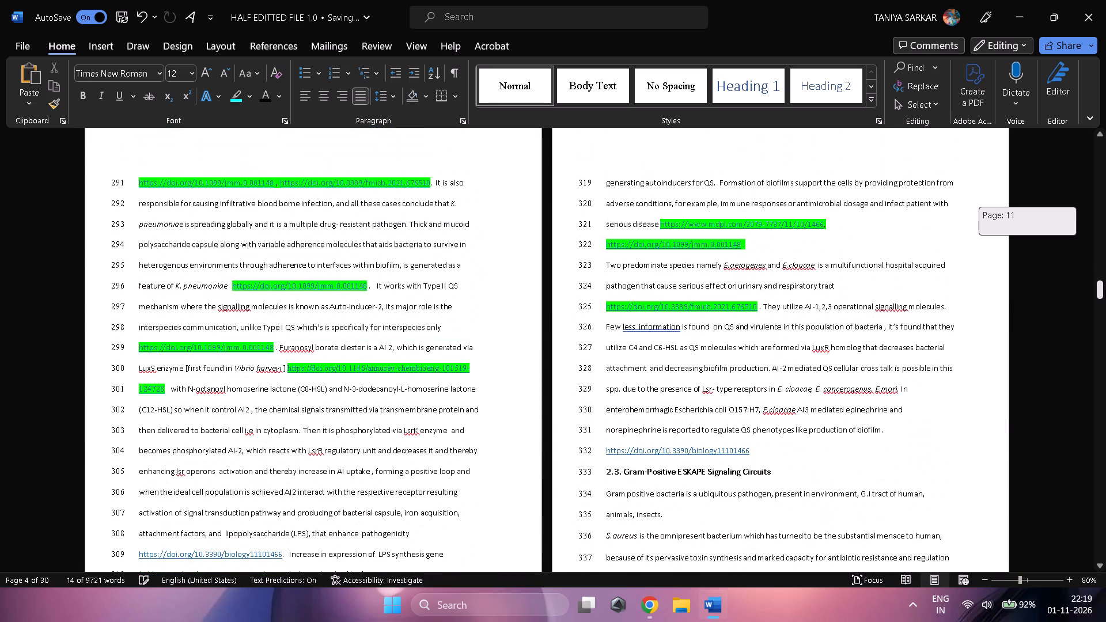
pyautogui.moveTo(1105, 290); pyautogui.dragTo(1105, 238)
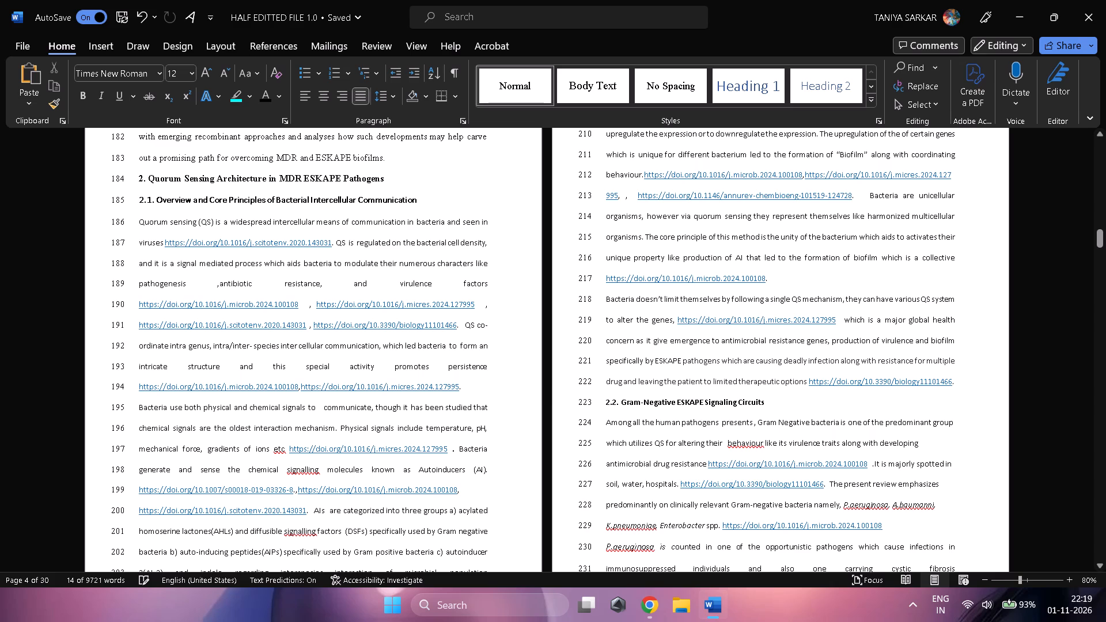
pyautogui.click(284, 450)
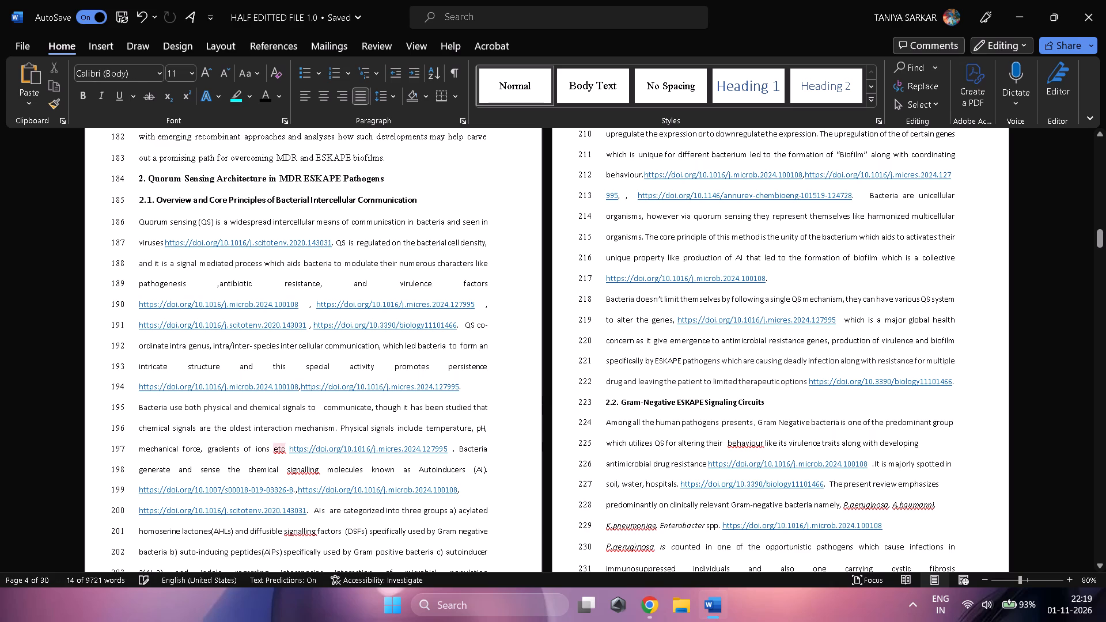
pyautogui.click(280, 449)
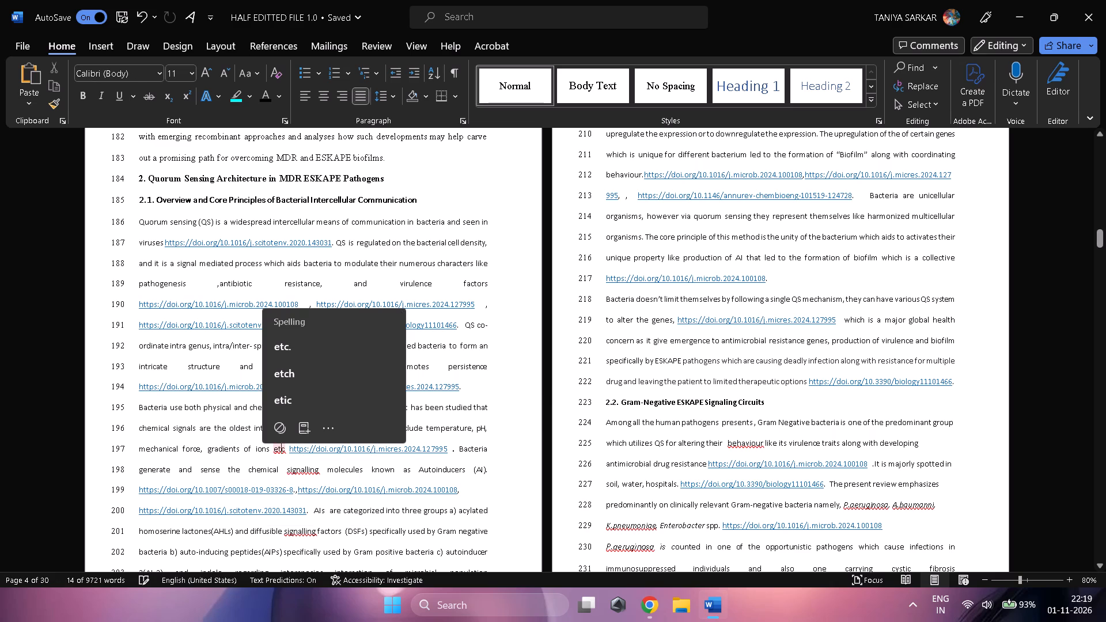
pyautogui.click(287, 348)
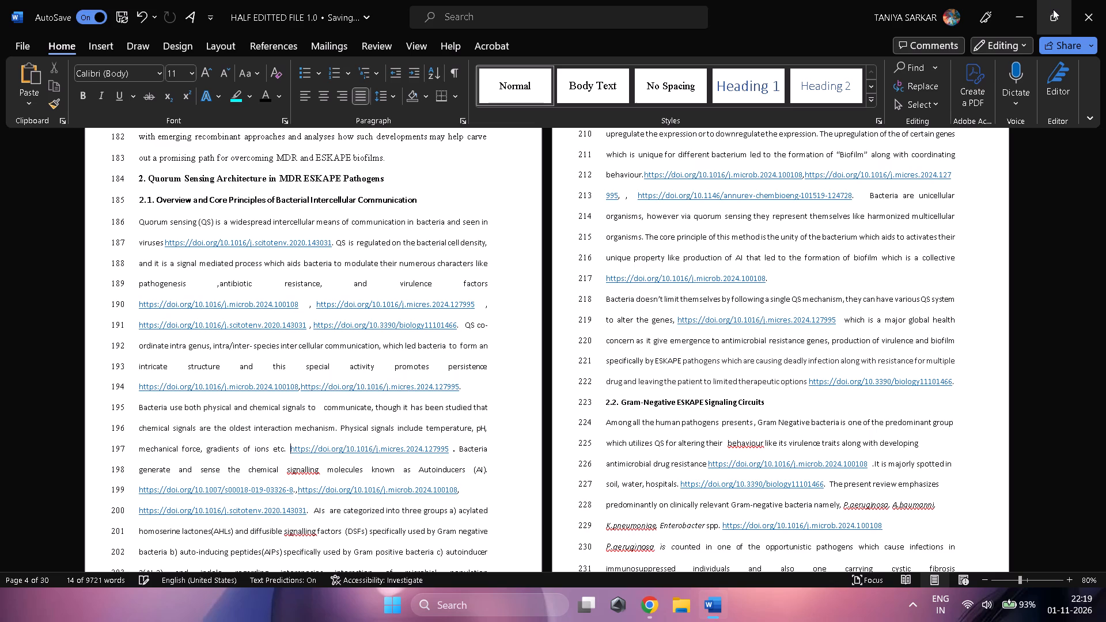
pyautogui.click(959, 67)
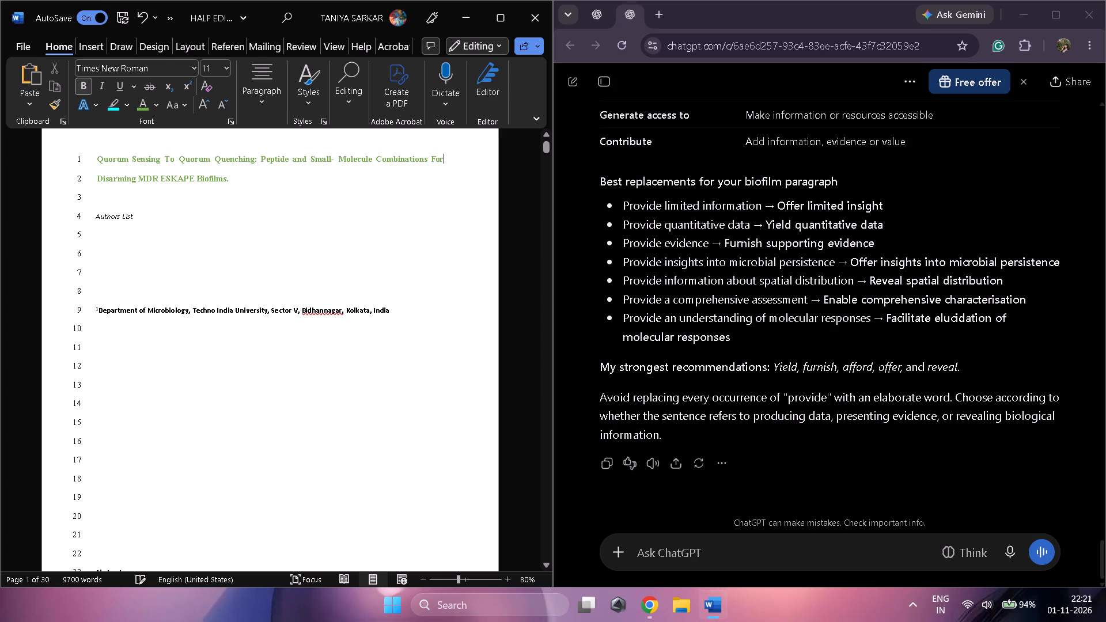
# Enter the first author's full name on line 5 beneath the "Authors List" heading, followed by a comma.
pyautogui.click(137, 217)
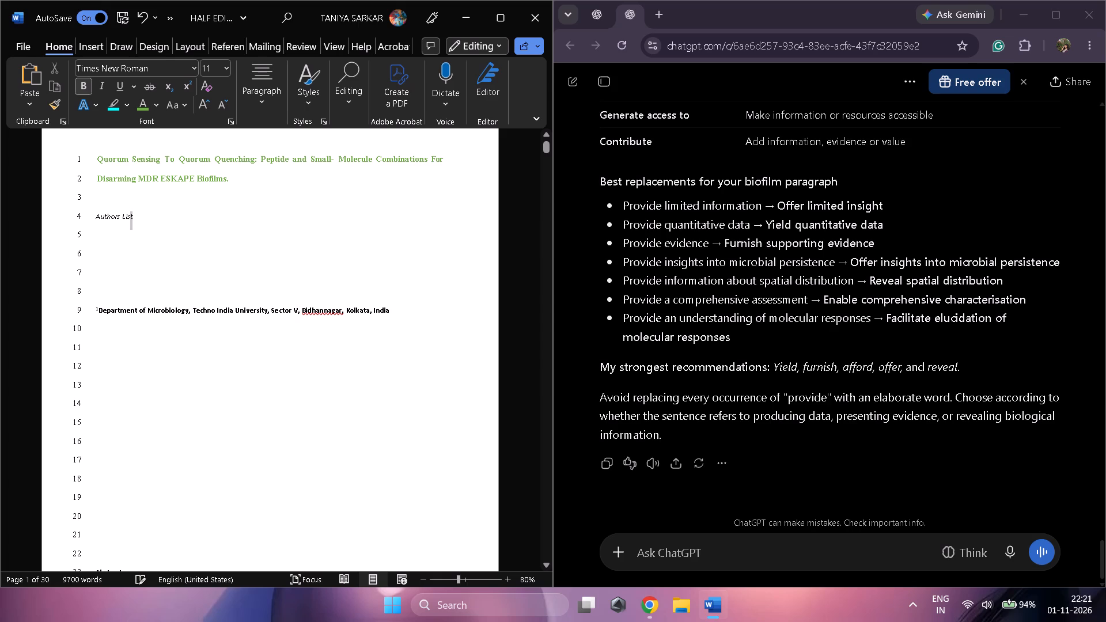
pyautogui.click(139, 219)
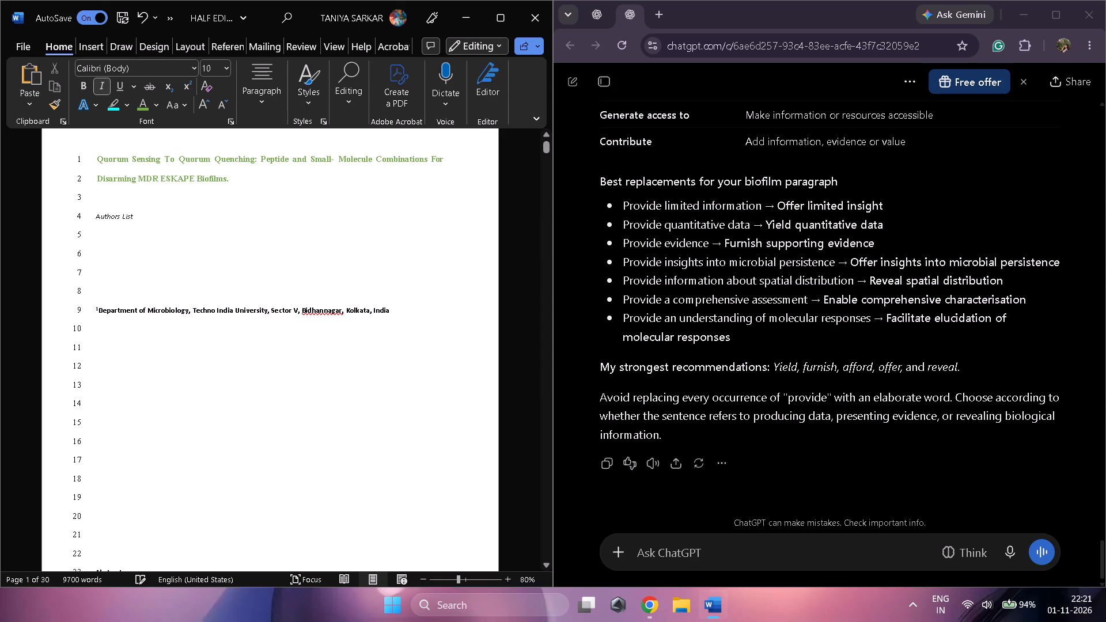
pyautogui.click(139, 219)
pyautogui.click(147, 223)
pyautogui.click(98, 230)
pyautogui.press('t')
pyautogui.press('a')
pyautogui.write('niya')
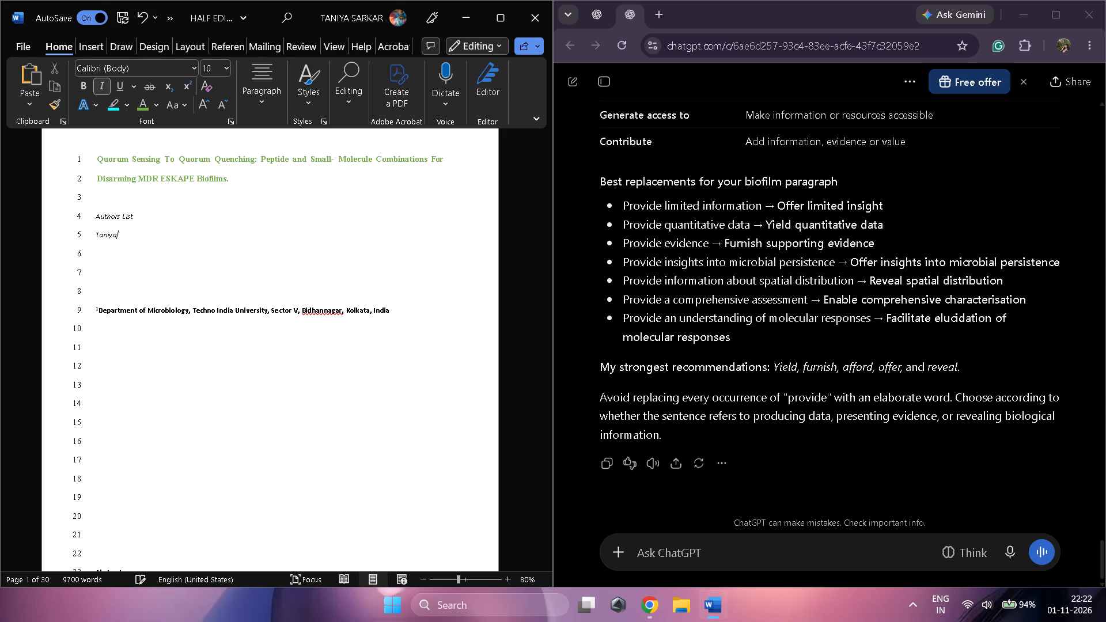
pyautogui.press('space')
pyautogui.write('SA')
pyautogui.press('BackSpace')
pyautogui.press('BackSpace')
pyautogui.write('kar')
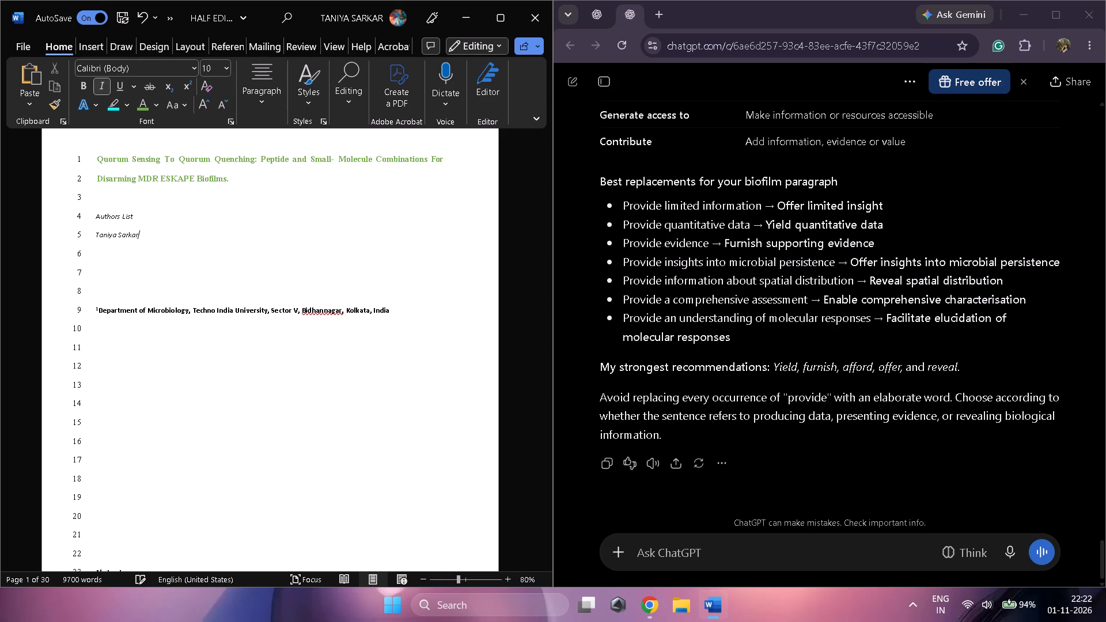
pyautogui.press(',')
# Add the second author's full name, including the middle name, after the first author on line 5, followed by a comma.
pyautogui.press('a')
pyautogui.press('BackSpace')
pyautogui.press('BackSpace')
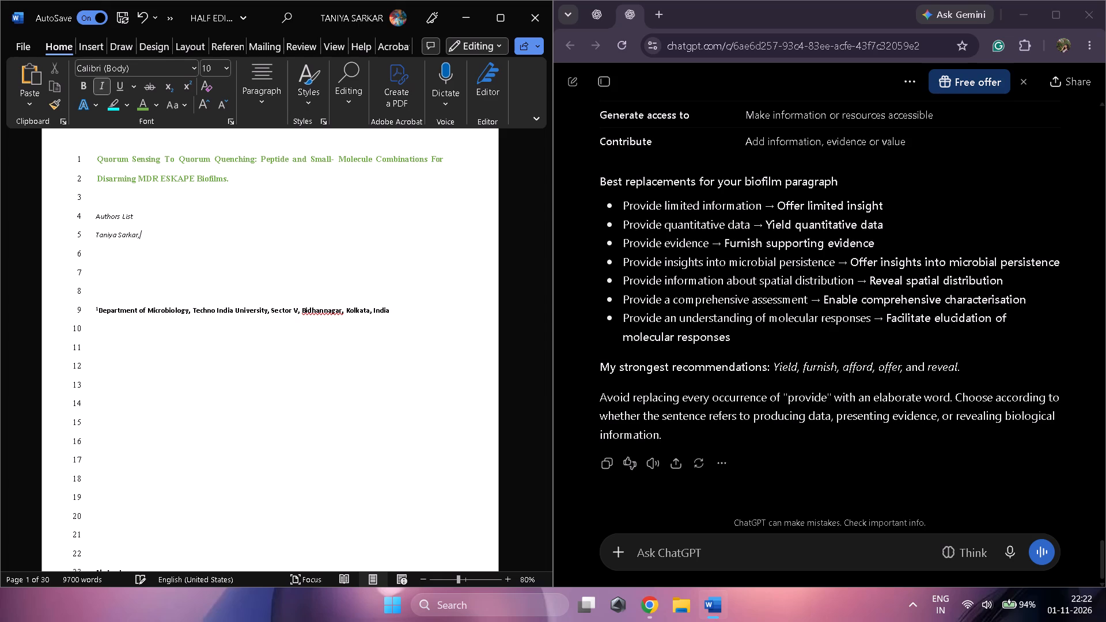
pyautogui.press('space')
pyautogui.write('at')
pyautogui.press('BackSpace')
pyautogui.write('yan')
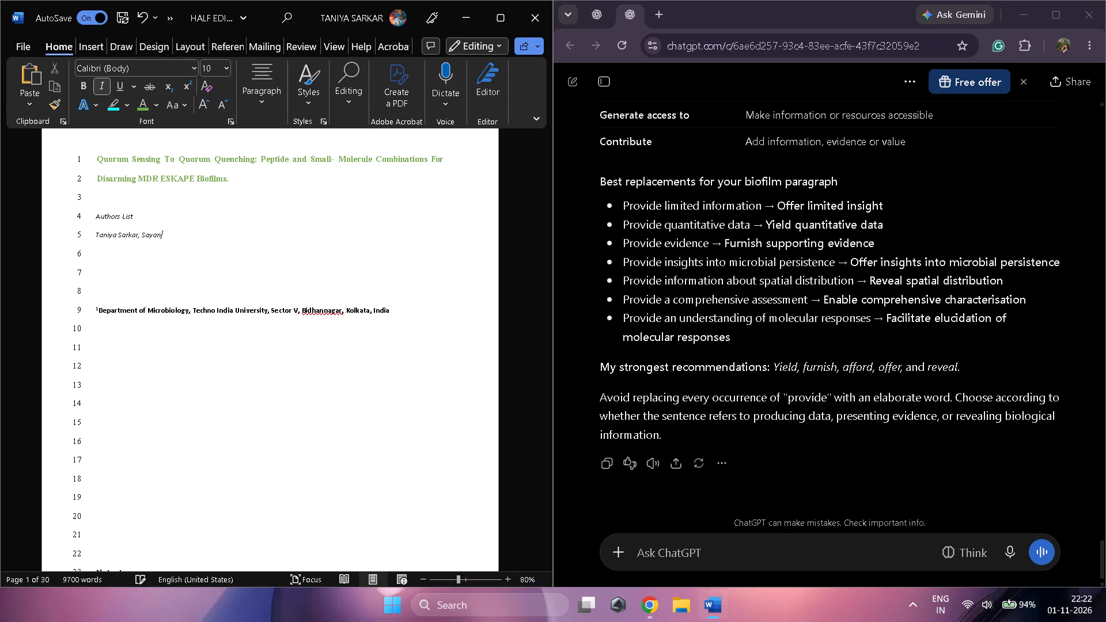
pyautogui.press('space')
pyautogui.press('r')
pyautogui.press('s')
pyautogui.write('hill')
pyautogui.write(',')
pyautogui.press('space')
# Add the third author's full name after the second author on line 5, followed by a comma.
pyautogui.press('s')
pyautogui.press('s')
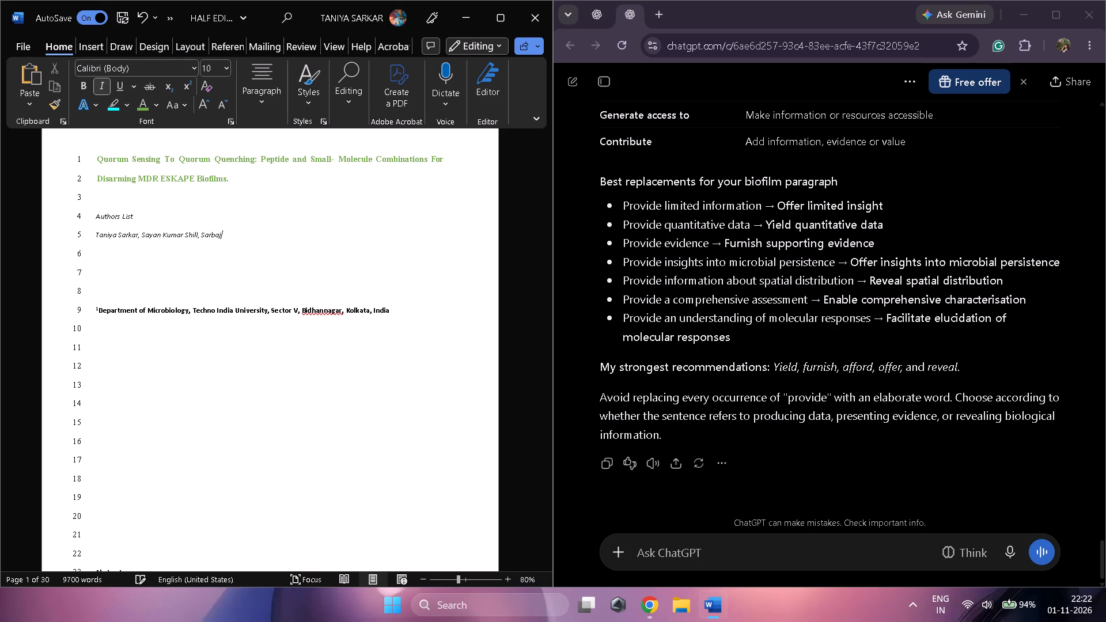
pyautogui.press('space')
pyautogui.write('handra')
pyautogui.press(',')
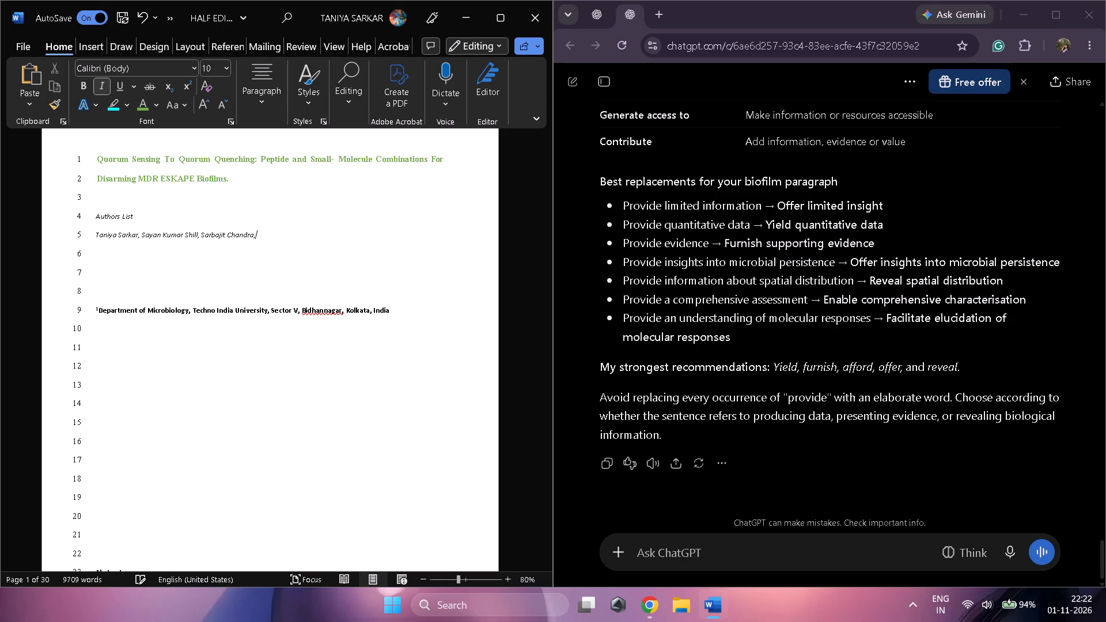
# Add the fourth author's full name directly after the third author's comma on line 5.
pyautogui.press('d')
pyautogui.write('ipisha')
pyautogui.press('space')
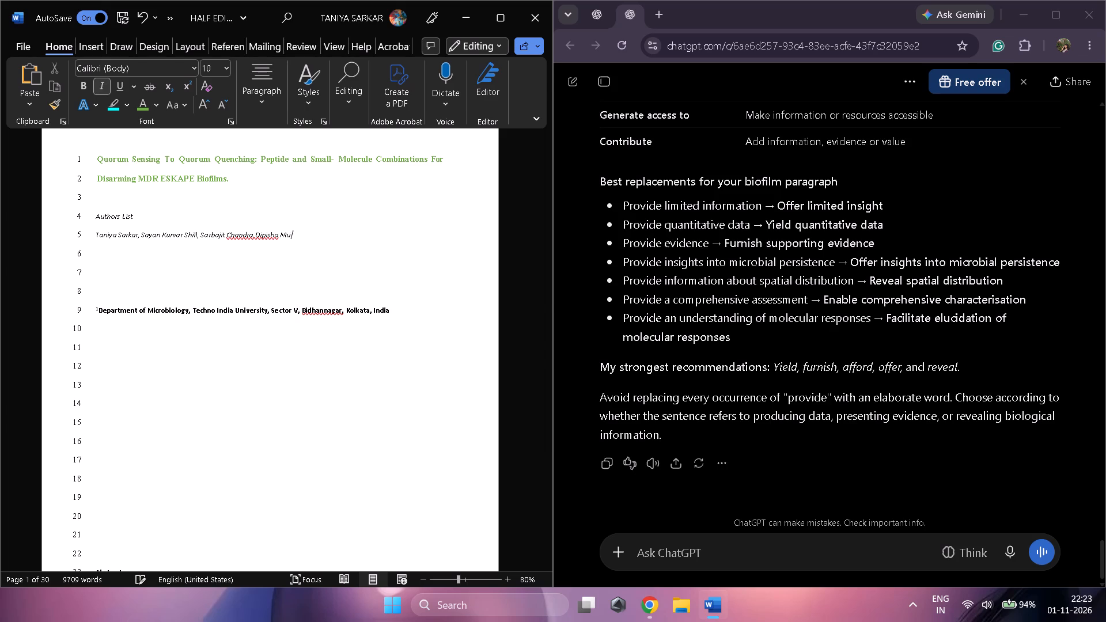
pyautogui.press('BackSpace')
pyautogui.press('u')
# Ignore the spelling flag spanning the third and fourth authors' names and insert a space after the comma between them.
pyautogui.click(248, 231)
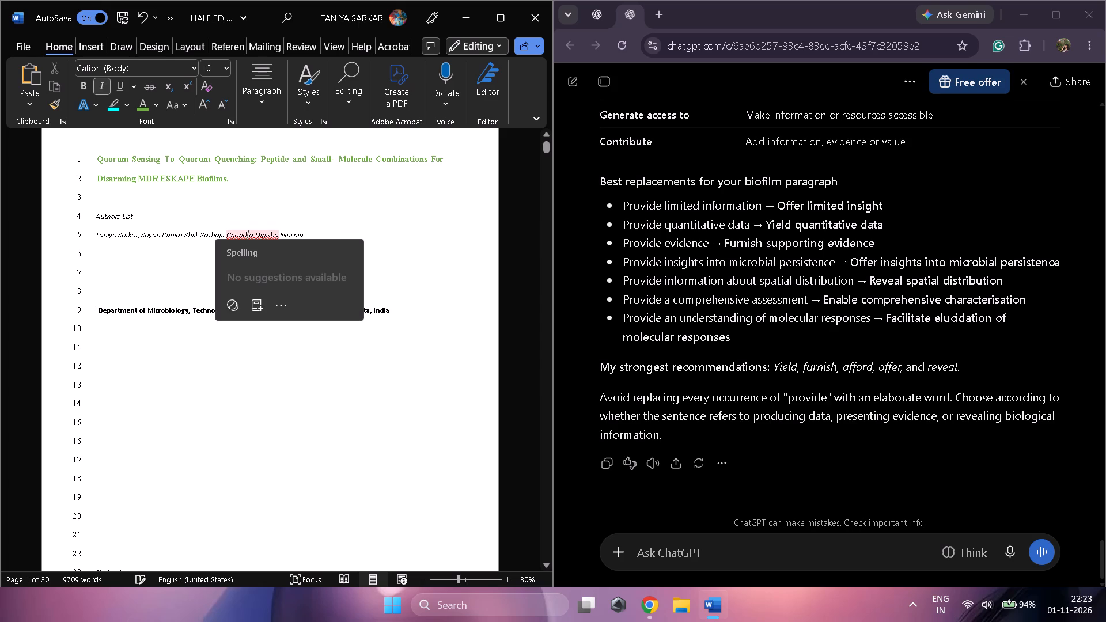
pyautogui.click(233, 305)
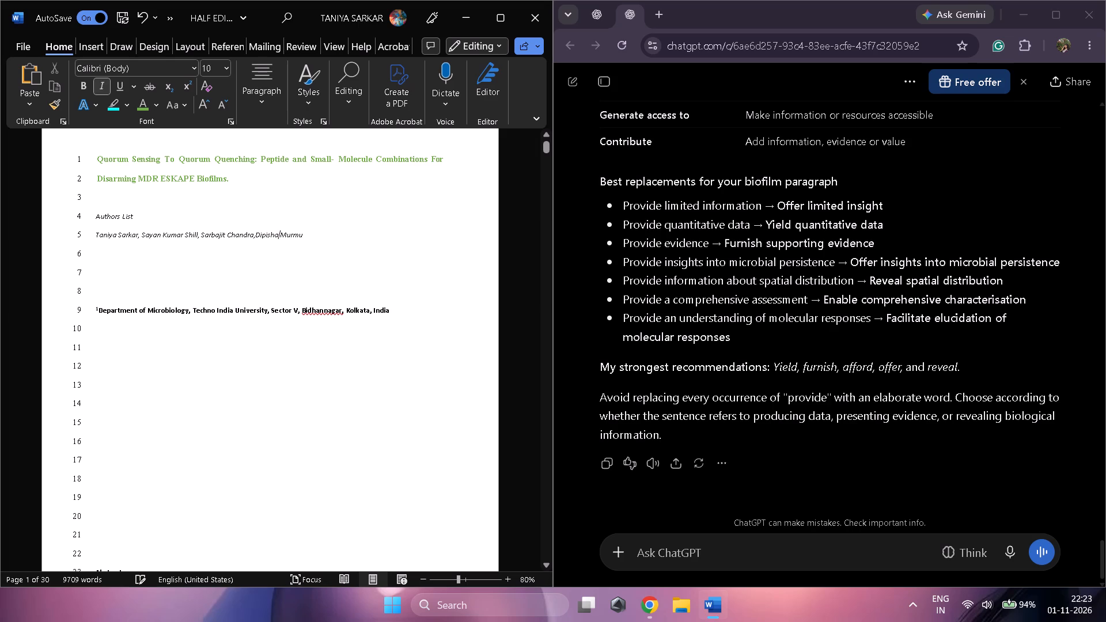
pyautogui.click(256, 236)
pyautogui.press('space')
# Add a comma after the fourth author on line 5, followed by the fifth author's full name and another comma.
pyautogui.click(200, 237)
pyautogui.click(202, 237)
pyautogui.click(305, 240)
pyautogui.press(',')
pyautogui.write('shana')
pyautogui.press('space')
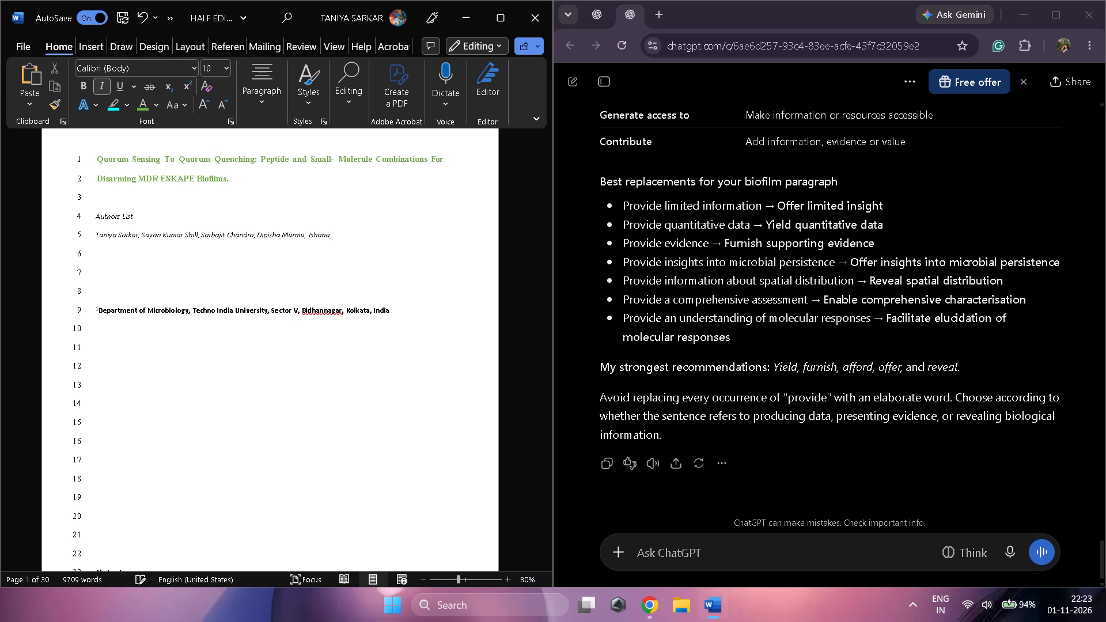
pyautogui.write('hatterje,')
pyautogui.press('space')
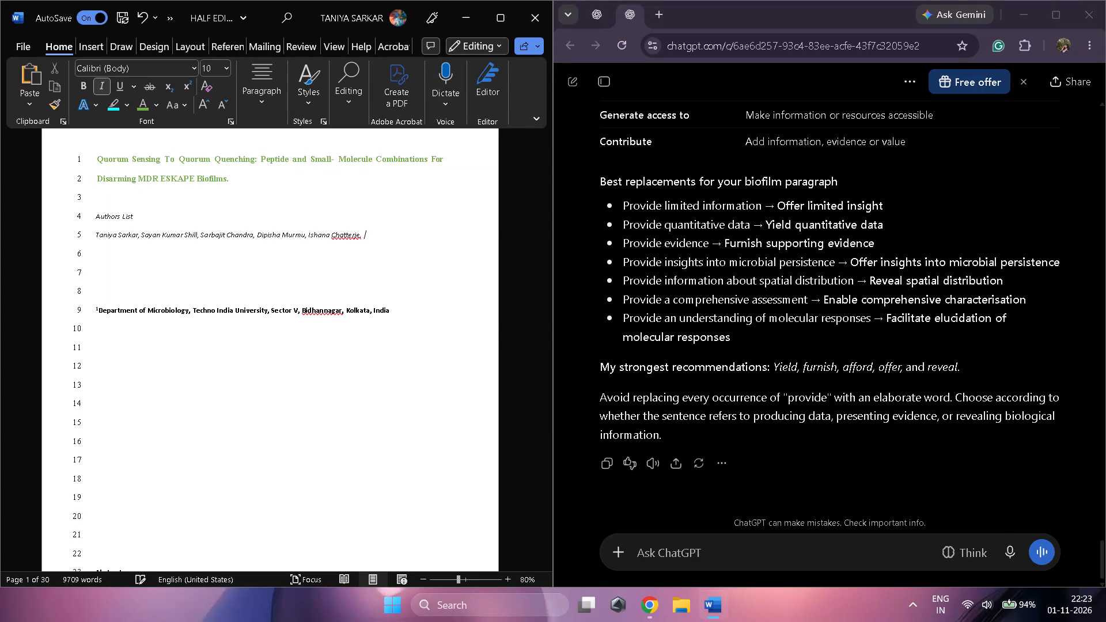
# Correct the fifth author's flagged surname with the spelling checker's suggestion.
pyautogui.click(350, 236)
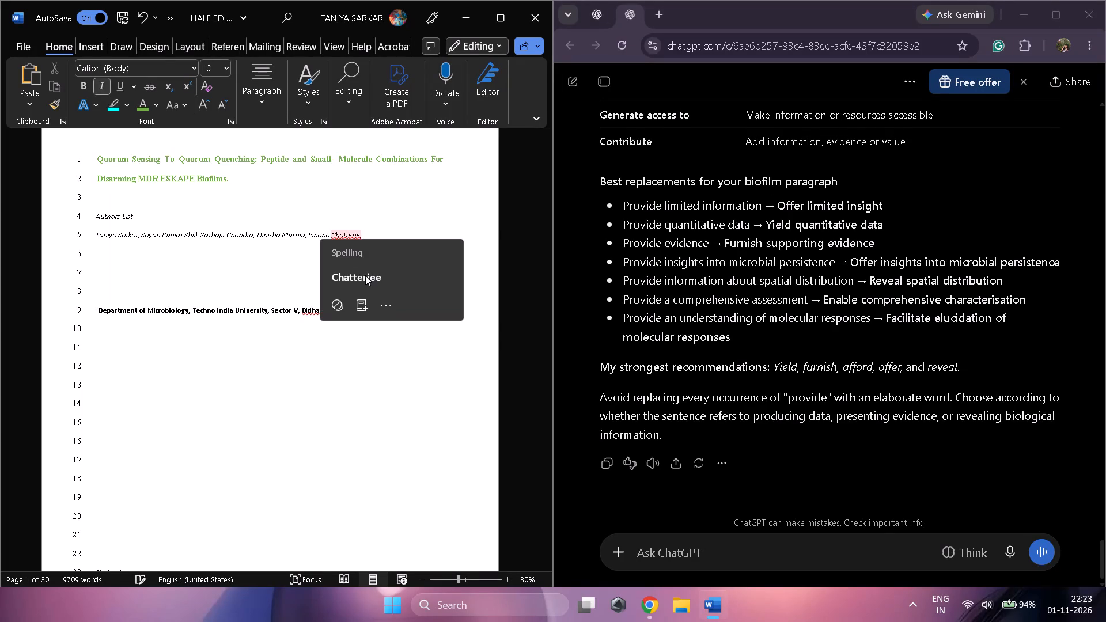
pyautogui.click(366, 277)
pyautogui.click(362, 279)
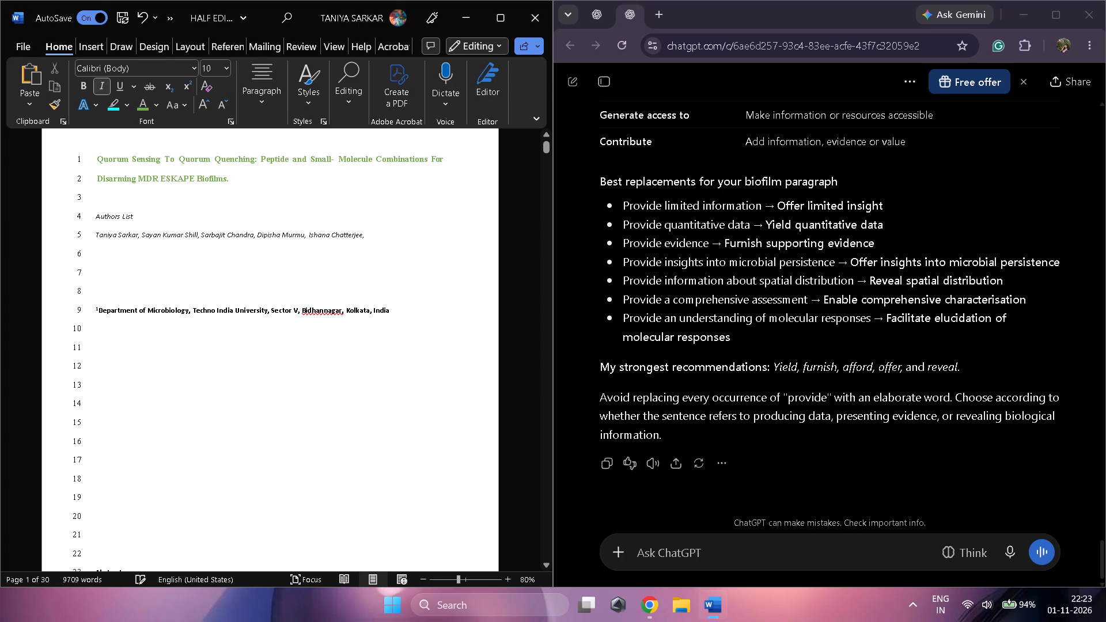
# Add the sixth author's full name on line 5 after the fifth author's comma, with a space before it.
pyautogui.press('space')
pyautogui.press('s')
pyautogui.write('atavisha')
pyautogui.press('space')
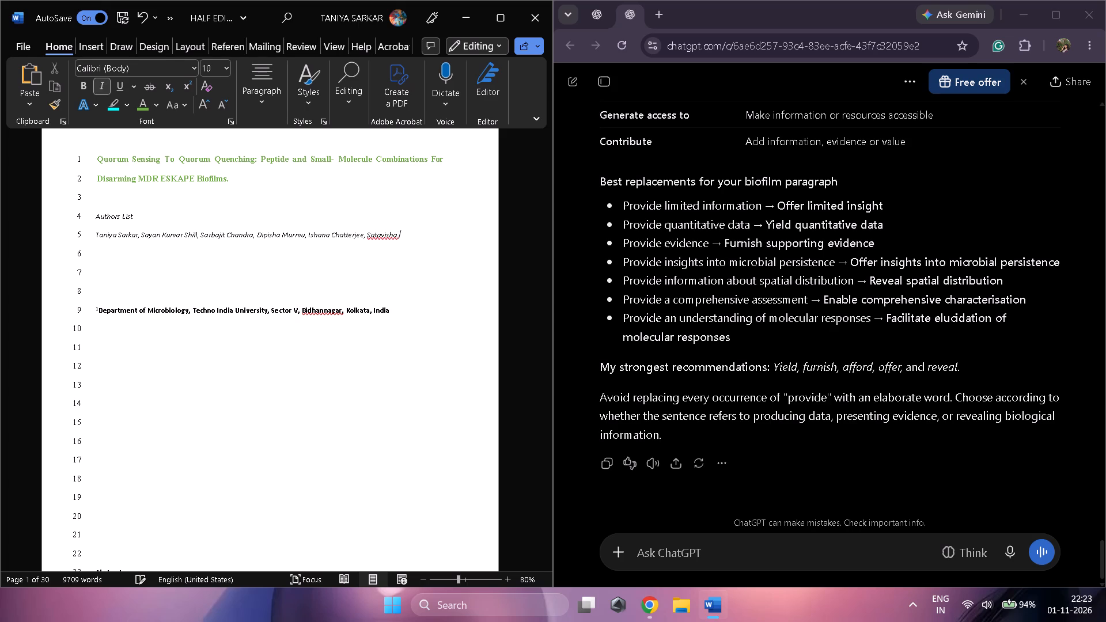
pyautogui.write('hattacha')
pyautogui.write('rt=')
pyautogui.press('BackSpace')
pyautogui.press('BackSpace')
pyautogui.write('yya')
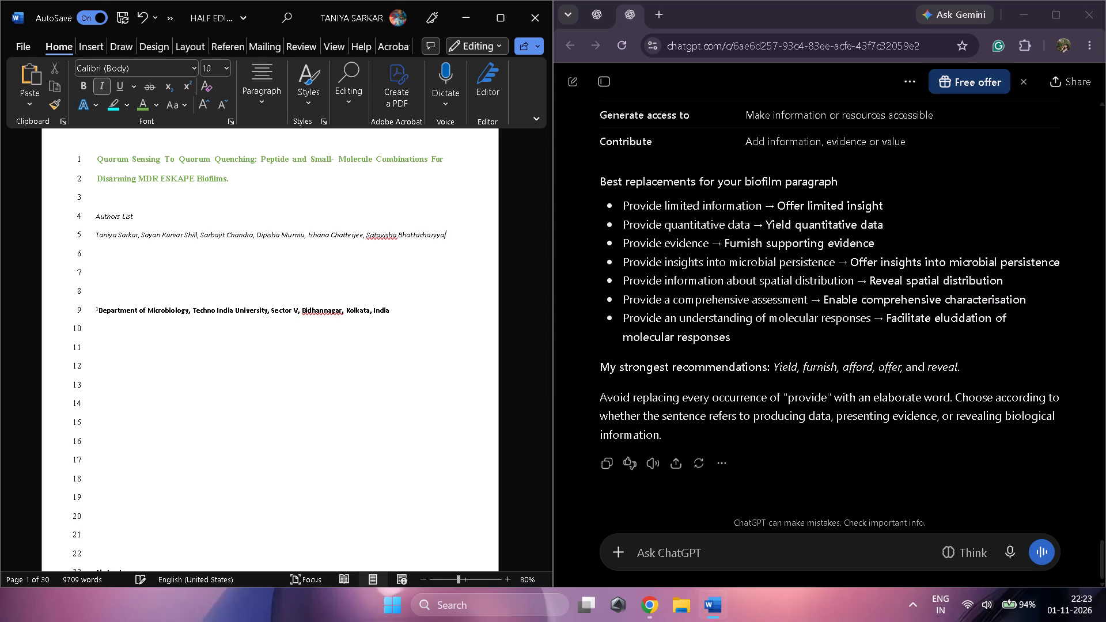
# Ignore all spelling flags for the sixth author's first name.
pyautogui.click(391, 237)
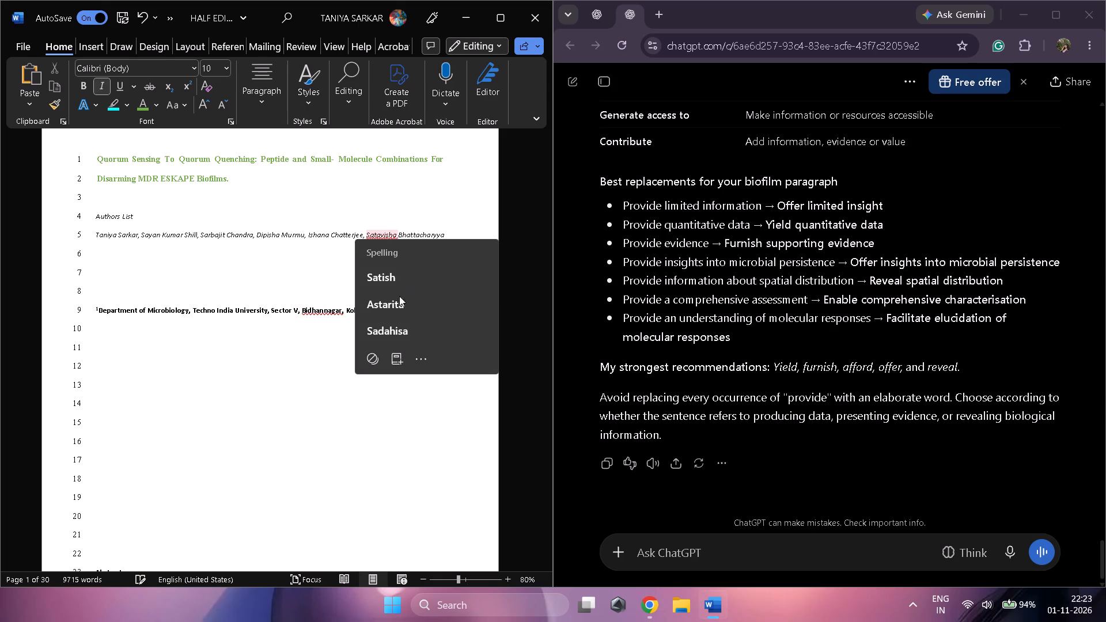
pyautogui.click(373, 359)
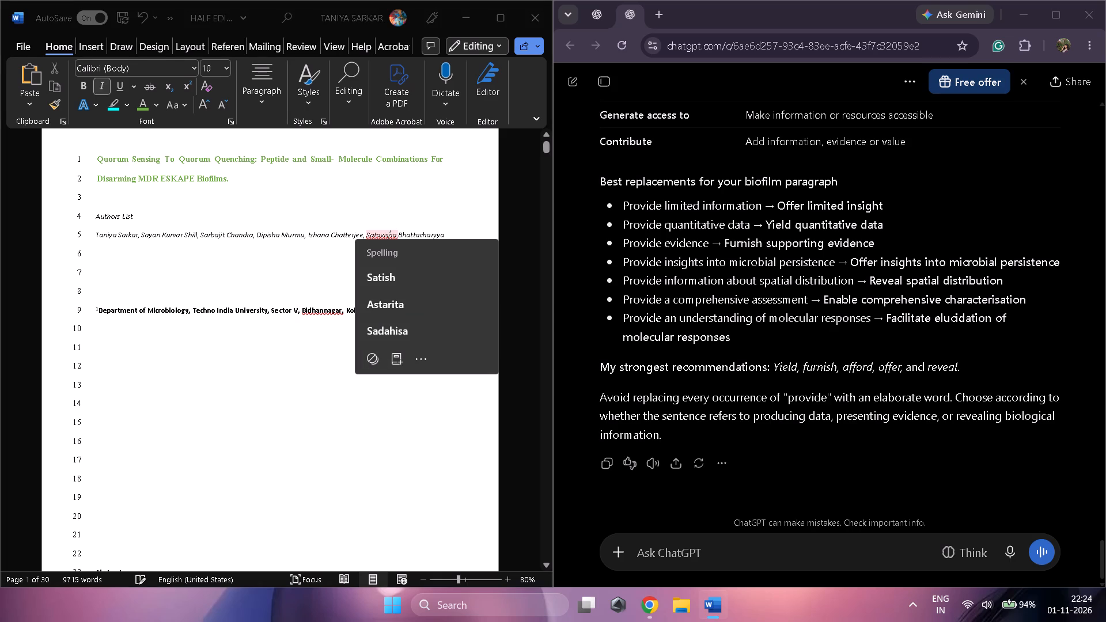
pyautogui.click(372, 355)
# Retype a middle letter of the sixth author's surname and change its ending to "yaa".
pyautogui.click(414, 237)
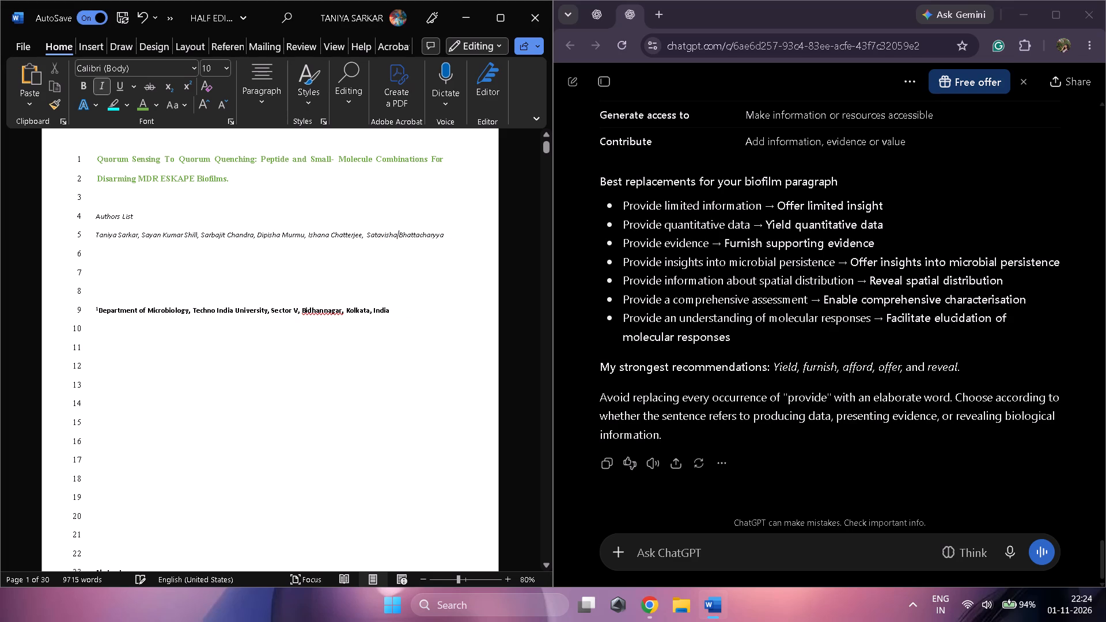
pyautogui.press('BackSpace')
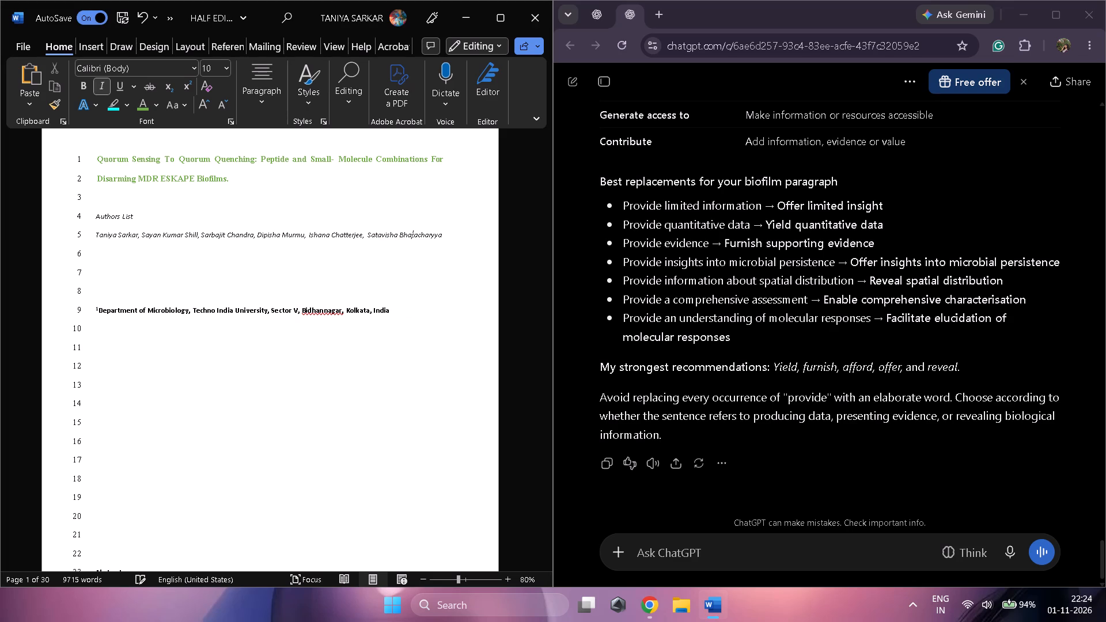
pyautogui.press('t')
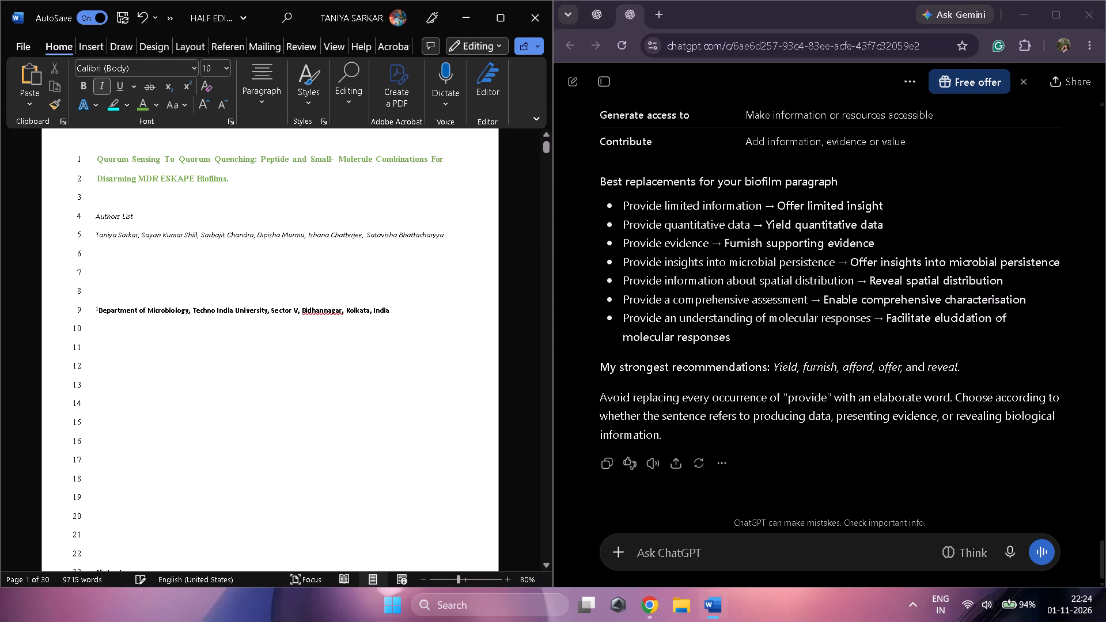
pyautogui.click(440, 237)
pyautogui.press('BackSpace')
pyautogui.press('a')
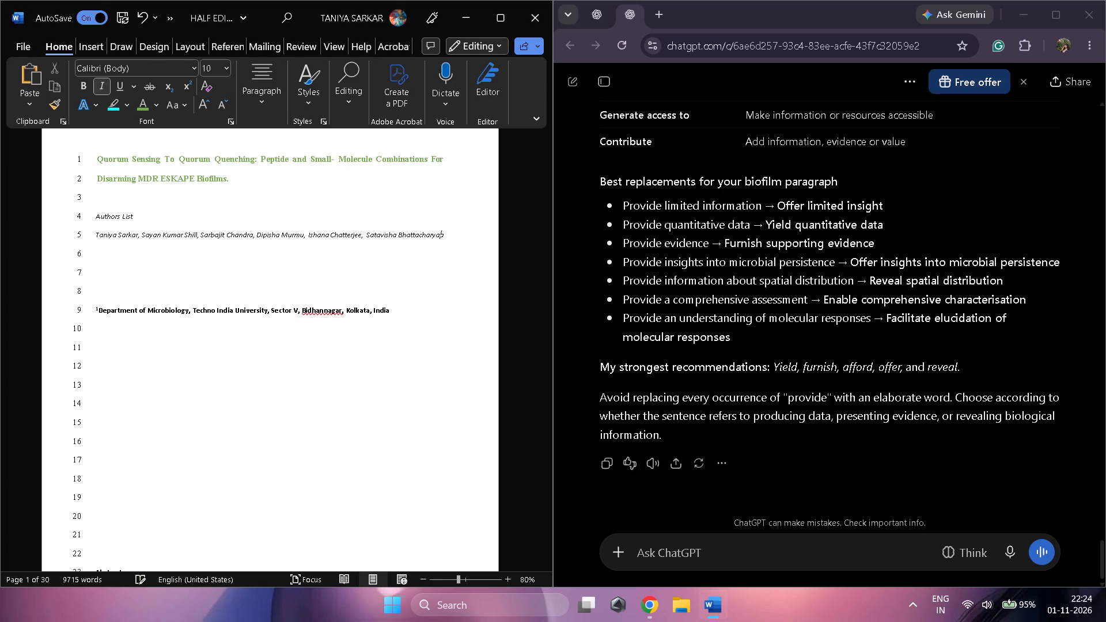
# Add a comma and a space after the sixth author's surname, followed by the seventh author's initial letter.
pyautogui.click(444, 237)
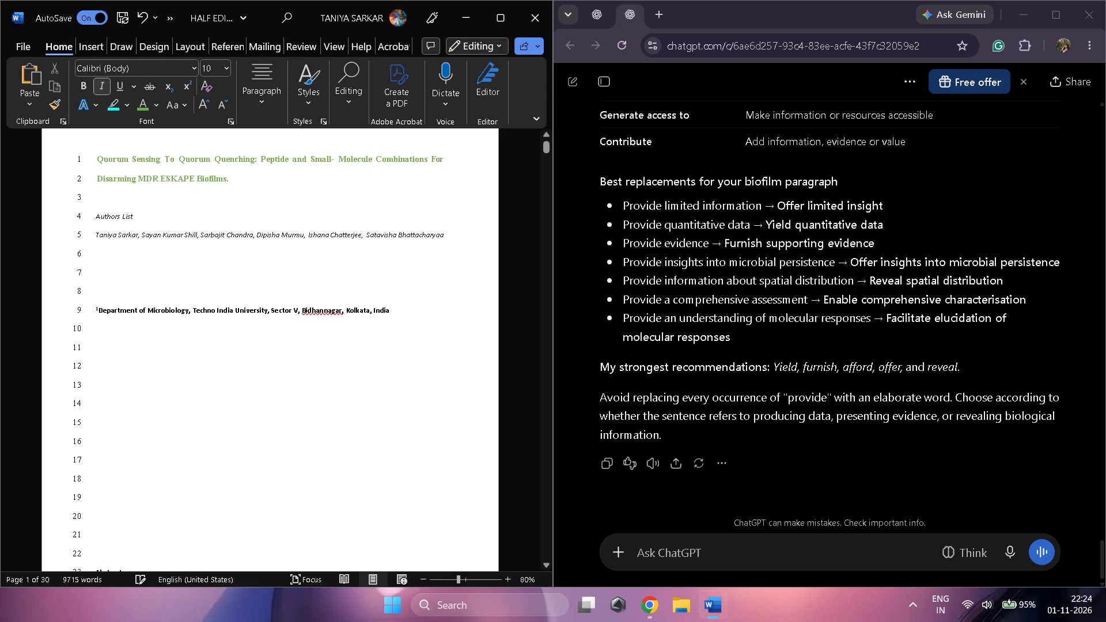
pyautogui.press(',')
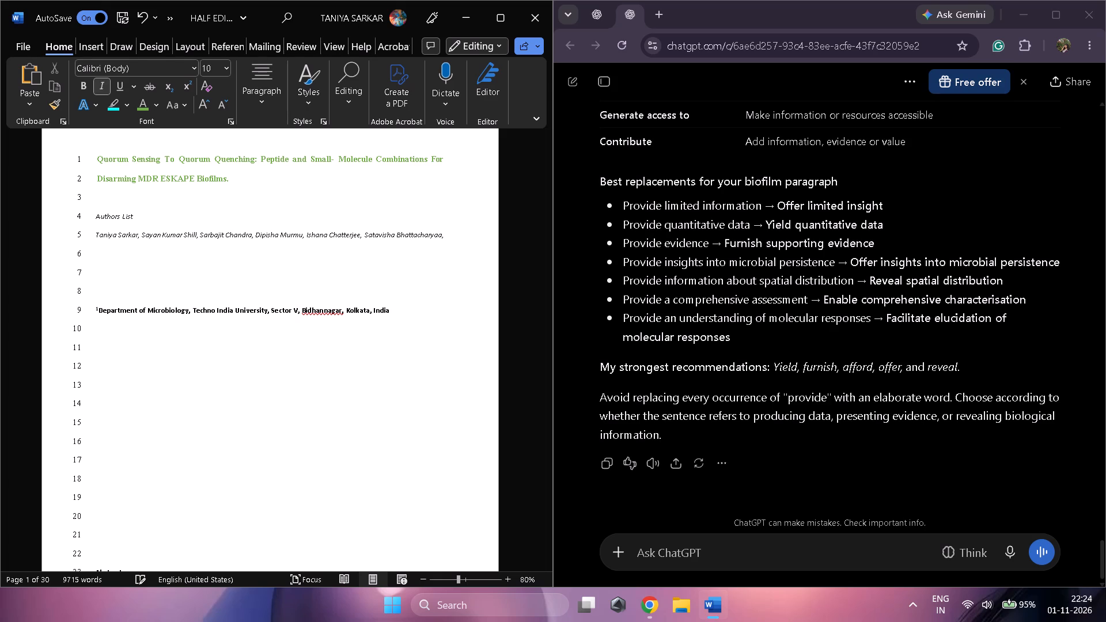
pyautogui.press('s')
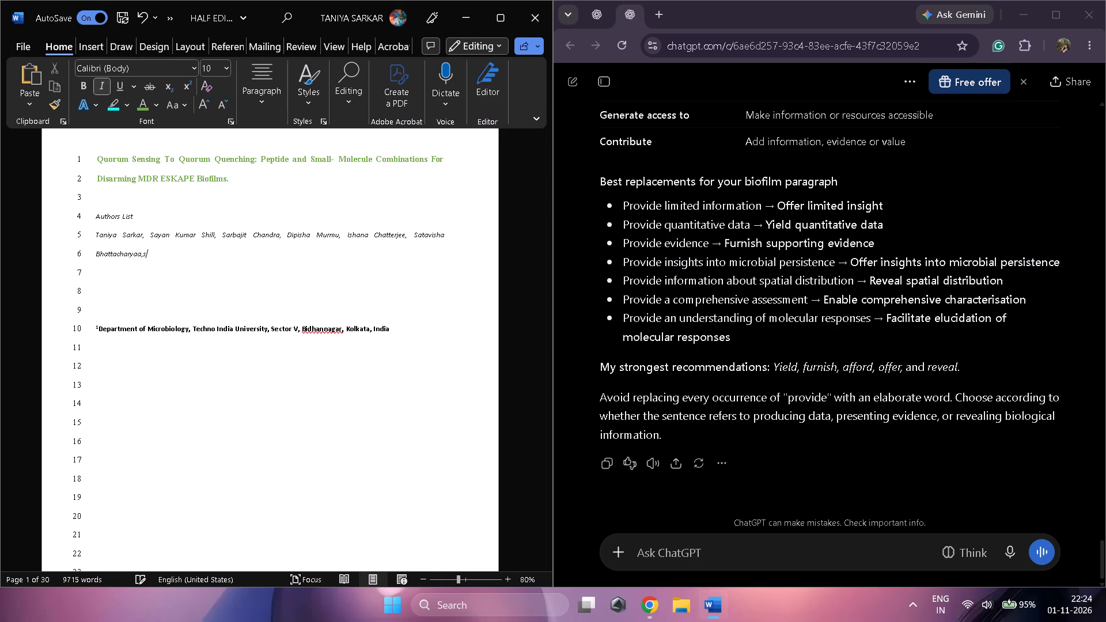
pyautogui.press('BackSpace')
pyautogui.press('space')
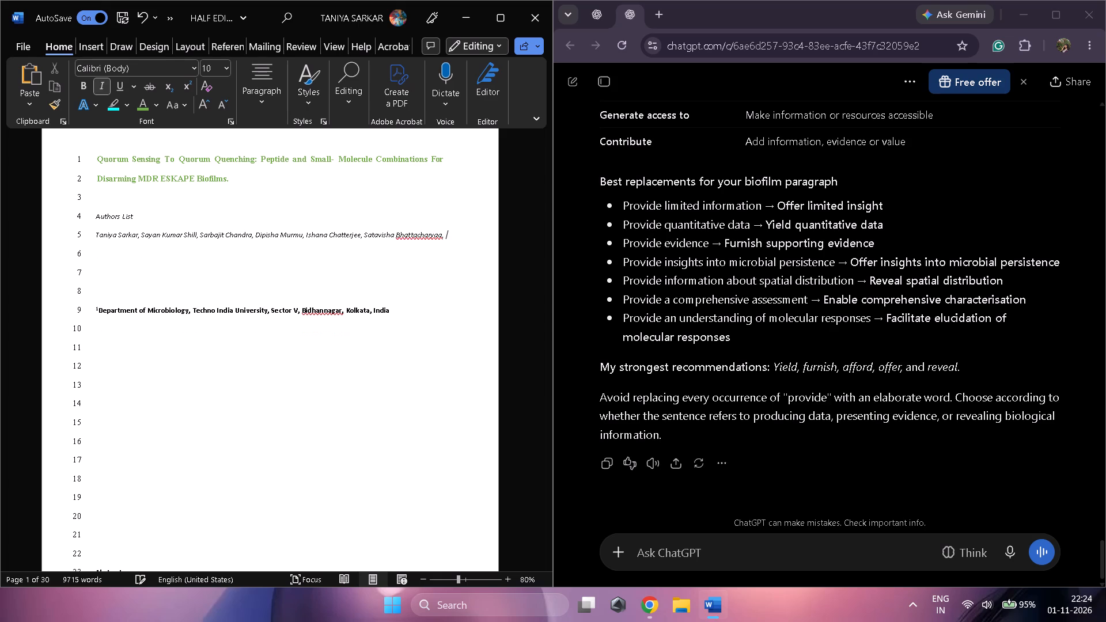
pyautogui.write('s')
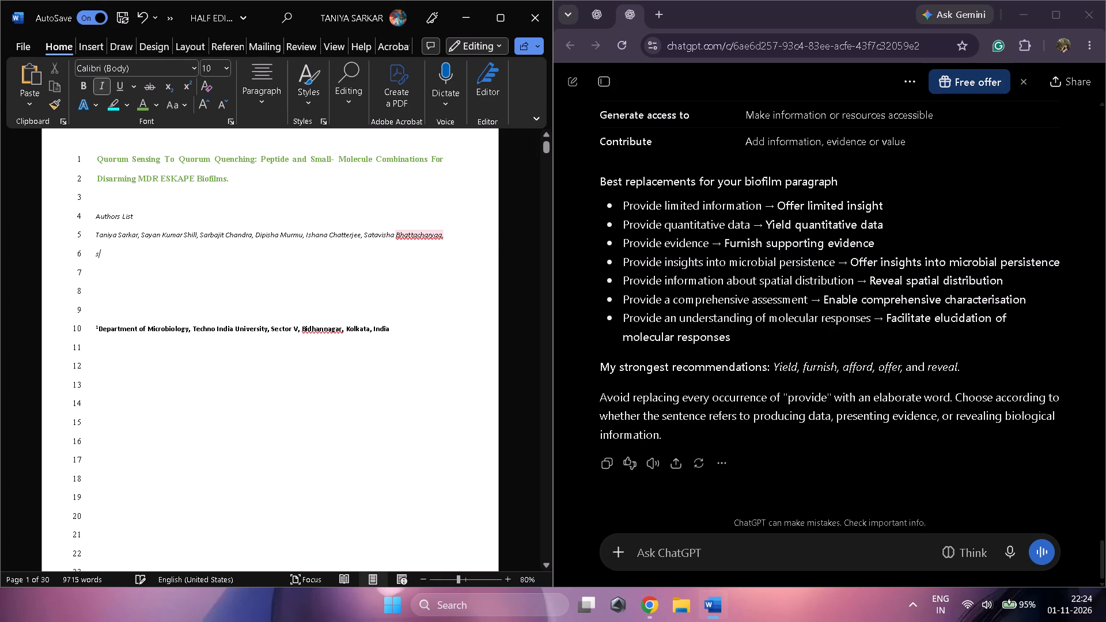
# Correct the sixth author's flagged surname with the spelling suggestion that ends in "yya".
pyautogui.click(427, 235)
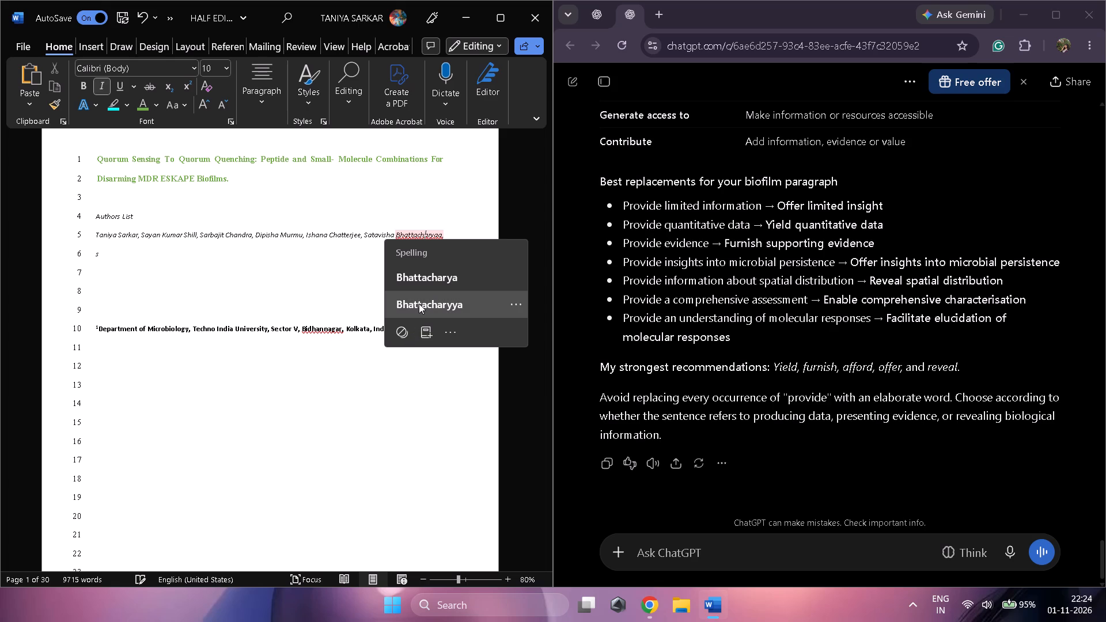
pyautogui.click(419, 304)
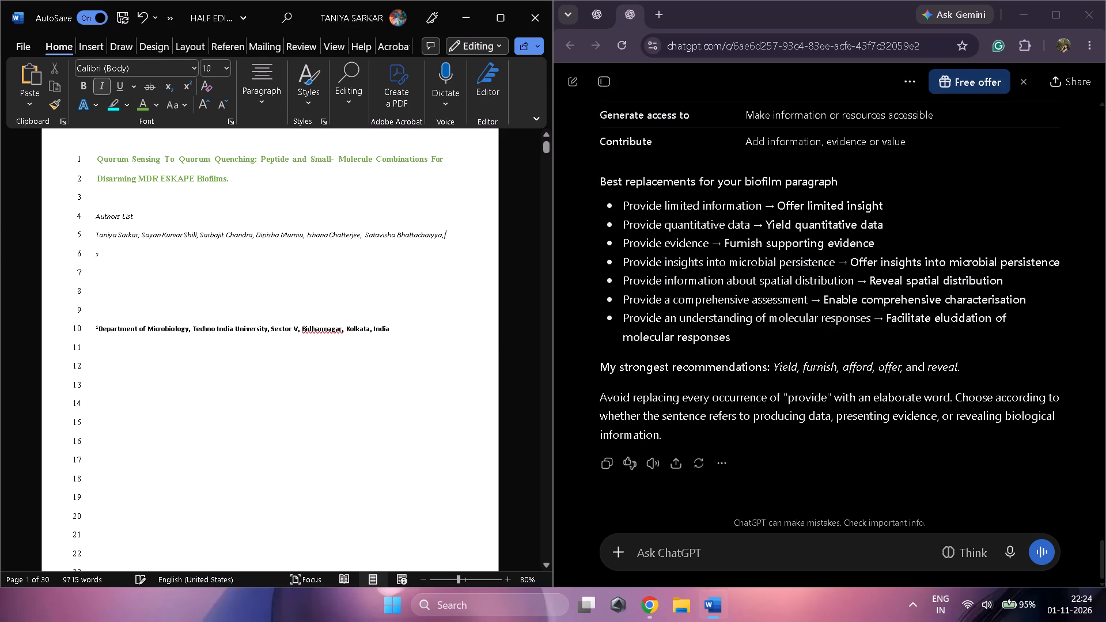
# Replace the lone letter on line 6 with the seventh author's full name, followed by a comma.
pyautogui.click(105, 263)
pyautogui.press('BackSpace')
pyautogui.press('BackSpace')
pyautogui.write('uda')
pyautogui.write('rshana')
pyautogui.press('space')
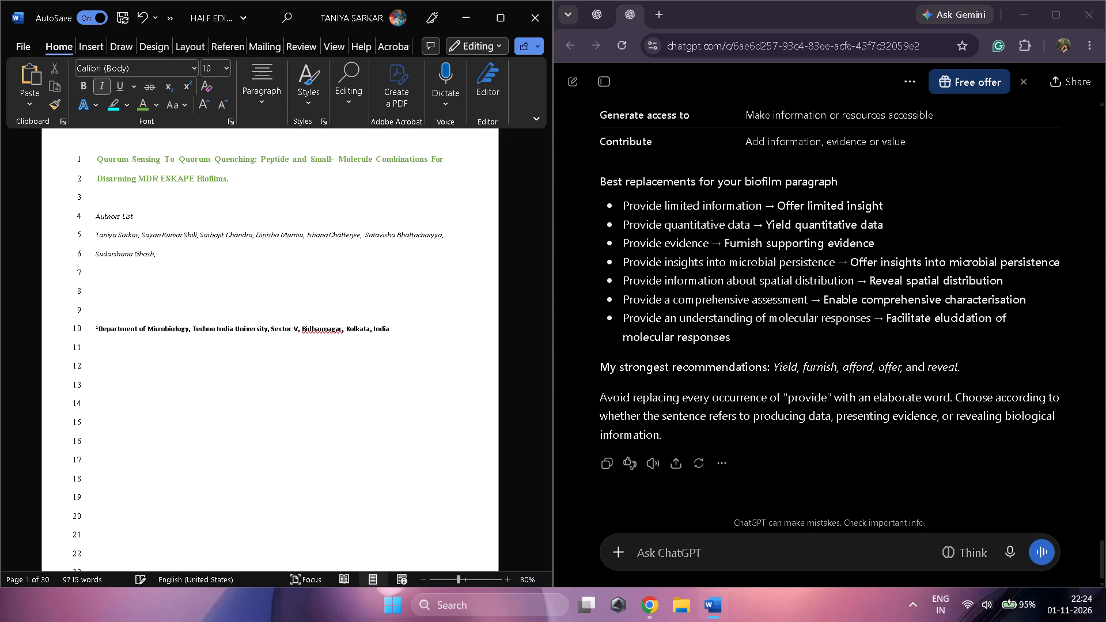
# Add the eighth author's full name and a comma after the seventh author on line 6.
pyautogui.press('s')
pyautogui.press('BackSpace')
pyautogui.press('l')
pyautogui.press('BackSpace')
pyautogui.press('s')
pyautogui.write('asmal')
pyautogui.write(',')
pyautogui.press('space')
# Ignore all spelling flags for the eighth author's surname on line 6.
pyautogui.click(196, 251)
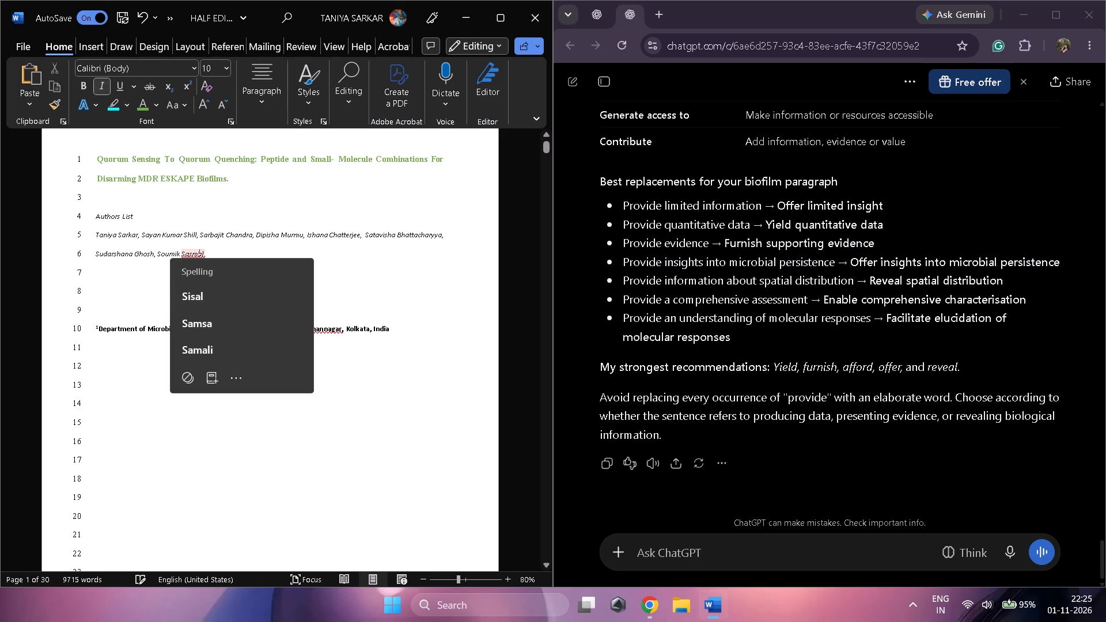
pyautogui.click(188, 379)
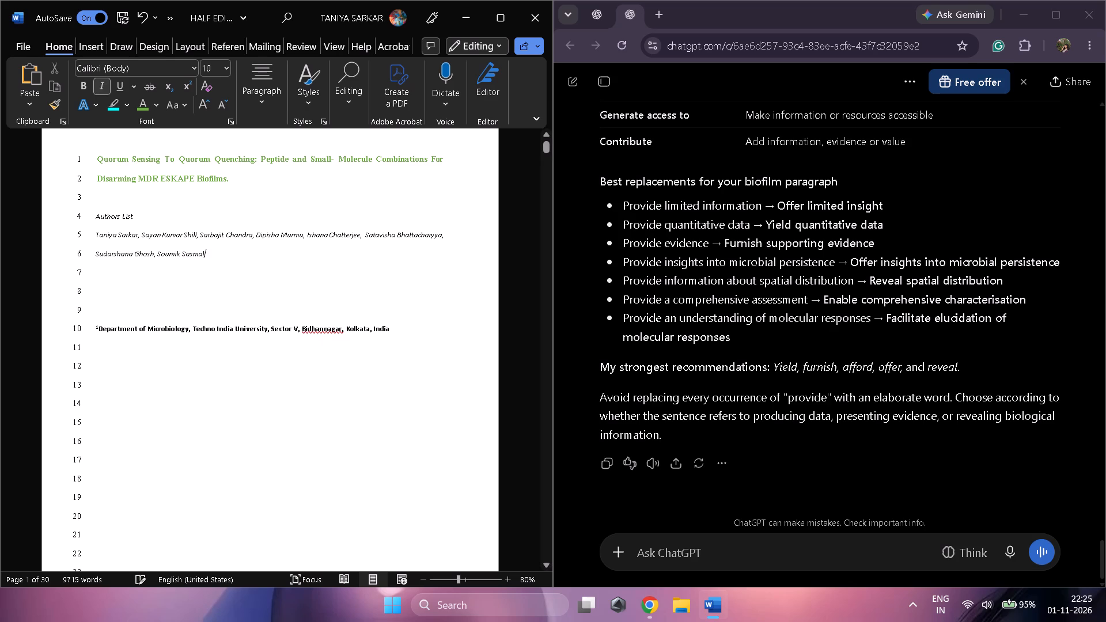
# Add the ninth author's full name and a comma after the eighth author on line 6.
pyautogui.click(214, 249)
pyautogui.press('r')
pyautogui.press('BackSpace')
pyautogui.press('BackSpace')
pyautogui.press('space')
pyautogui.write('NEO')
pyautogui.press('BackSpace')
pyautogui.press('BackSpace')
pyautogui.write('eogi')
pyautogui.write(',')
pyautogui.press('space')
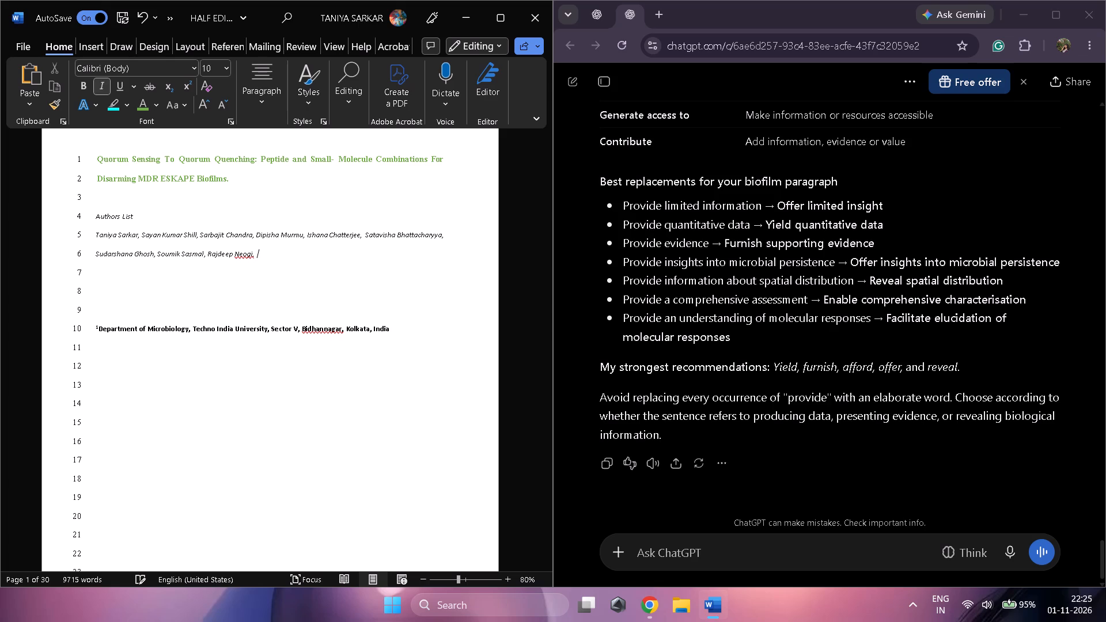
# Ignore all spelling flags for the ninth author's surname on line 6.
pyautogui.click(251, 259)
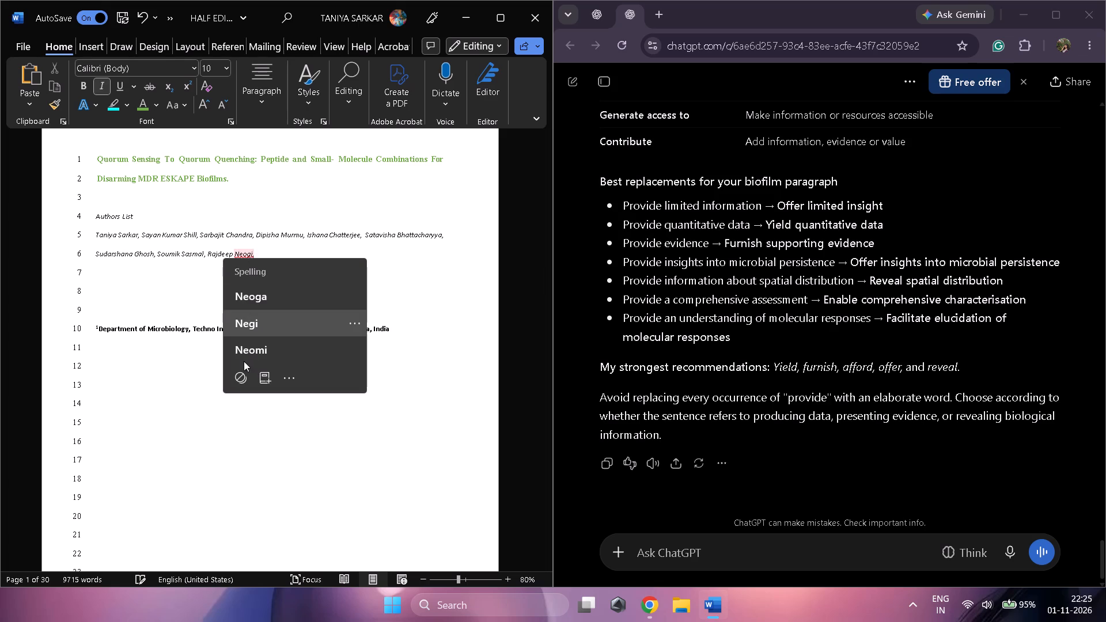
pyautogui.click(241, 382)
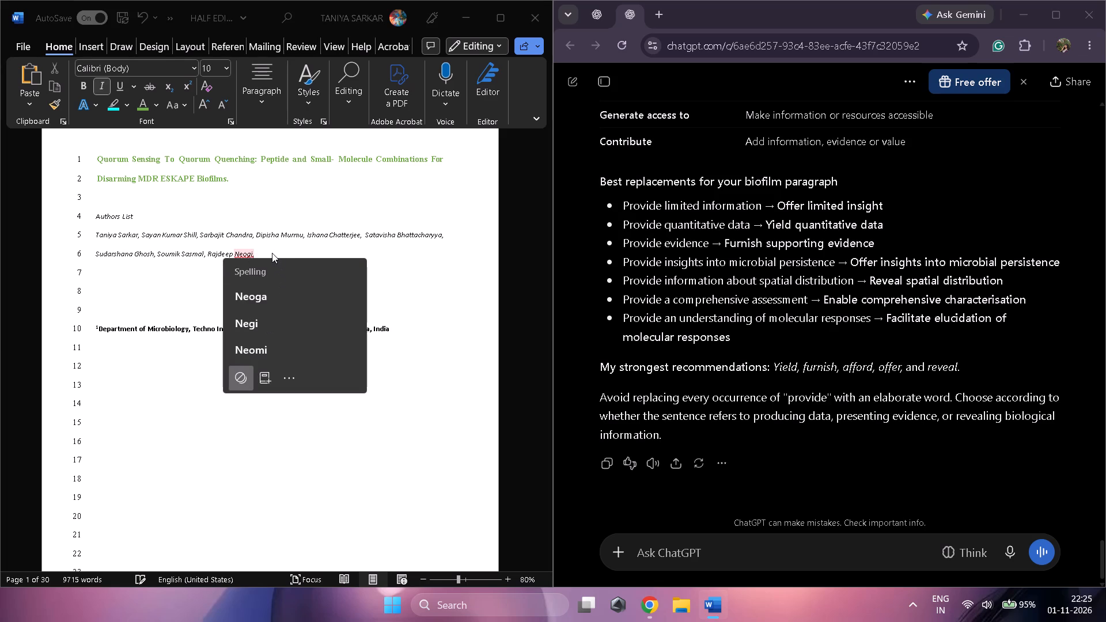
pyautogui.click(269, 253)
pyautogui.click(244, 255)
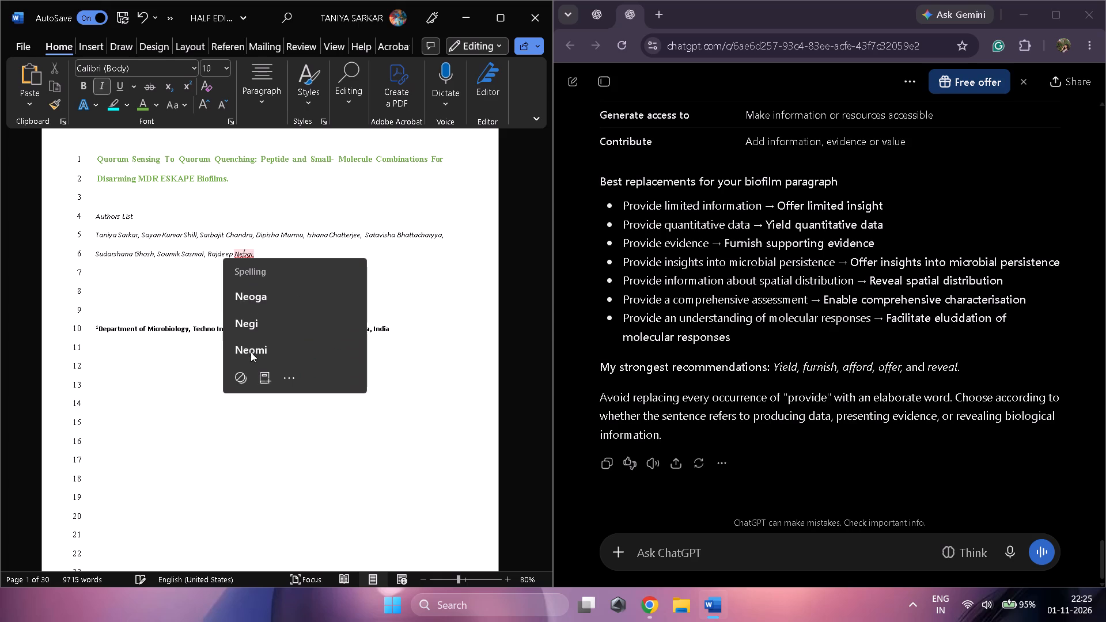
pyautogui.click(242, 380)
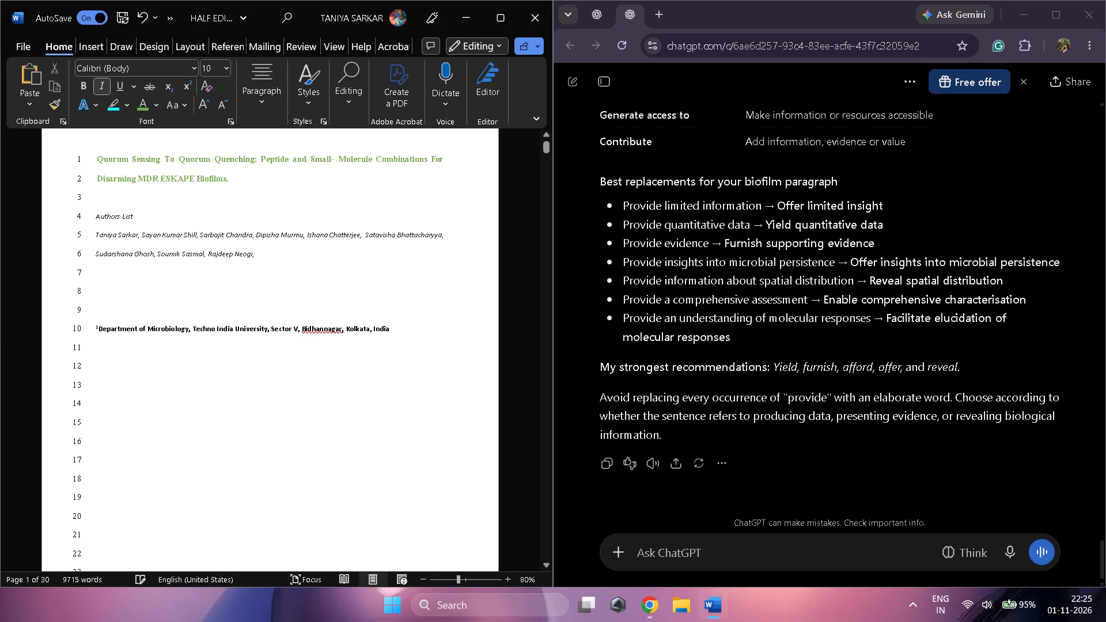
# Add the tenth author's full name and a comma after the ninth author on line 6.
pyautogui.click(266, 257)
pyautogui.press('BackSpace')
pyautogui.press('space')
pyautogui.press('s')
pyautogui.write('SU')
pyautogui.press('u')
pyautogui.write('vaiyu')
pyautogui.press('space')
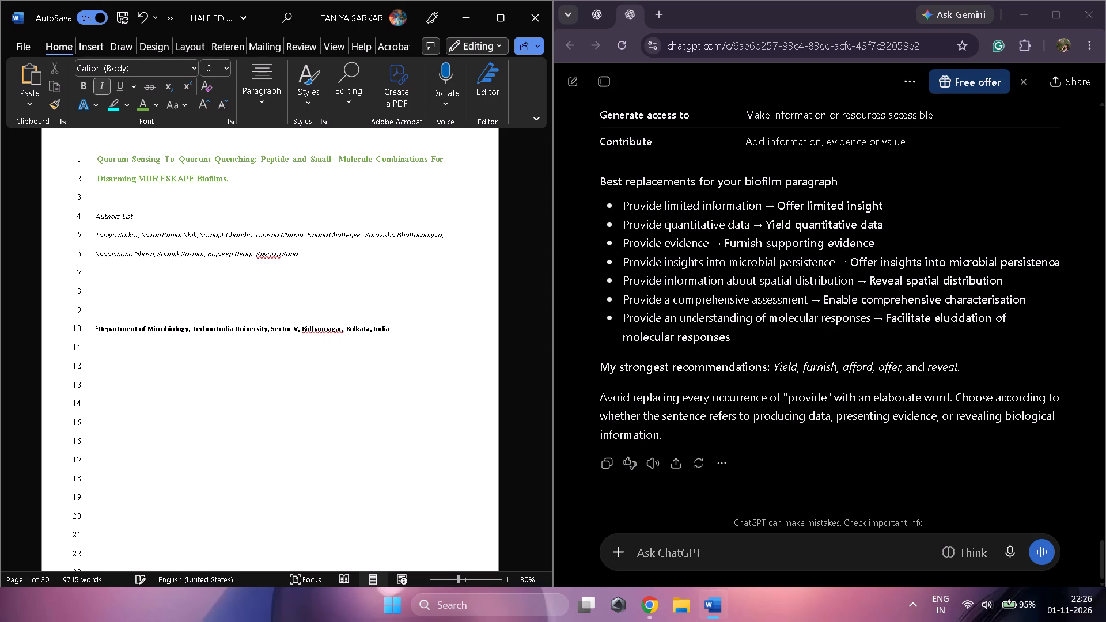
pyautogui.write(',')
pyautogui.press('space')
# Add the eleventh author's full name at the end of the author list on line 6.
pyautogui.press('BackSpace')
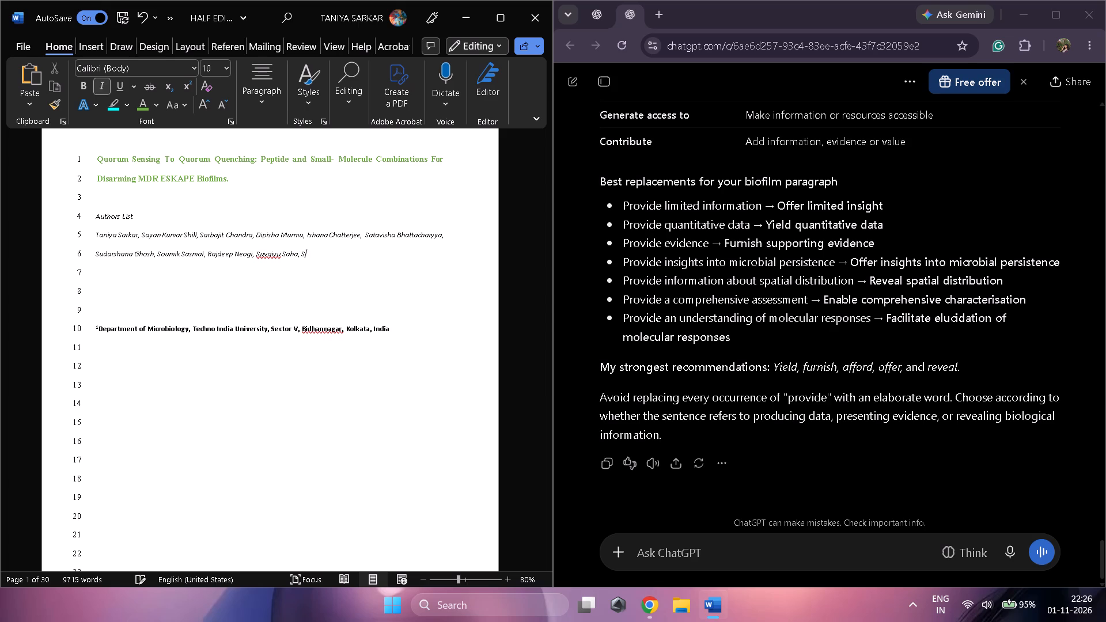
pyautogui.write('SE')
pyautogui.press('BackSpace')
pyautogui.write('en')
# Ignore all spelling flags for the tenth author's first name on line 6.
pyautogui.click(260, 259)
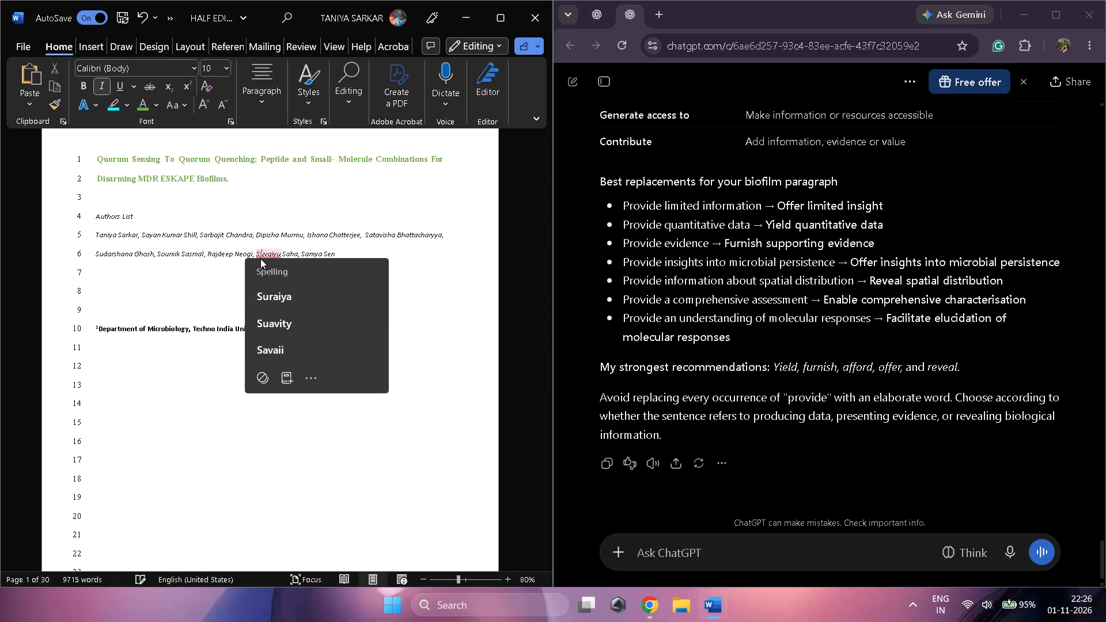
pyautogui.click(262, 380)
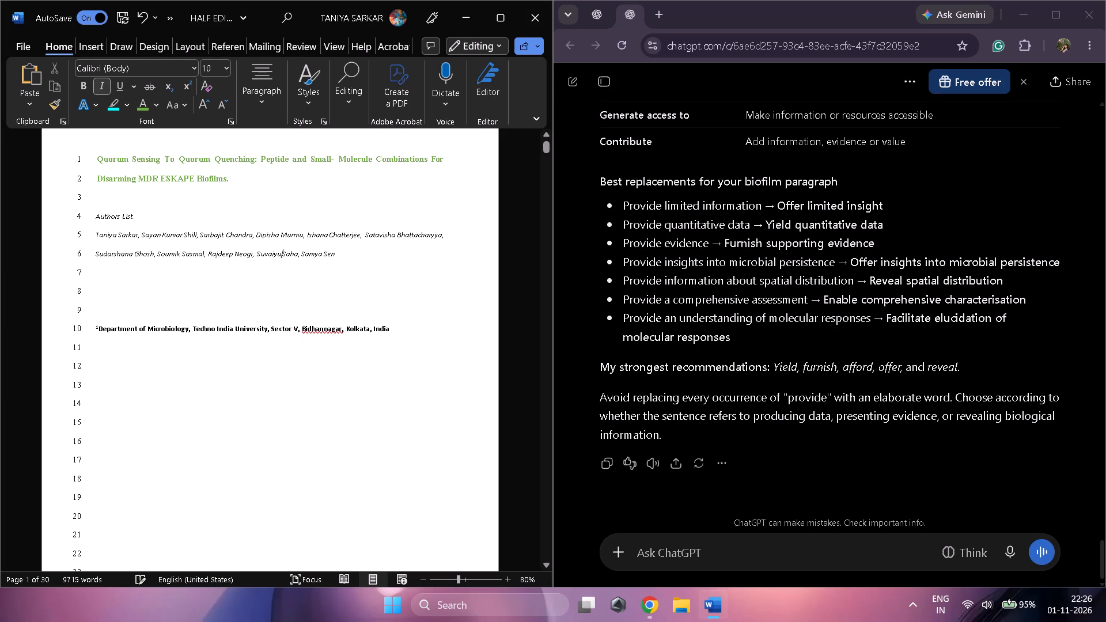
# Delete the three blank lines between the author list and the Department of Microbiology affiliation.
pyautogui.click(93, 331)
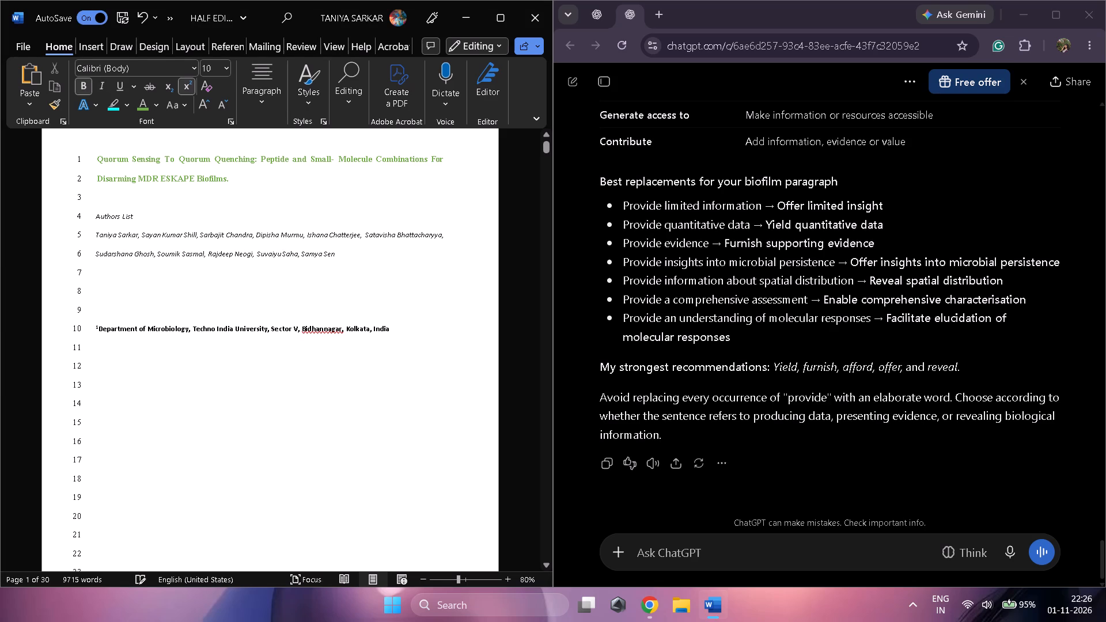
pyautogui.press('BackSpace')
pyautogui.press('BackSpace')
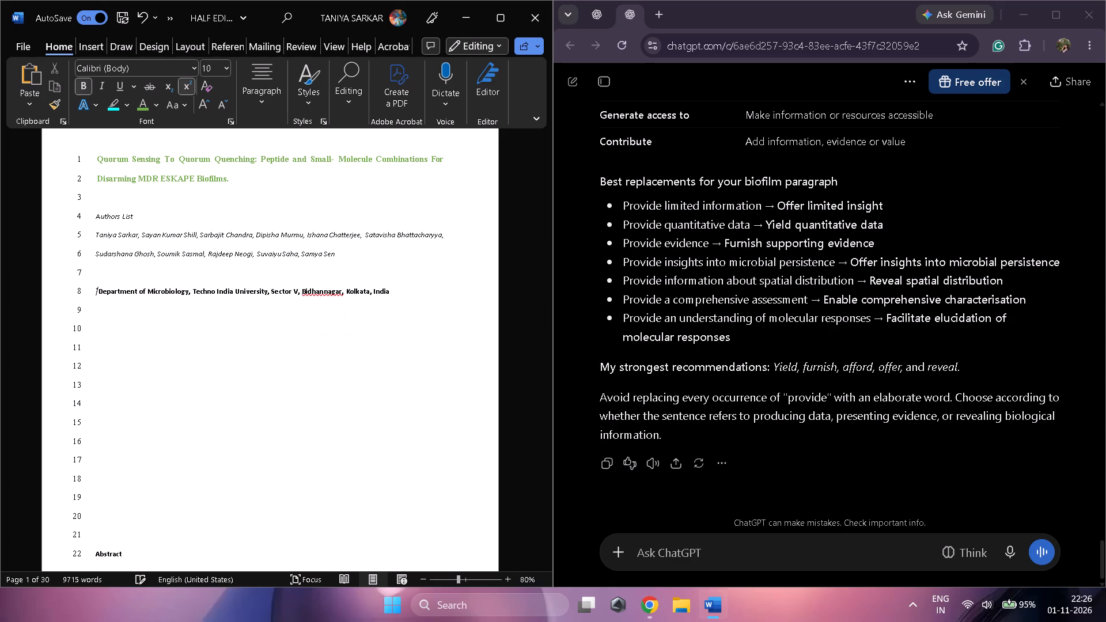
pyautogui.press('BackSpace')
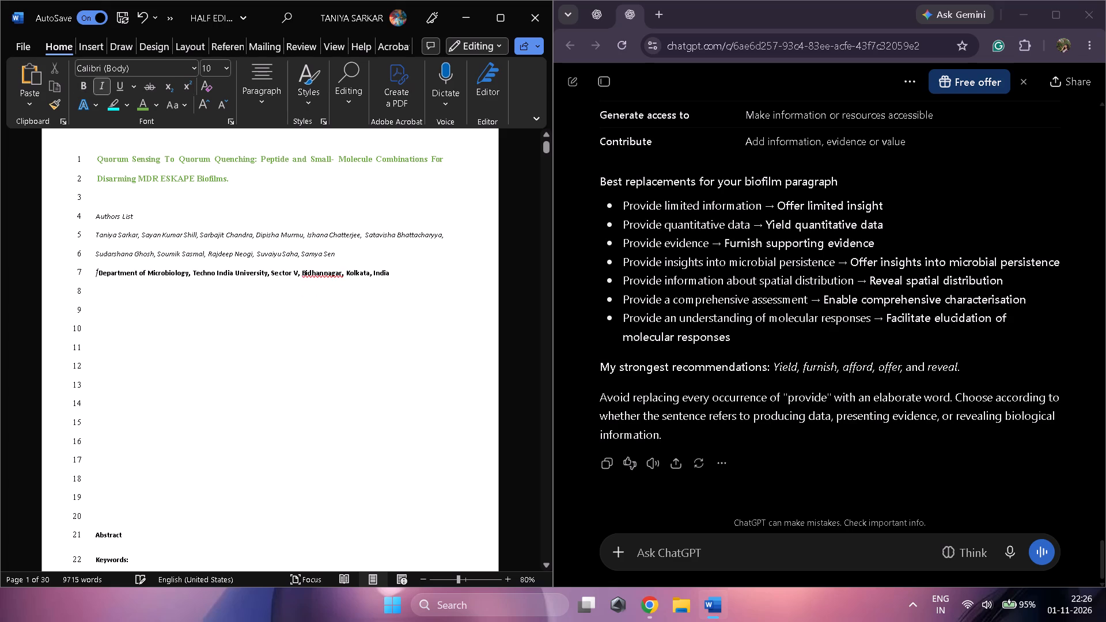
# Insert a hyphen directly after "Kolkata" in the affiliation on line 7.
pyautogui.click(369, 273)
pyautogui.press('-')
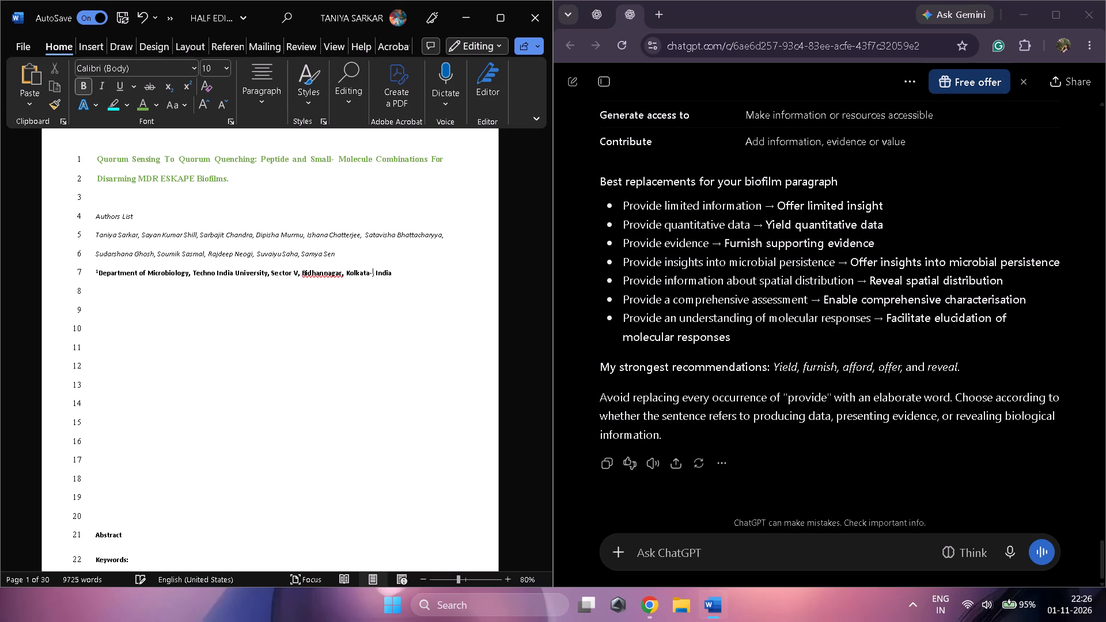
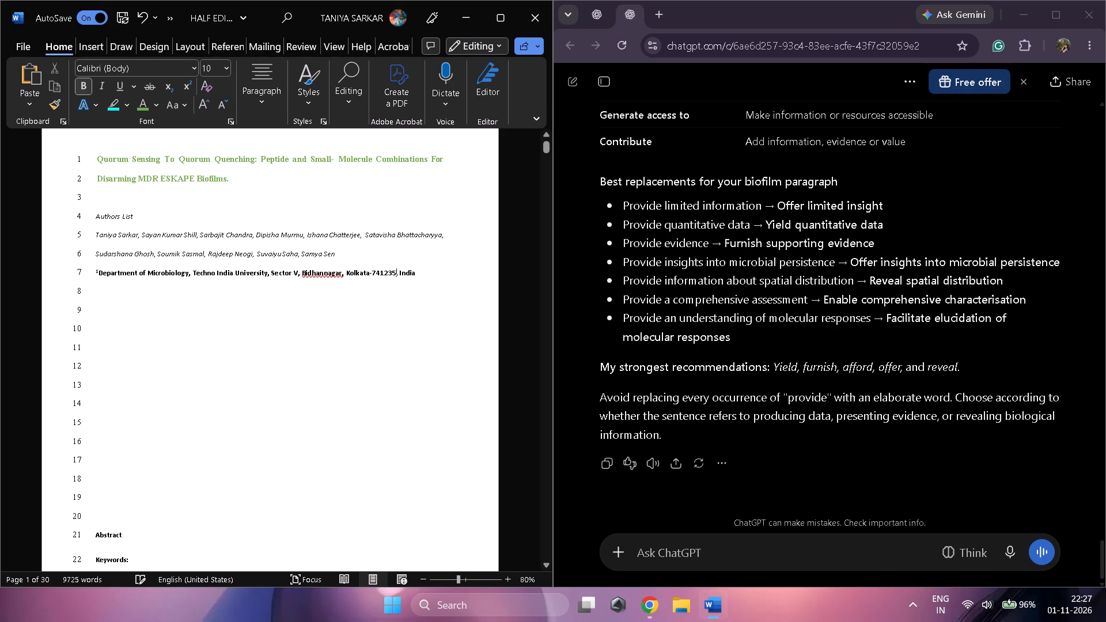
# Resolve the proofing flag on the locality name after "Sector V" in the affiliation line.
pyautogui.click(406, 292)
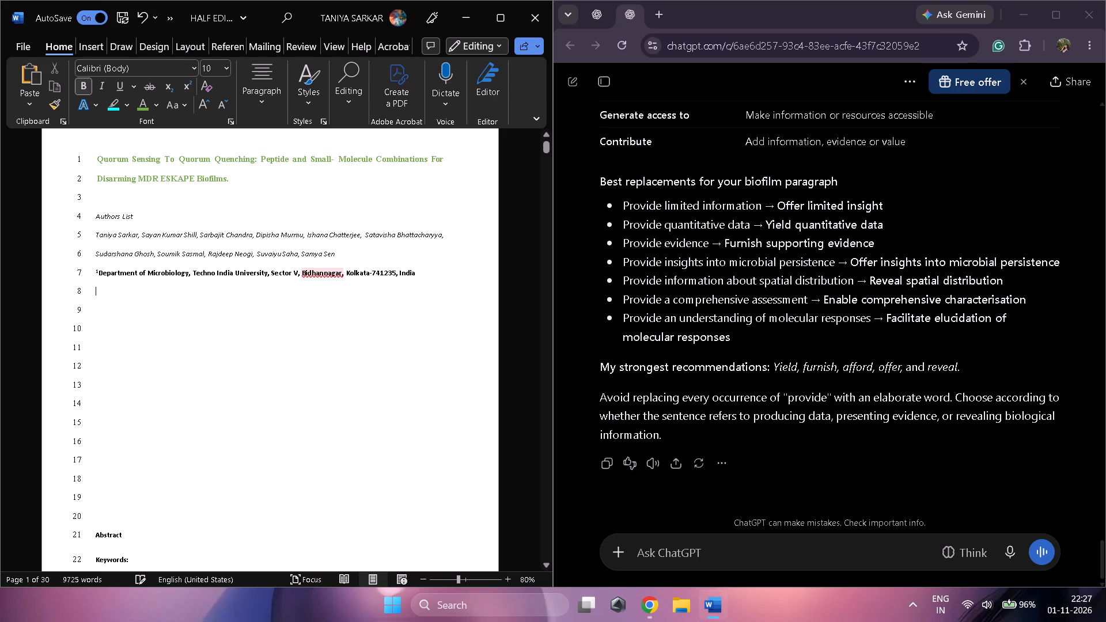
pyautogui.click(325, 268)
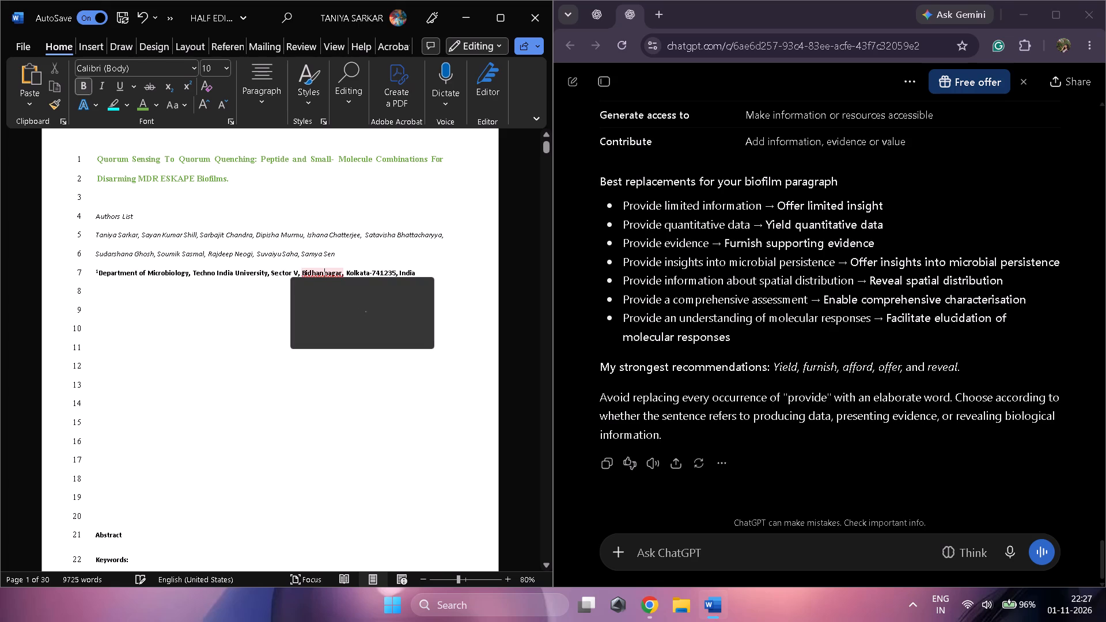
pyautogui.click(308, 397)
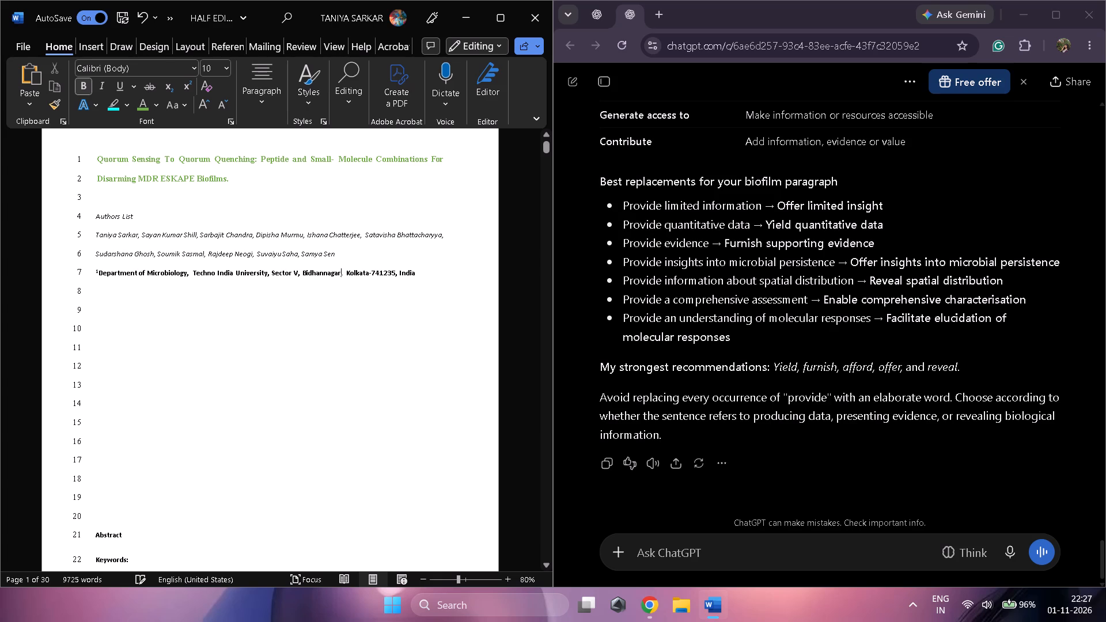
# Add the text "*corresponding authors" on blank line 14, between the affiliation and the Abstract heading.
pyautogui.click(105, 427)
pyautogui.click(96, 404)
pyautogui.hotkey('shift', '*')
pyautogui.write('co')
pyautogui.press('r')
pyautogui.write('res')
pyautogui.write('pondin')
pyautogui.write('g a')
pyautogui.write('uthors')
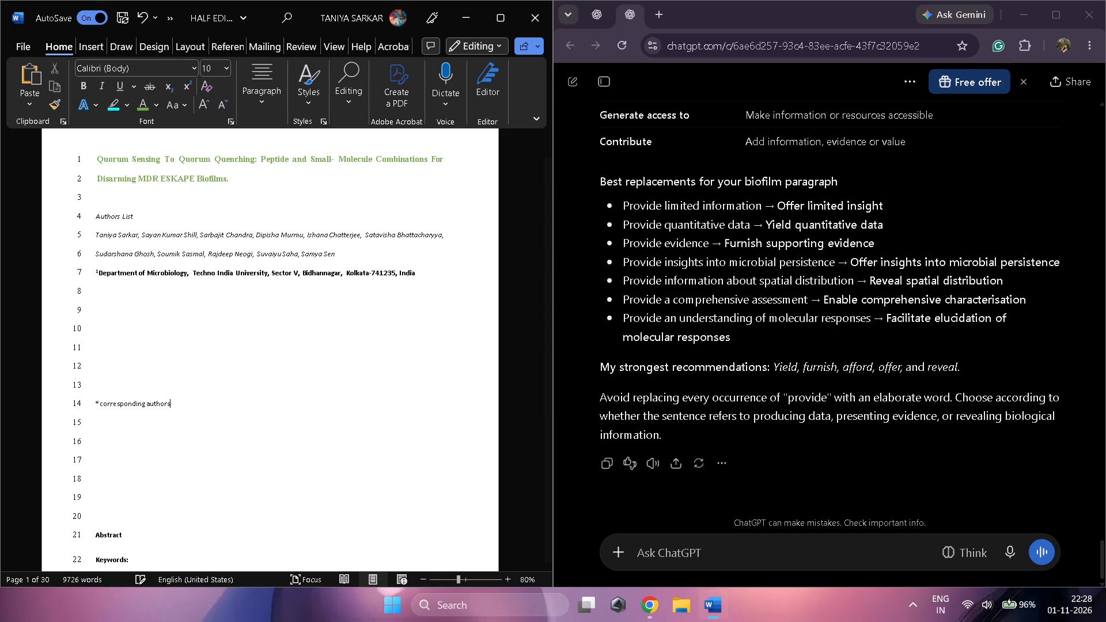
# Accept the grammar suggestion that capitalizes "Corresponding" in the new corresponding-authors line.
pyautogui.moveTo(192, 405); pyautogui.dragTo(85, 398)
pyautogui.click(150, 401)
pyautogui.click(119, 406)
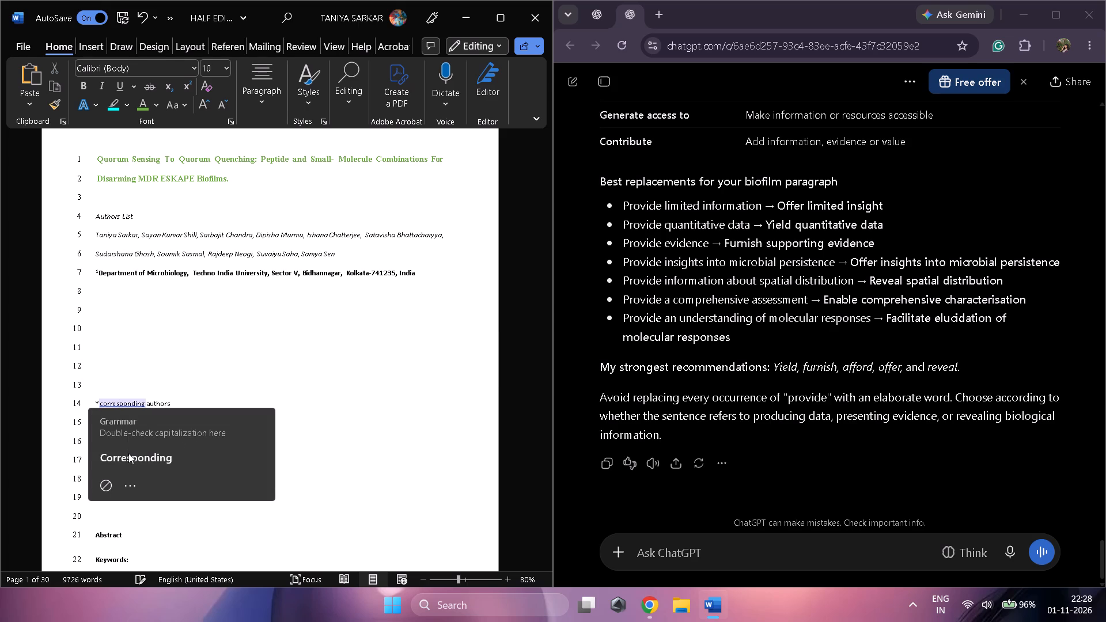
pyautogui.click(128, 458)
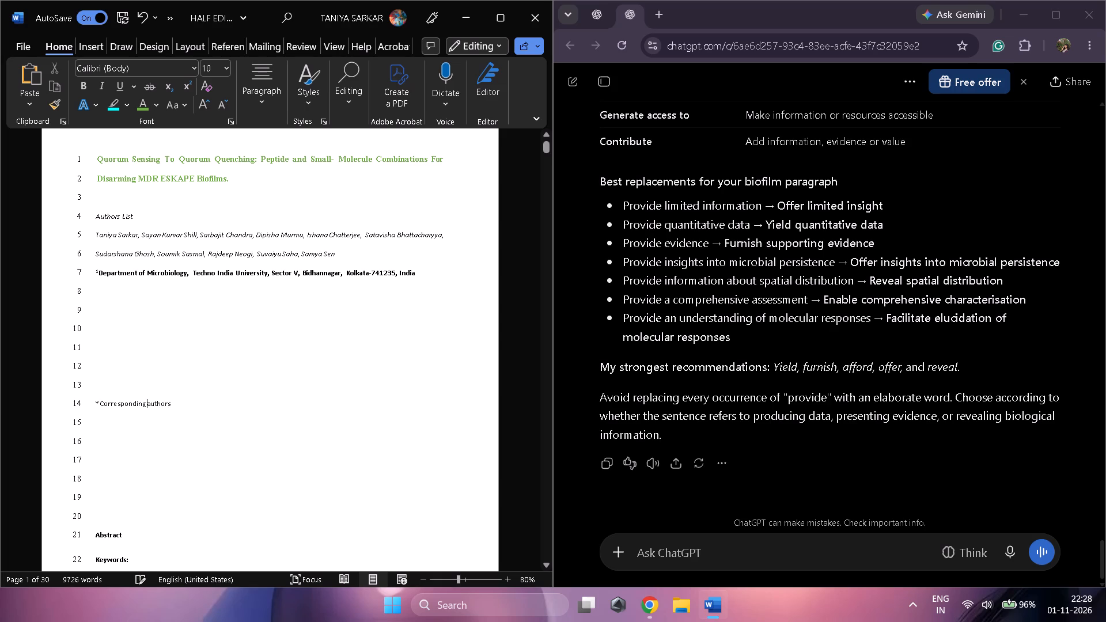
# Make the whole "*Corresponding authors" line bold.
pyautogui.moveTo(179, 403); pyautogui.dragTo(92, 404)
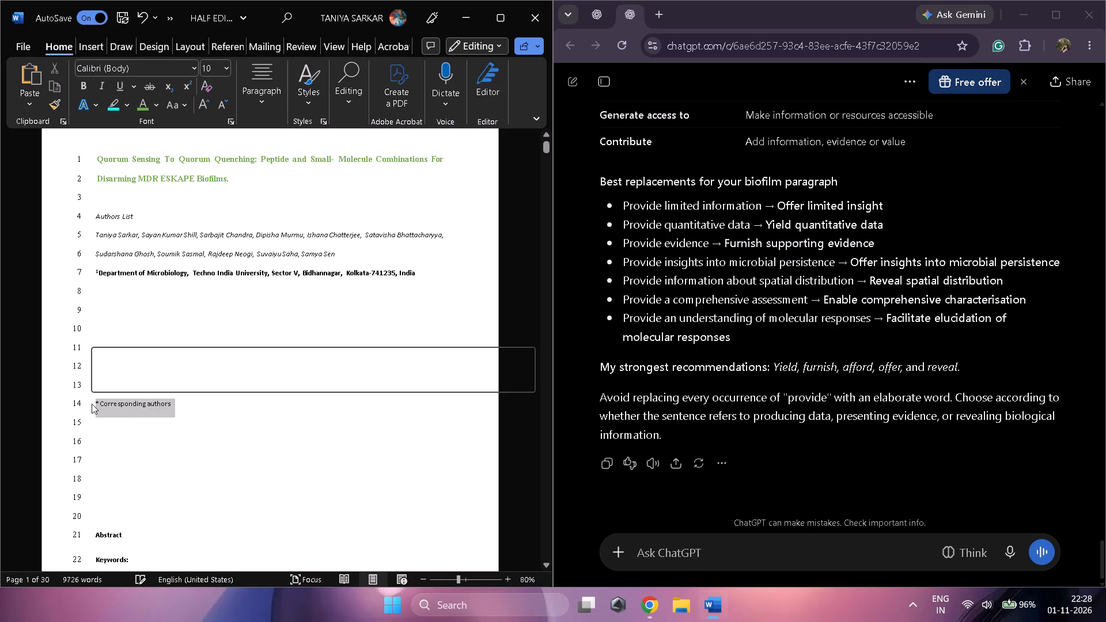
pyautogui.click(104, 377)
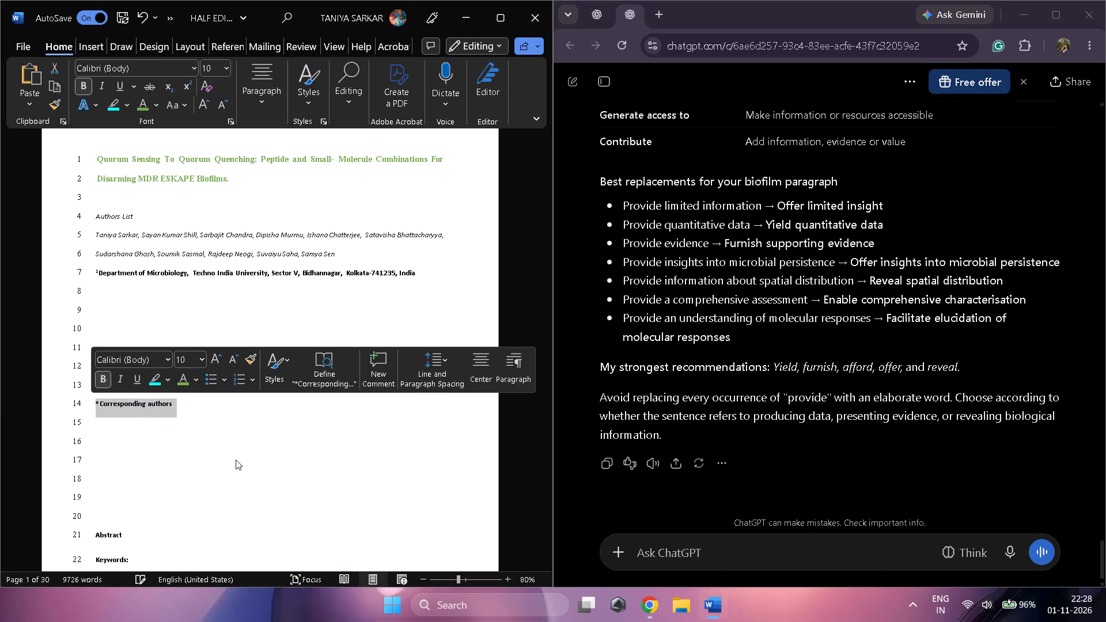
pyautogui.click(238, 460)
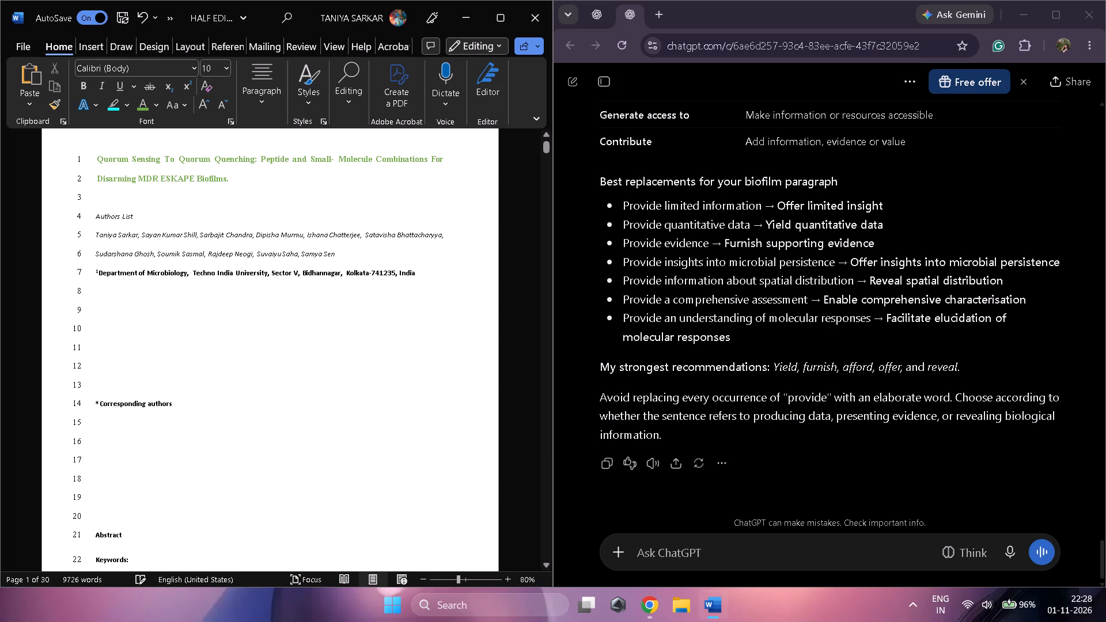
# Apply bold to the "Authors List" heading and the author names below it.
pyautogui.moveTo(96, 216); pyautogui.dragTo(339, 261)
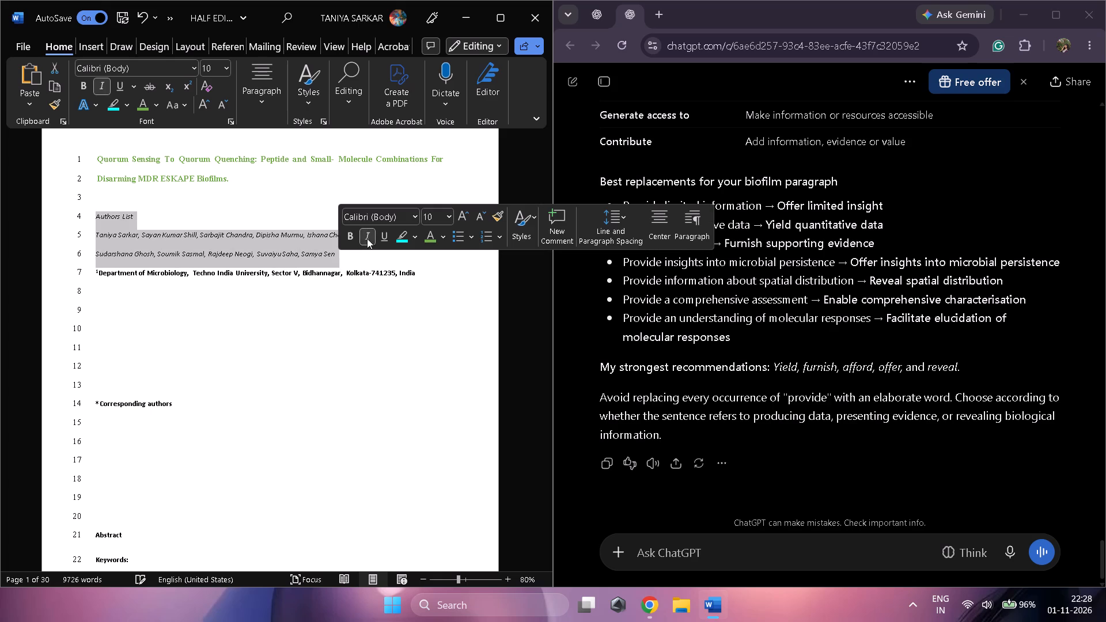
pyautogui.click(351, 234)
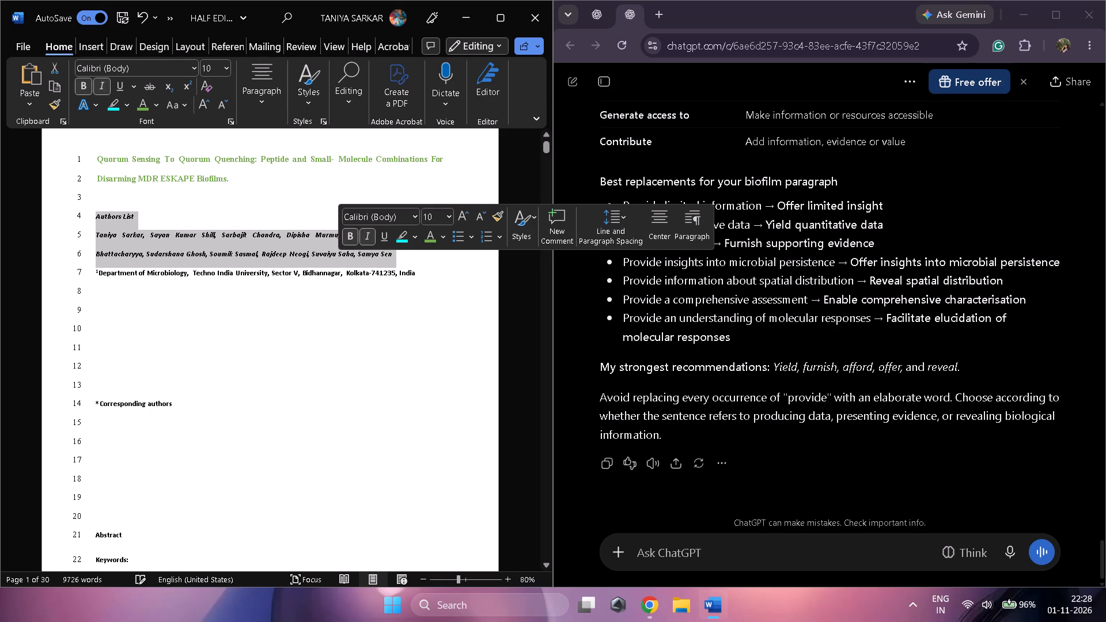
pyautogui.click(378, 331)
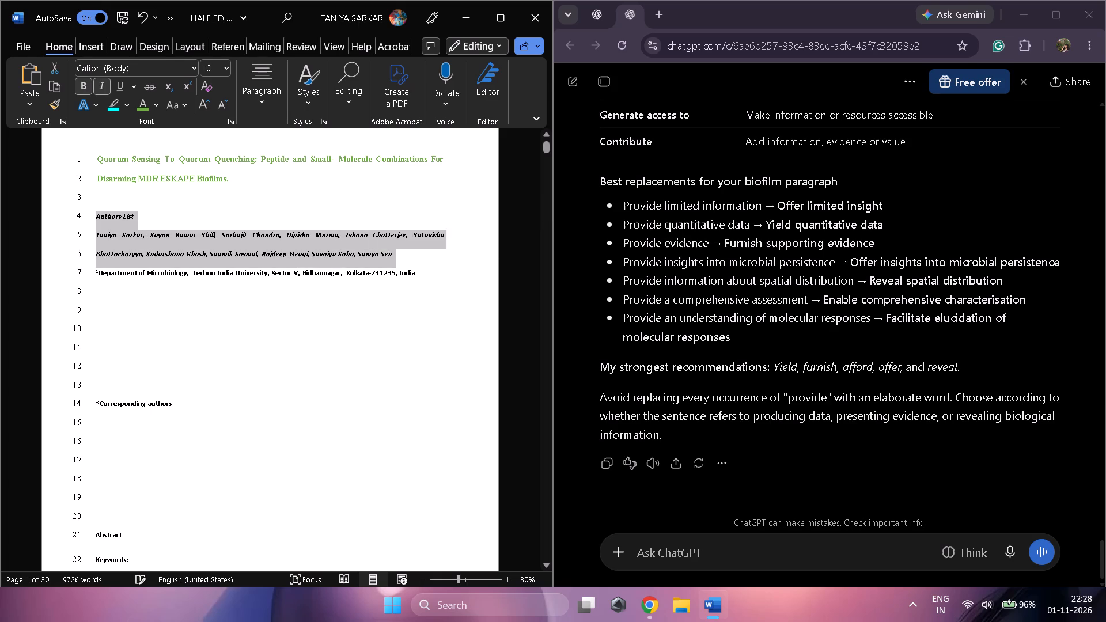
# Remove both the italic and the bold formatting from the "Authors List" heading and the author names.
pyautogui.moveTo(398, 260); pyautogui.dragTo(324, 253)
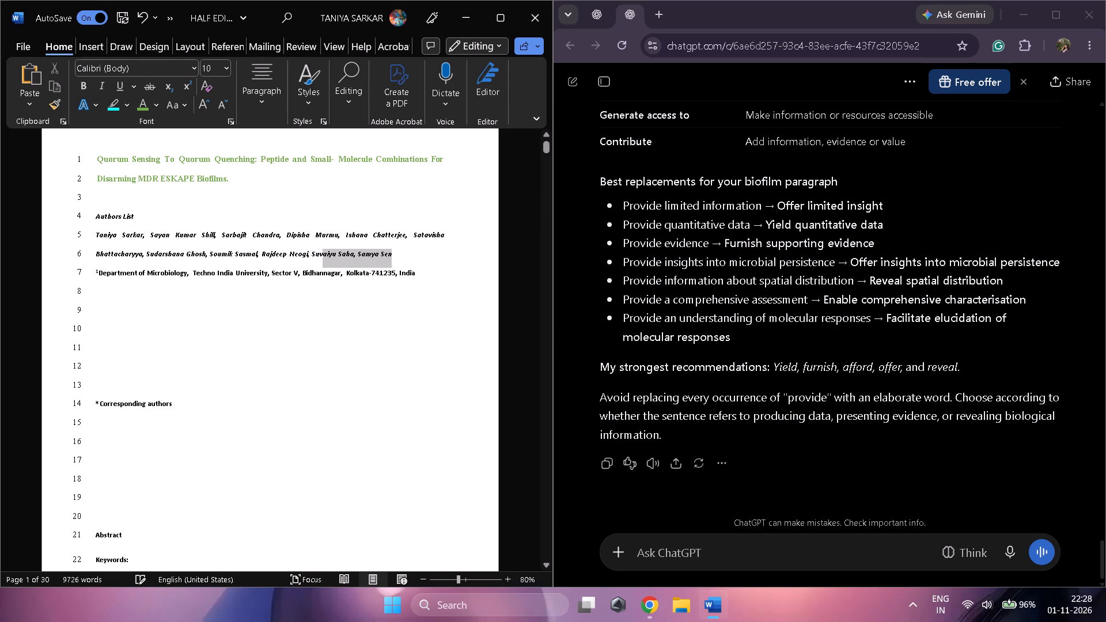
pyautogui.moveTo(324, 253); pyautogui.dragTo(96, 214)
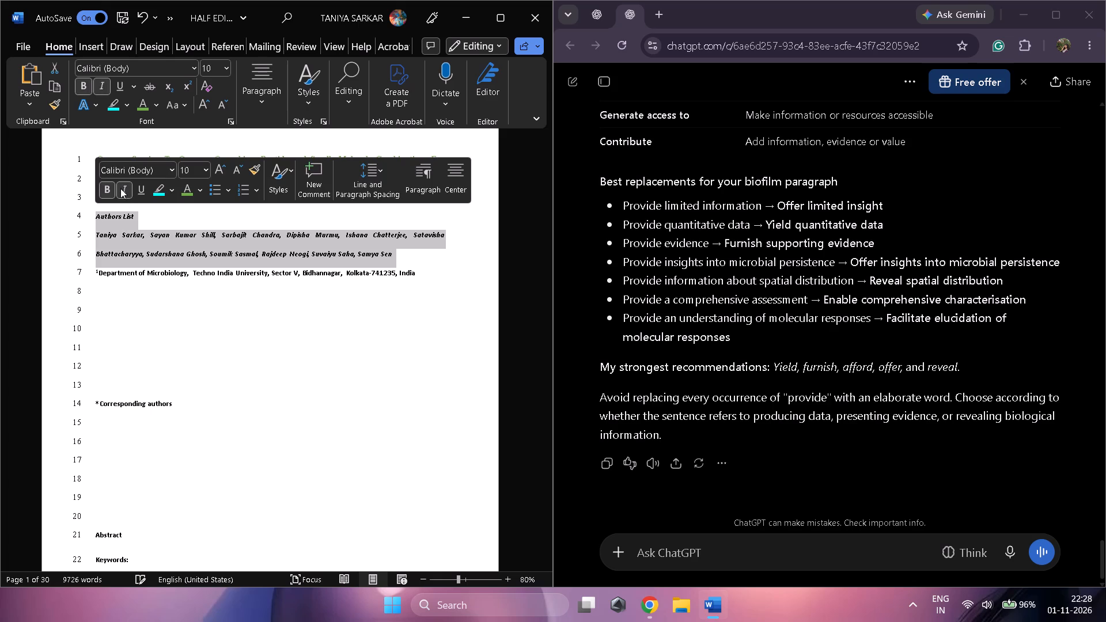
pyautogui.click(120, 188)
pyautogui.click(109, 191)
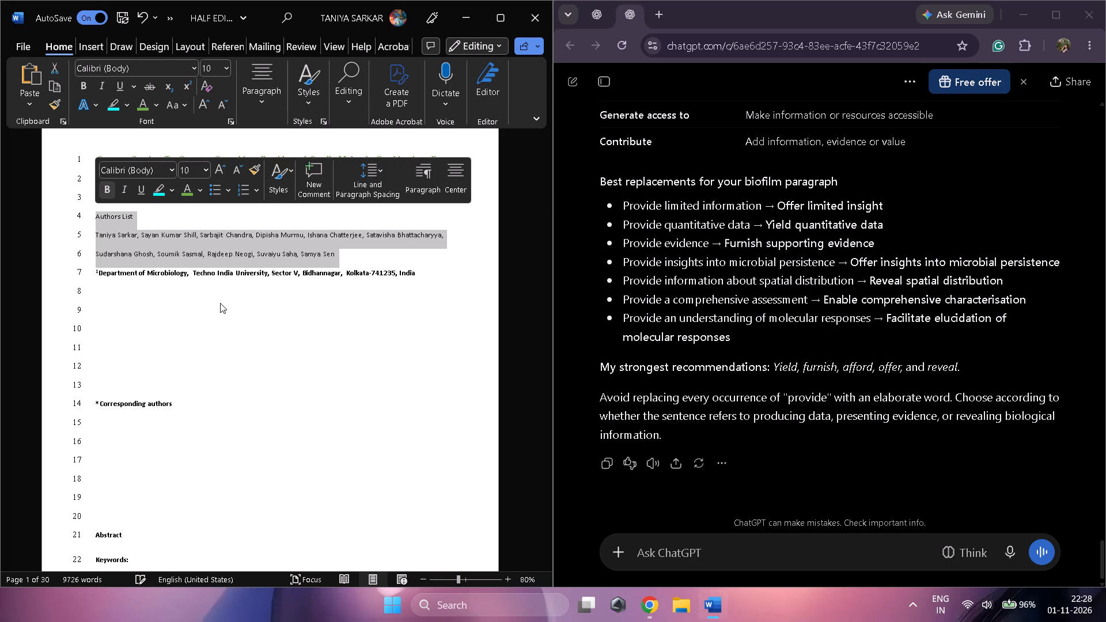
# Start a new line directly beneath "*Corresponding authors".
pyautogui.click(183, 405)
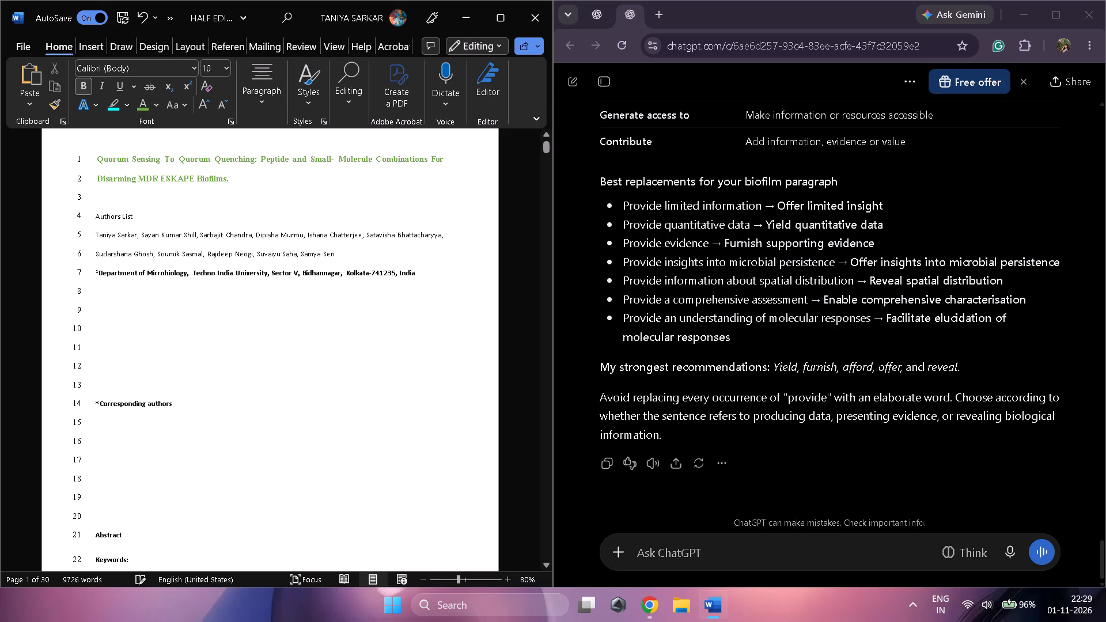
pyautogui.press('Return')
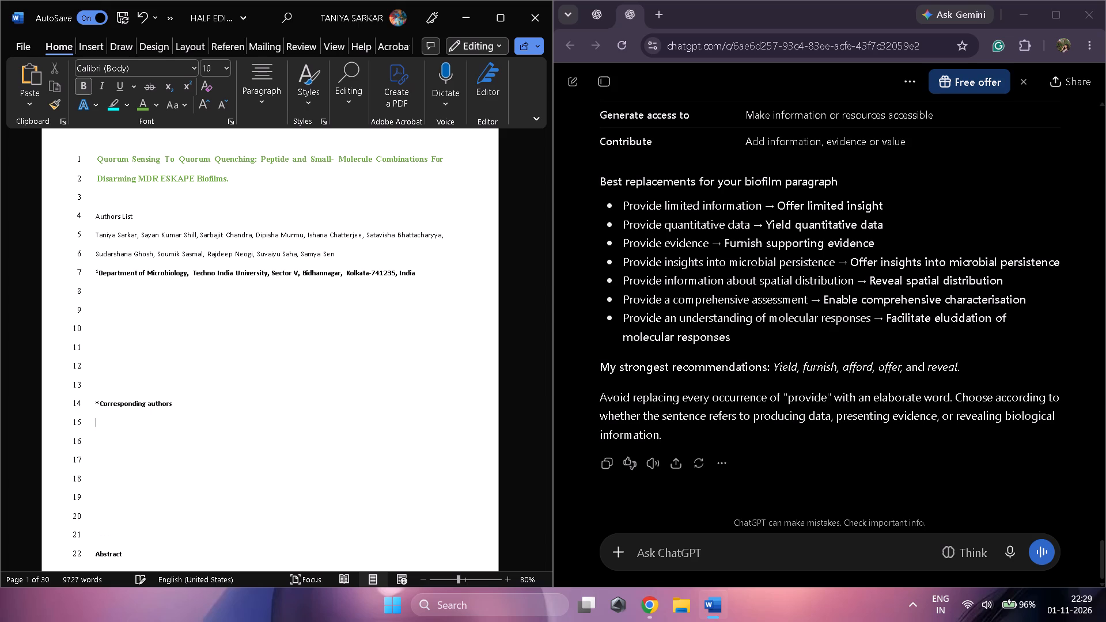
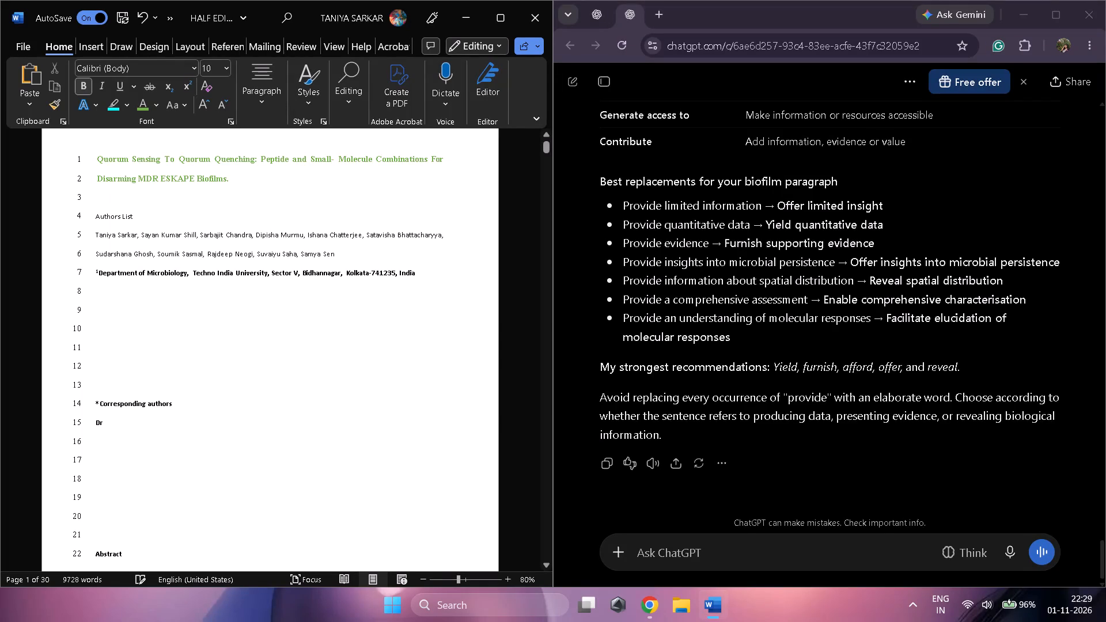
# Complete the line beneath "*Corresponding authors" with the title "Dr." and the full name of the last author in the list, surname in title case.
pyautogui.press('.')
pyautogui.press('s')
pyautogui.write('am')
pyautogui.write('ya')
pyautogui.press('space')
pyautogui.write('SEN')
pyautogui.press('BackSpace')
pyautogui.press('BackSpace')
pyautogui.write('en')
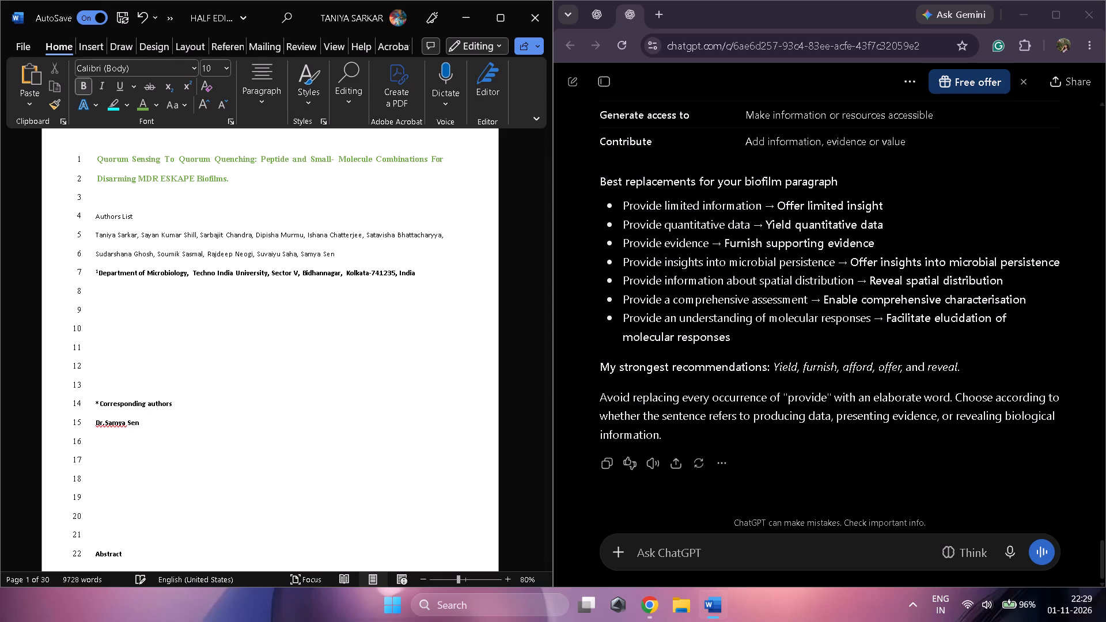
# Ignore the spelling flag on the corresponding author's title and first name.
pyautogui.click(116, 422)
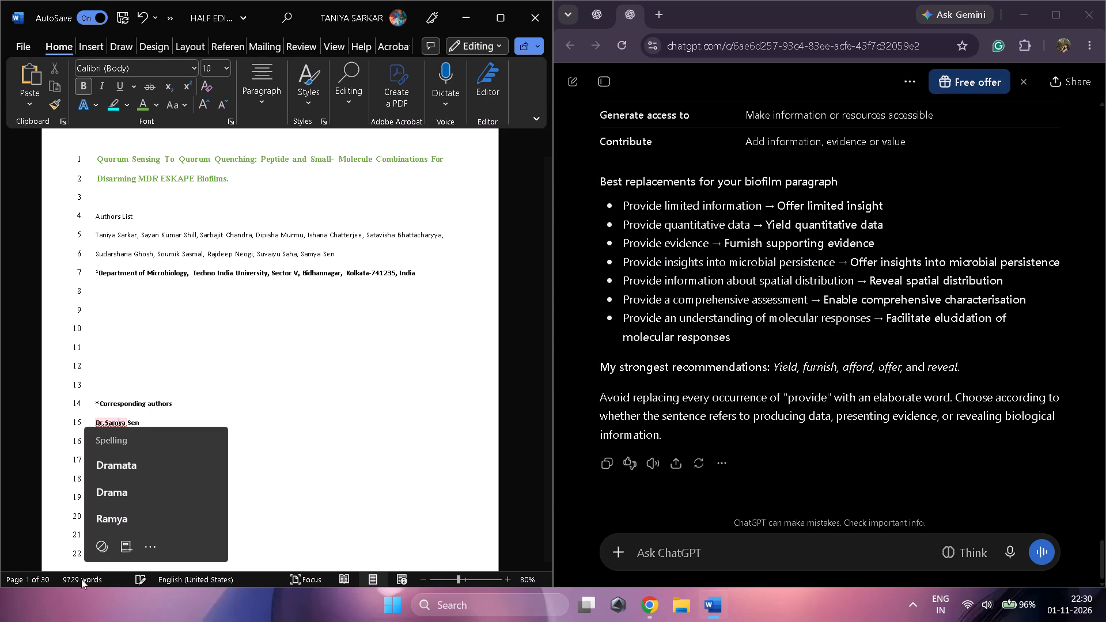
pyautogui.click(103, 546)
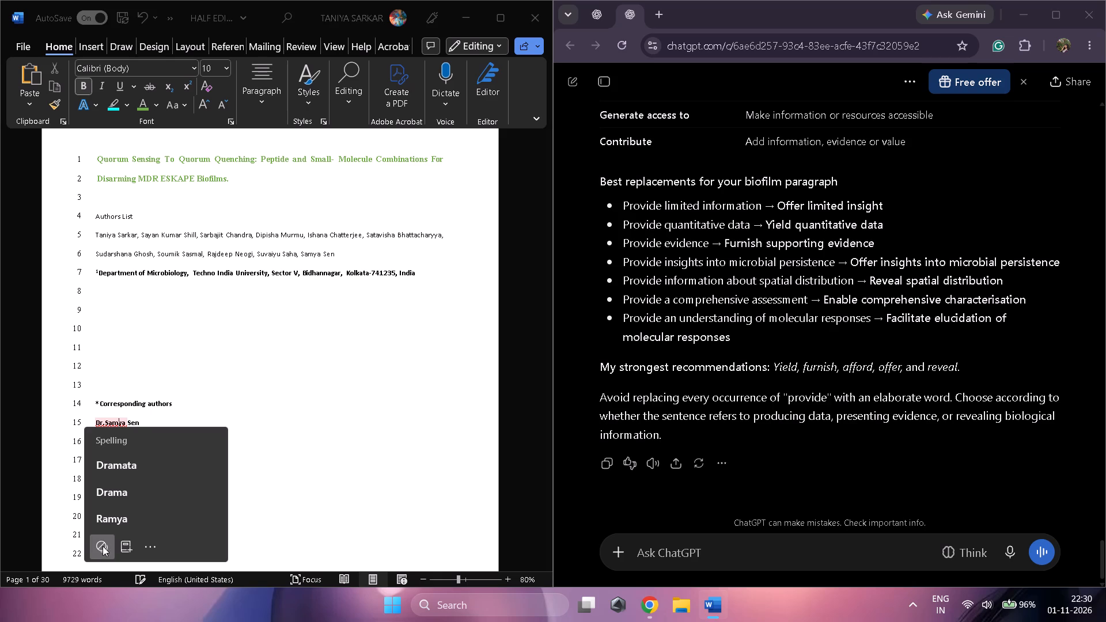
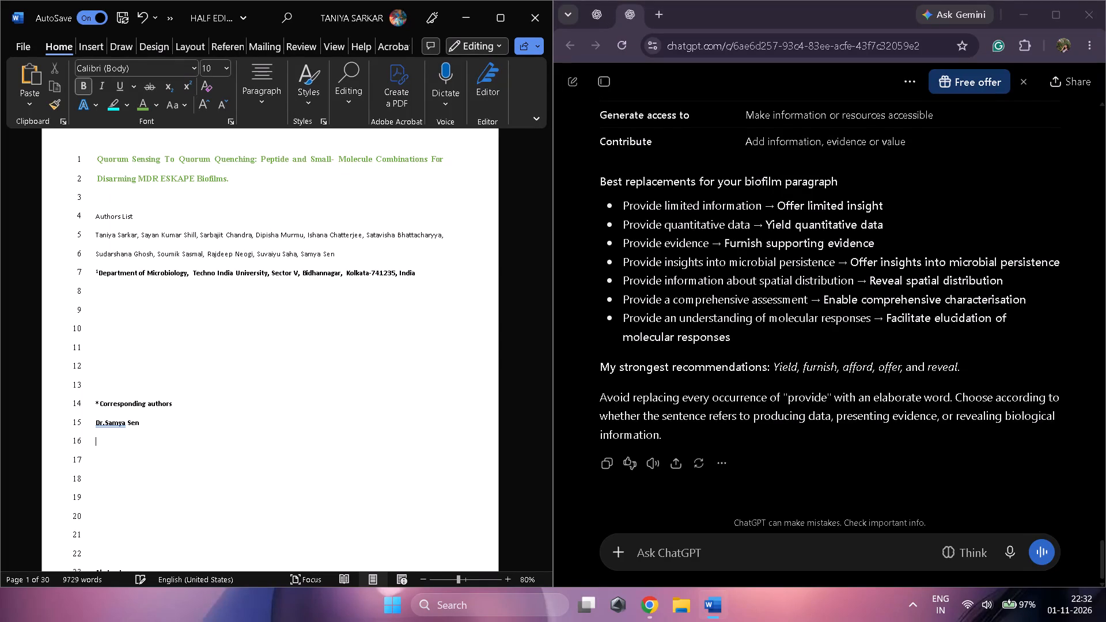
pyautogui.press('a')
pyautogui.write('rofessor')
# Add the line "Department of Microbiology," beneath the corresponding author's job title, with the department name spelled correctly.
pyautogui.press('Return')
pyautogui.write('partment')
pyautogui.press('space')
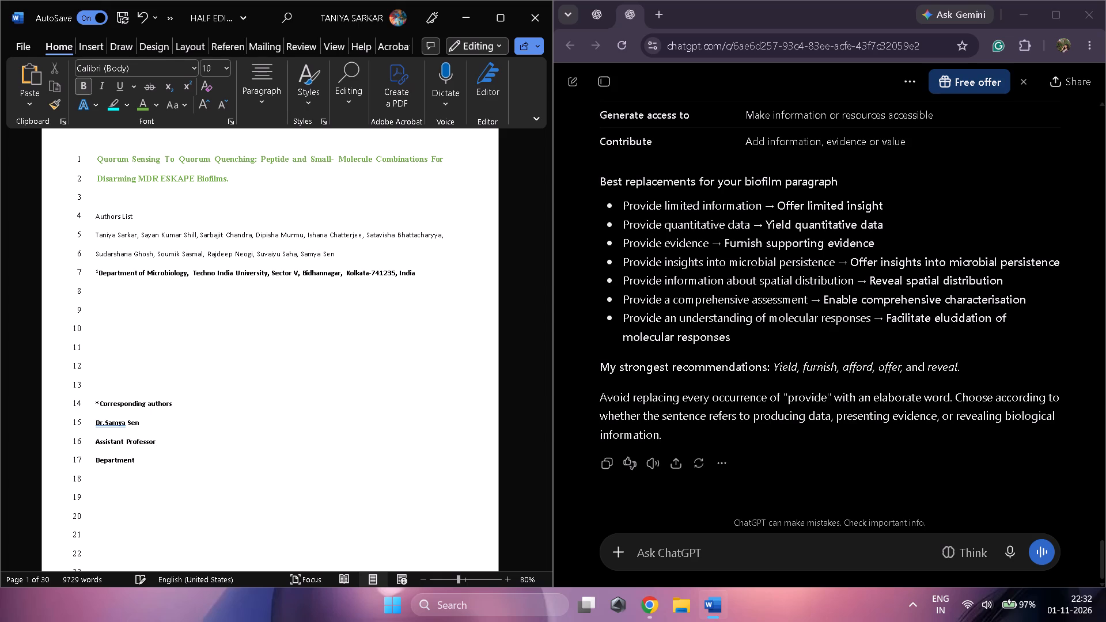
pyautogui.press('BackSpace')
pyautogui.press('o')
pyautogui.press('BackSpace')
pyautogui.write('MI')
pyautogui.write('icriobiology')
pyautogui.press(',')
pyautogui.press('Return')
pyautogui.click(160, 460)
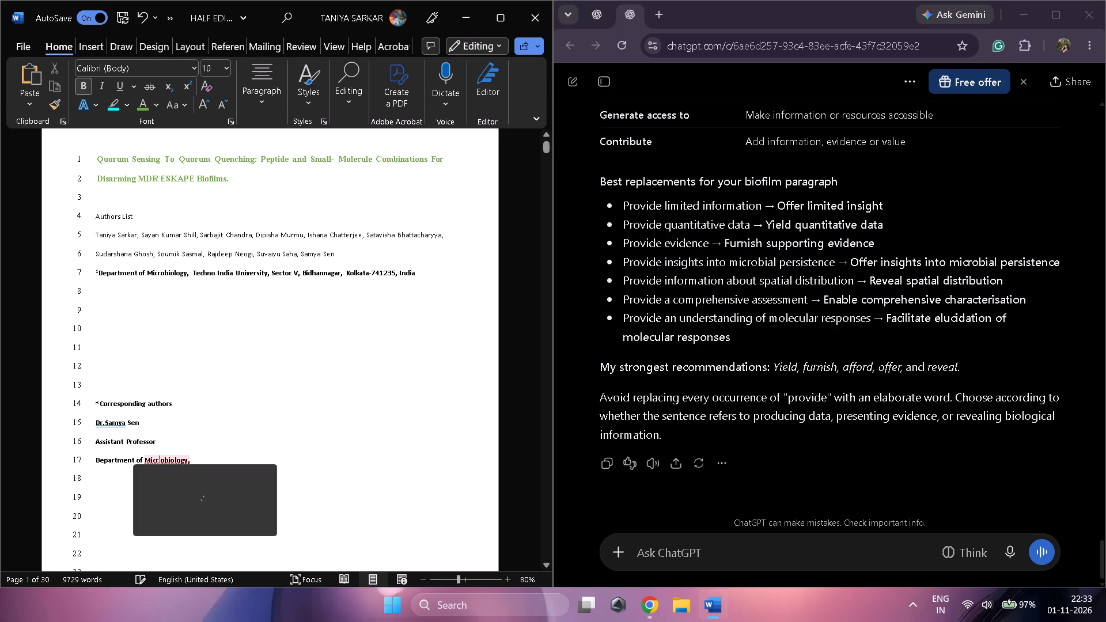
pyautogui.click(163, 460)
pyautogui.press('BackSpace')
pyautogui.press('BackSpace')
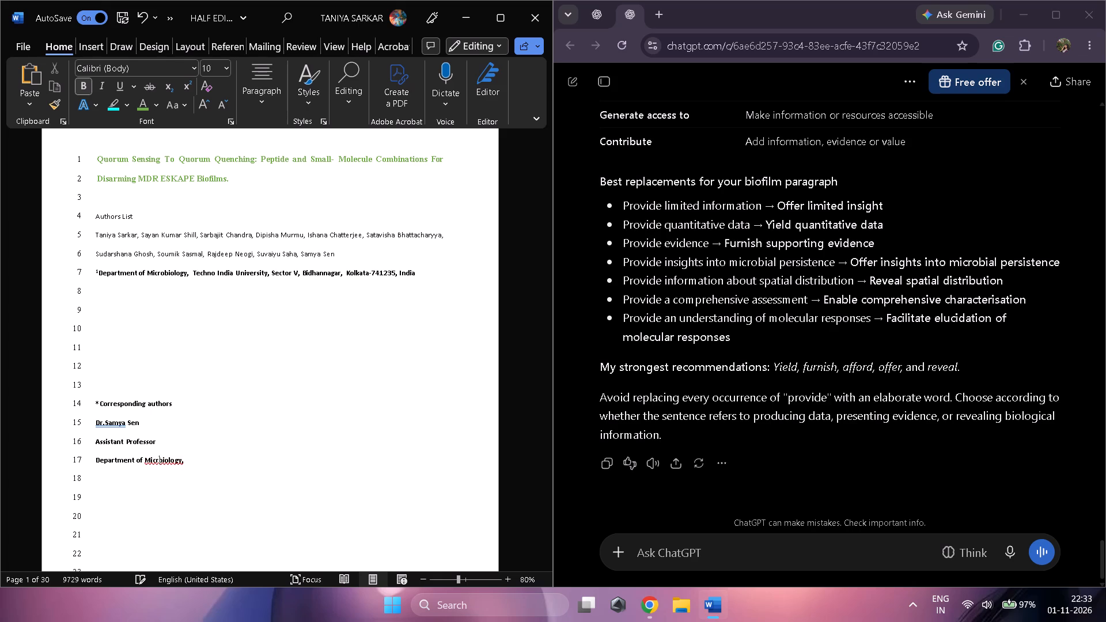
pyautogui.press('o')
# Add a line beneath the department reading "Techno India University,Kolkata,India".
pyautogui.click(190, 461)
pyautogui.press('Return')
pyautogui.press('t')
pyautogui.write('echno')
pyautogui.press('space')
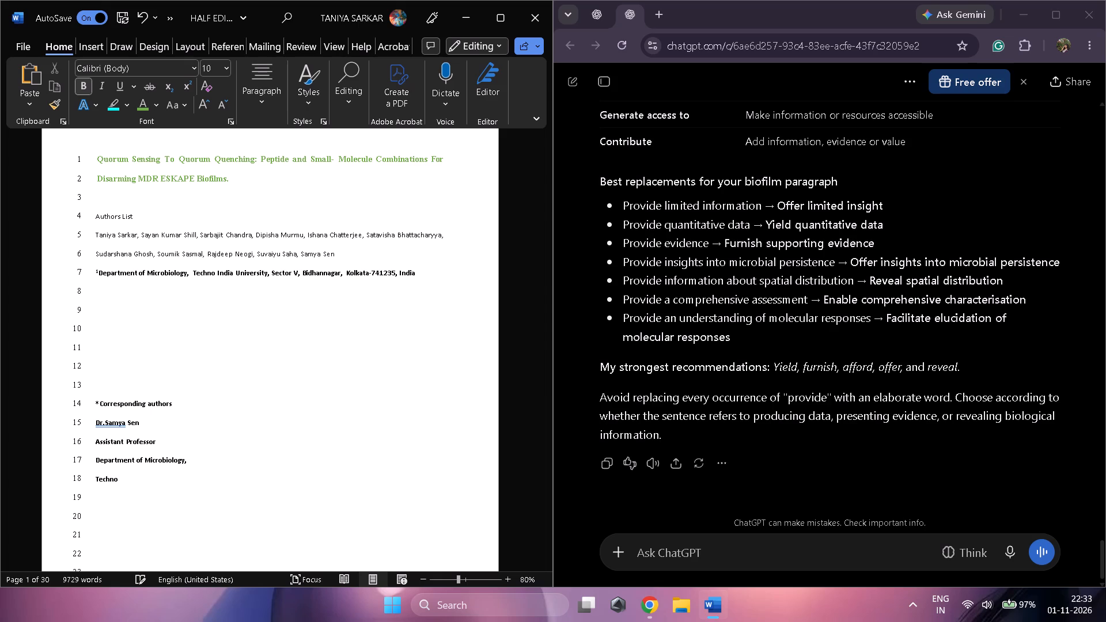
pyautogui.press('BackSpace')
pyautogui.press('n')
pyautogui.write('ndia')
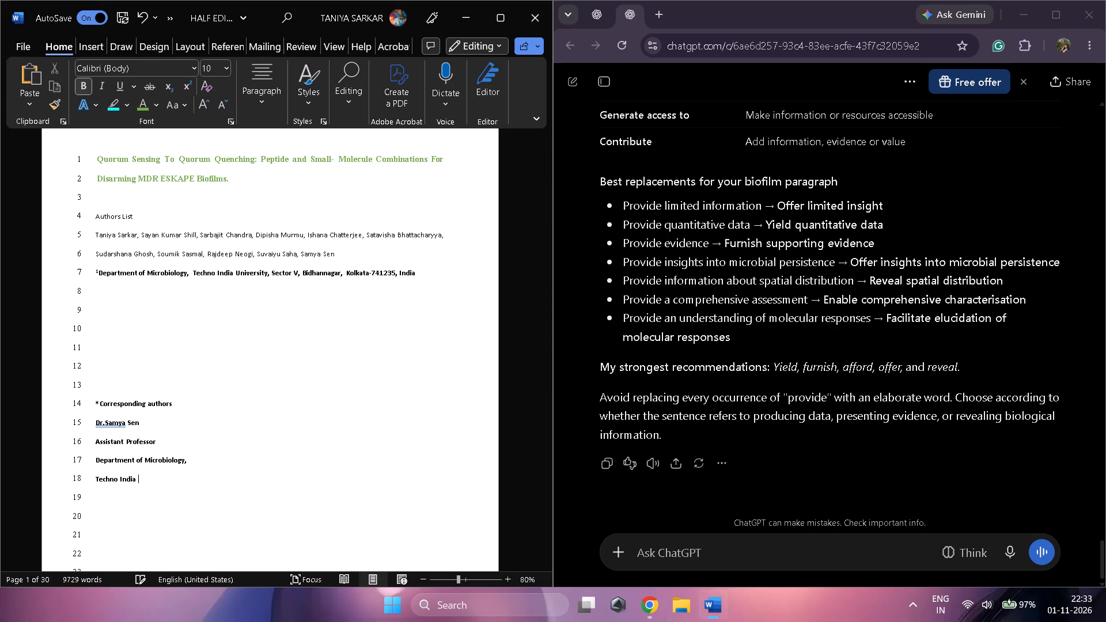
pyautogui.press('u')
pyautogui.press(',')
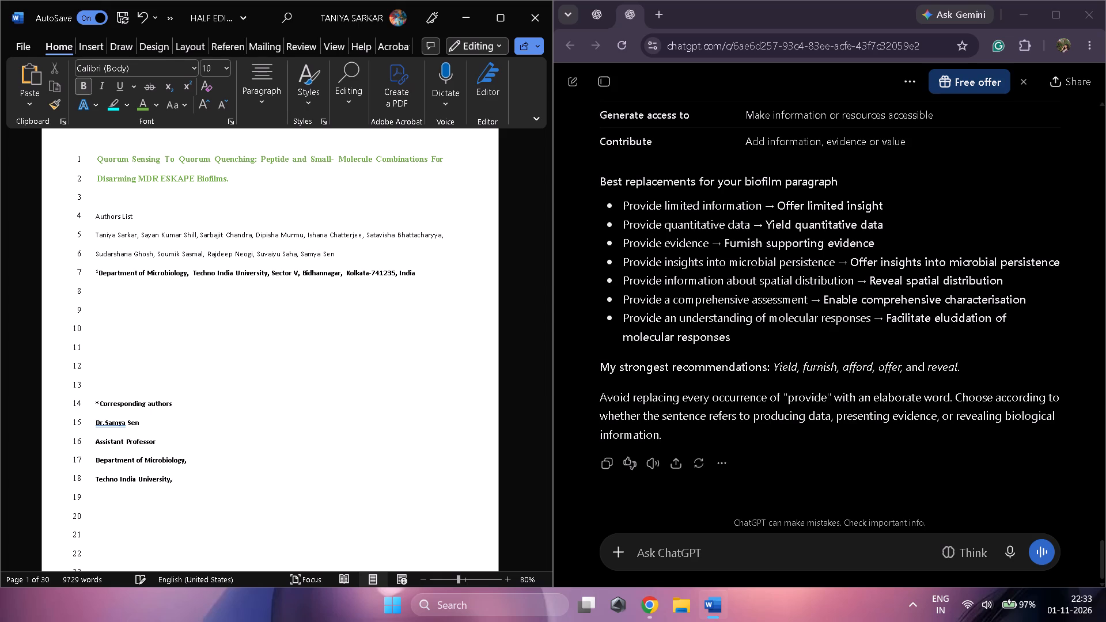
pyautogui.press('k')
pyautogui.write('ata')
pyautogui.press(',')
pyautogui.press('i')
pyautogui.write('ndia')
# Accept the suggested correction that adds a space after "Dr." in the corresponding author's name.
pyautogui.click(113, 426)
pyautogui.click(123, 484)
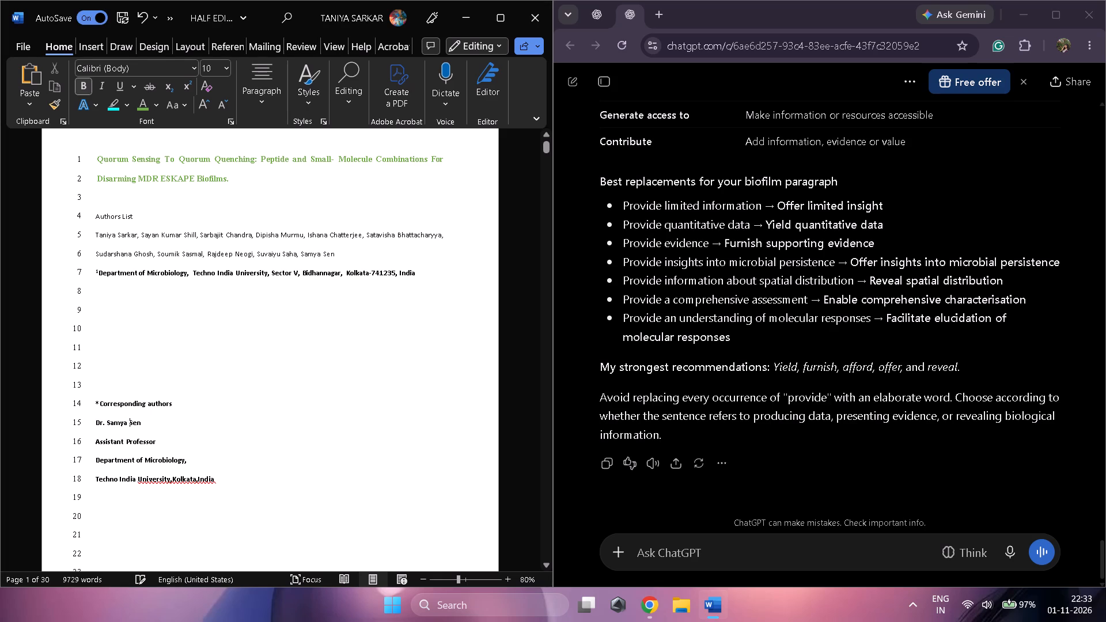
# Ignore the spelling flag on the corresponding author's university line and accept the grammar corrections "University, Kolkata" and "Kolkata, India".
pyautogui.click(228, 479)
pyautogui.click(171, 479)
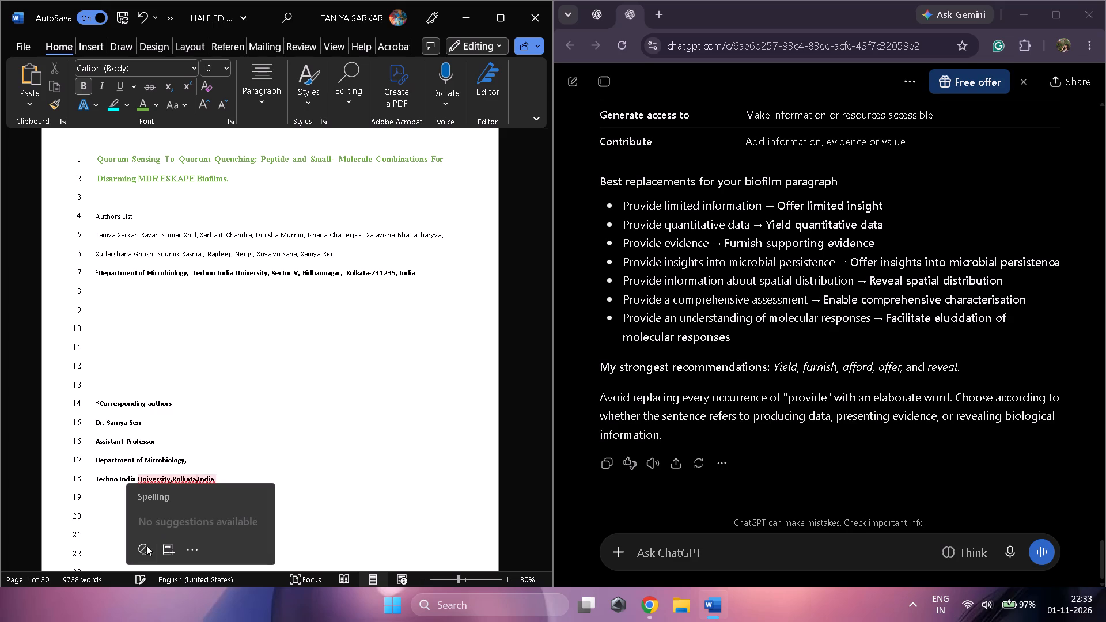
pyautogui.click(144, 547)
pyautogui.click(166, 478)
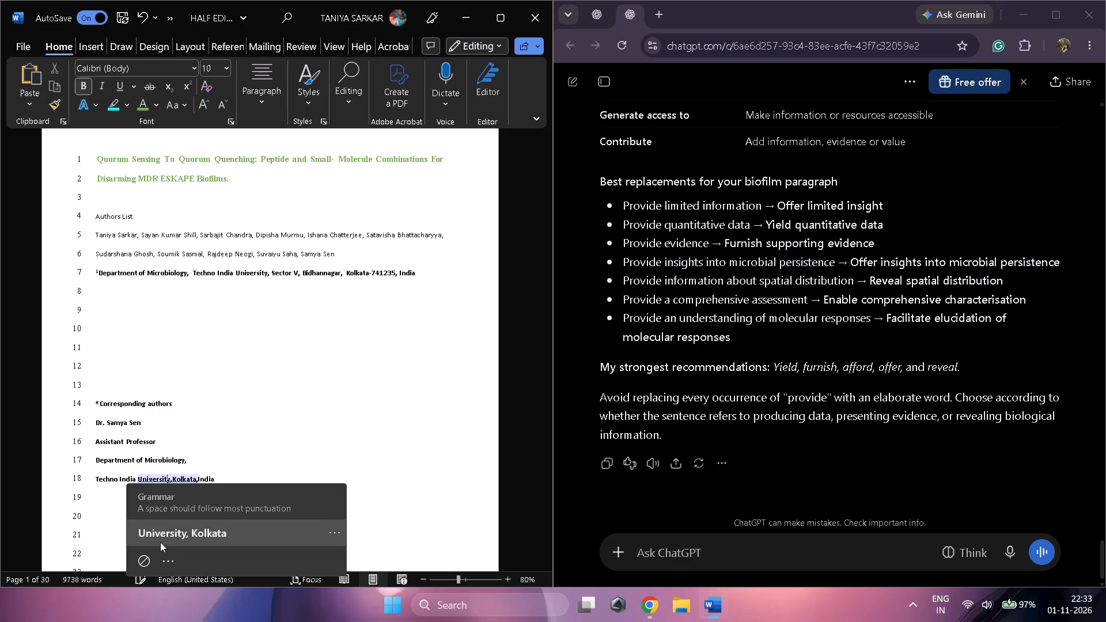
pyautogui.click(160, 542)
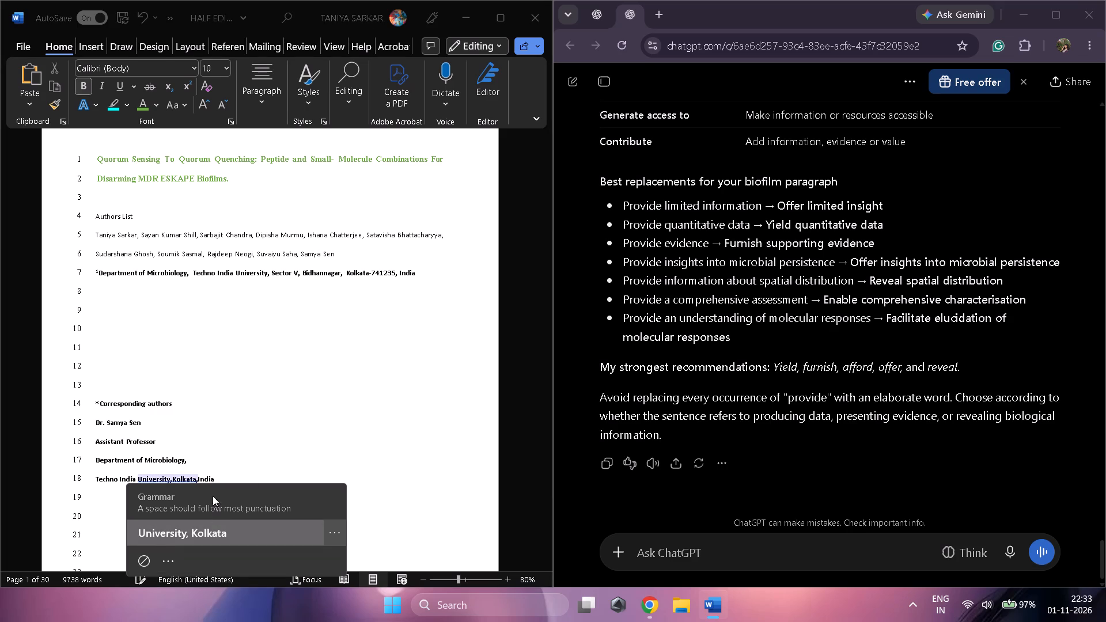
pyautogui.click(204, 481)
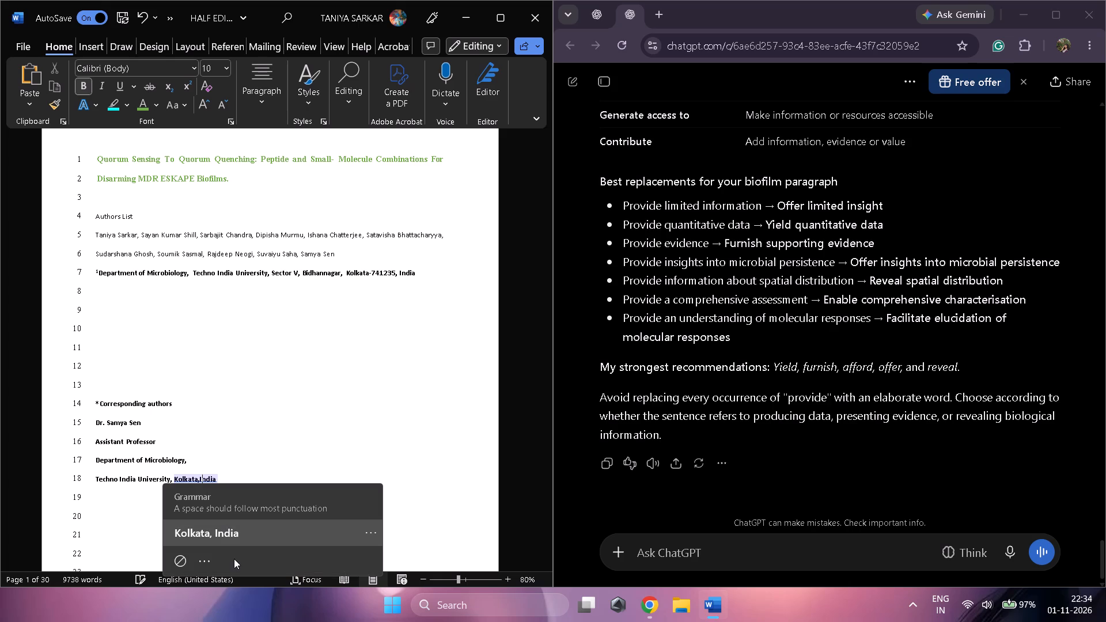
pyautogui.click(236, 534)
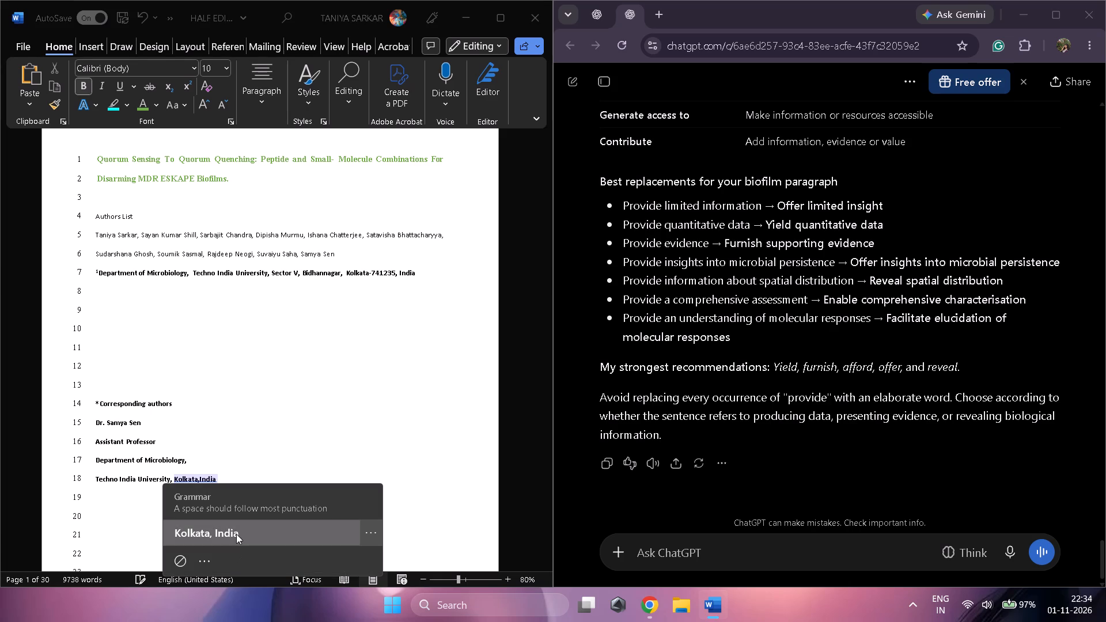
# Italicise all the author names in the two lines beneath the "Authors List" heading.
pyautogui.moveTo(94, 232); pyautogui.dragTo(266, 237)
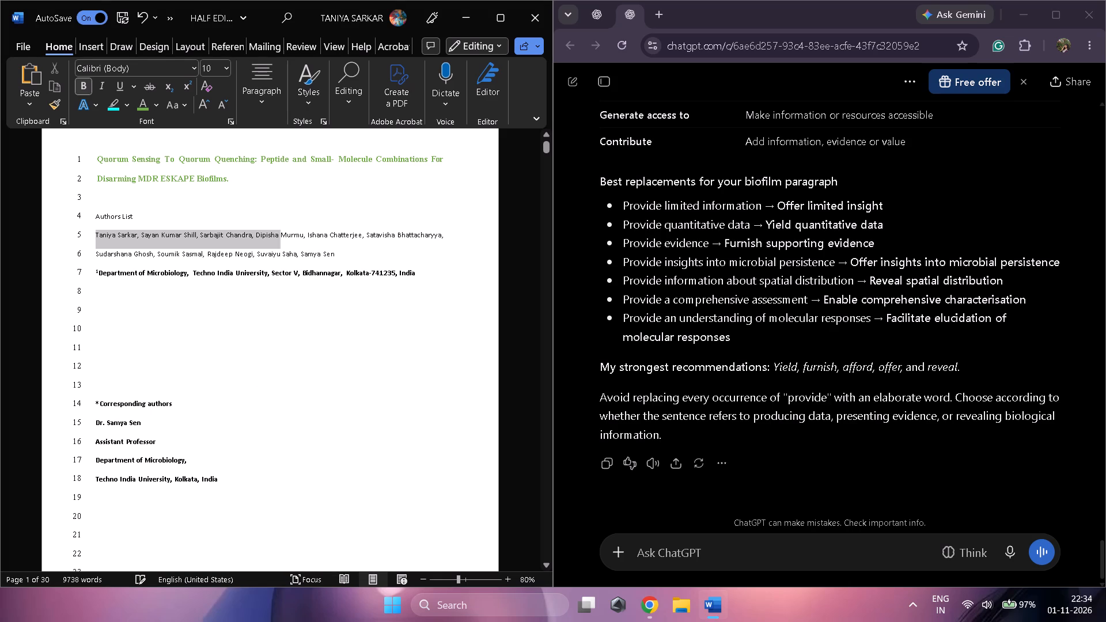
pyautogui.moveTo(266, 237); pyautogui.dragTo(336, 250)
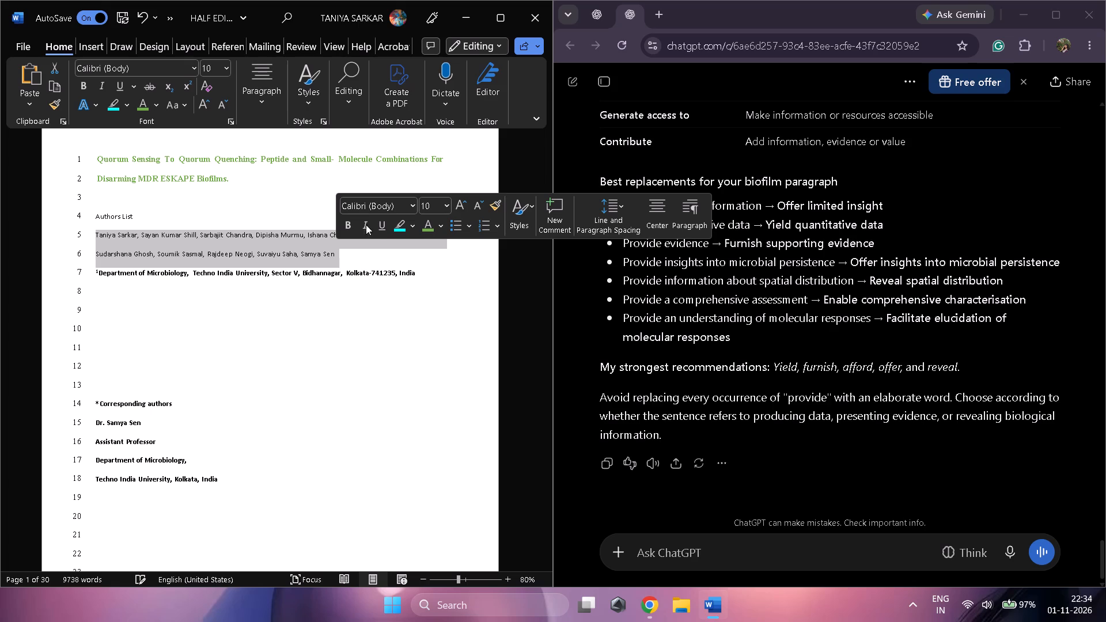
pyautogui.click(366, 225)
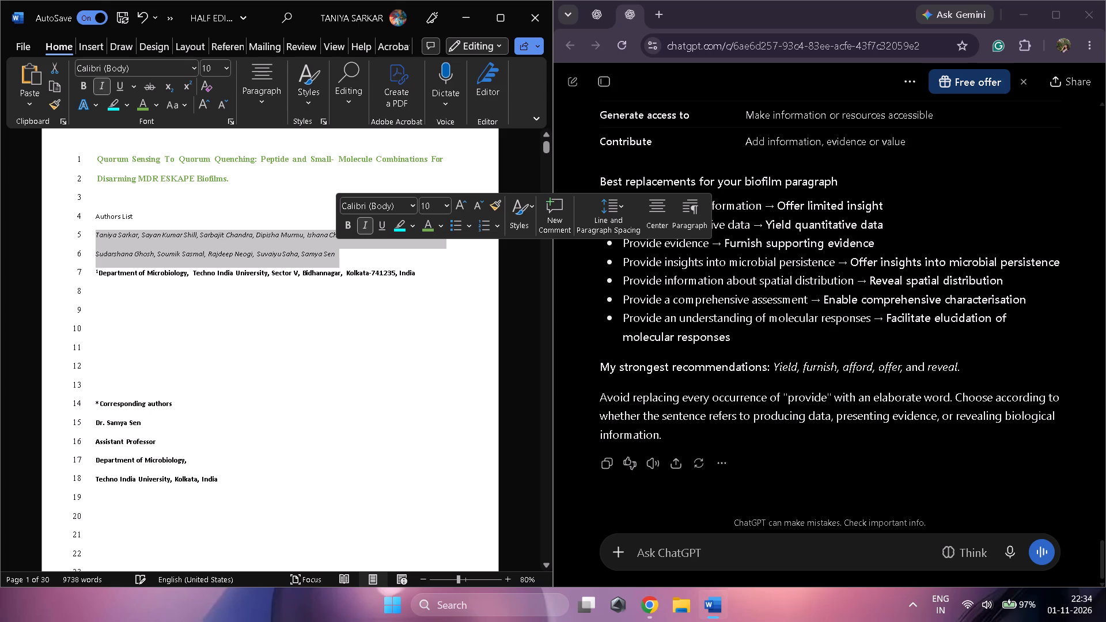
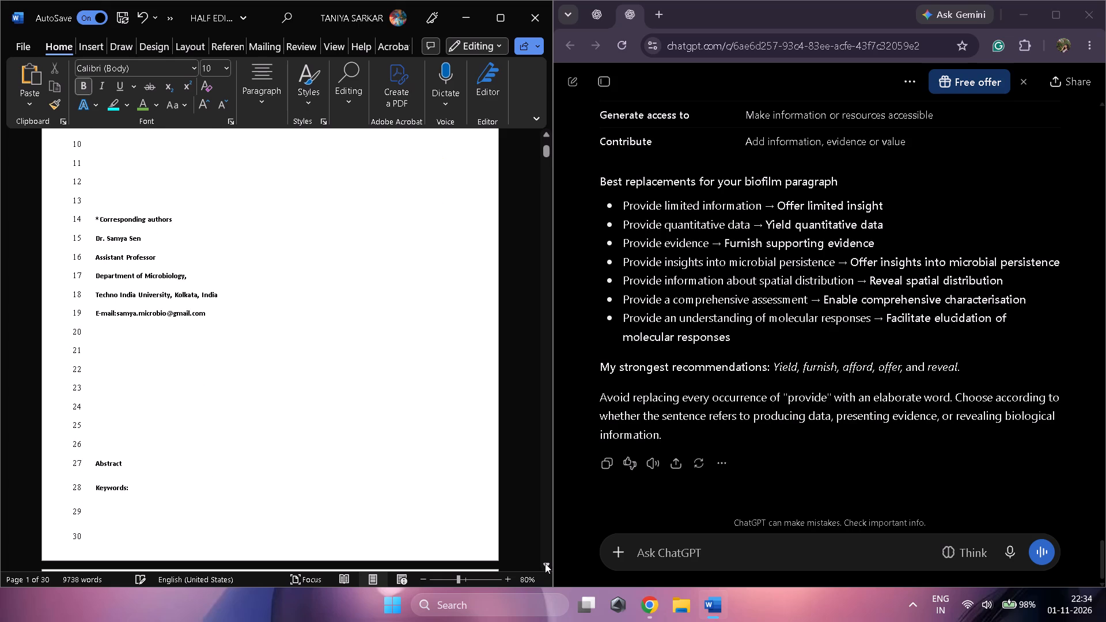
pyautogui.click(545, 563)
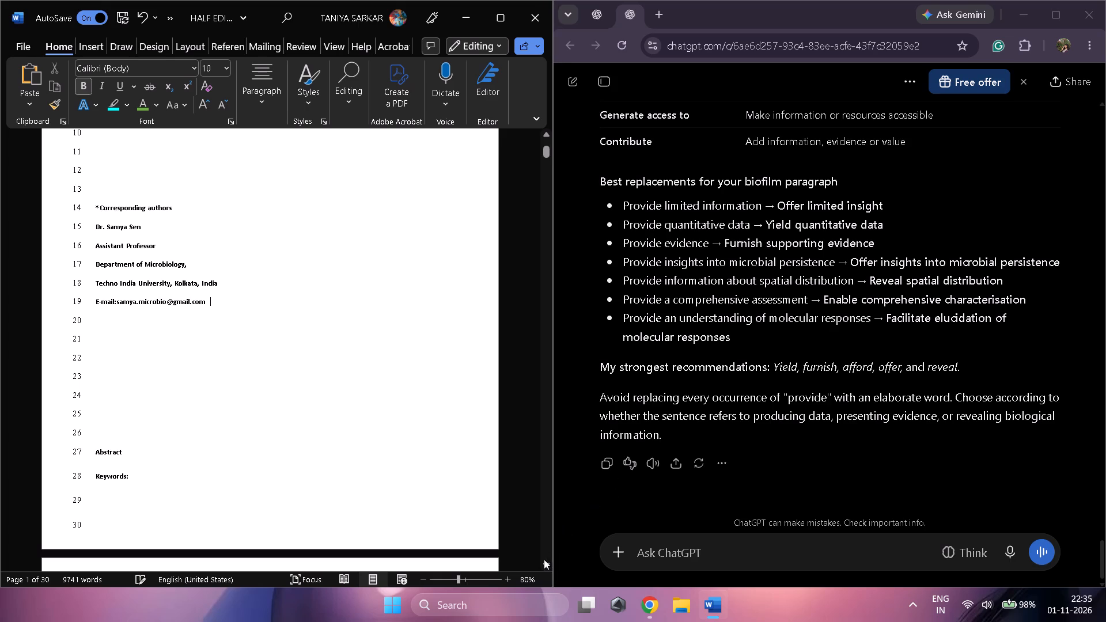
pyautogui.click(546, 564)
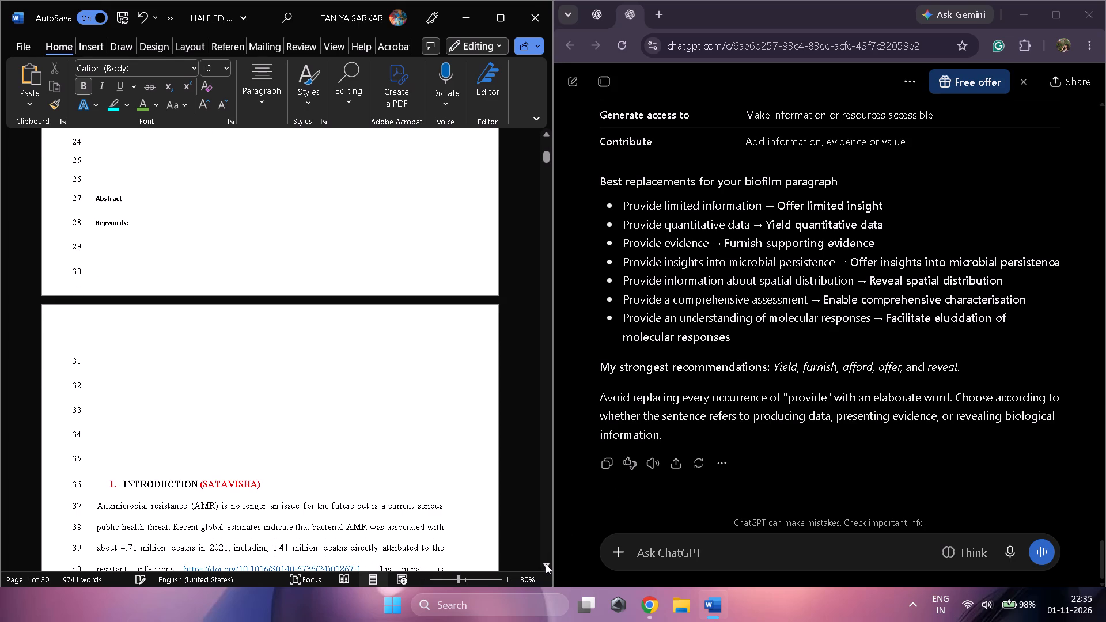
# Remove the five blank lines directly above the INTRODUCTION heading.
pyautogui.click(111, 462)
pyautogui.press('BackSpace')
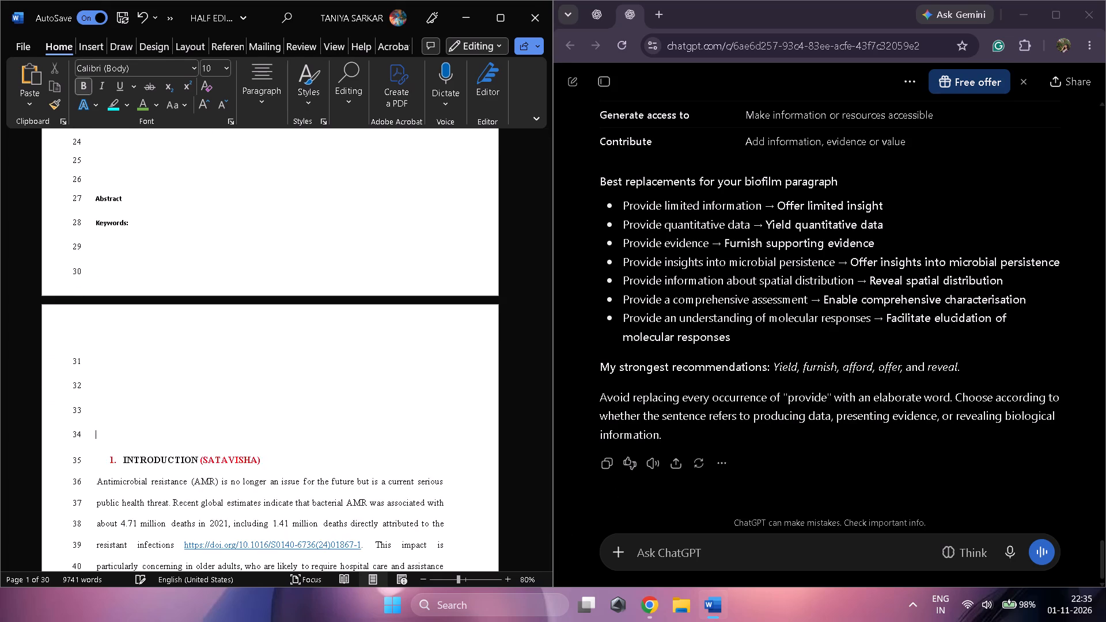
pyautogui.press('BackSpace')
pyautogui.press('BackSpace')
pyautogui.press('BackSpace')
pyautogui.press('BackSpace')
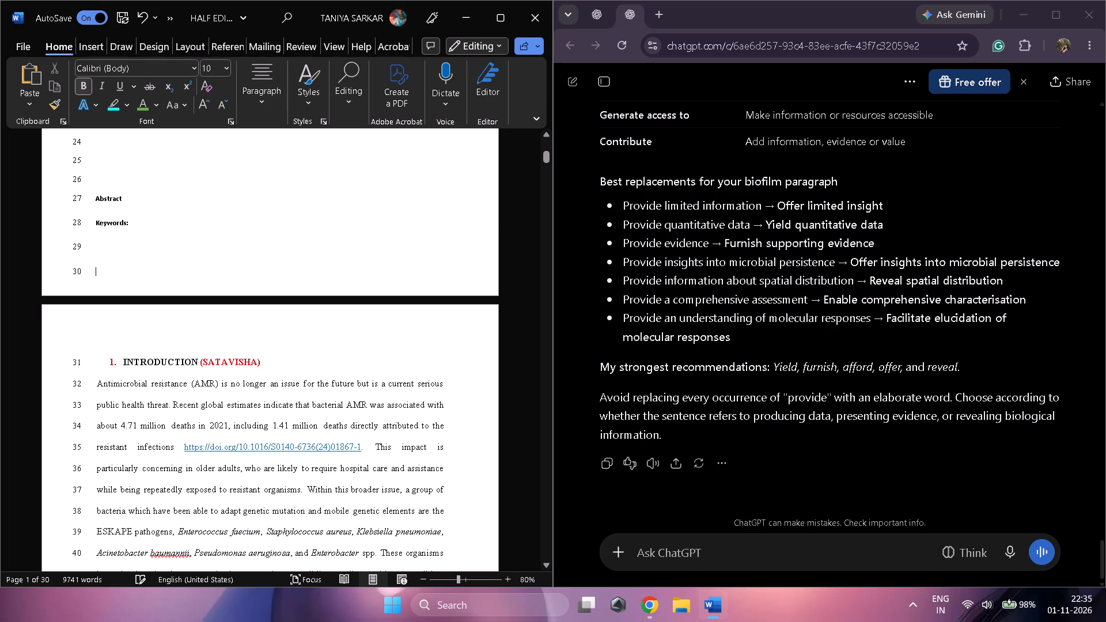
# Replace the red number before the INTRODUCTION heading with a "1." in the automatic black font colour.
pyautogui.moveTo(118, 363); pyautogui.dragTo(97, 364)
pyautogui.moveTo(102, 364); pyautogui.dragTo(130, 361)
pyautogui.moveTo(130, 361); pyautogui.dragTo(274, 359)
pyautogui.click(274, 359)
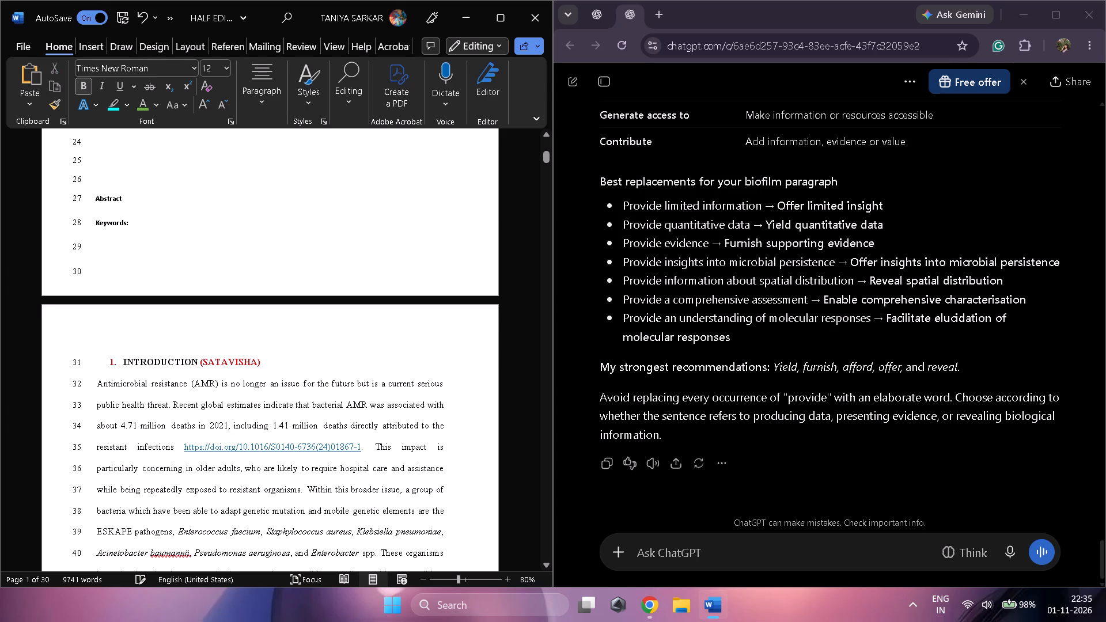
pyautogui.click(121, 361)
pyautogui.press('BackSpace')
pyautogui.click(156, 105)
pyautogui.click(151, 125)
pyautogui.press('1')
pyautogui.write('.')
pyautogui.press('space')
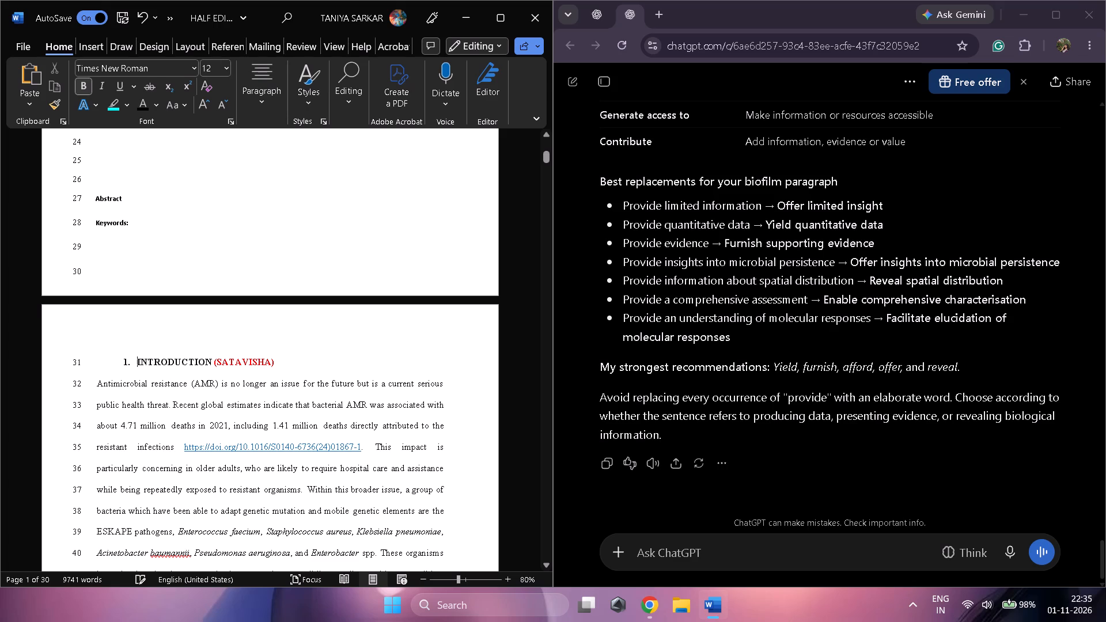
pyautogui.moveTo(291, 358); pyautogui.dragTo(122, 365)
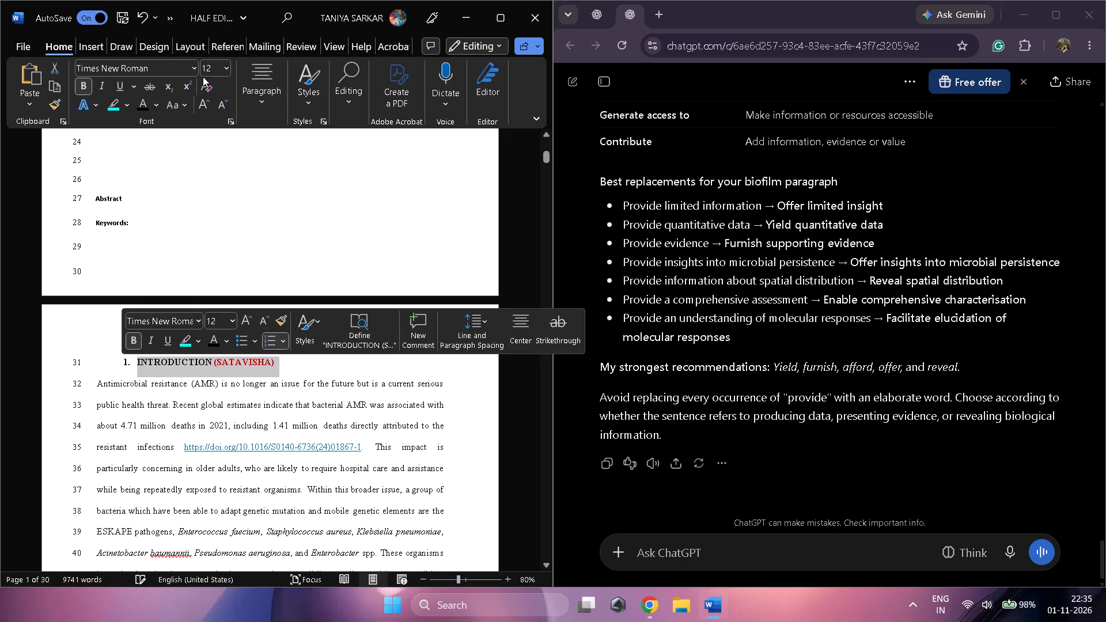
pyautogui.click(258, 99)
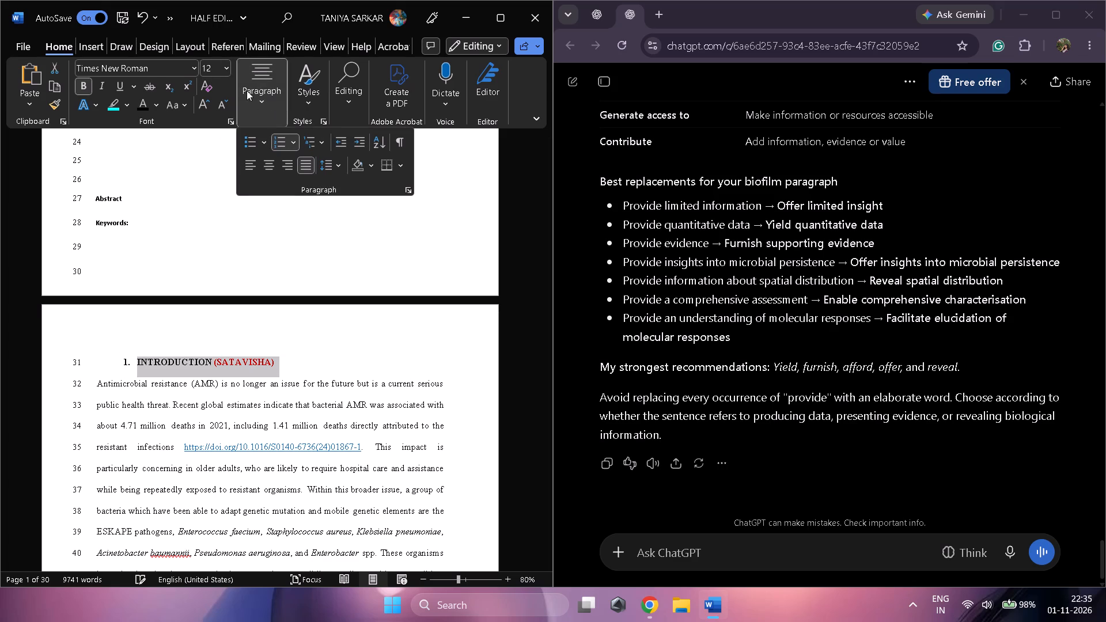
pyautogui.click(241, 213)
# Justify all text from the Introduction's first paragraph to the document's end and set its line spacing to 1.5.
pyautogui.moveTo(98, 385); pyautogui.dragTo(309, 486)
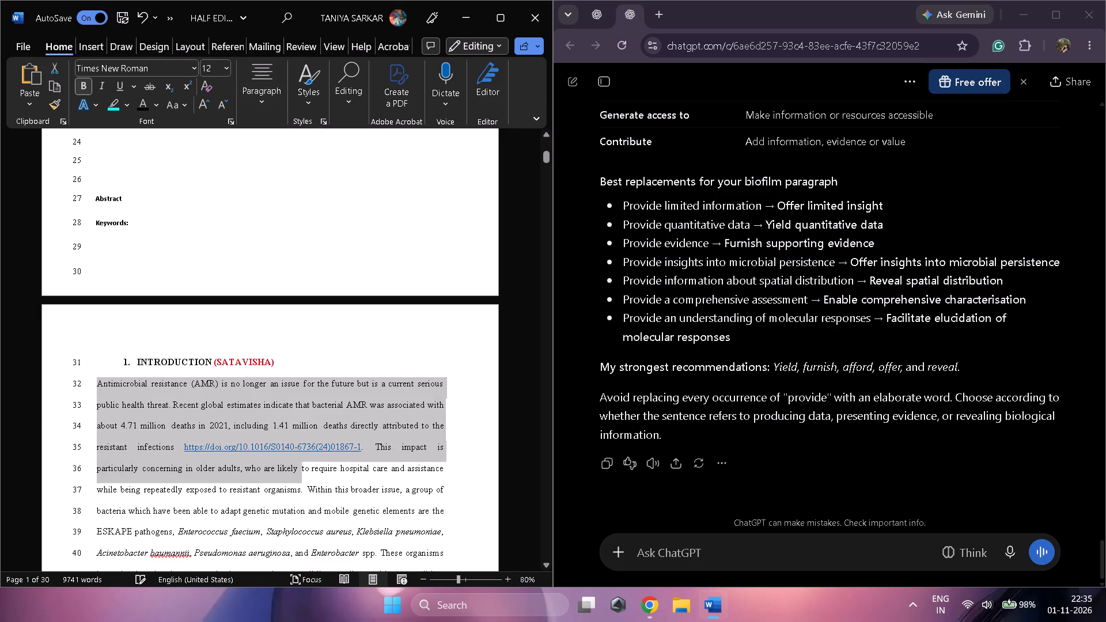
pyautogui.moveTo(309, 486); pyautogui.dragTo(445, 621)
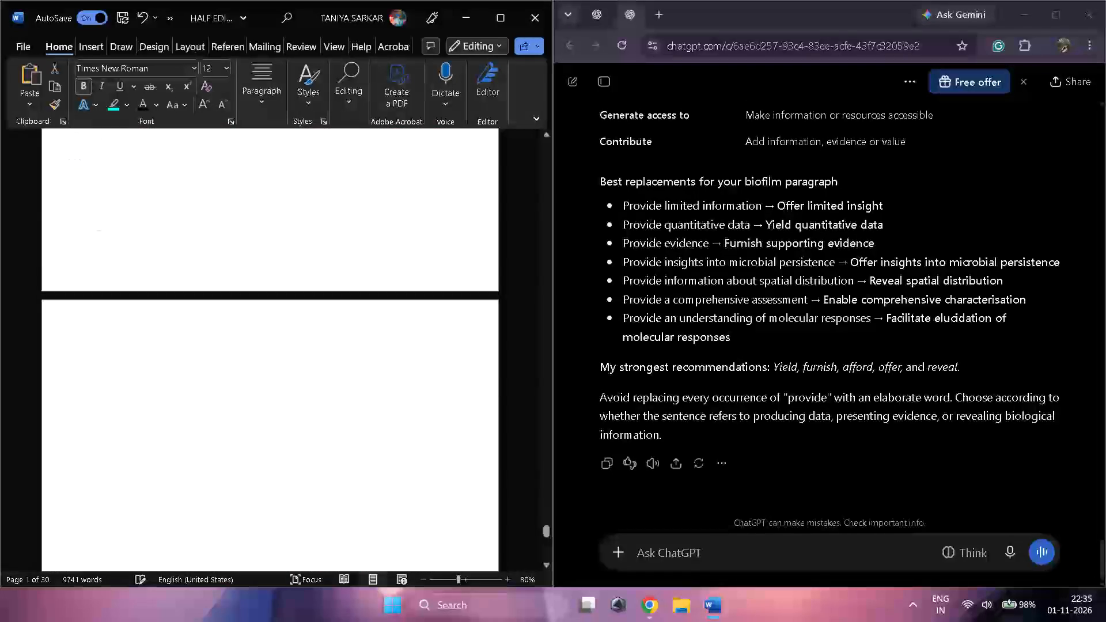
pyautogui.moveTo(445, 621); pyautogui.dragTo(445, 616)
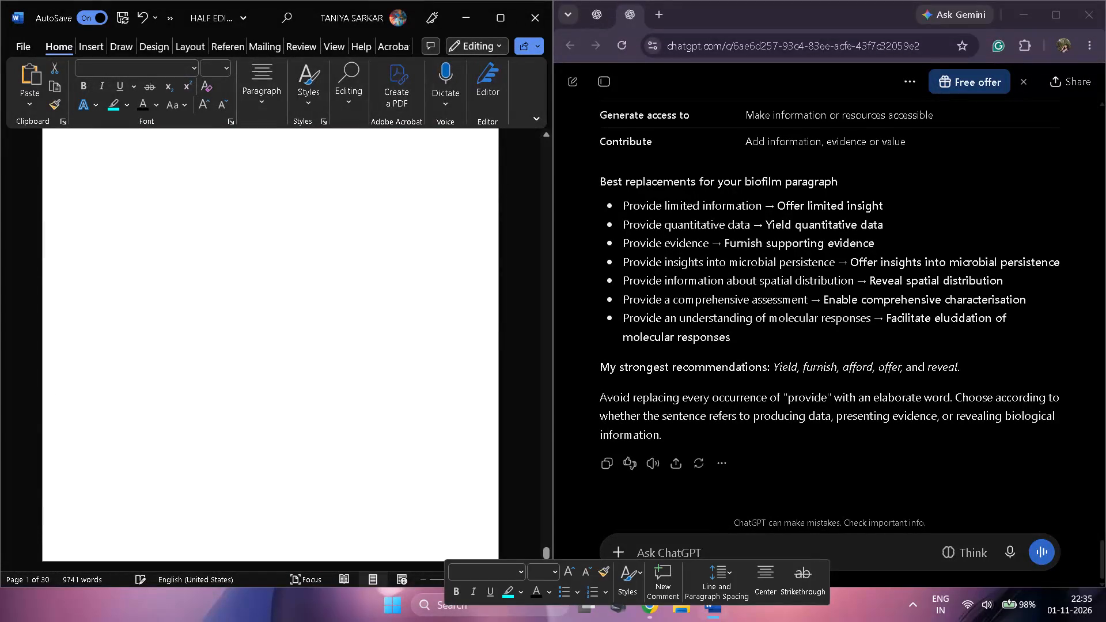
pyautogui.click(264, 101)
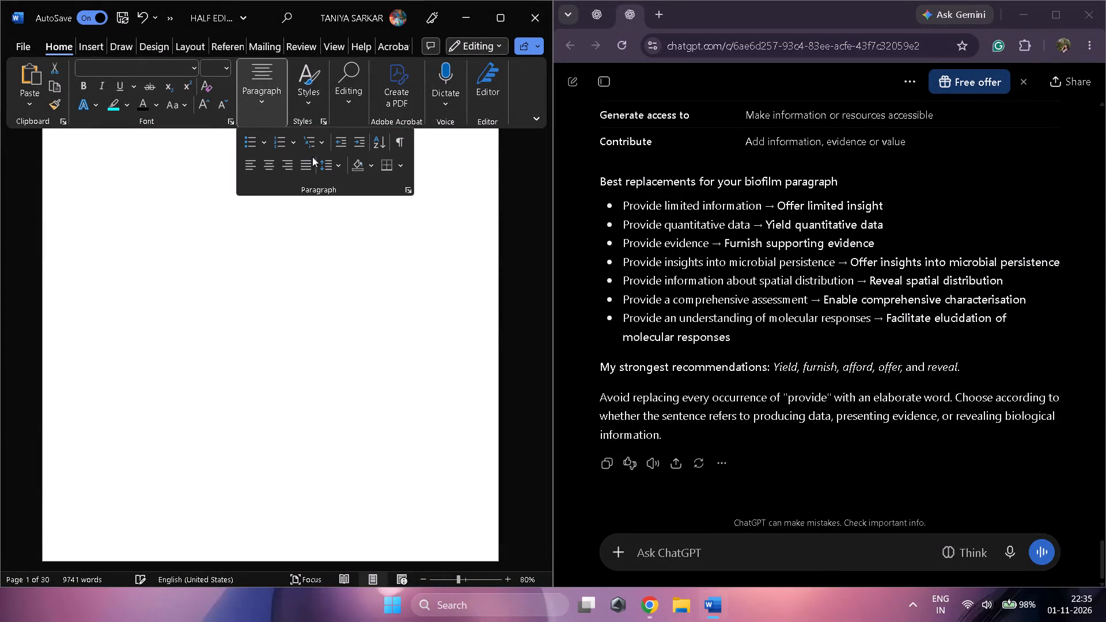
pyautogui.click(308, 165)
pyautogui.click(340, 165)
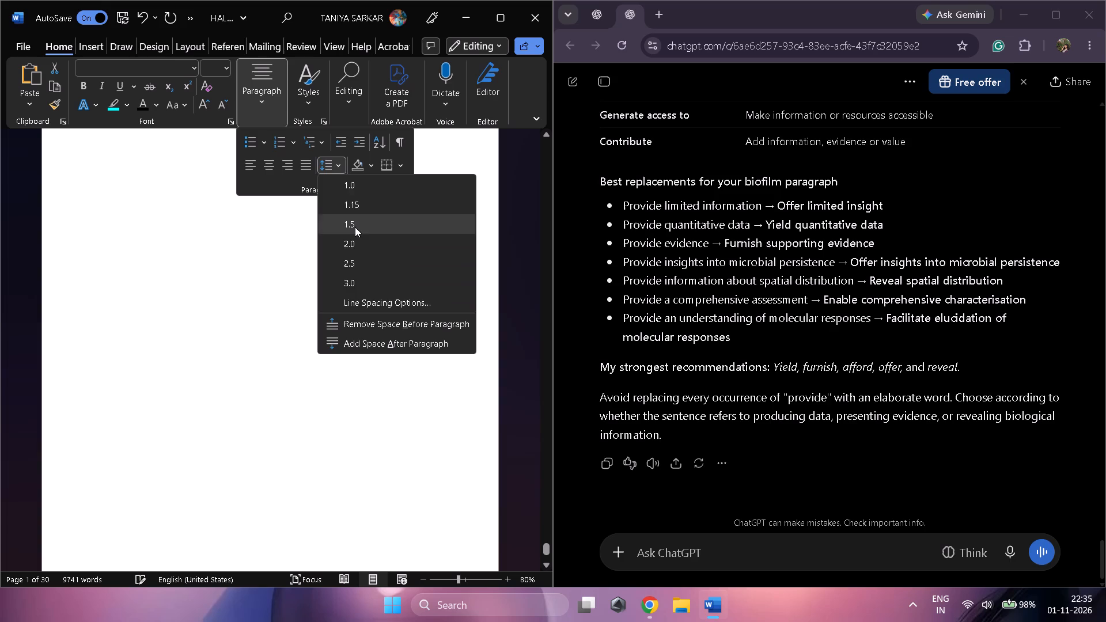
pyautogui.click(355, 225)
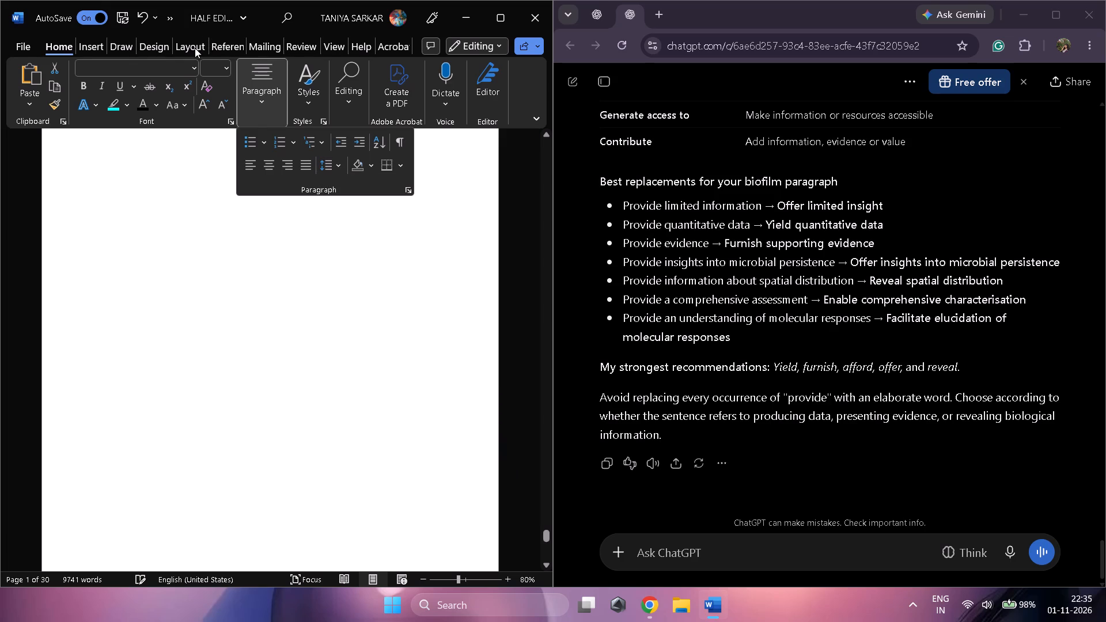
# Apply a single font to the selected text through the document's end and set its size to 12.
pyautogui.click(194, 62)
pyautogui.click(161, 167)
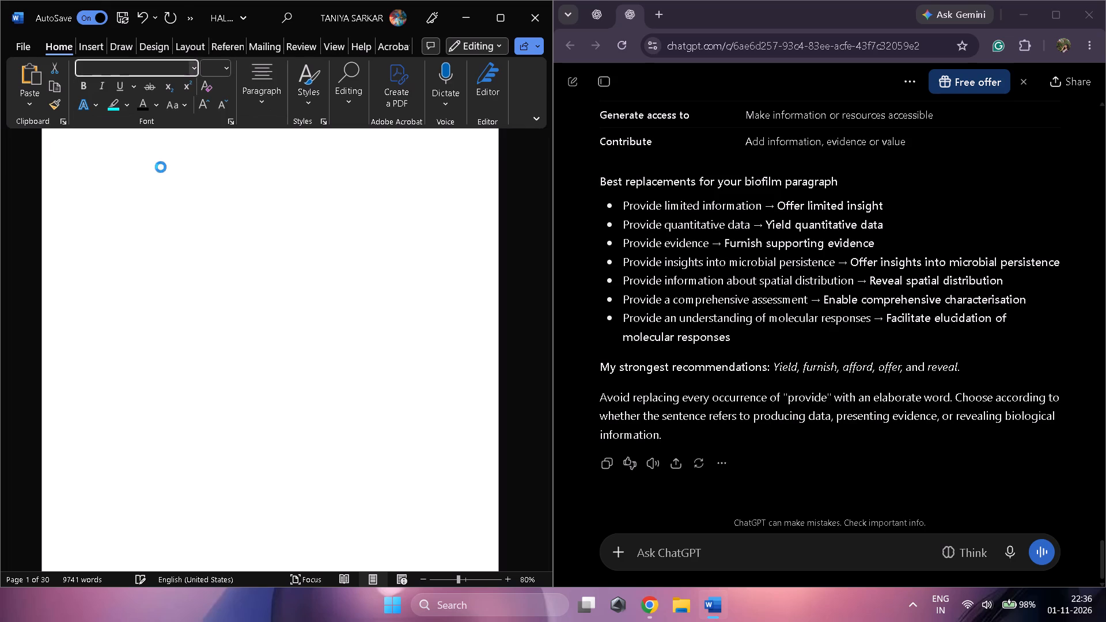
pyautogui.click(222, 72)
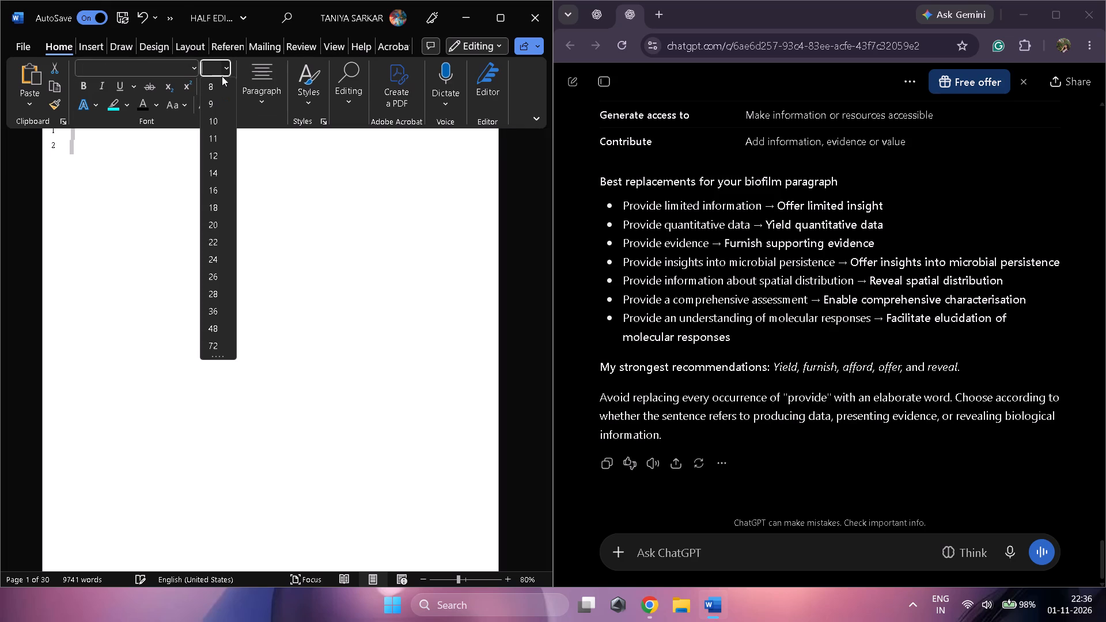
pyautogui.click(218, 150)
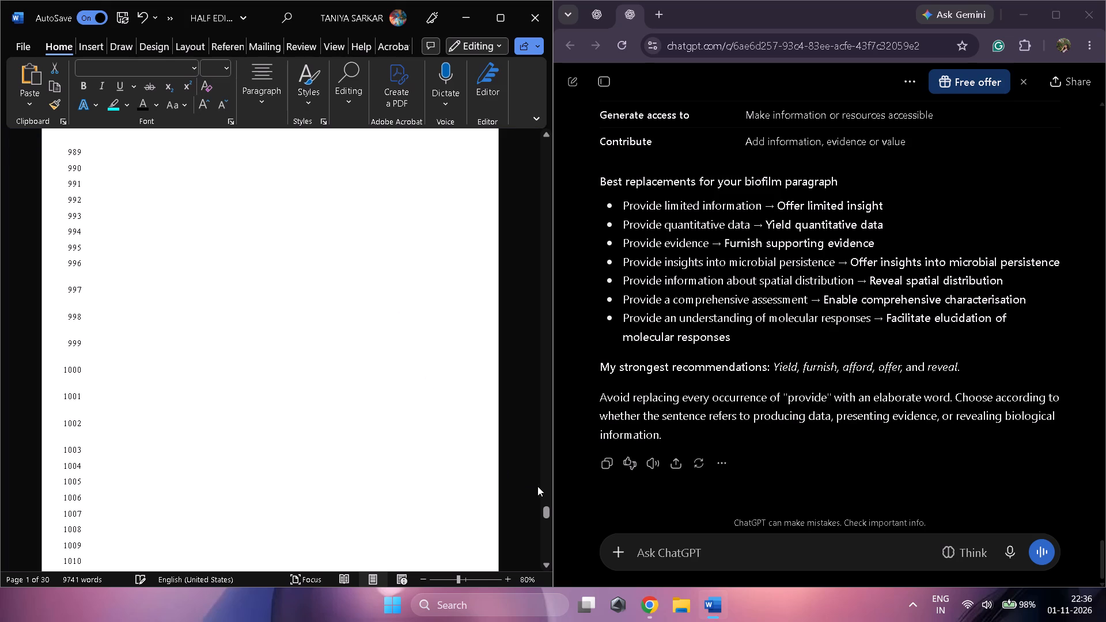
# Return to the manuscript's title page and close the ChatGPT browser window.
pyautogui.moveTo(546, 511); pyautogui.dragTo(520, 54)
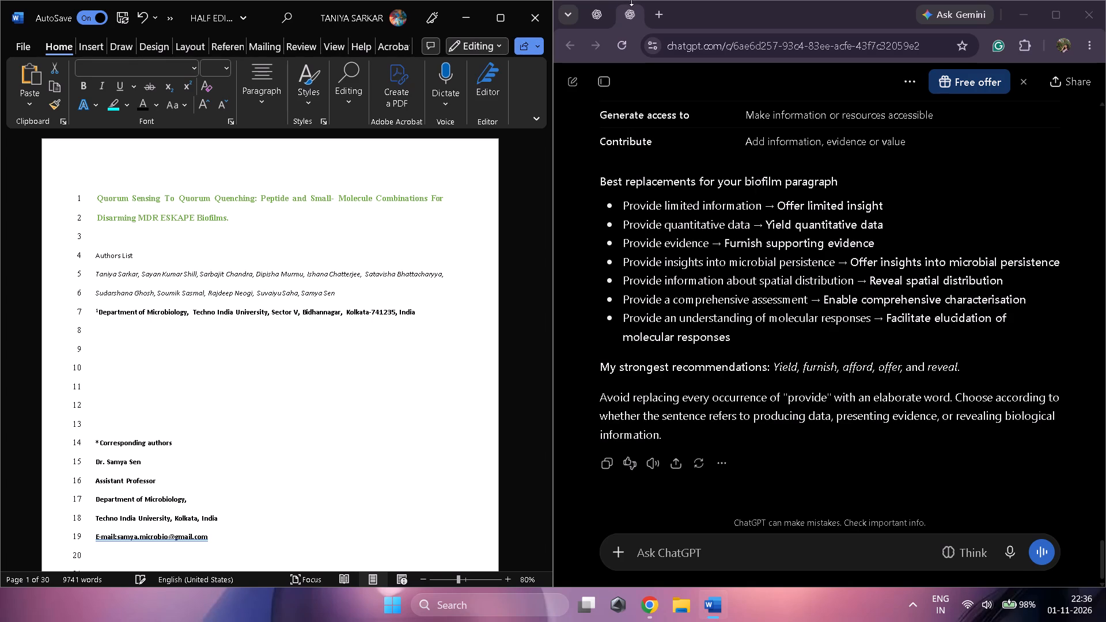
pyautogui.click(1084, 12)
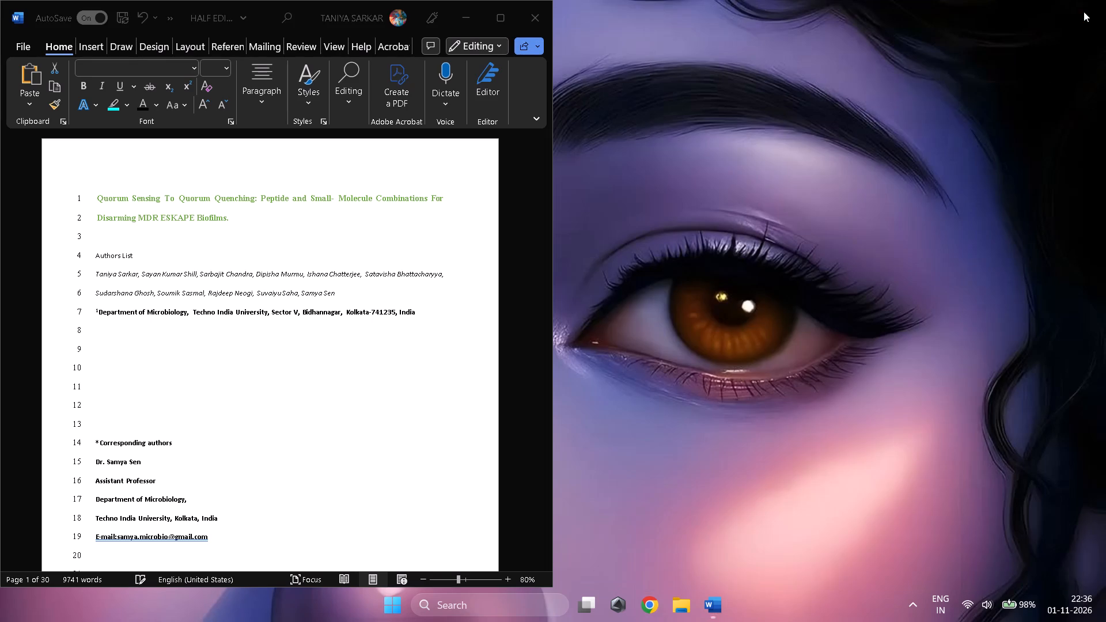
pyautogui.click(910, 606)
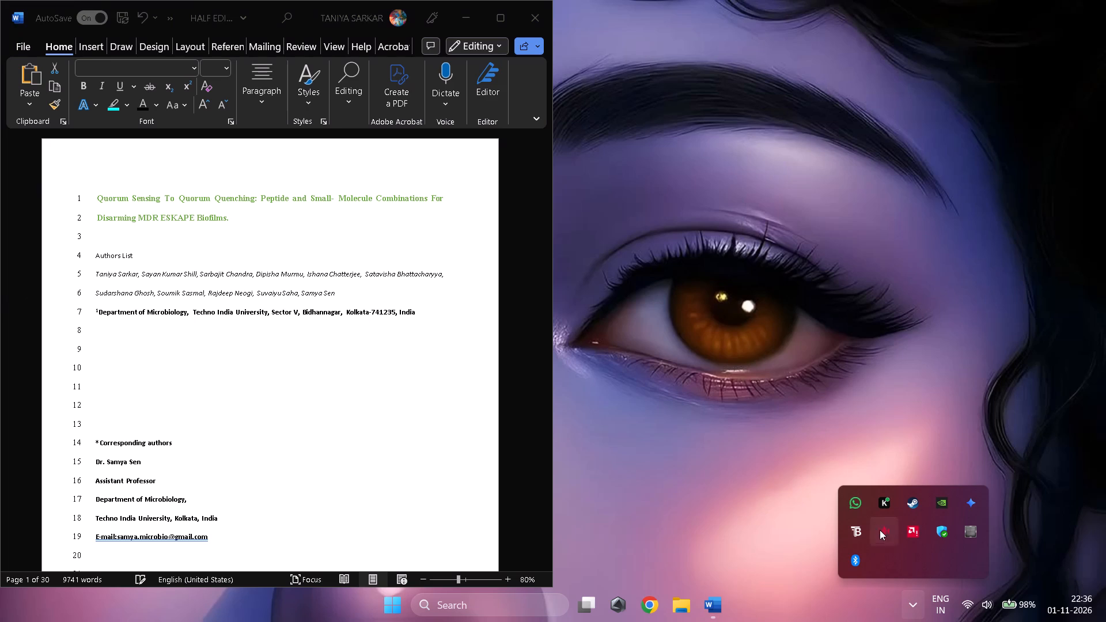
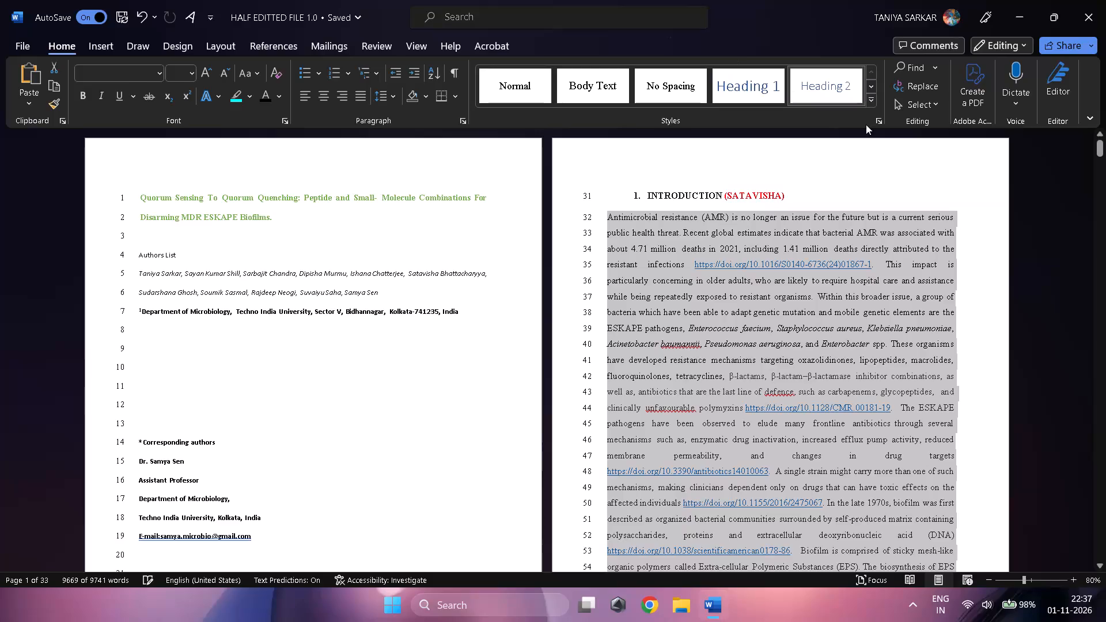
# Check the formatting and word spacing of the body text from the Introduction to section 2.2, Gram-Negative ESKAPE Signaling Circuits.
pyautogui.click(797, 190)
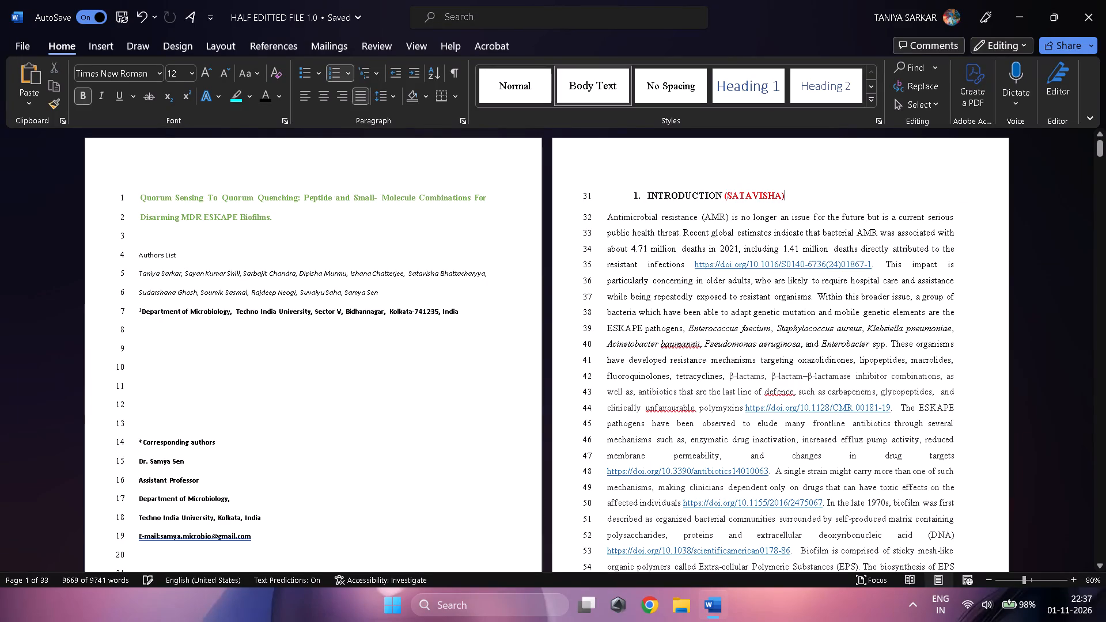
pyautogui.click(1105, 518)
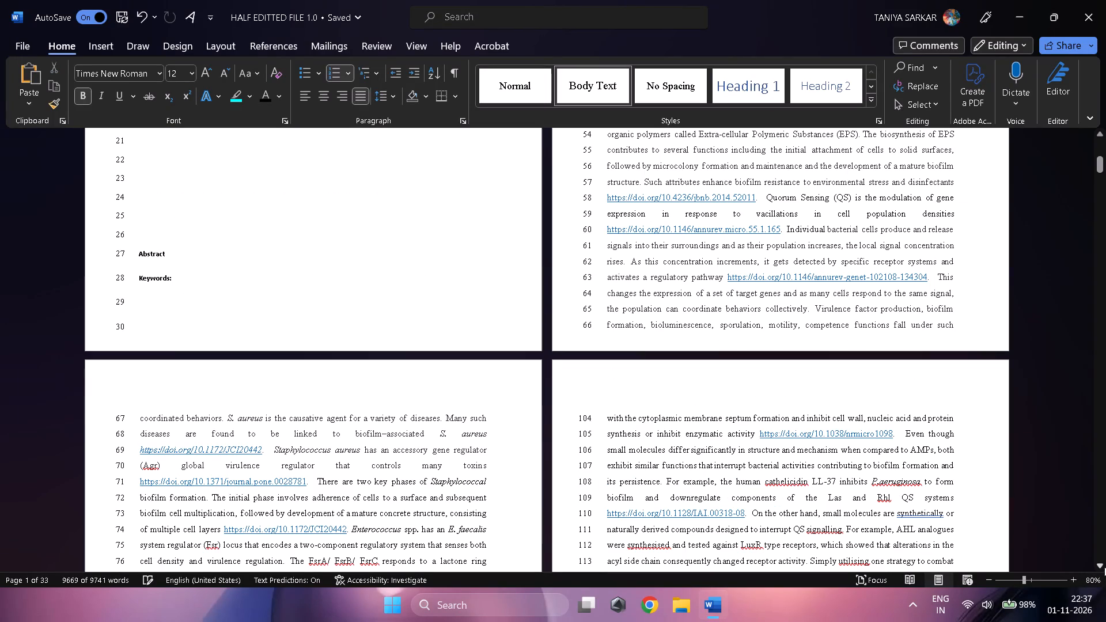
pyautogui.click(1098, 564)
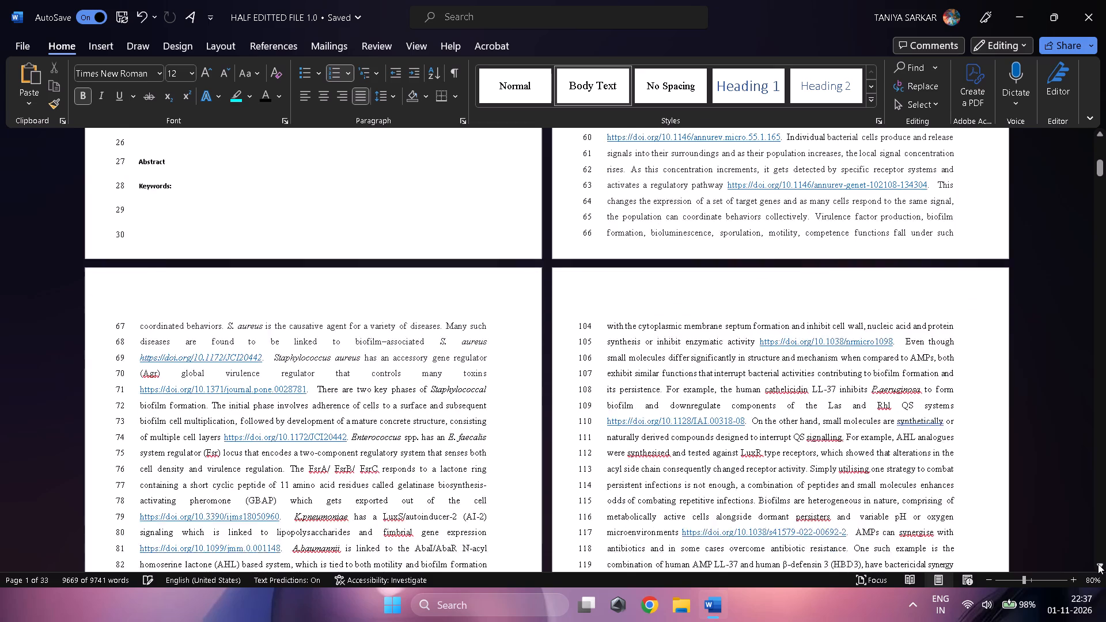
pyautogui.doubleClick(1098, 564)
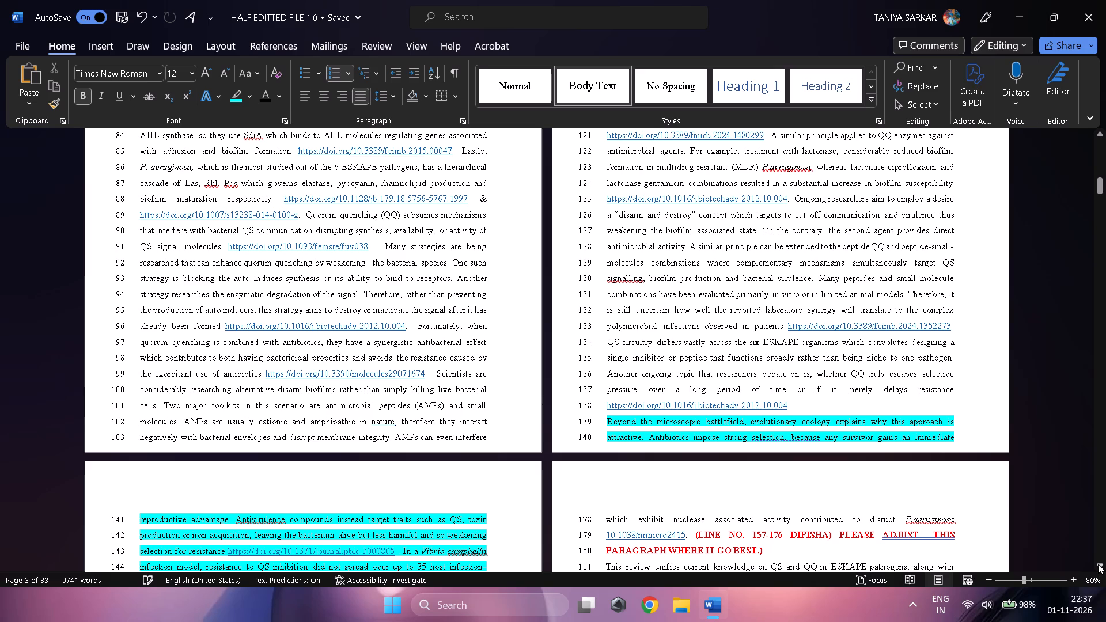
pyautogui.press('Down')
pyautogui.press('Down')
pyautogui.press('Down')
pyautogui.press('Down')
pyautogui.press('Down')
pyautogui.press('Down')
pyautogui.press('Down')
pyautogui.press('Down')
pyautogui.press('Down')
pyautogui.press('Down')
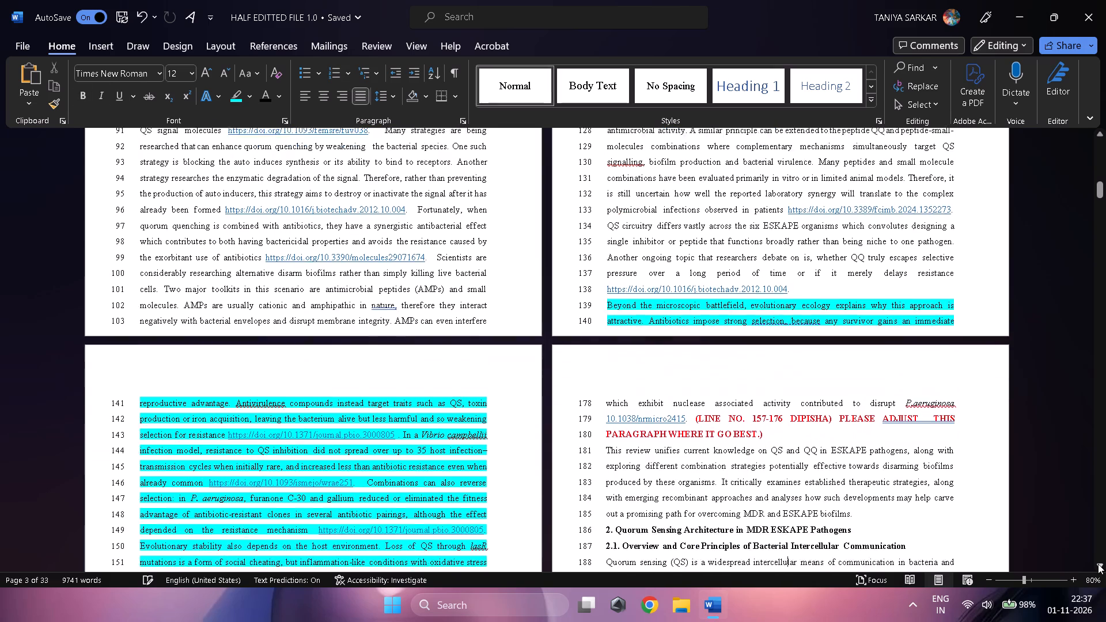
pyautogui.press('Down')
pyautogui.press('Down')
pyautogui.press('Down')
pyautogui.press('Down')
pyautogui.press('Down')
pyautogui.press('Down')
pyautogui.press('Down')
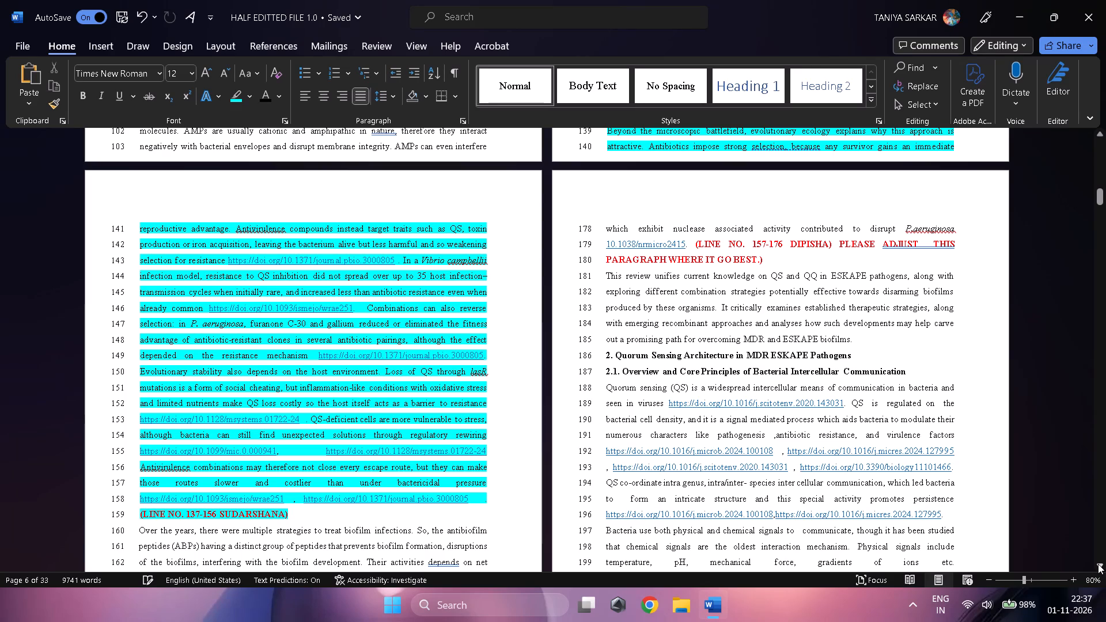
pyautogui.press('Down')
pyautogui.press('Down')
pyautogui.press('Down')
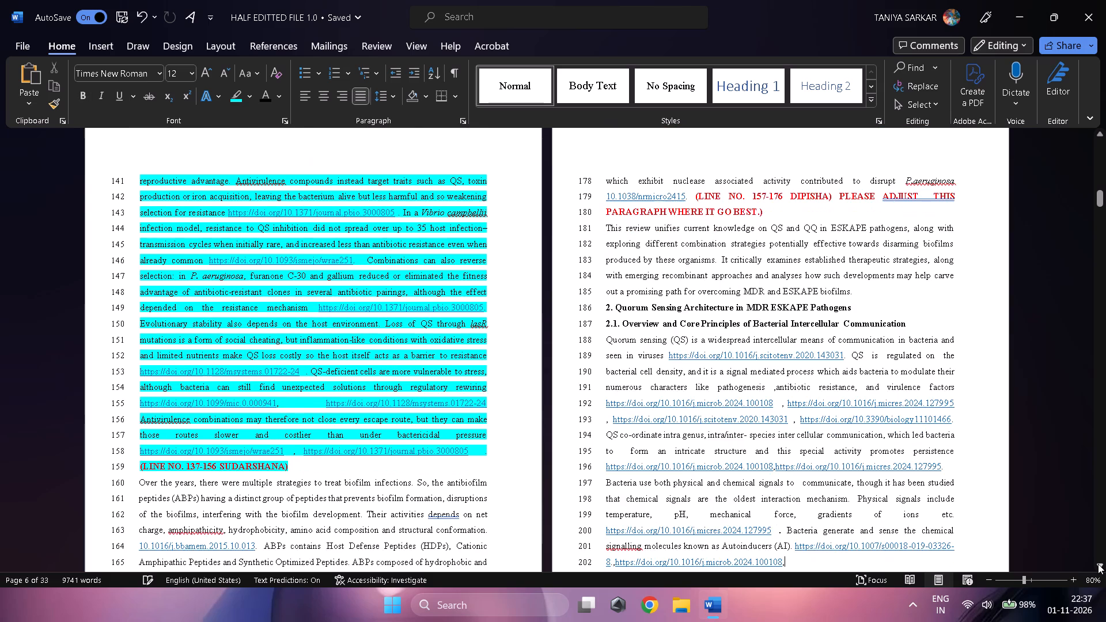
pyautogui.press('Down')
pyautogui.press('Down')
pyautogui.press('Down')
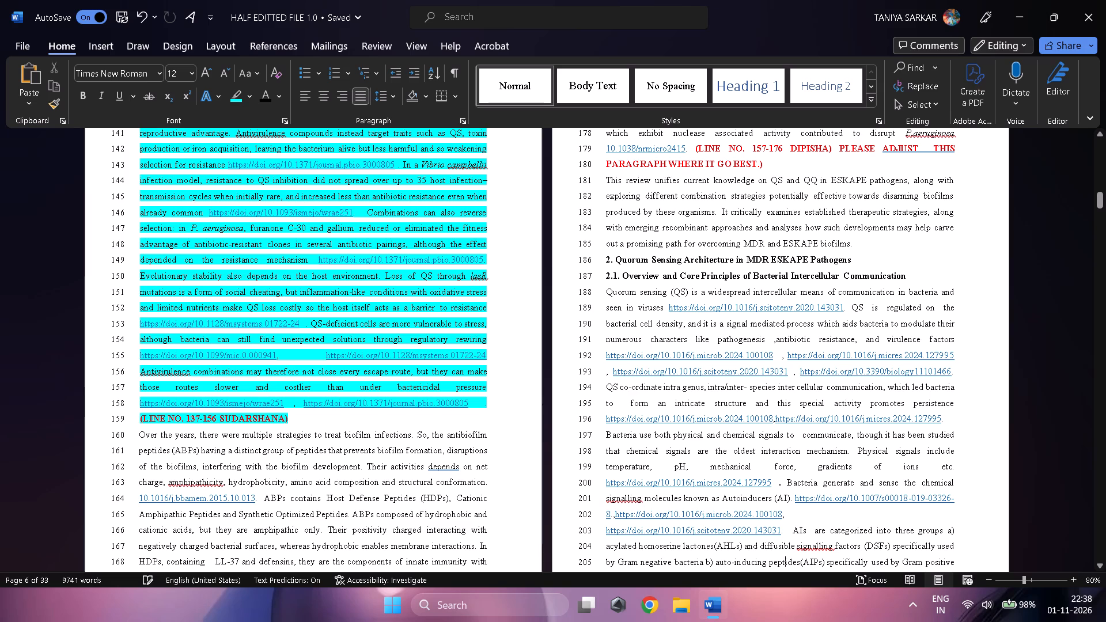
pyautogui.click(1098, 564)
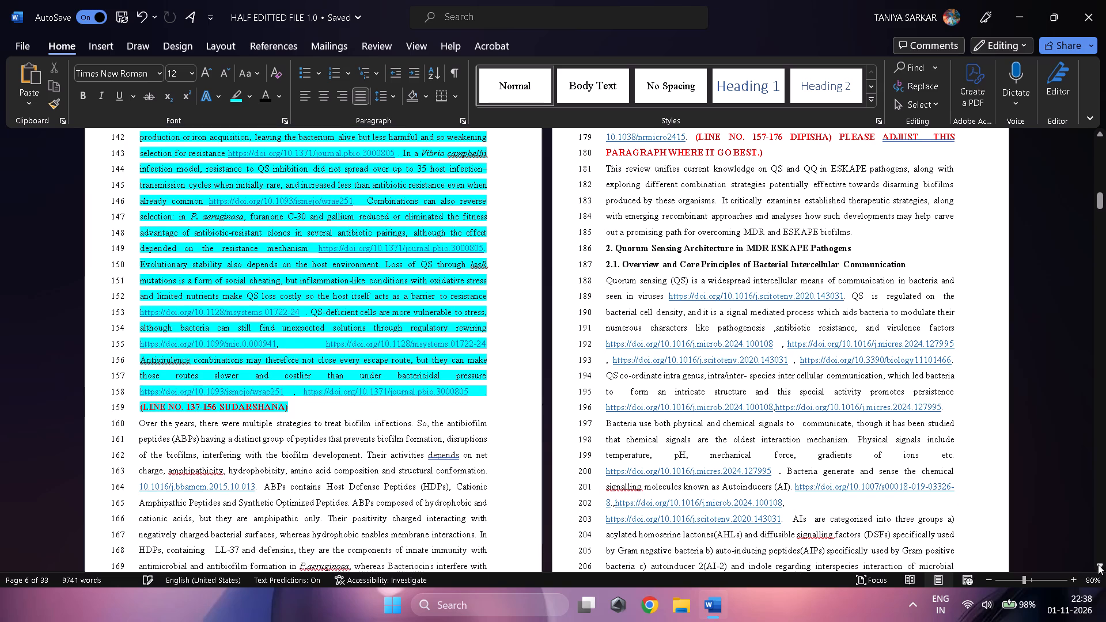
pyautogui.click(1098, 564)
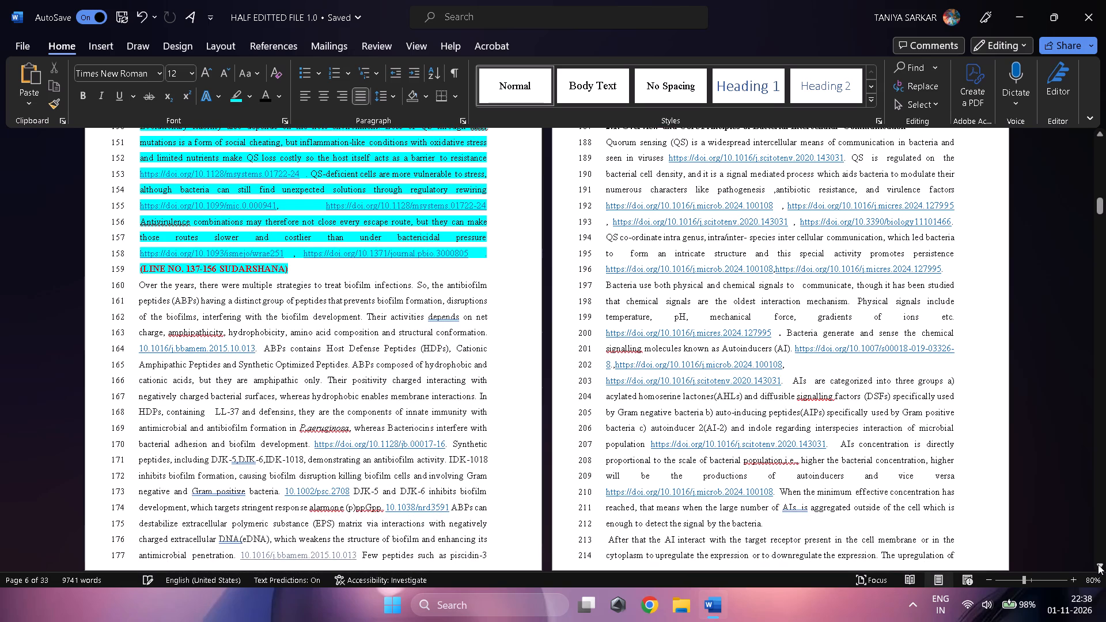
pyautogui.click(1098, 564)
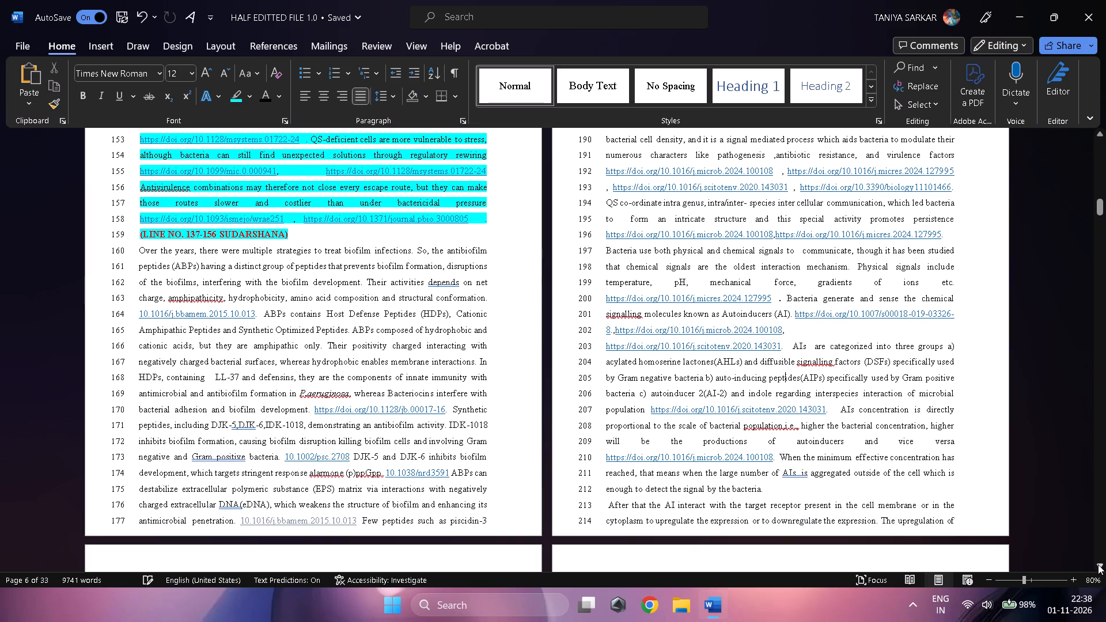
pyautogui.click(1098, 559)
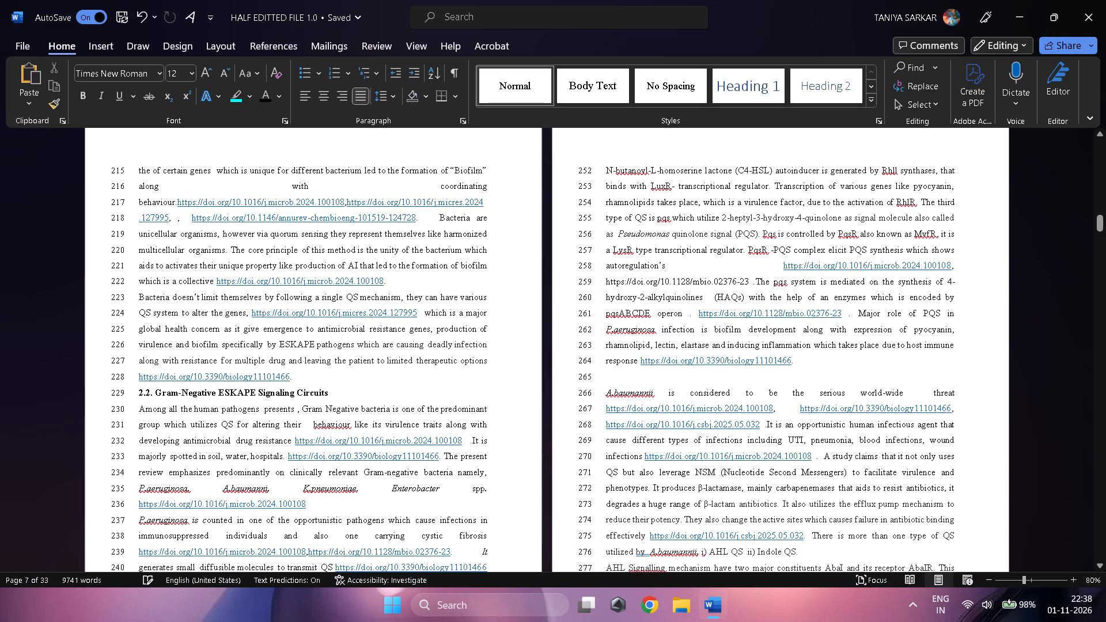
# Replace the full stop between "behaviour" and the DOI link in the paragraph above section 2.2 with spacing.
pyautogui.click(176, 202)
pyautogui.press('BackSpace')
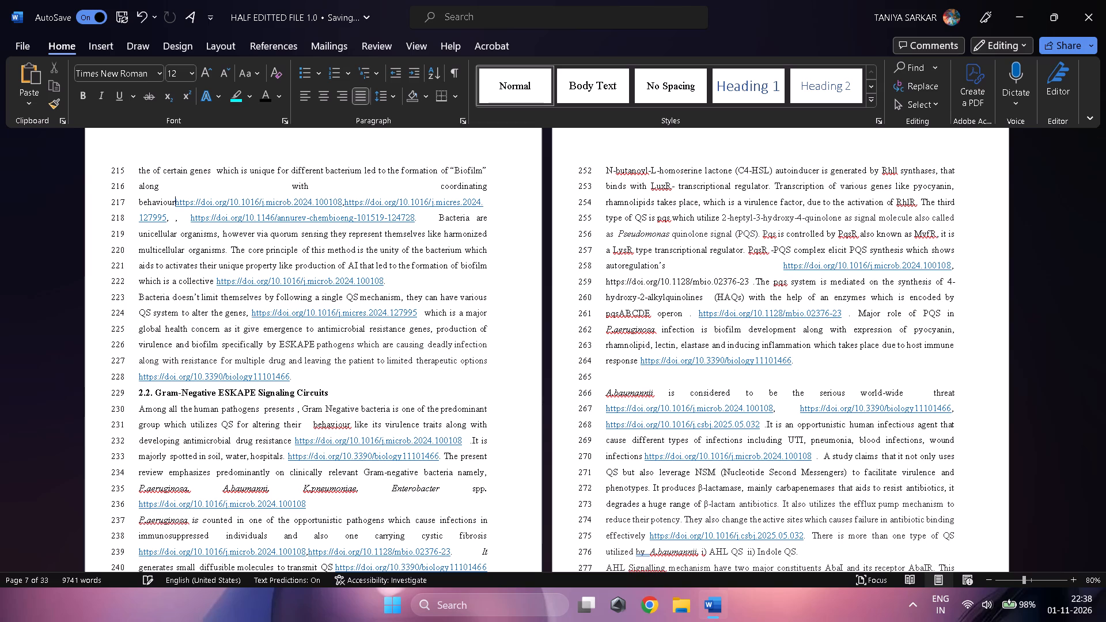
pyautogui.press('space')
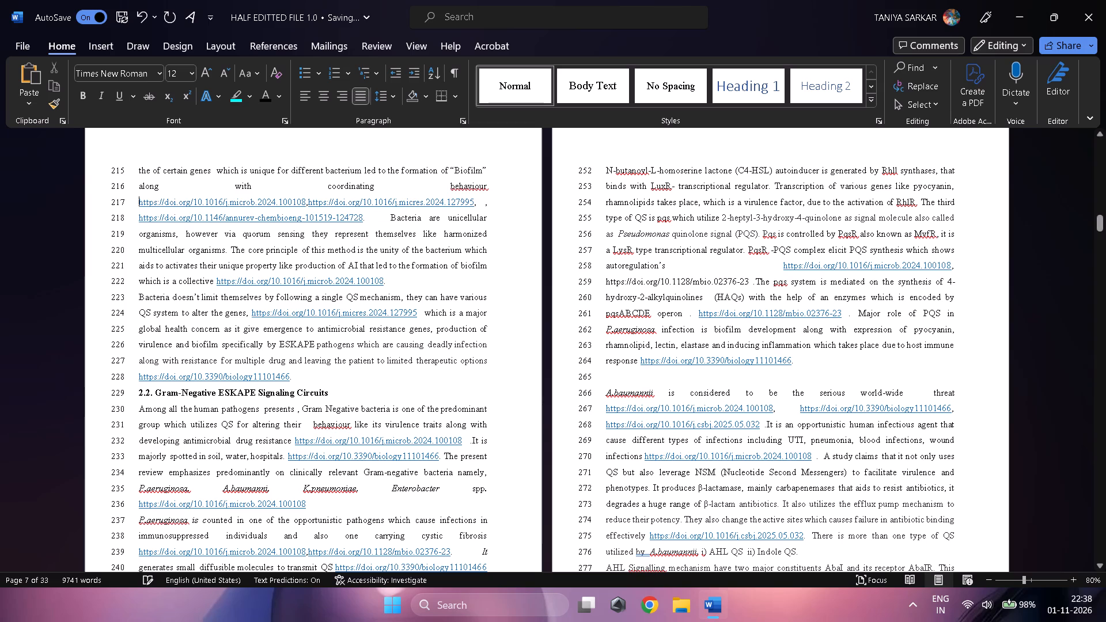
pyautogui.press('space')
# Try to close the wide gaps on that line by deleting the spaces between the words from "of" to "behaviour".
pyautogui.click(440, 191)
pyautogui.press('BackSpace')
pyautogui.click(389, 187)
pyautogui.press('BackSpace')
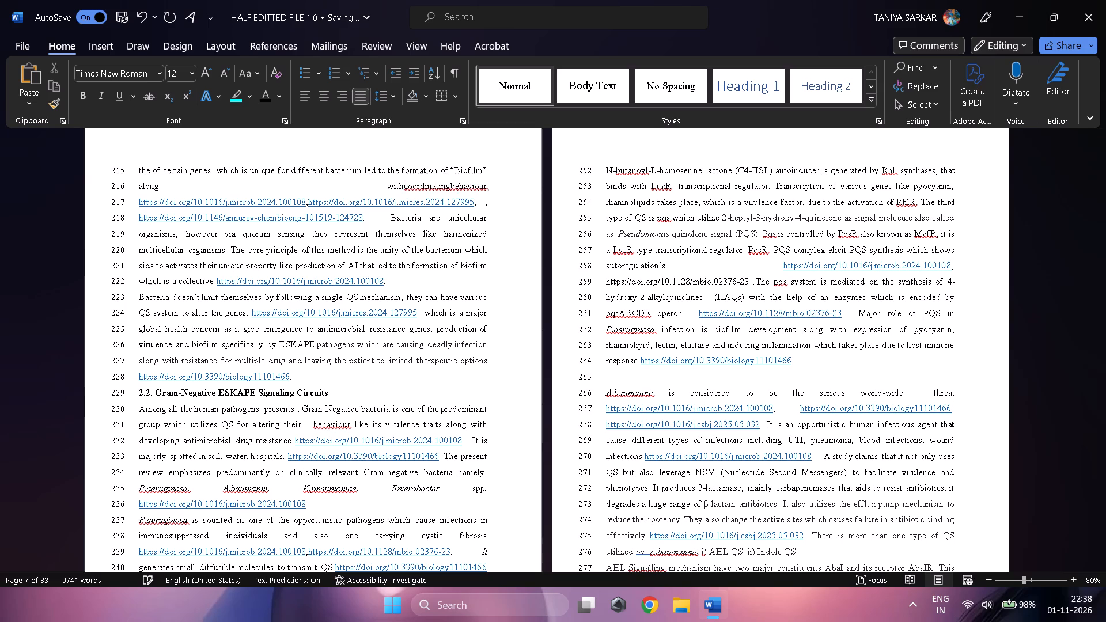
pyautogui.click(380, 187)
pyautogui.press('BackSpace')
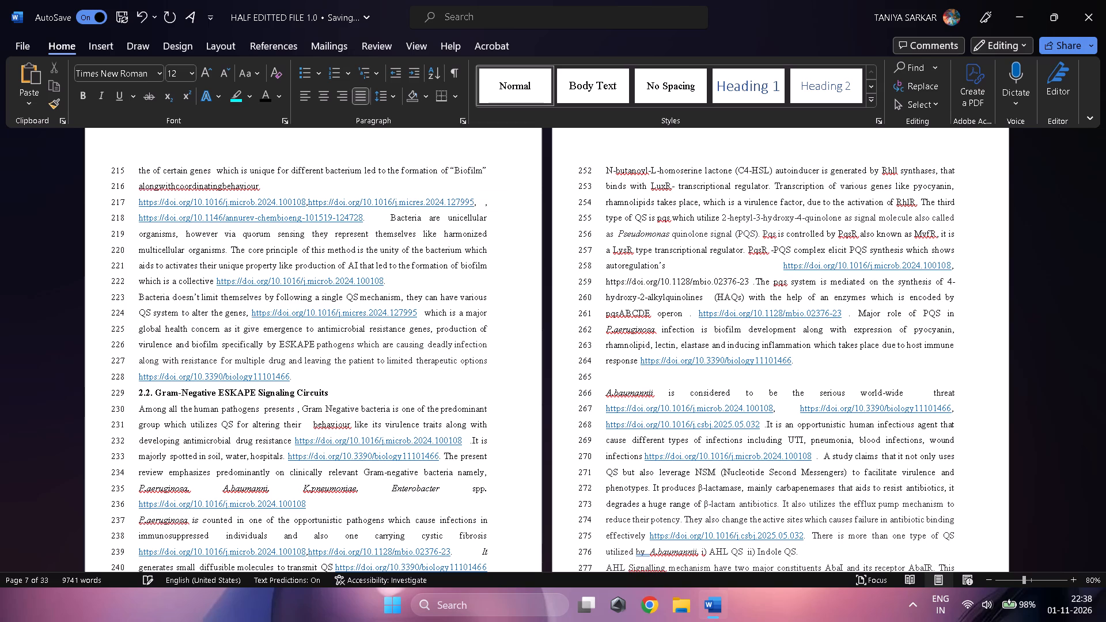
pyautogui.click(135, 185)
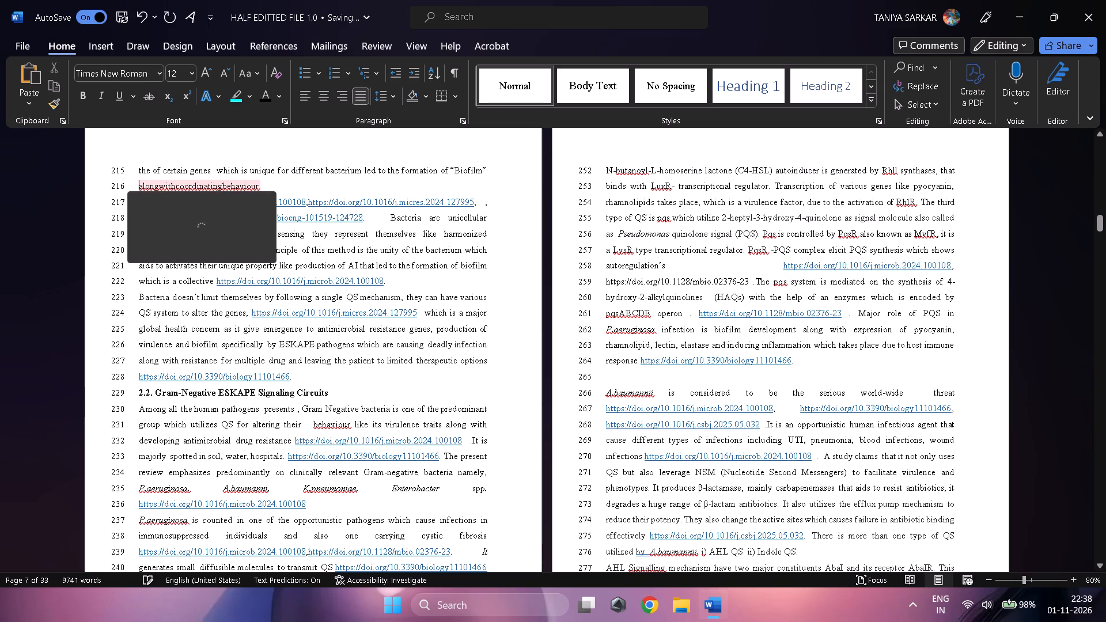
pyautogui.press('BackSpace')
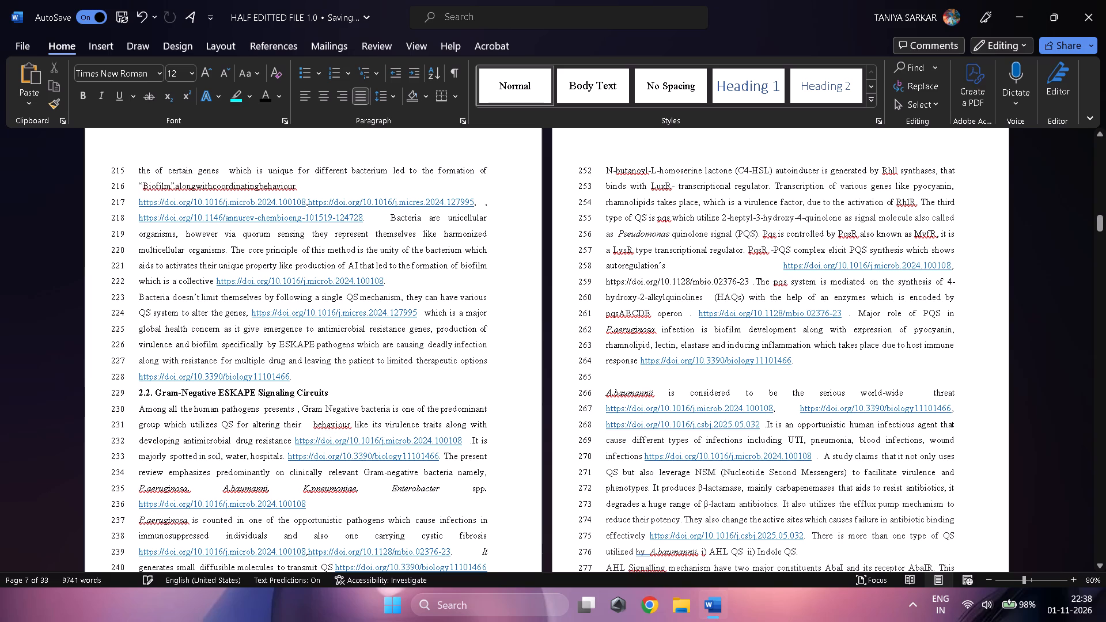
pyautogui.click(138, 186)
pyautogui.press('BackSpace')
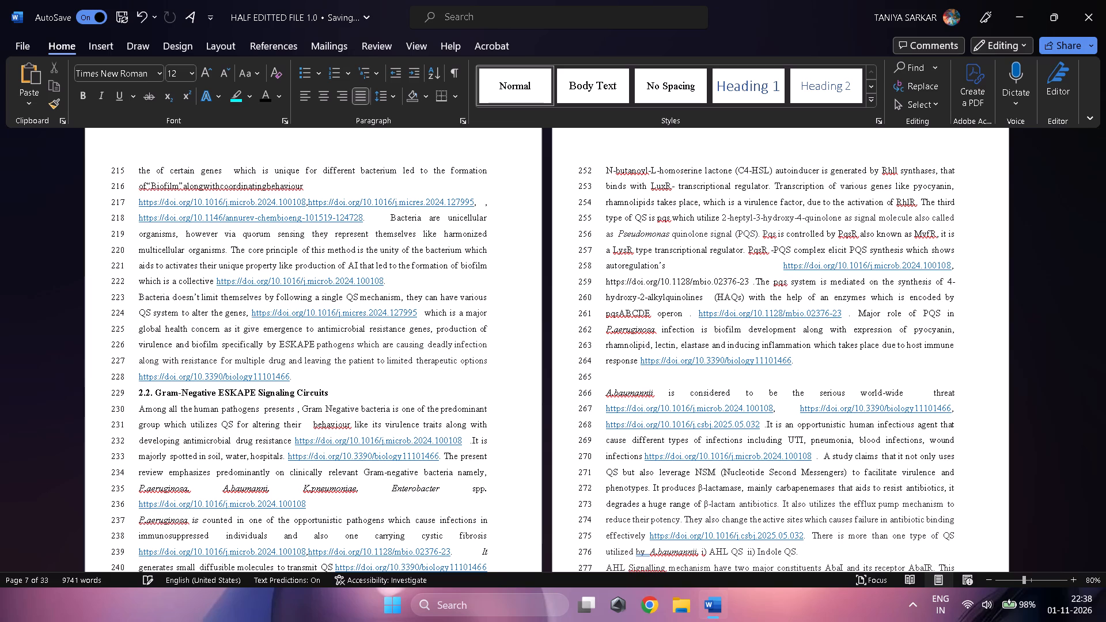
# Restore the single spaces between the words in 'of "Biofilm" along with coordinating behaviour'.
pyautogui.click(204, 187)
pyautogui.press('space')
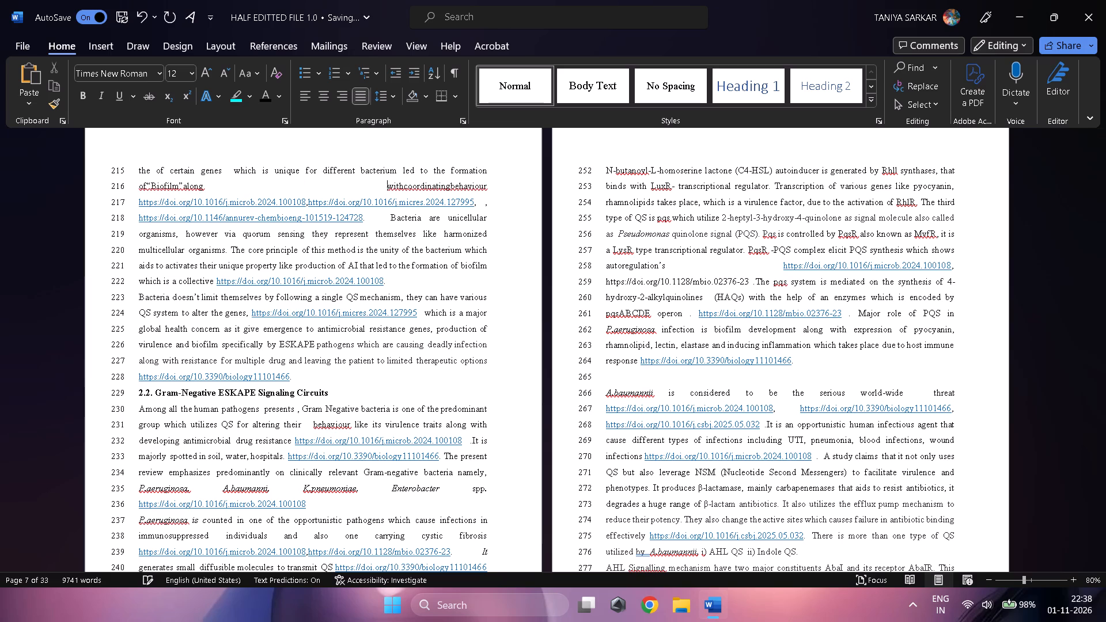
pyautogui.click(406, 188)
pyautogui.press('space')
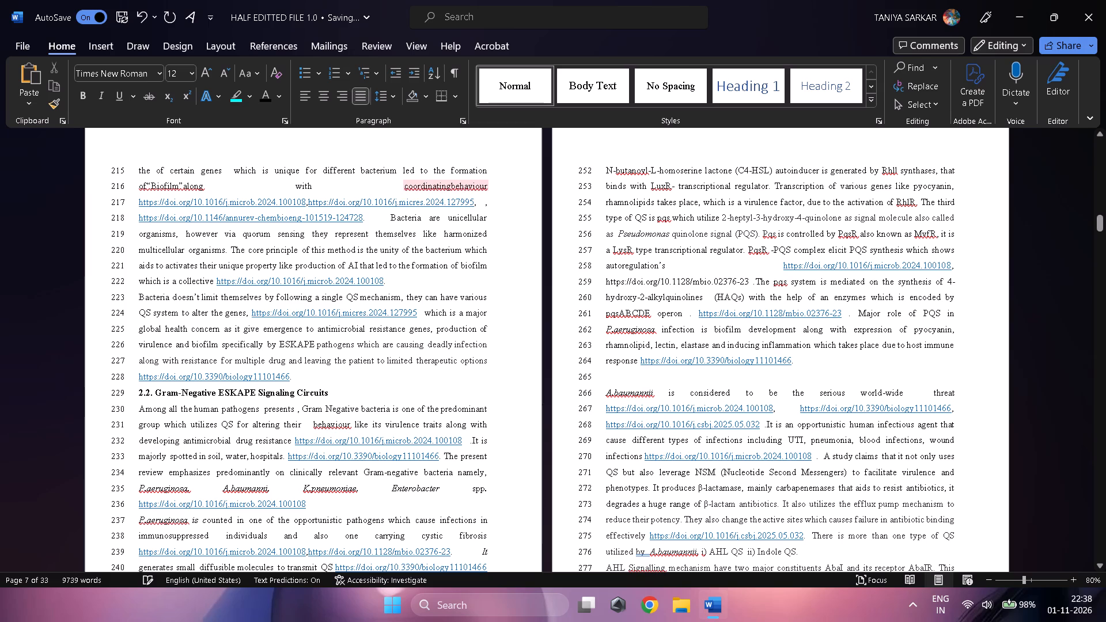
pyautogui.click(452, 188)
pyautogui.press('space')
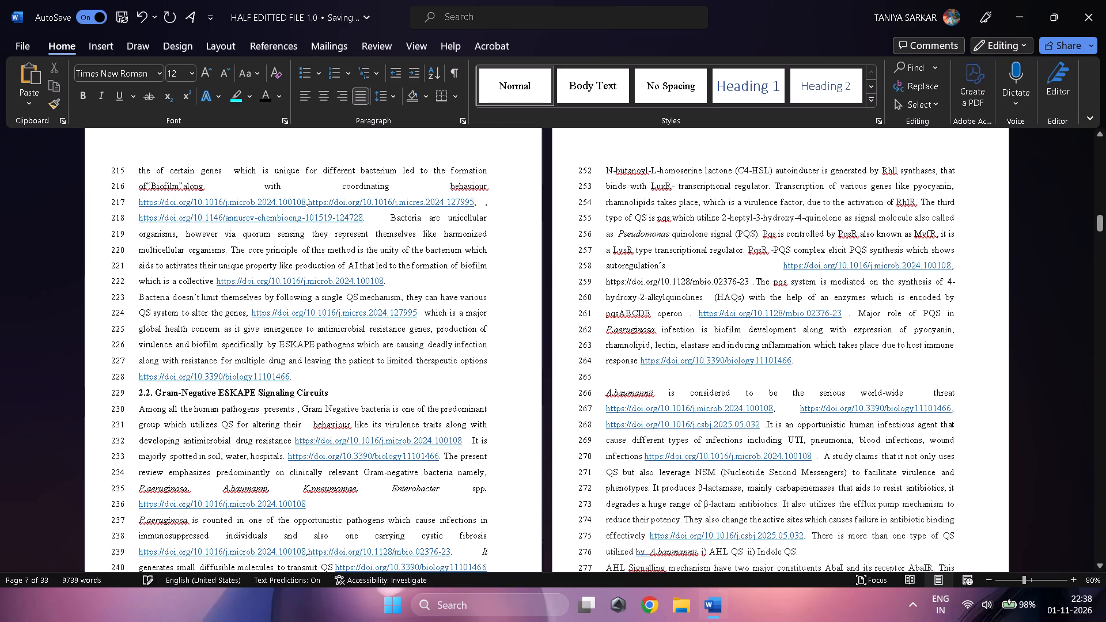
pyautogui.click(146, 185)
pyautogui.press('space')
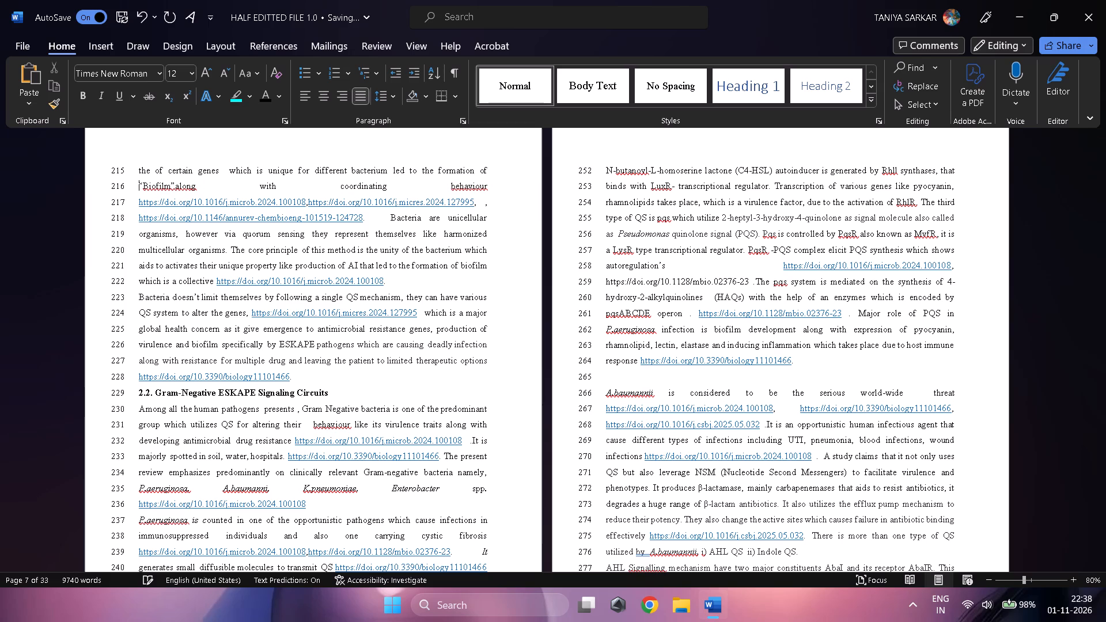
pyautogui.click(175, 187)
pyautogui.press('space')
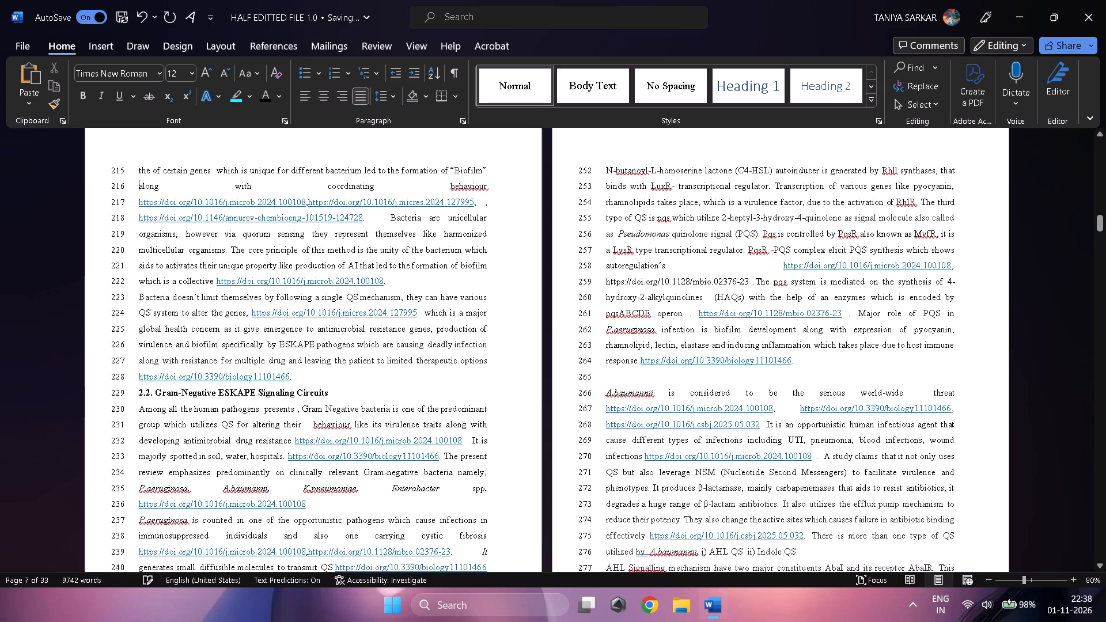
# Examine the spacing, highlights and headings from the paragraph above section 2.2 through section 3.1 on enzymatic quorum quenching.
pyautogui.moveTo(491, 184); pyautogui.dragTo(140, 175)
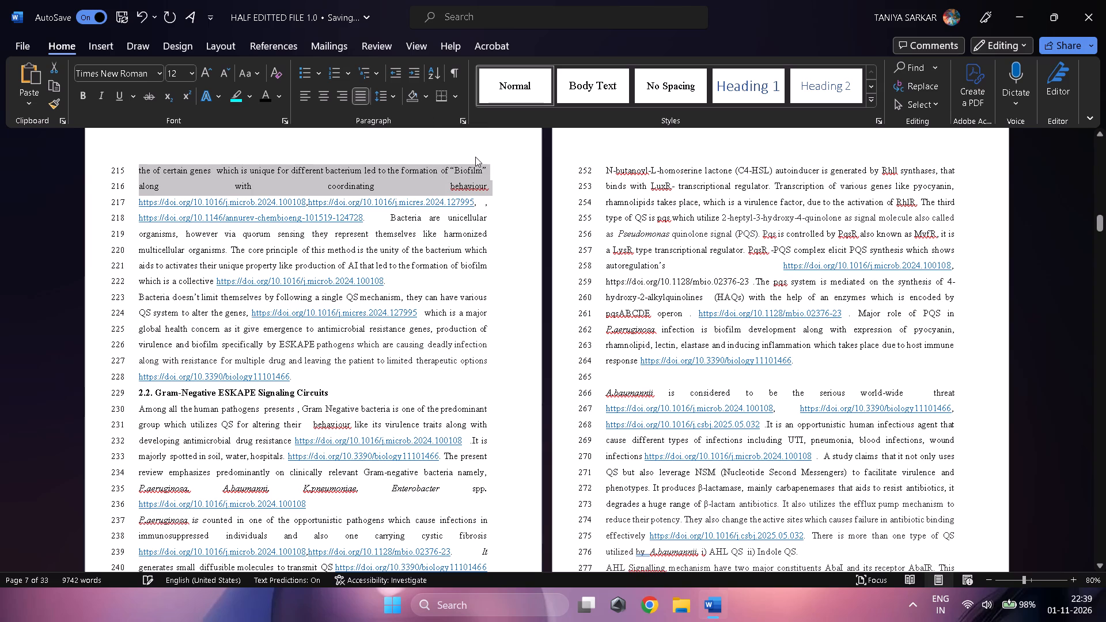
pyautogui.click(520, 196)
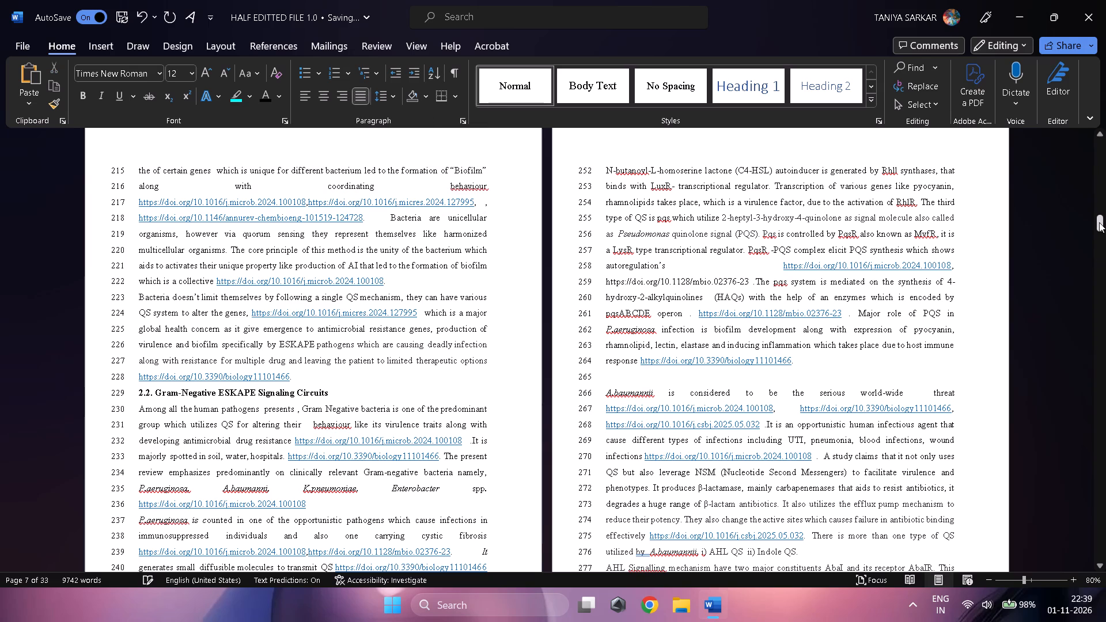
pyautogui.moveTo(1099, 222); pyautogui.dragTo(1101, 232)
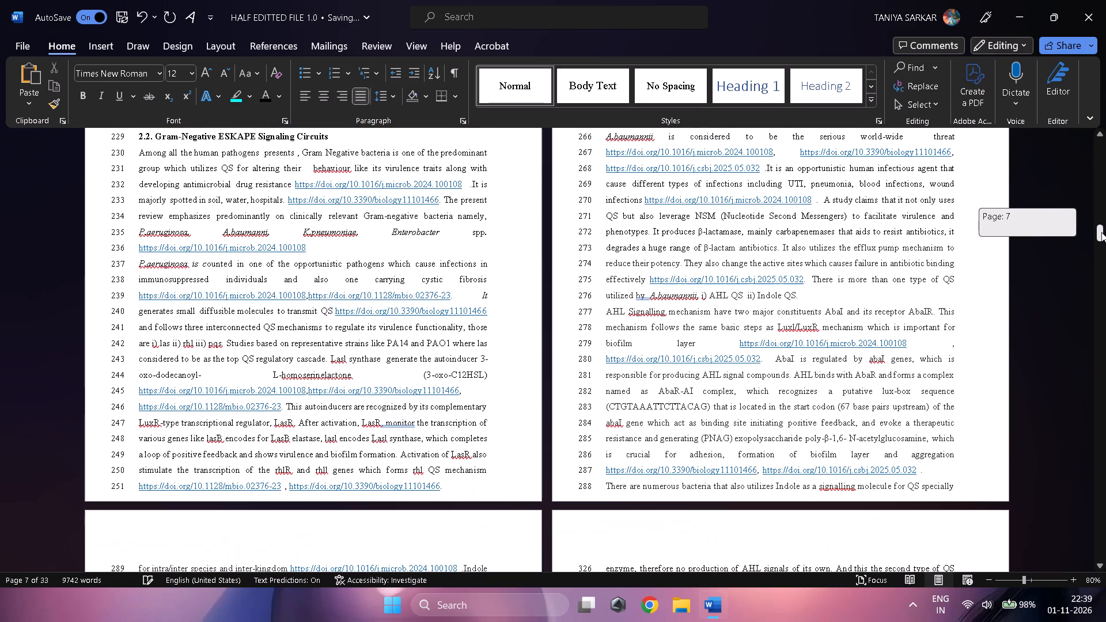
pyautogui.moveTo(1101, 232); pyautogui.dragTo(1099, 238)
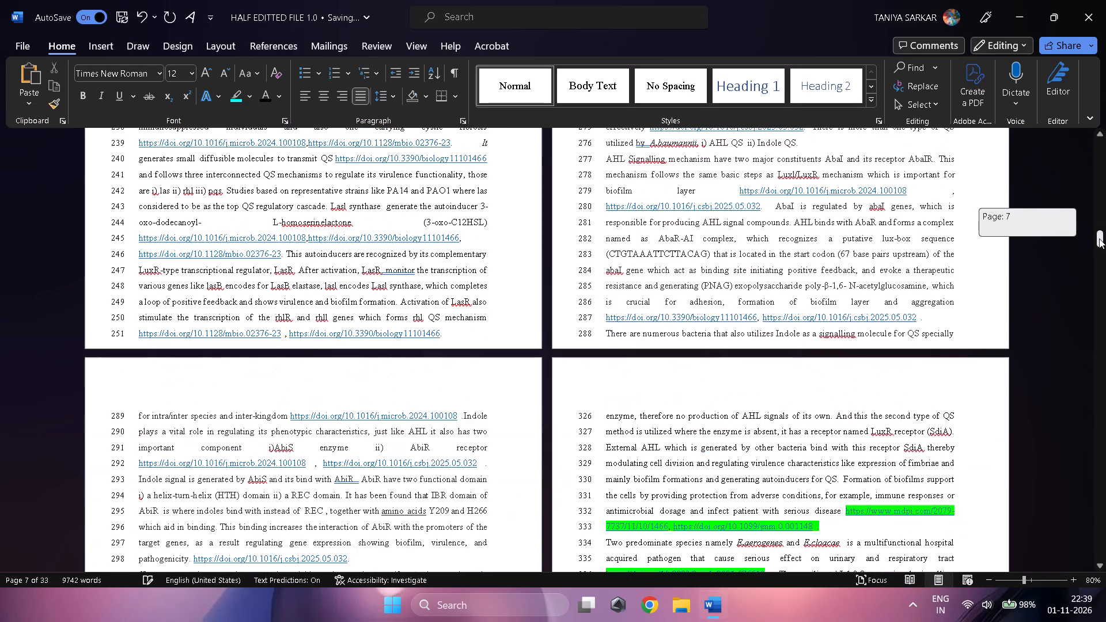
pyautogui.moveTo(1099, 238); pyautogui.dragTo(1103, 248)
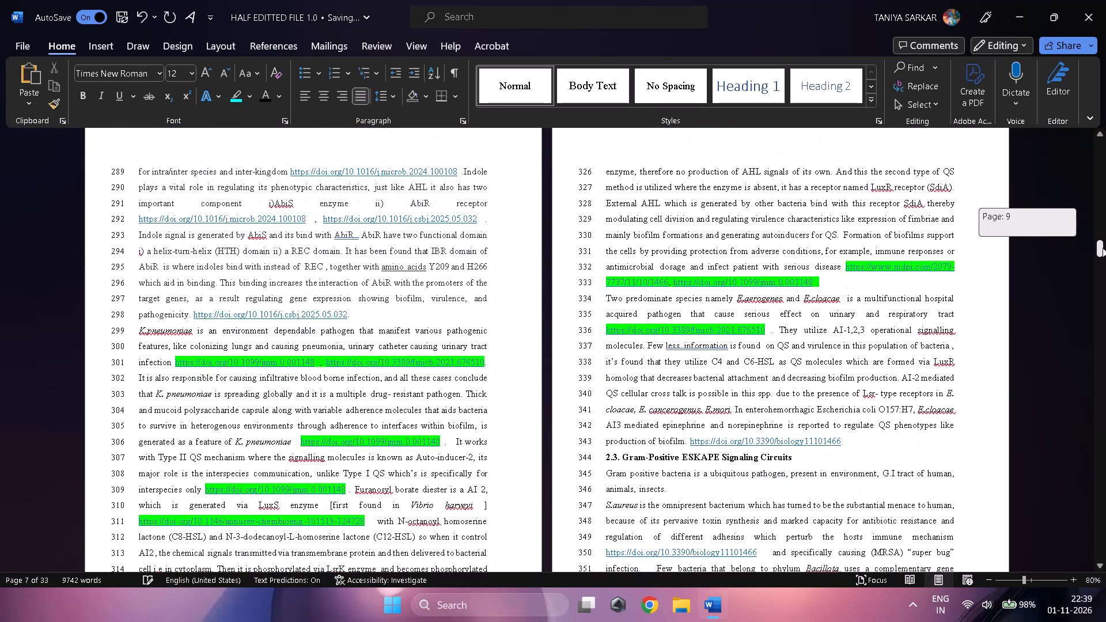
pyautogui.moveTo(1103, 248); pyautogui.dragTo(1105, 259)
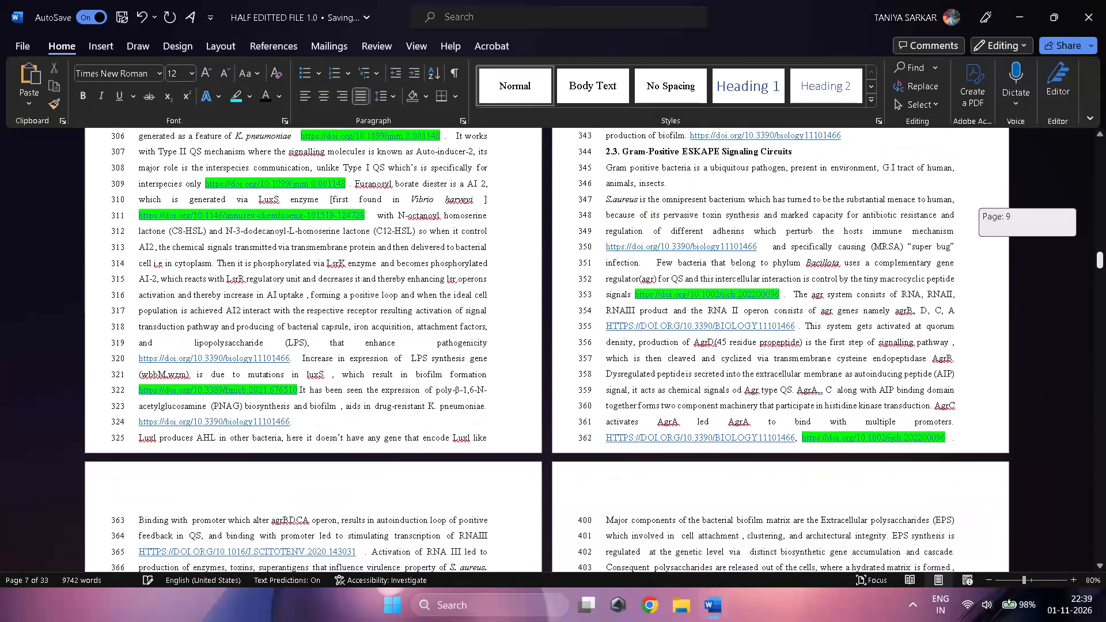
pyautogui.moveTo(1105, 259); pyautogui.dragTo(1105, 275)
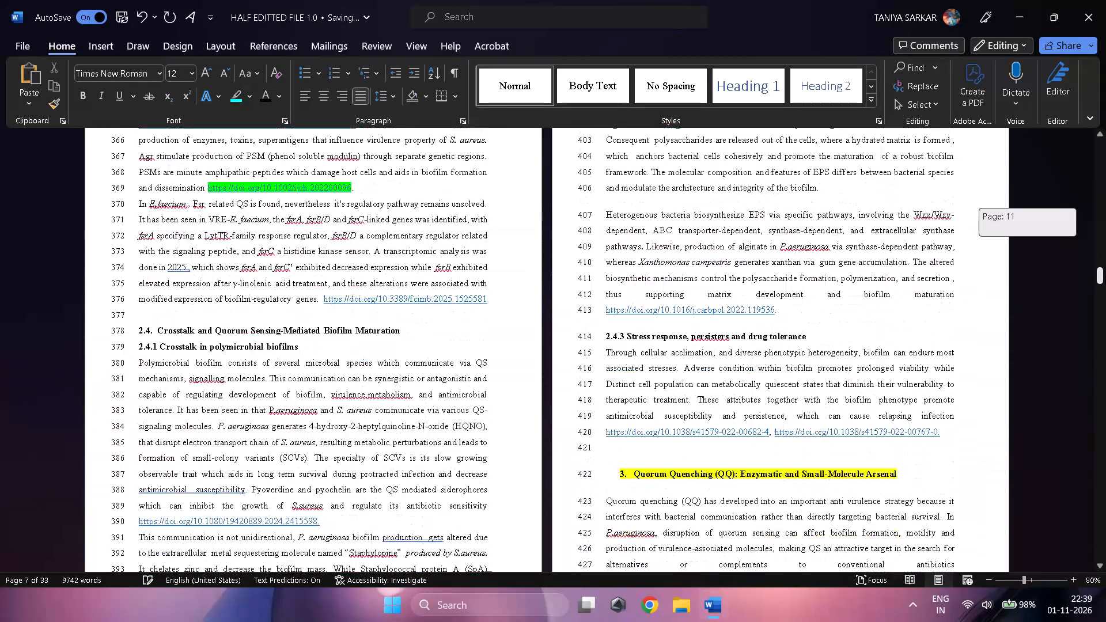
pyautogui.moveTo(1105, 275); pyautogui.dragTo(1105, 287)
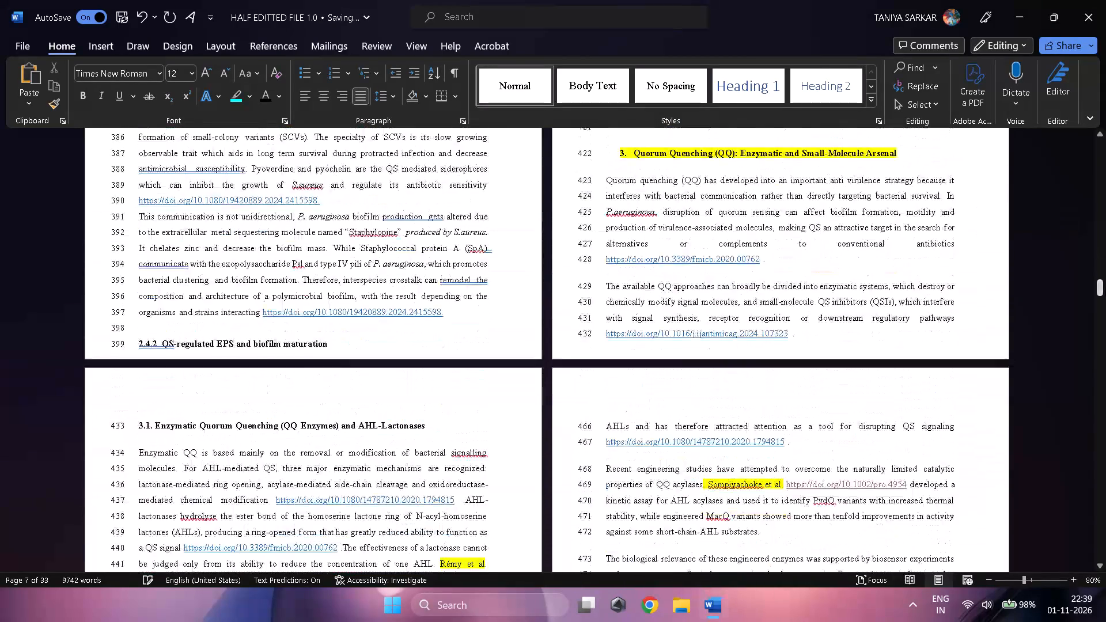
pyautogui.scroll(-1, 1105, 287)
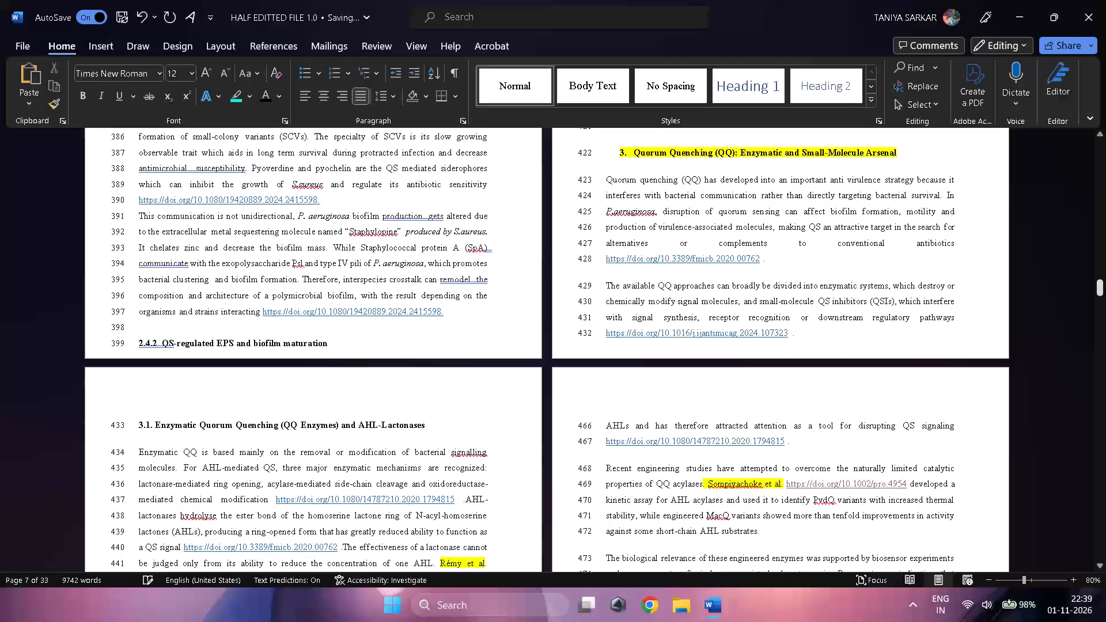
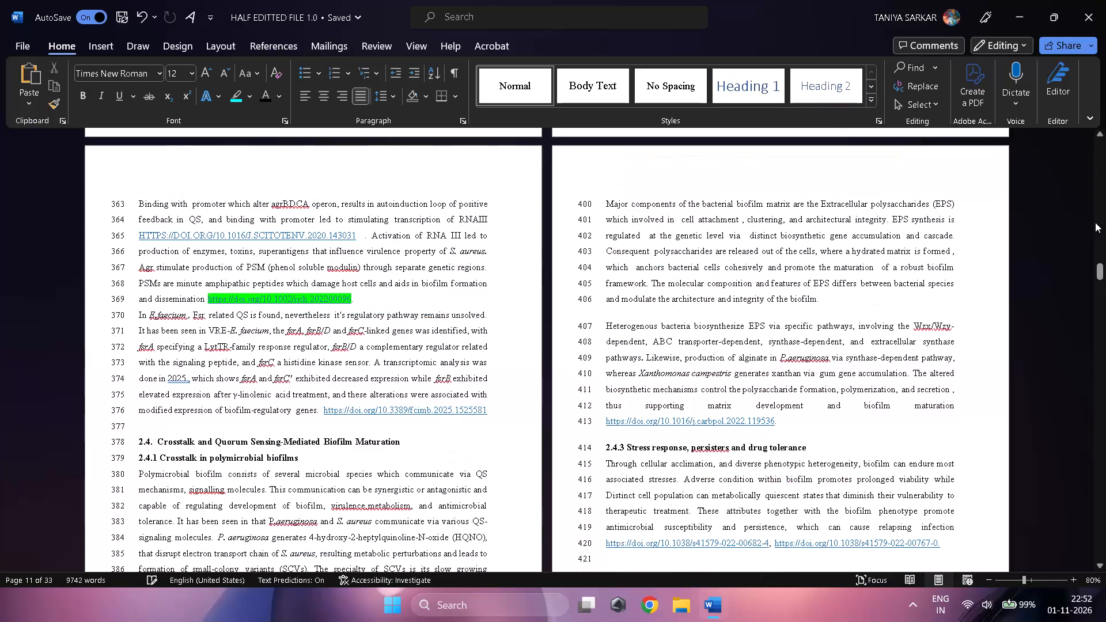
# Apply the bright green highlight colour to the section 9 heading "Translational Bottlenecks and Future Perspectives and limitations" and the 9.1.1 heading below it.
pyautogui.moveTo(1103, 270); pyautogui.dragTo(1105, 310)
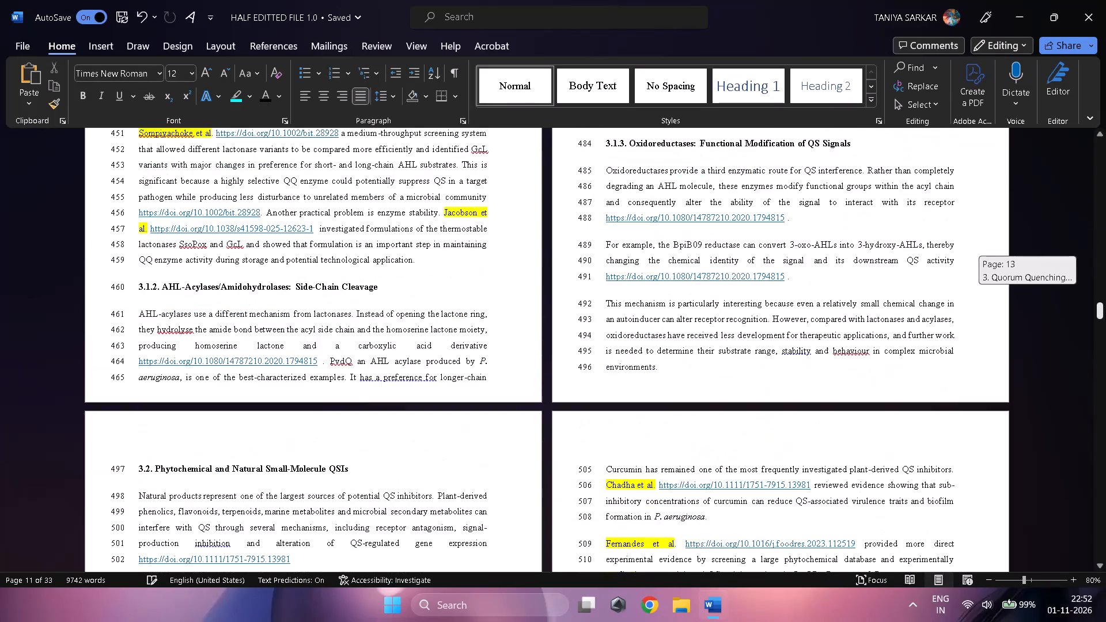
pyautogui.moveTo(1105, 310); pyautogui.dragTo(1105, 458)
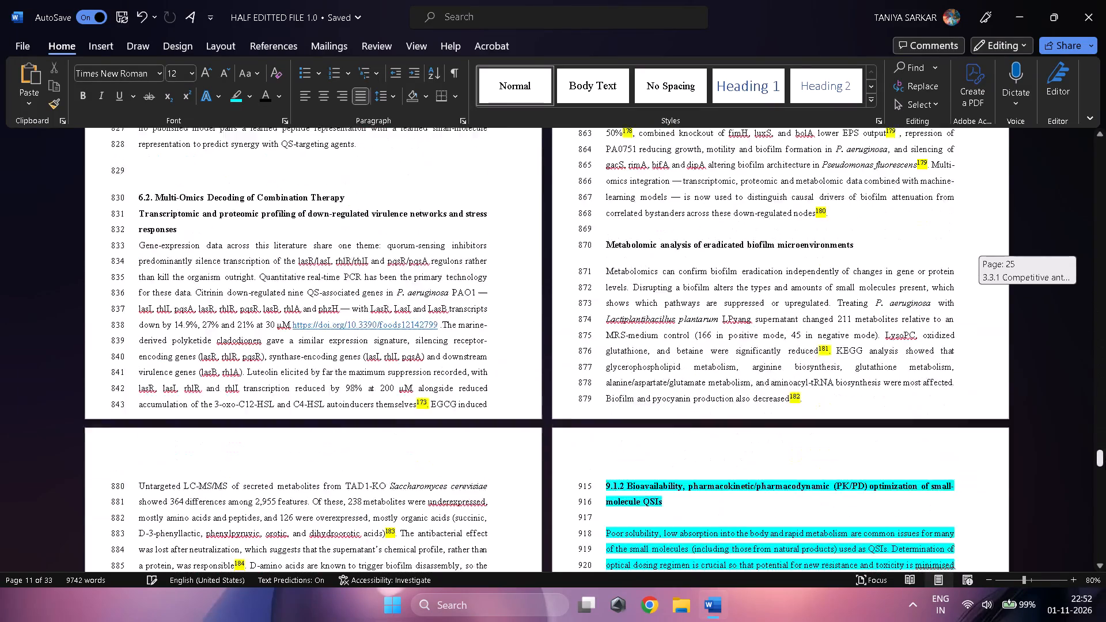
pyautogui.moveTo(1105, 458); pyautogui.dragTo(1105, 475)
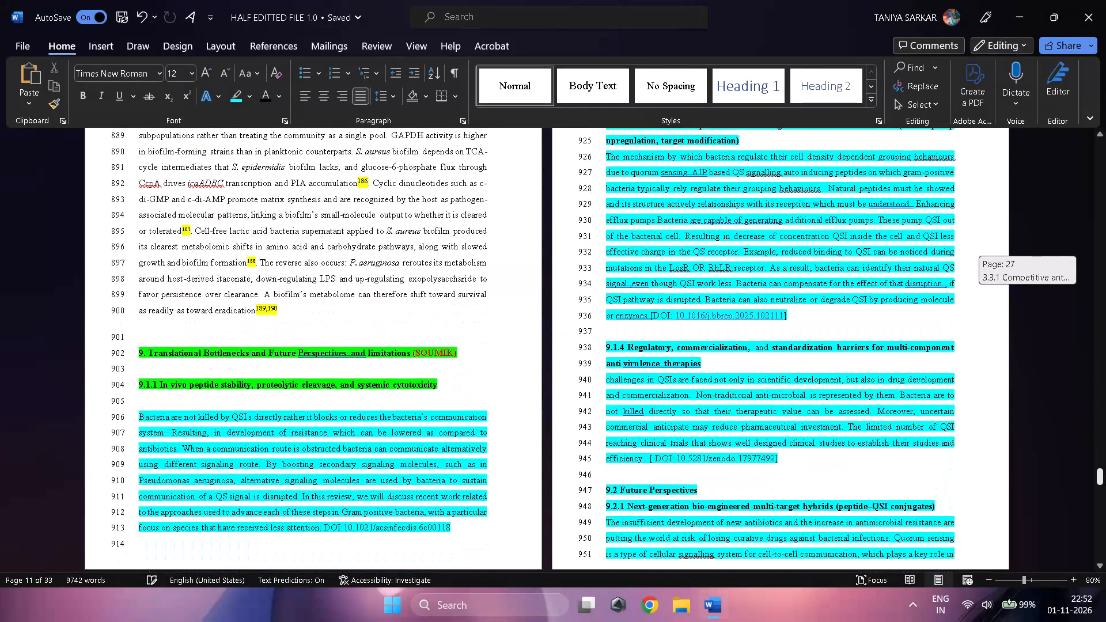
pyautogui.moveTo(1105, 475); pyautogui.dragTo(1105, 487)
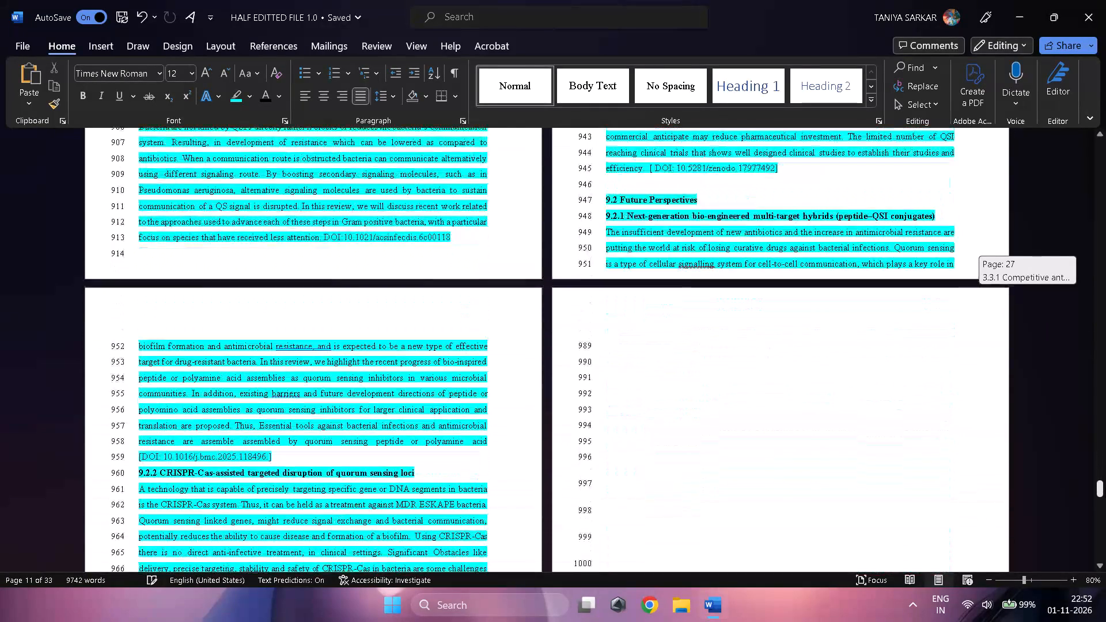
pyautogui.moveTo(1105, 487); pyautogui.dragTo(1104, 481)
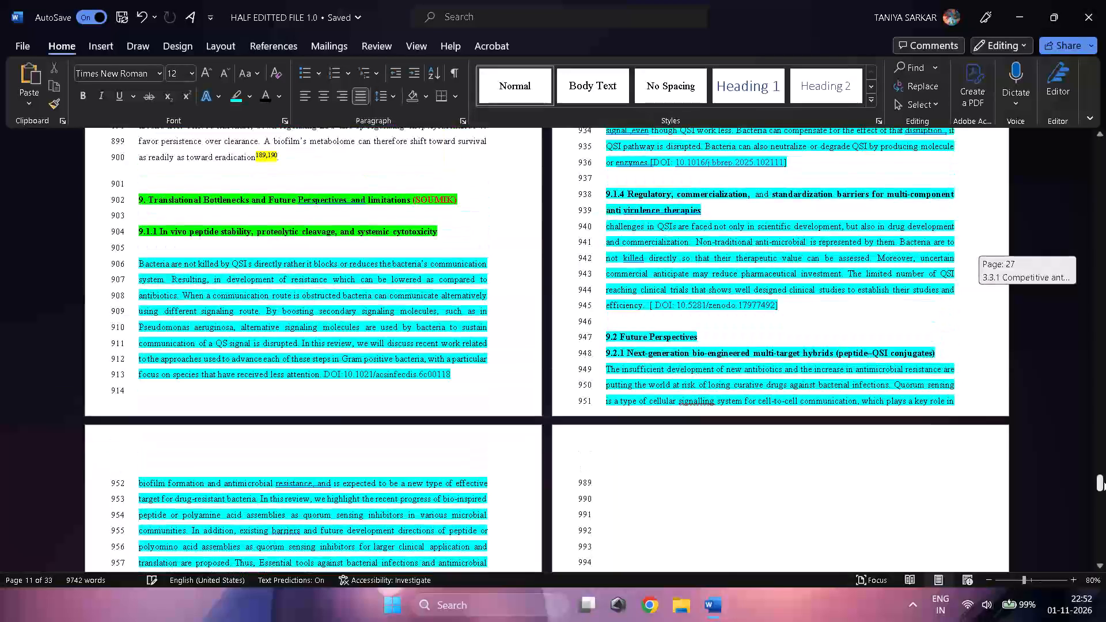
pyautogui.moveTo(1104, 481); pyautogui.dragTo(1101, 472)
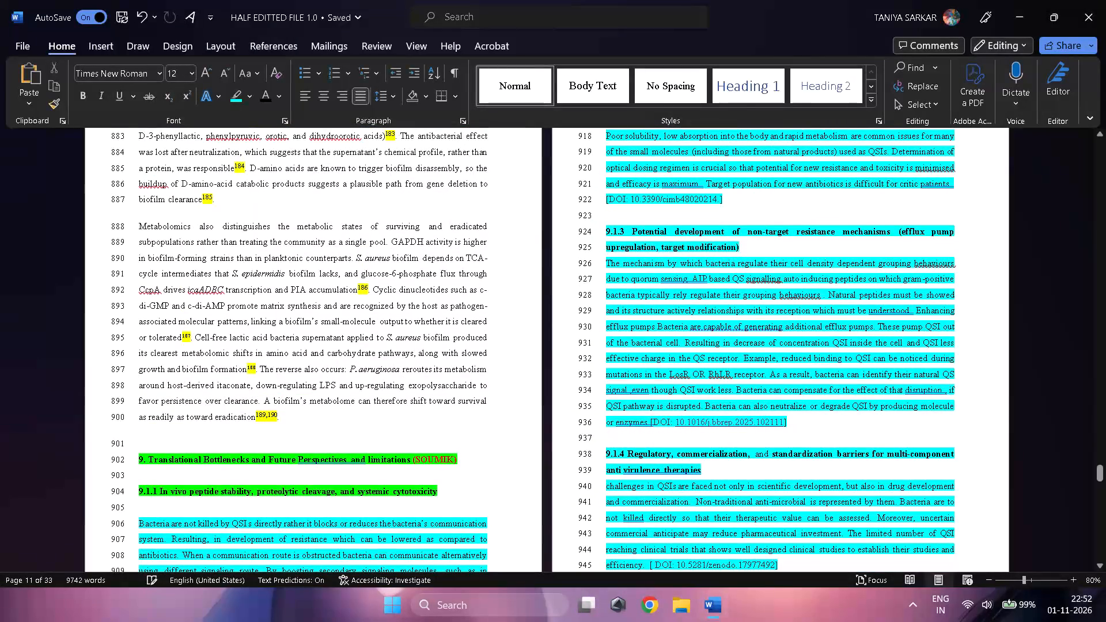
pyautogui.moveTo(137, 458); pyautogui.dragTo(433, 501)
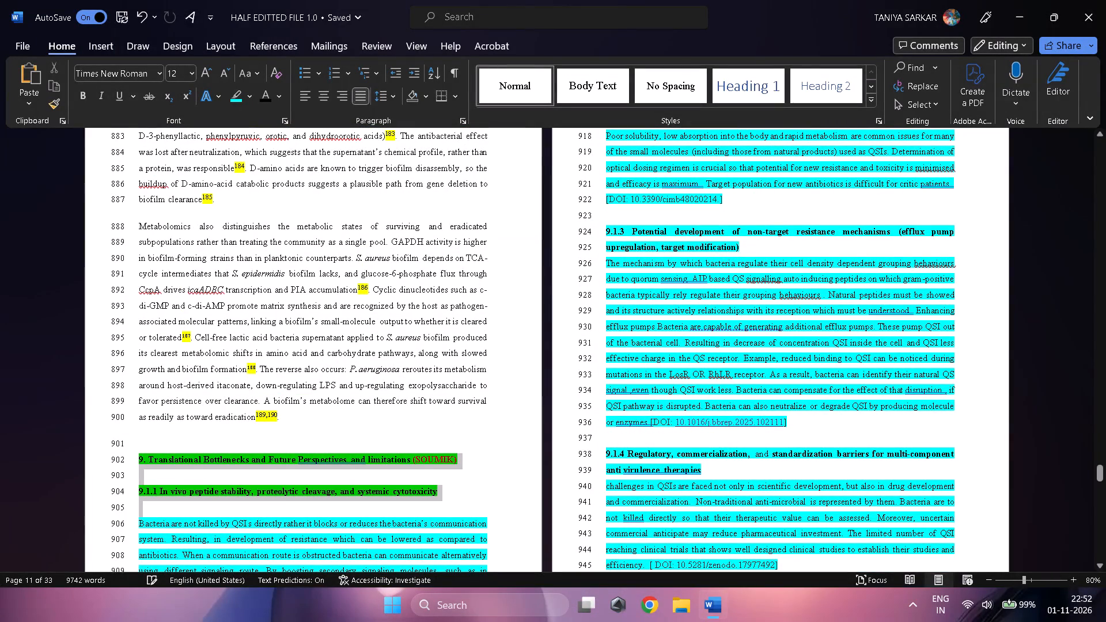
pyautogui.moveTo(433, 501); pyautogui.dragTo(434, 501)
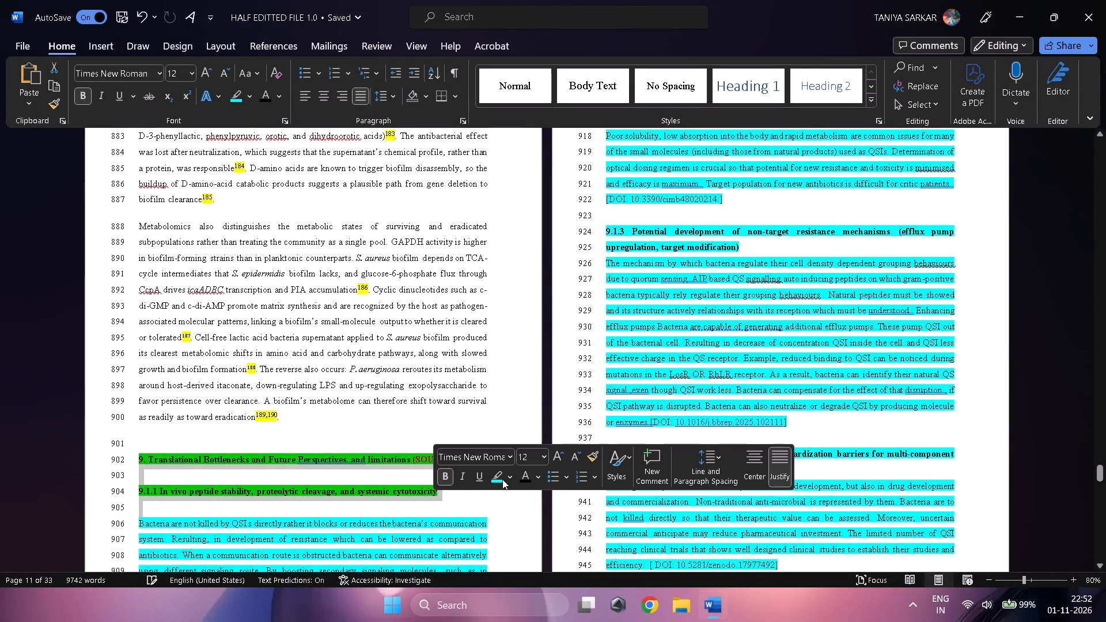
pyautogui.click(510, 478)
pyautogui.click(528, 377)
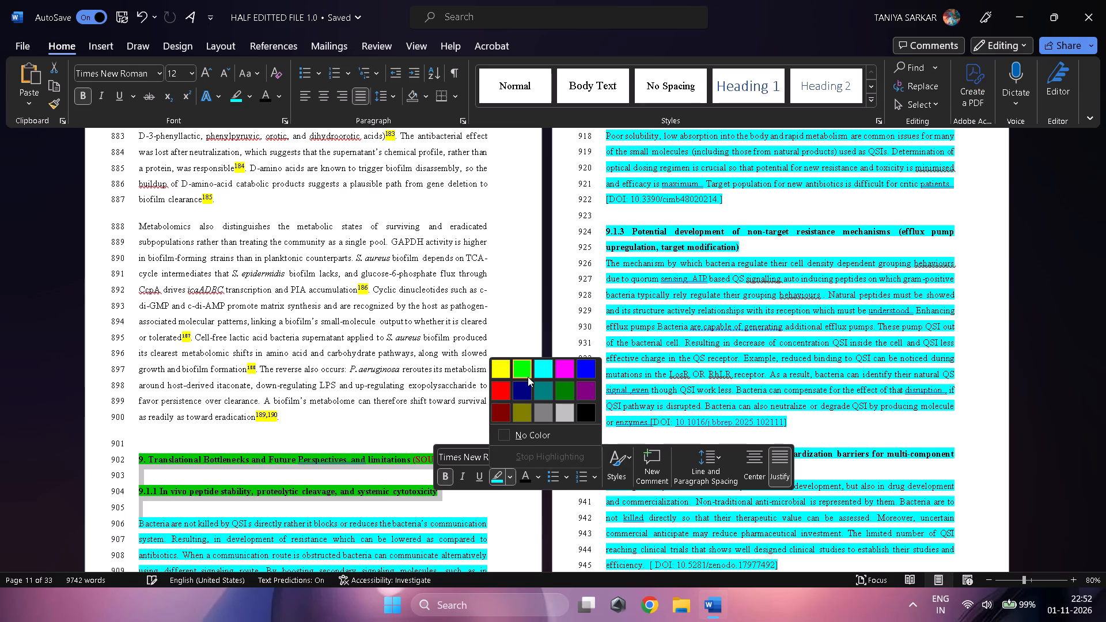
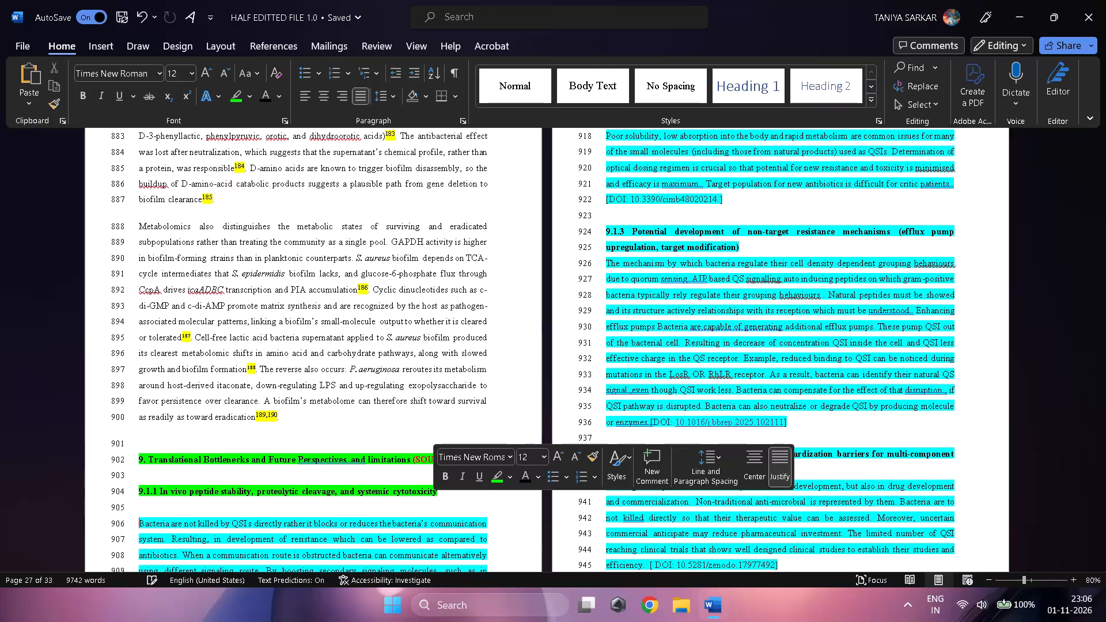
# Delete the turquoise-highlighted text from the body paragraph under heading 9.1.1 through the end of section 9.1.4, just before "9.2 Future Perspectives".
pyautogui.click(995, 253)
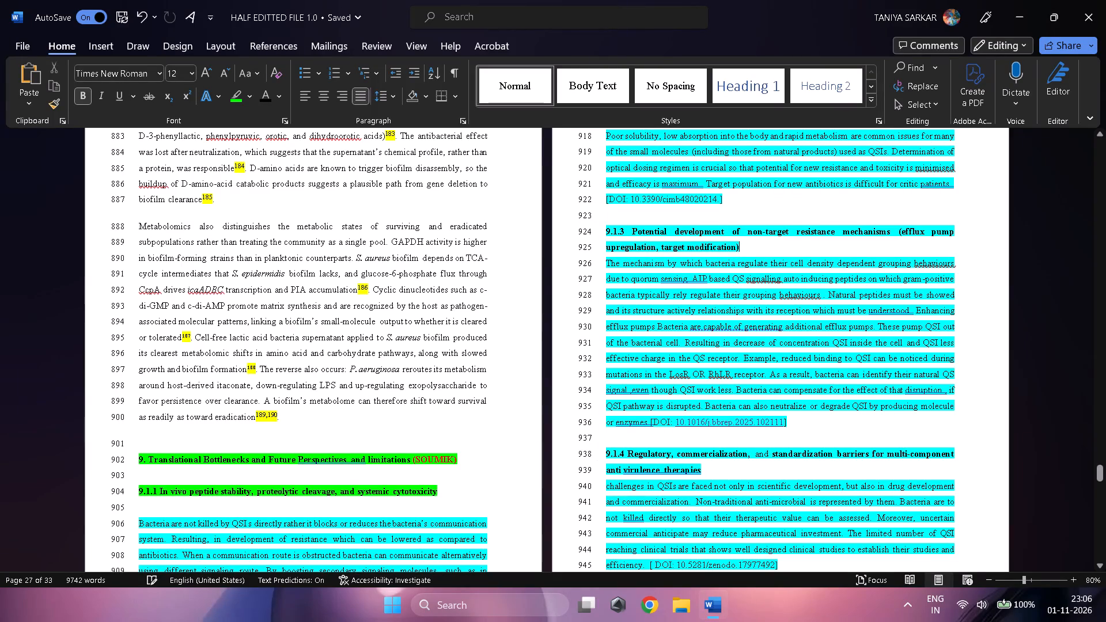
pyautogui.moveTo(1100, 471); pyautogui.dragTo(1101, 483)
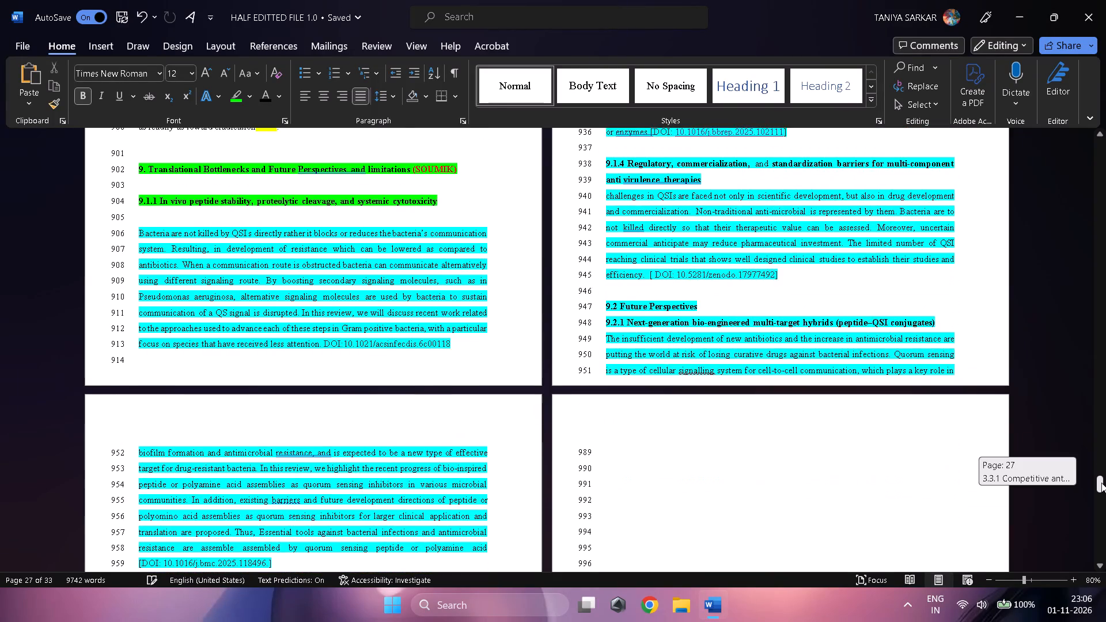
pyautogui.moveTo(1101, 483); pyautogui.dragTo(1101, 483)
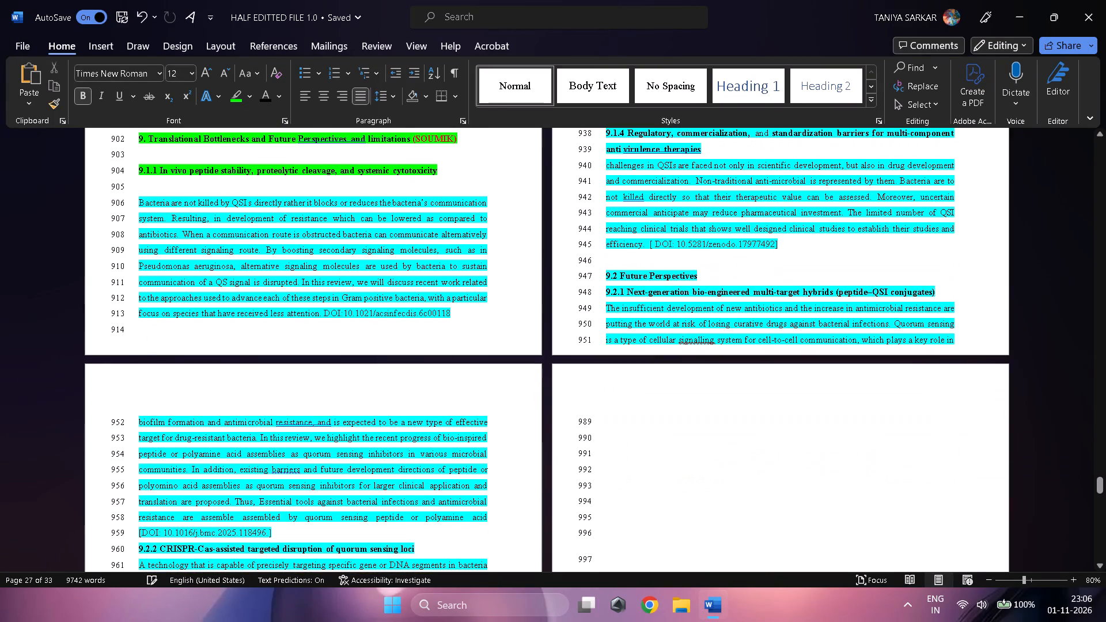
pyautogui.moveTo(141, 207); pyautogui.dragTo(474, 288)
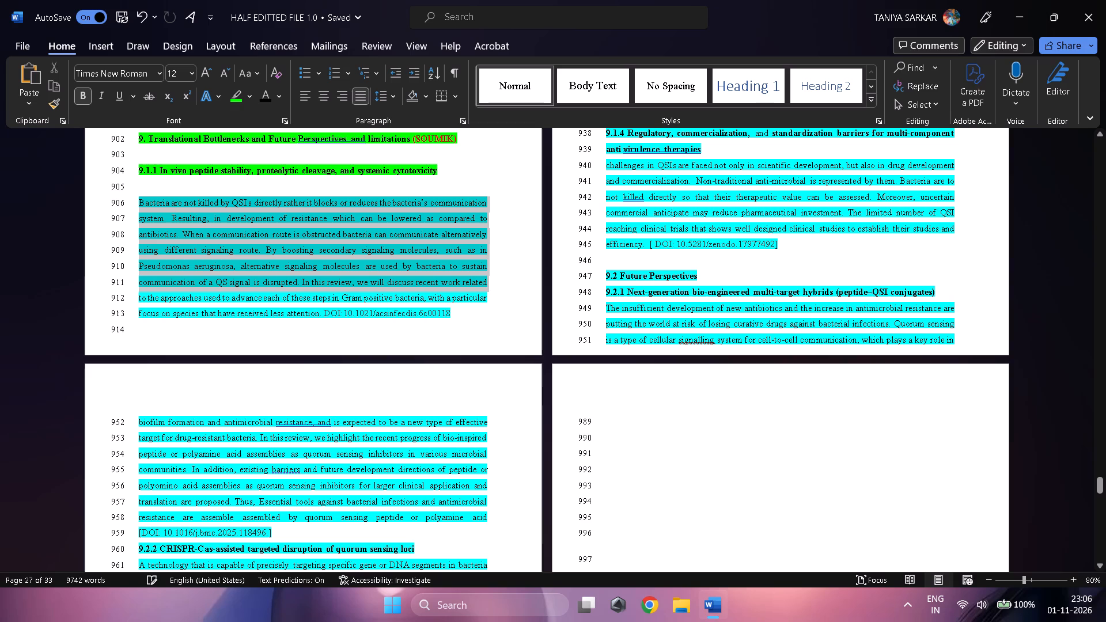
pyautogui.moveTo(474, 288); pyautogui.dragTo(676, 260)
pyautogui.press('BackSpace')
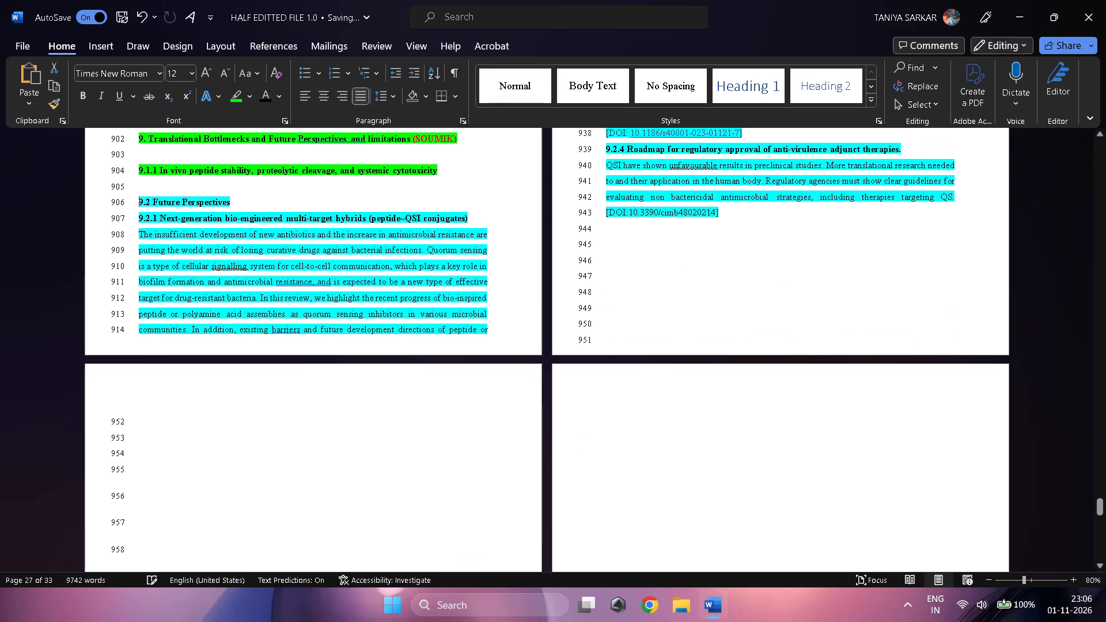
# Open the Windows search.
pyautogui.click(537, 605)
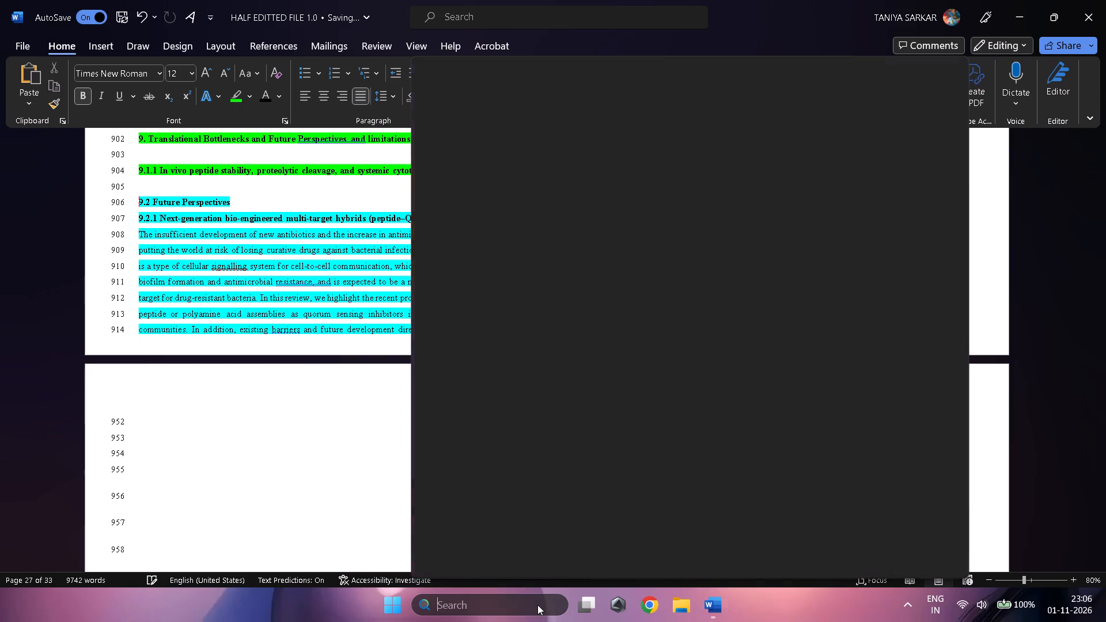
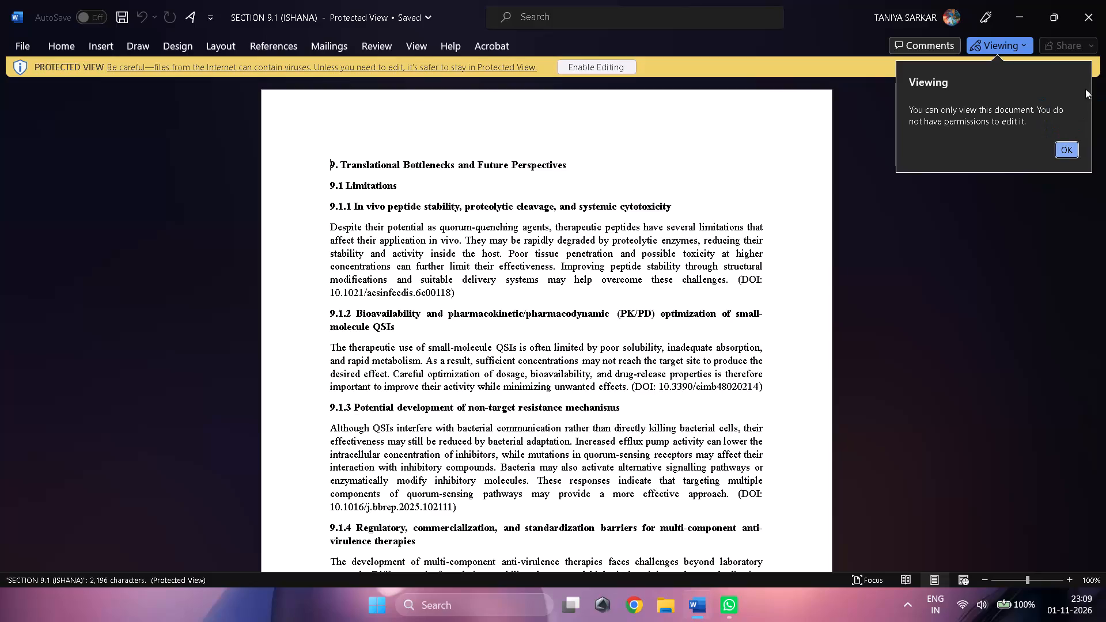
# Dismiss the Protected View notice in the SECTION 9.1 document and try to switch it from viewing to editing mode.
pyautogui.click(1008, 51)
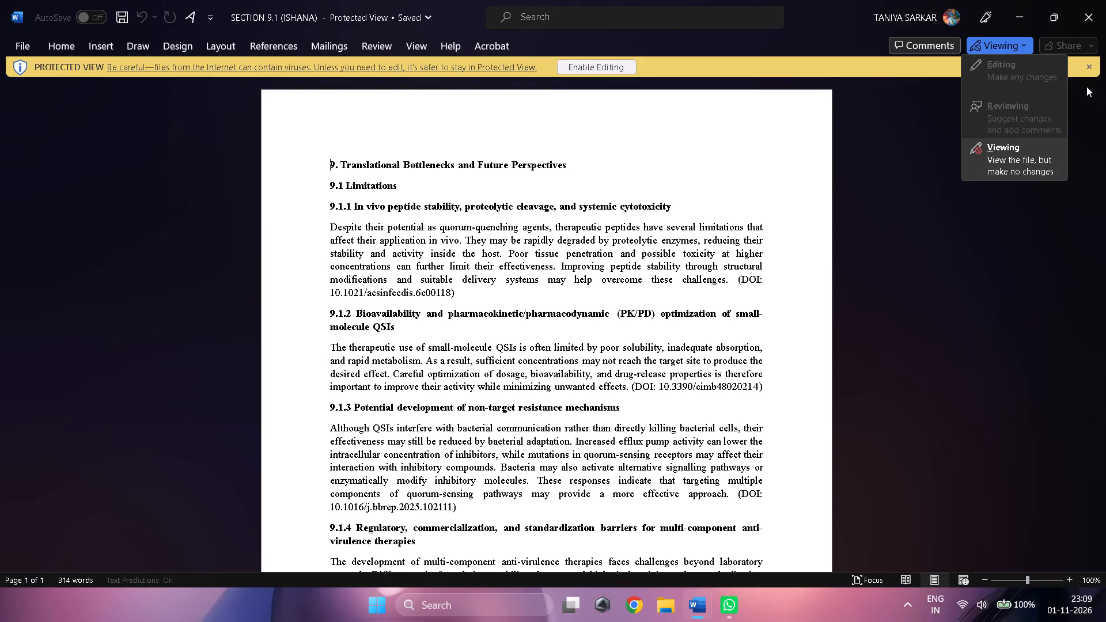
pyautogui.click(1085, 67)
pyautogui.click(1021, 47)
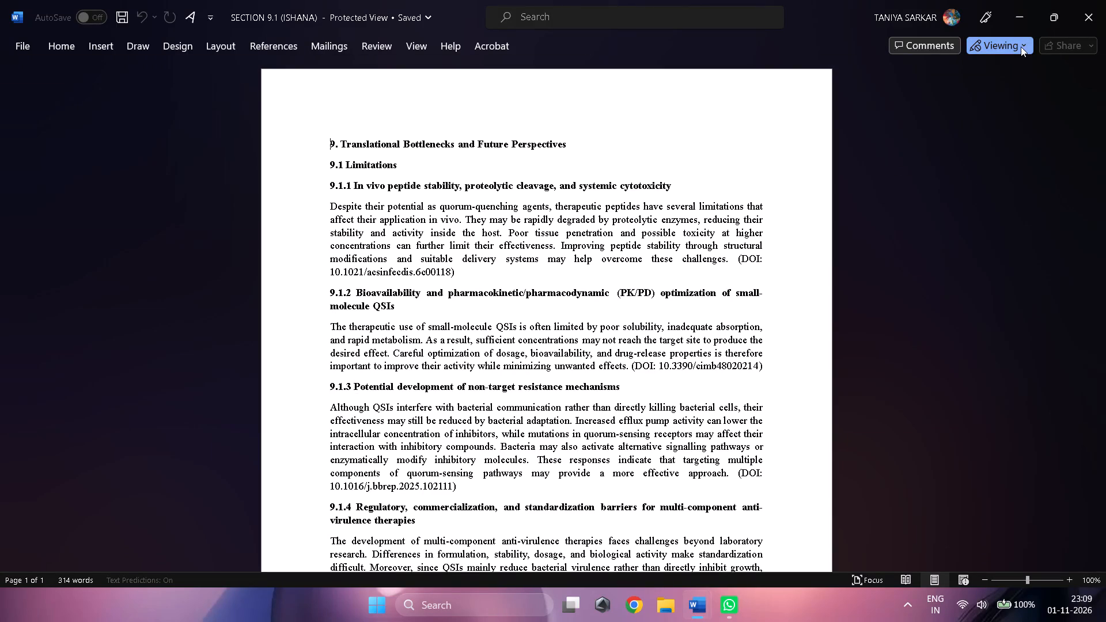
# Try to switch the protected section 9.1 document from viewing to editing mode.
pyautogui.click(983, 153)
pyautogui.click(1015, 53)
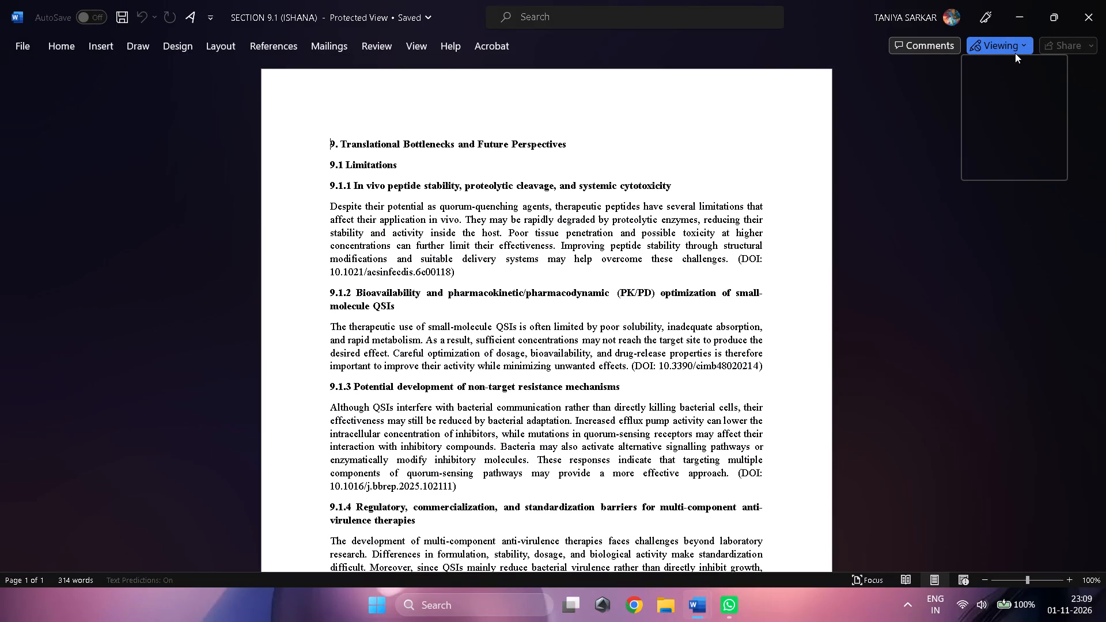
pyautogui.click(1006, 67)
# Select the section 9.1 document's text starting from the heading "9. Translational Bottlenecks and Future Perspectives".
pyautogui.click(323, 149)
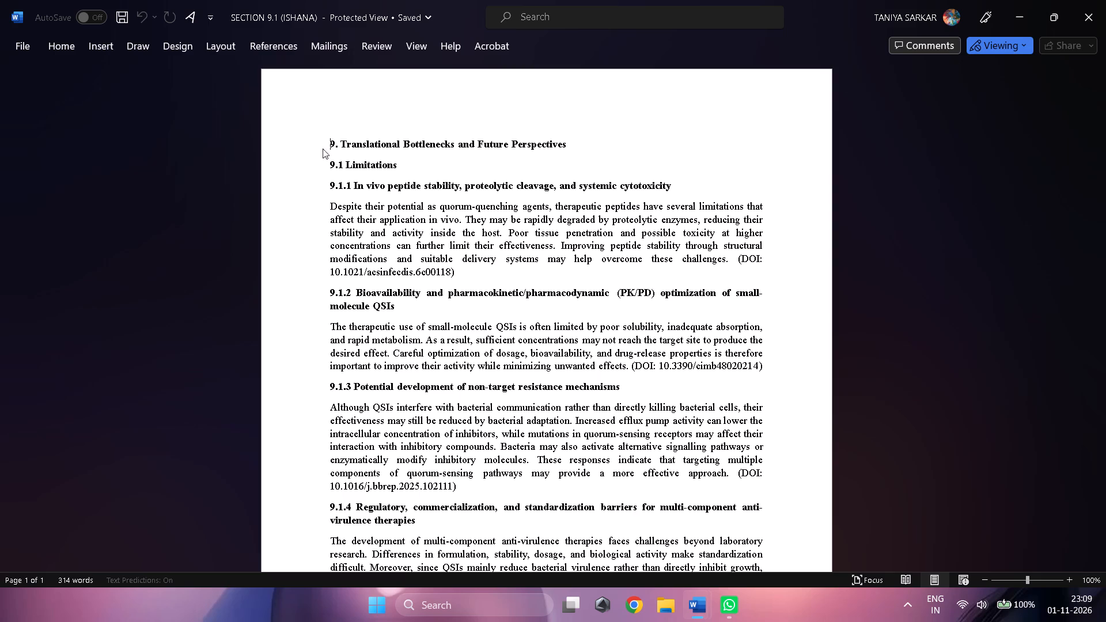
pyautogui.moveTo(329, 143); pyautogui.dragTo(438, 216)
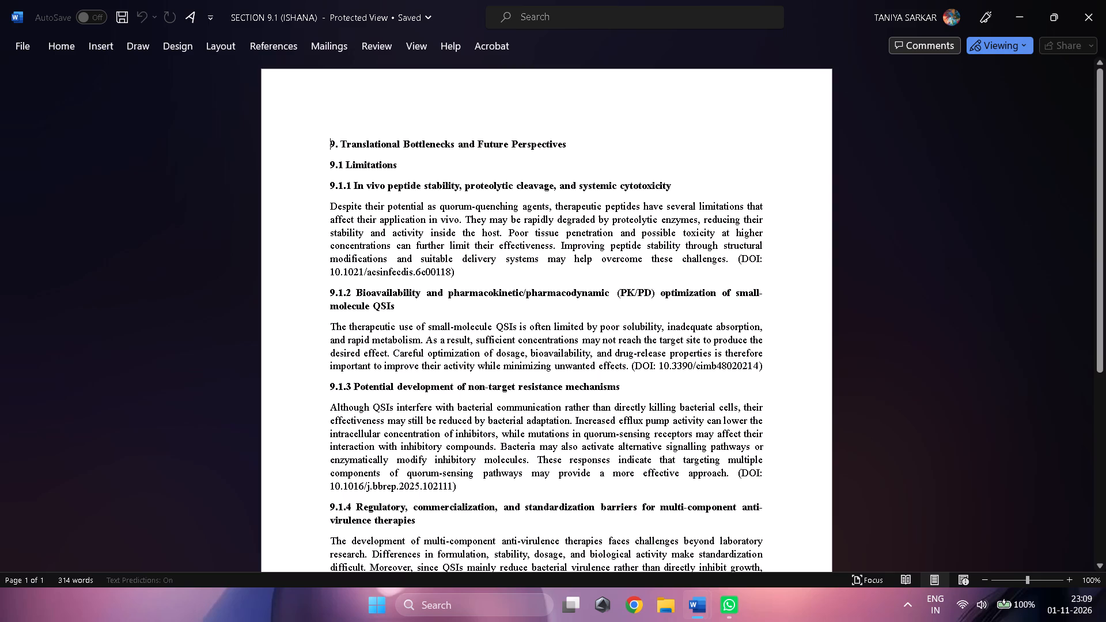
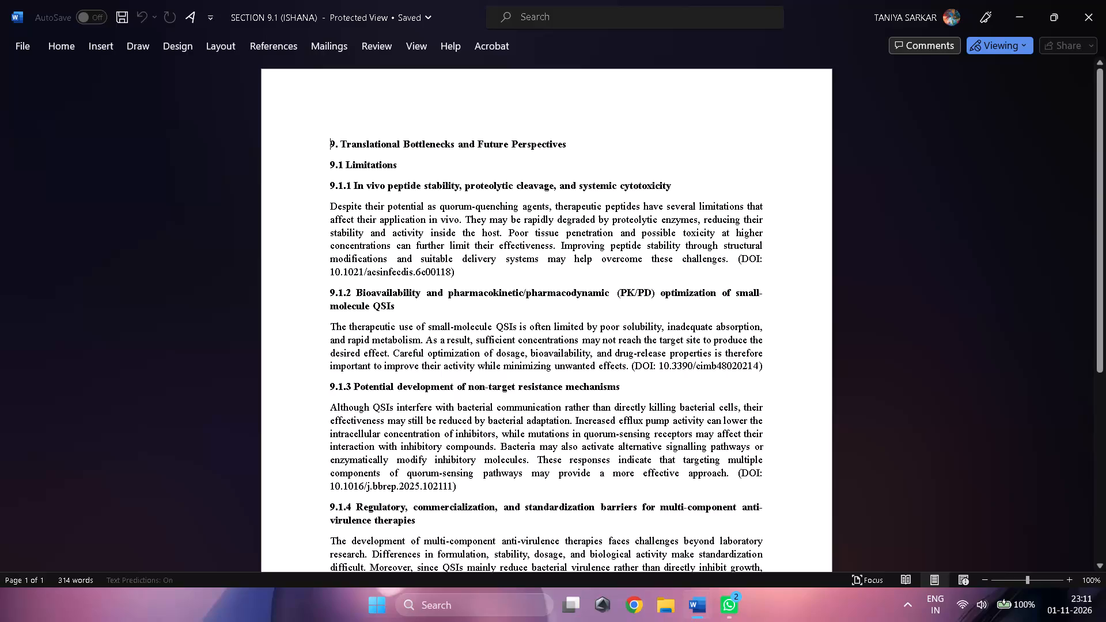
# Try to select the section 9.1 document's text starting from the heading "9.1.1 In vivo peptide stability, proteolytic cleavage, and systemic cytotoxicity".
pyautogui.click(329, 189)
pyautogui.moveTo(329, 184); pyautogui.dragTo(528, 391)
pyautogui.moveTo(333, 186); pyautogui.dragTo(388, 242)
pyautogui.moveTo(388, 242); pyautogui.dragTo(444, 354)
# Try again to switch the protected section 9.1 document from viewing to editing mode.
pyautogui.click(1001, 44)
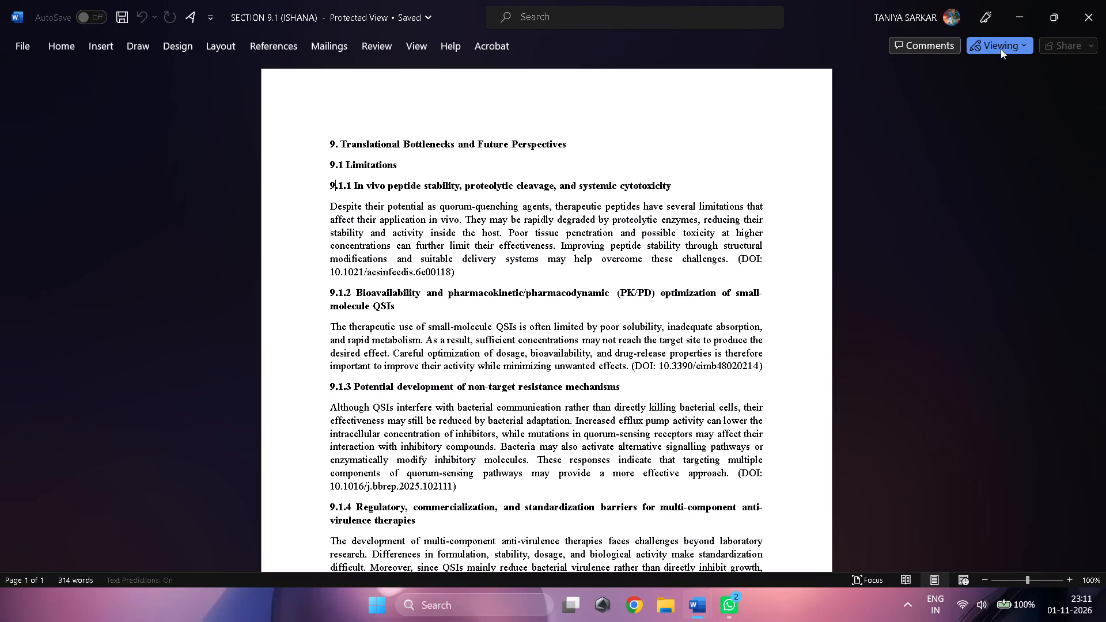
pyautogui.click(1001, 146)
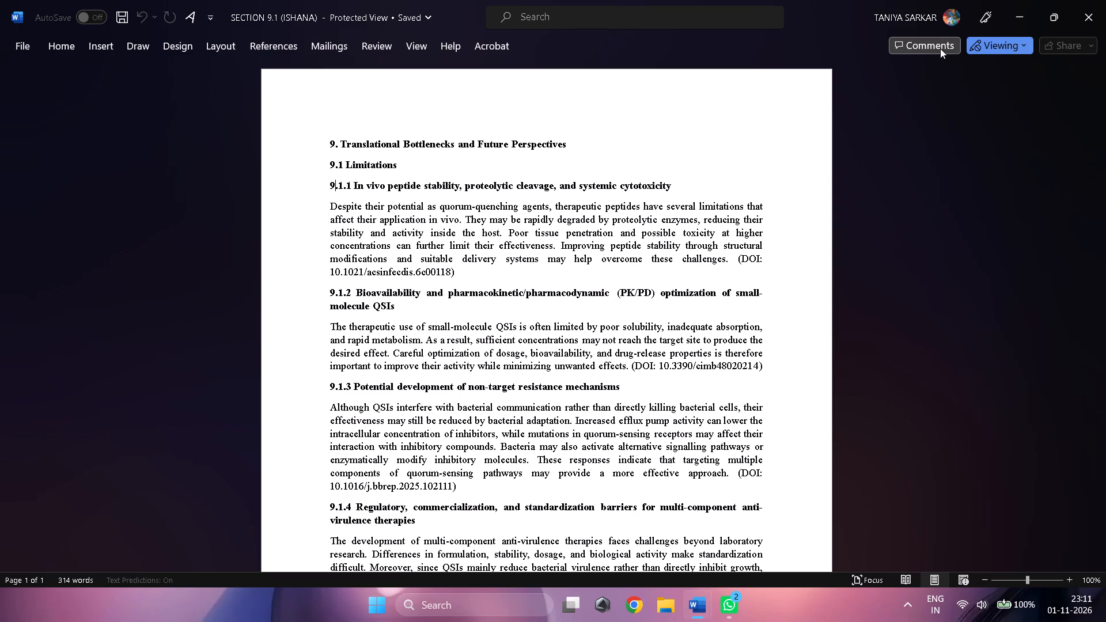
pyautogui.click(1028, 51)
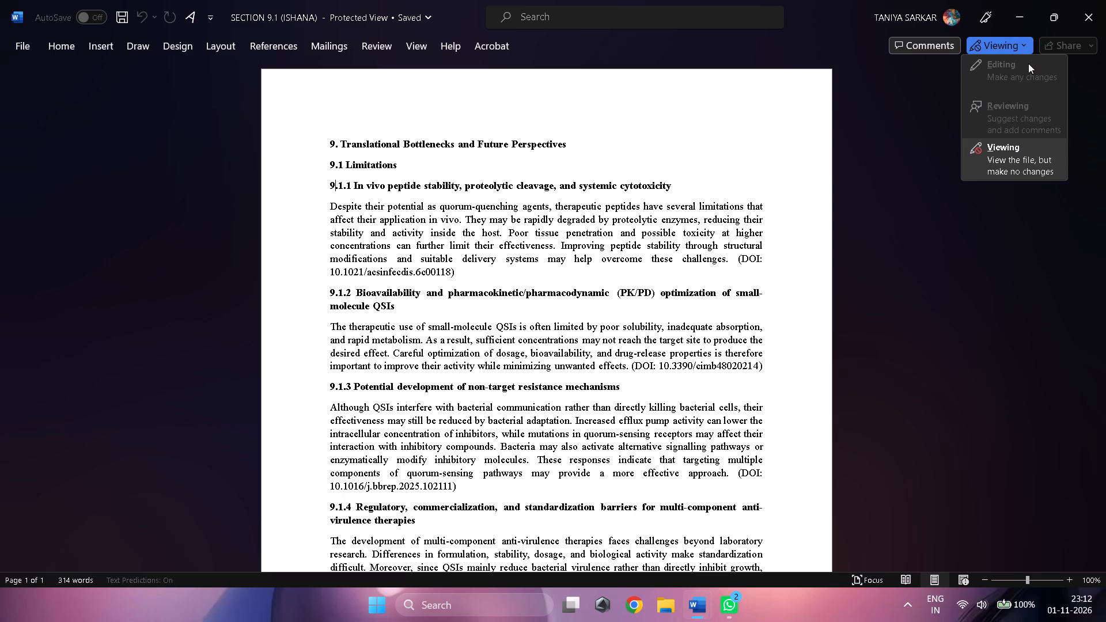
# Close the protected section 9.1 document.
pyautogui.click(1088, 22)
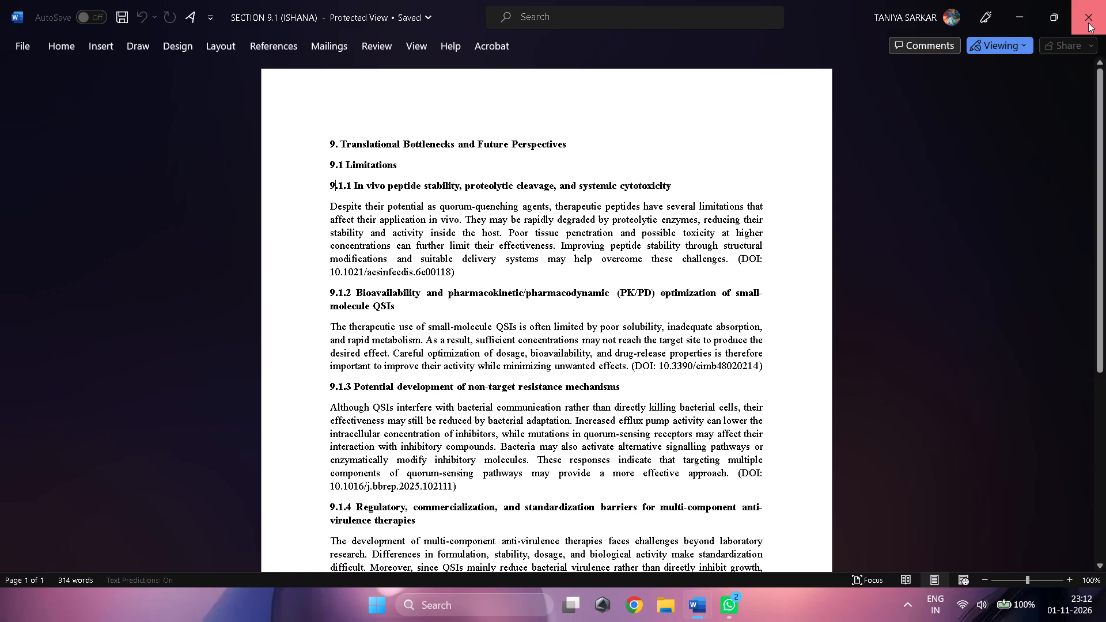
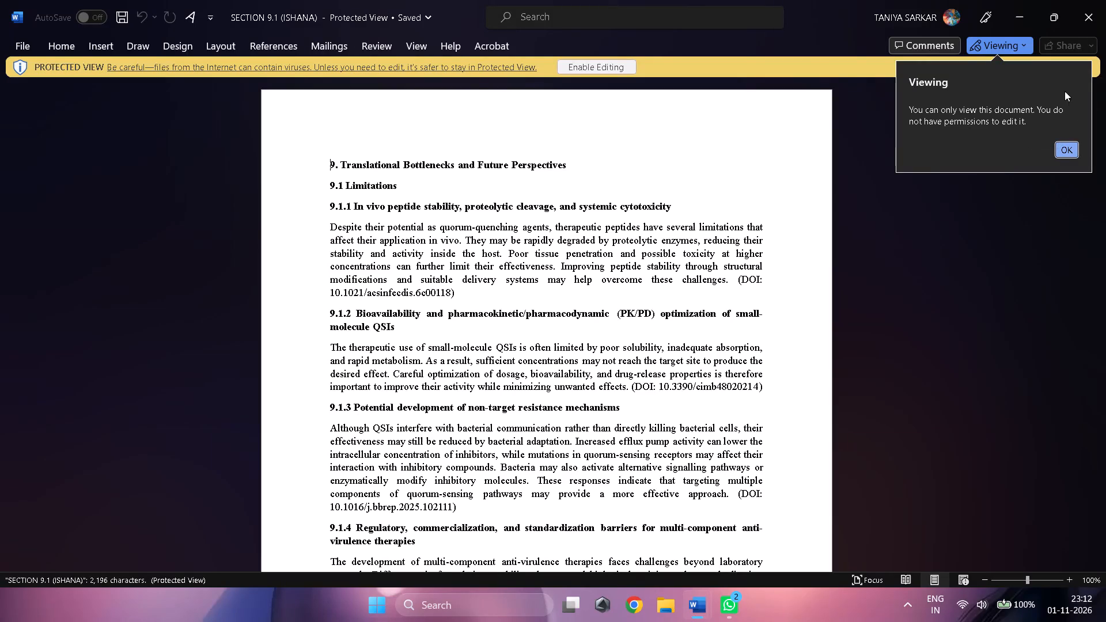
# Take the section 9.1 limitations document out of Protected View so it can be edited.
pyautogui.click(1025, 47)
pyautogui.click(994, 169)
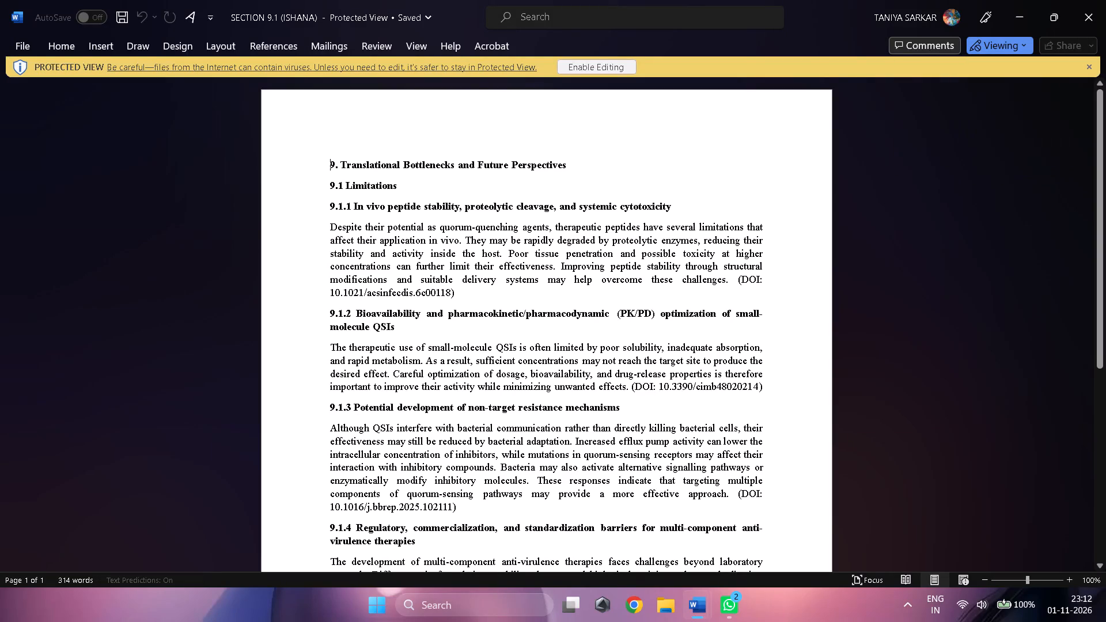
pyautogui.click(618, 70)
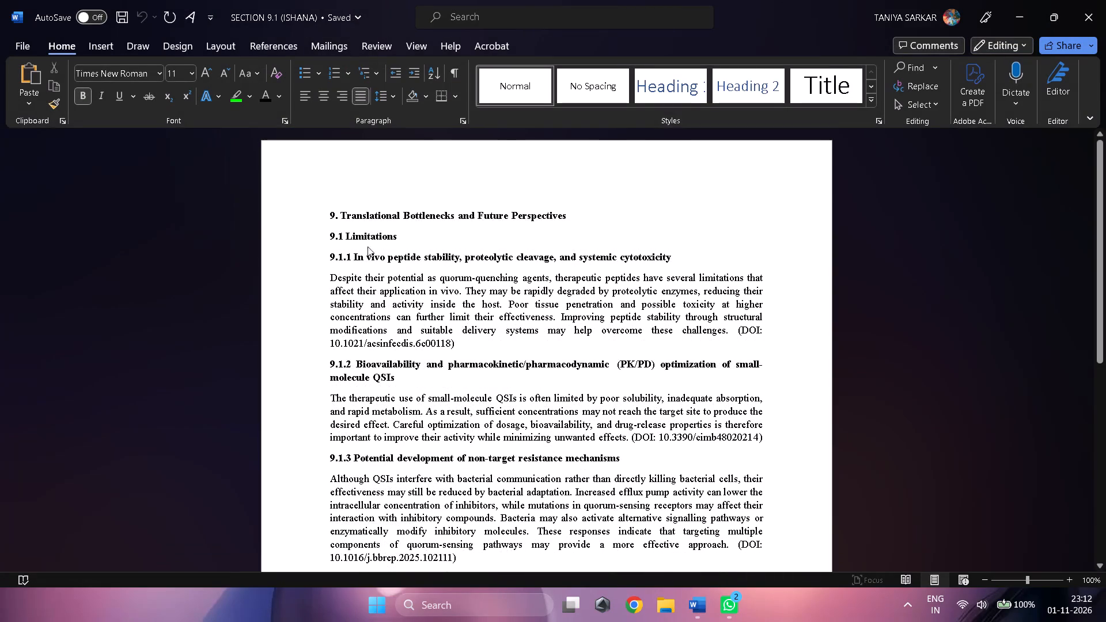
# Copy everything from the heading 9.1.1 to the end of the 9.1.4 text, and close the section 9.1 document.
pyautogui.click(333, 257)
pyautogui.moveTo(328, 257); pyautogui.dragTo(521, 438)
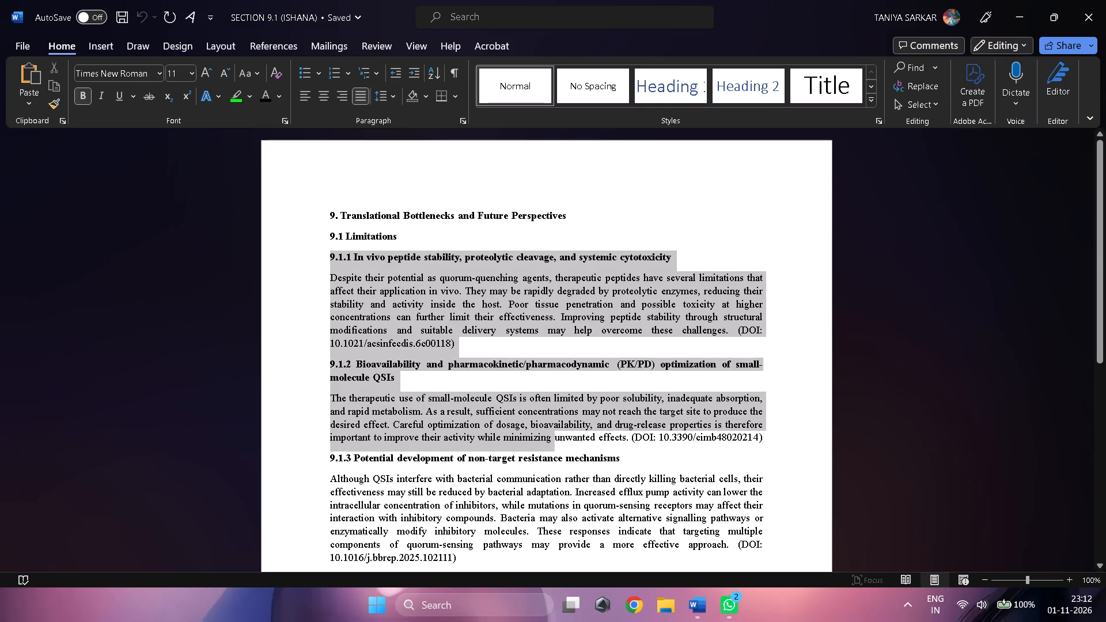
pyautogui.moveTo(521, 438); pyautogui.dragTo(620, 597)
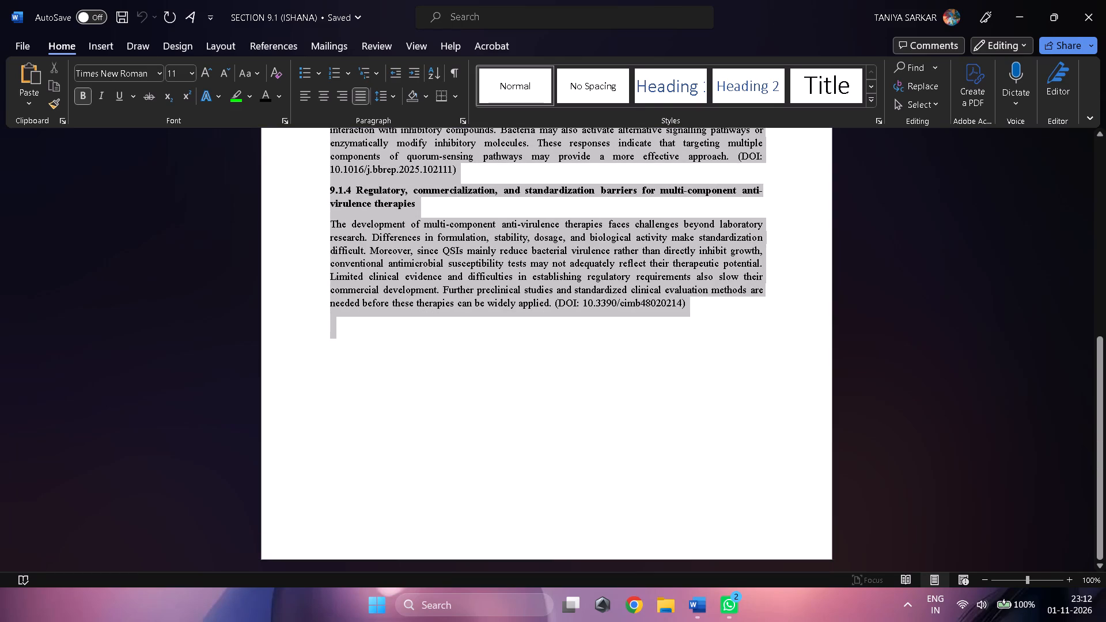
pyautogui.moveTo(620, 597); pyautogui.dragTo(684, 314)
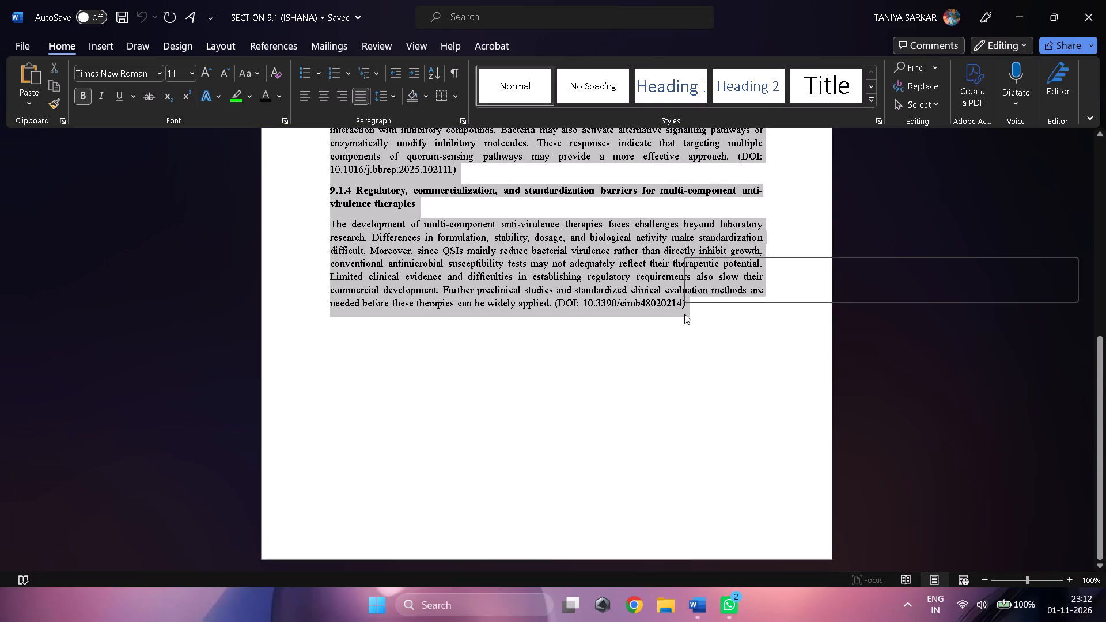
pyautogui.rightClick(629, 293)
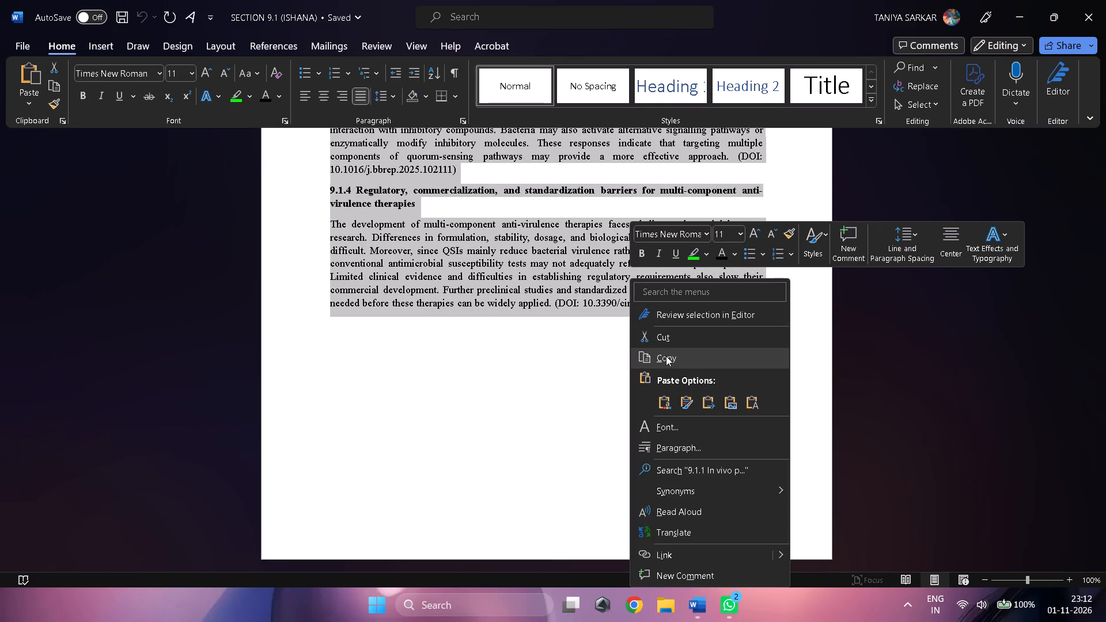
pyautogui.click(666, 356)
pyautogui.click(1085, 0)
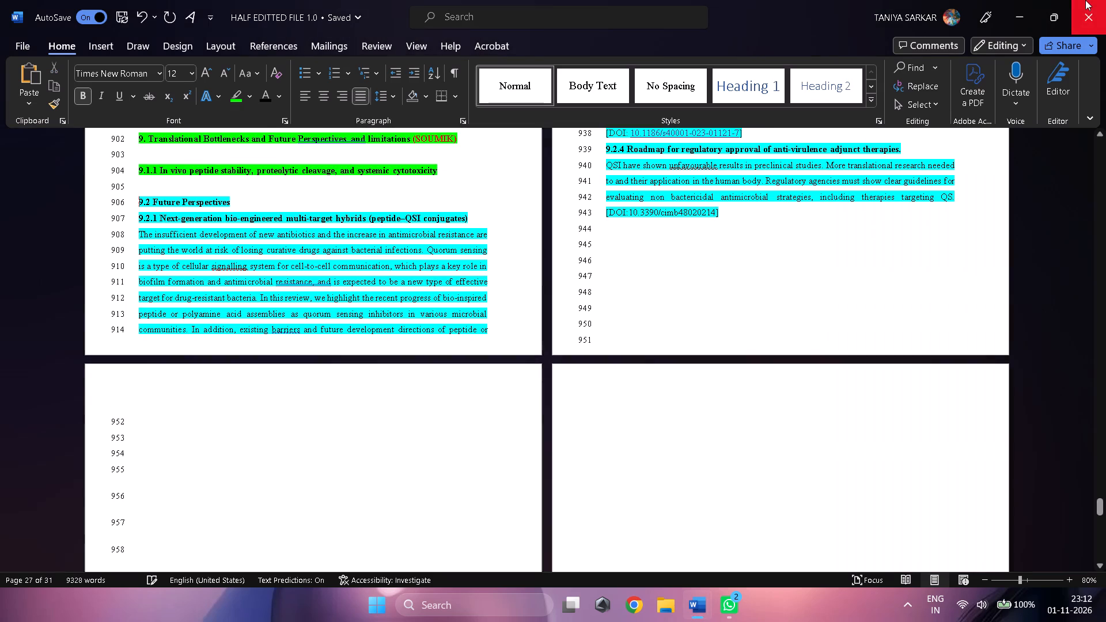
# Paste the copied section 9.1 text on the blank line between the green-highlighted 9.1.1 heading and 9.2 Future Perspectives.
pyautogui.click(146, 187)
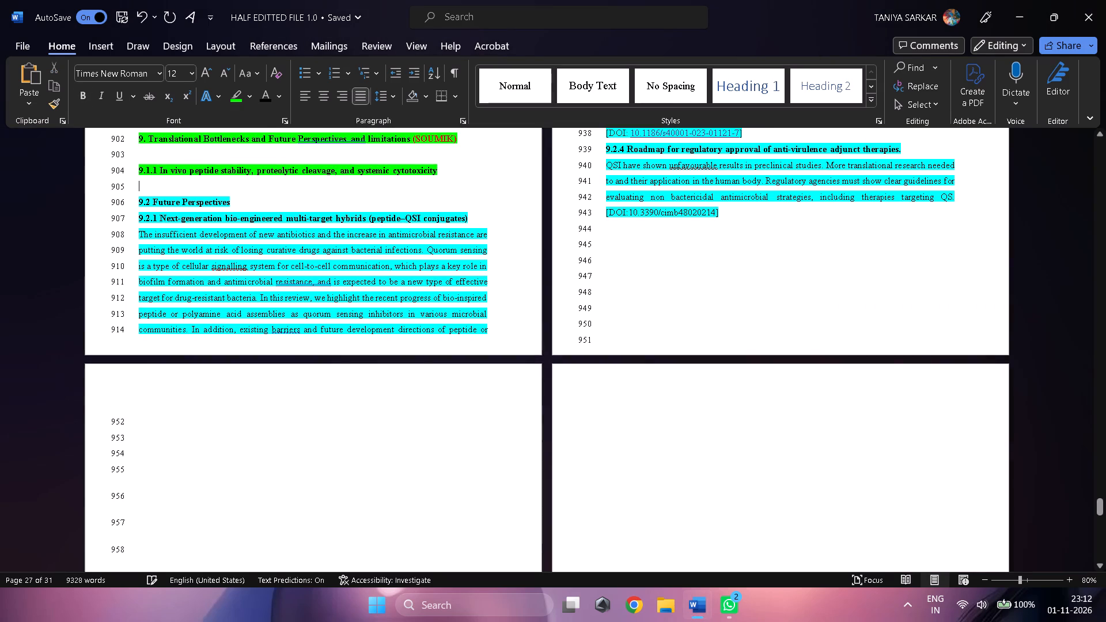
pyautogui.hotkey('ctrl', 'v')
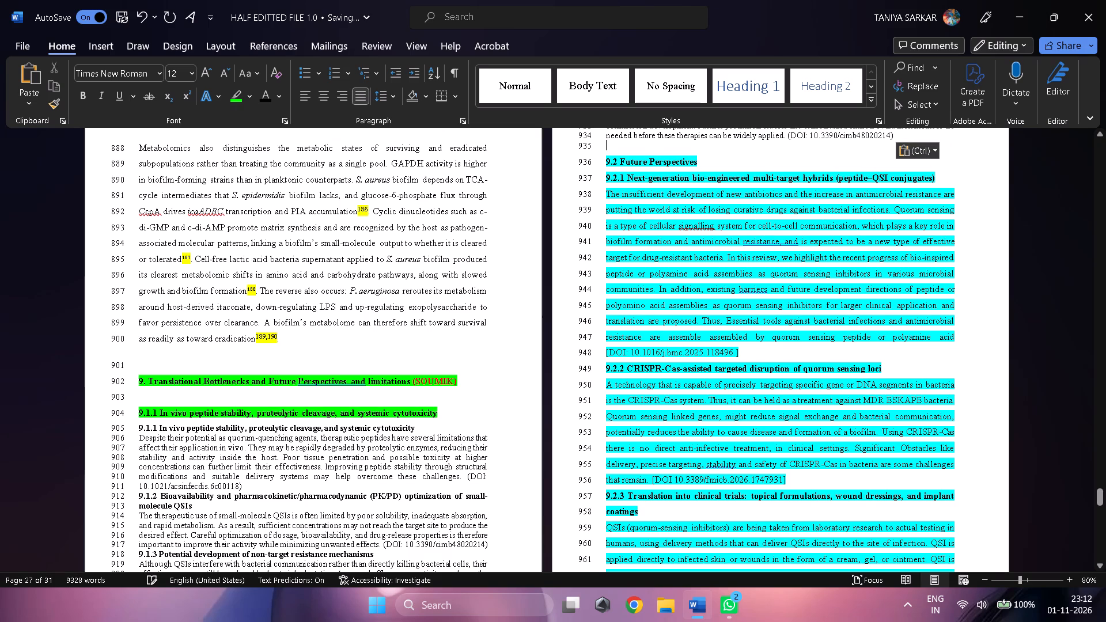
# Set the text from heading 9 through the end of section 9.2 and its trailing blank lines to Times New Roman, 12 pt.
pyautogui.moveTo(138, 381); pyautogui.dragTo(380, 473)
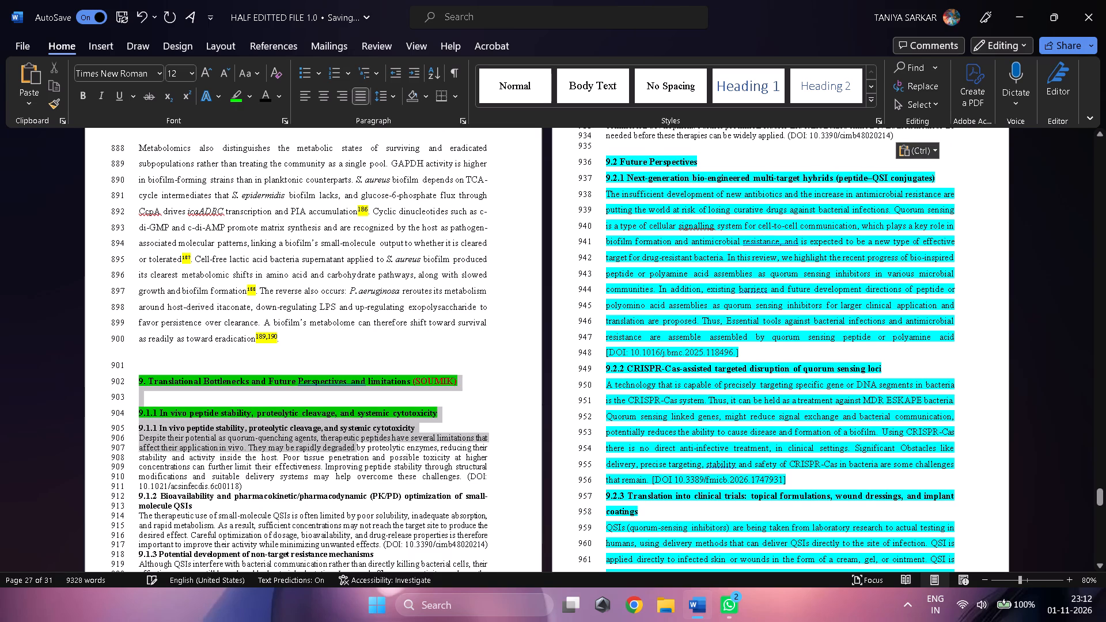
pyautogui.moveTo(380, 473); pyautogui.dragTo(620, 616)
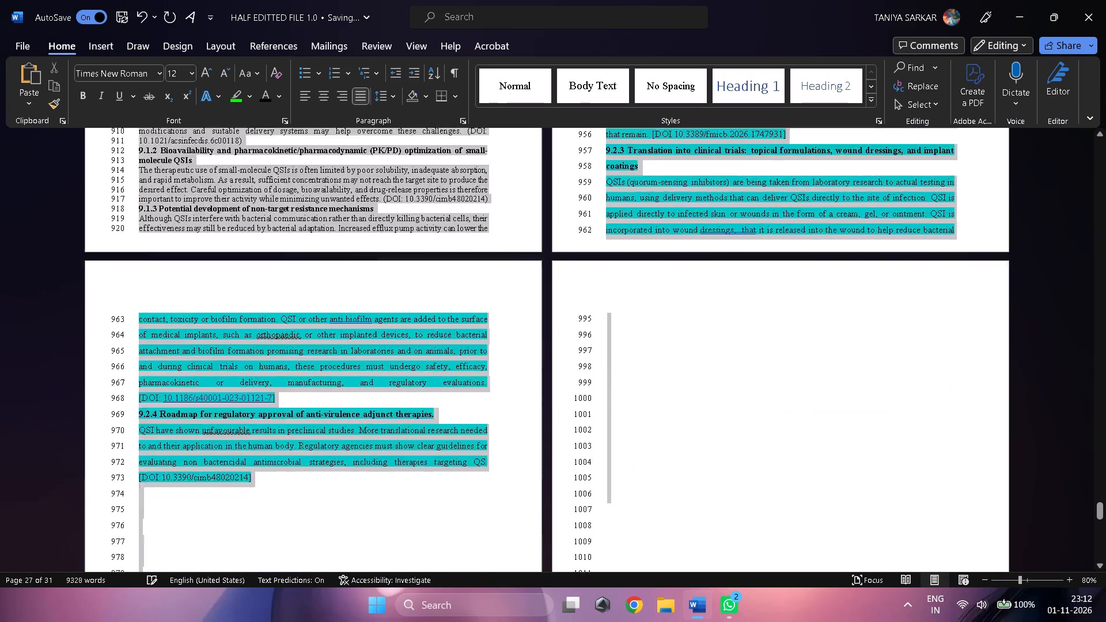
pyautogui.moveTo(620, 616); pyautogui.dragTo(597, 412)
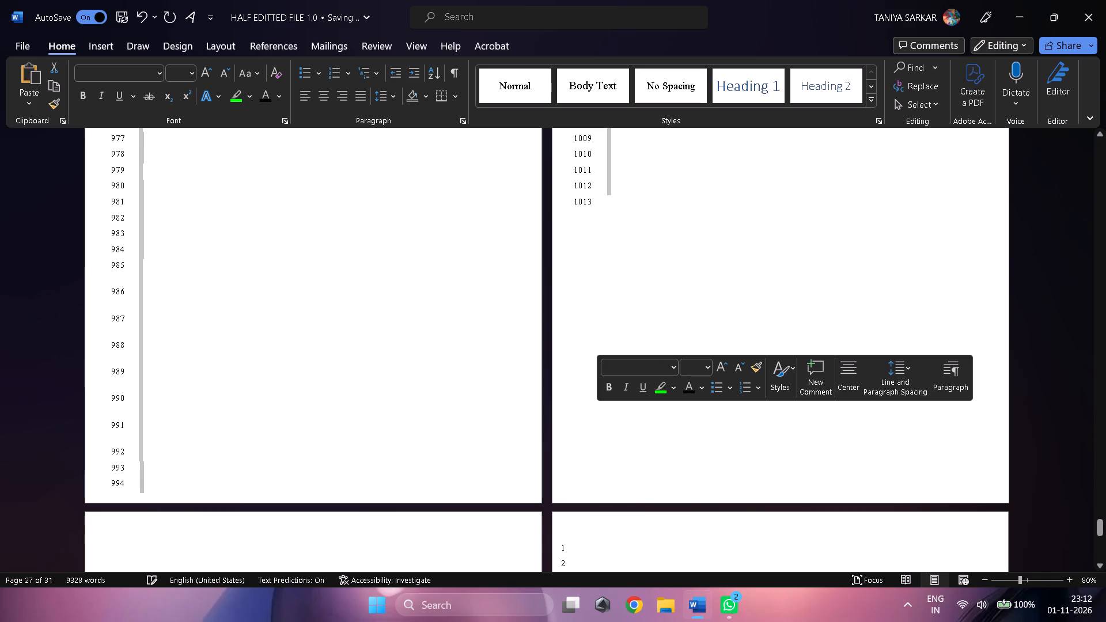
pyautogui.click(157, 73)
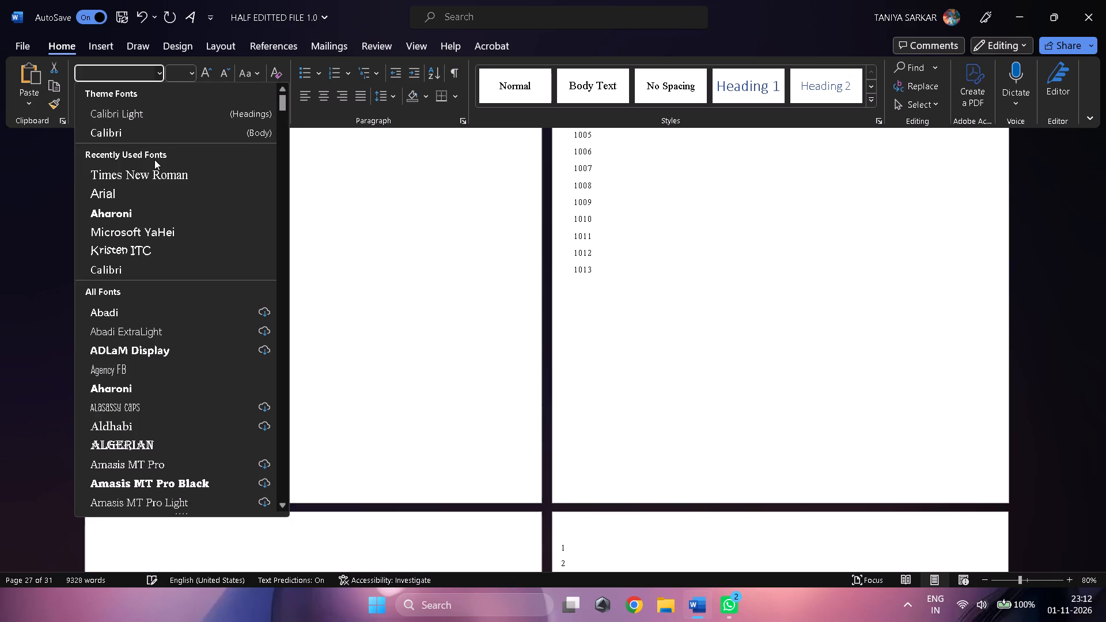
pyautogui.click(156, 174)
pyautogui.click(192, 69)
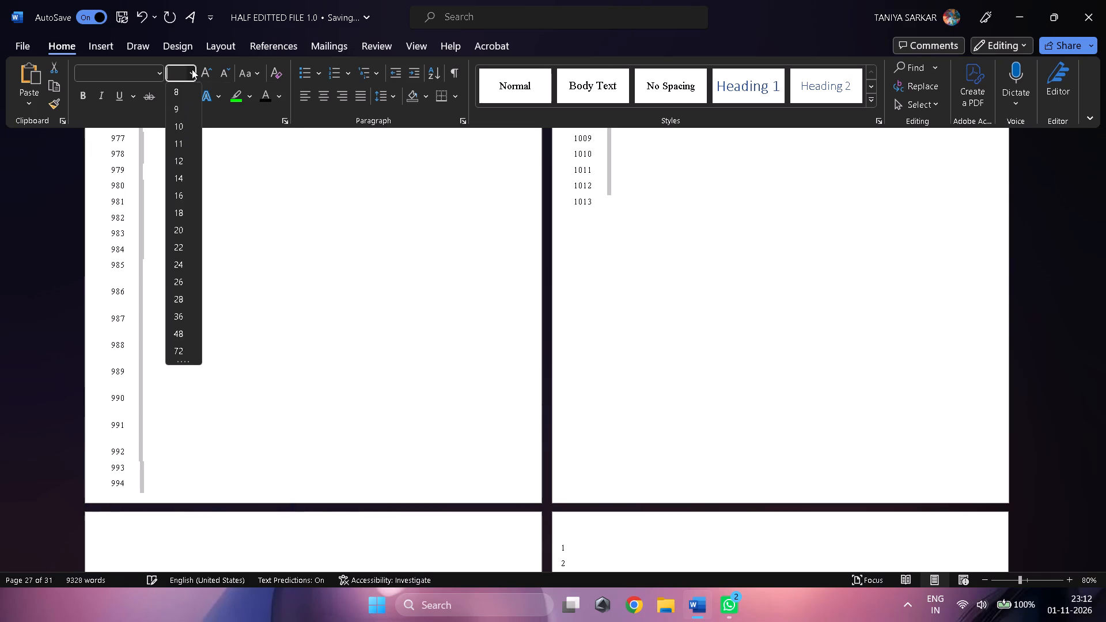
pyautogui.click(184, 153)
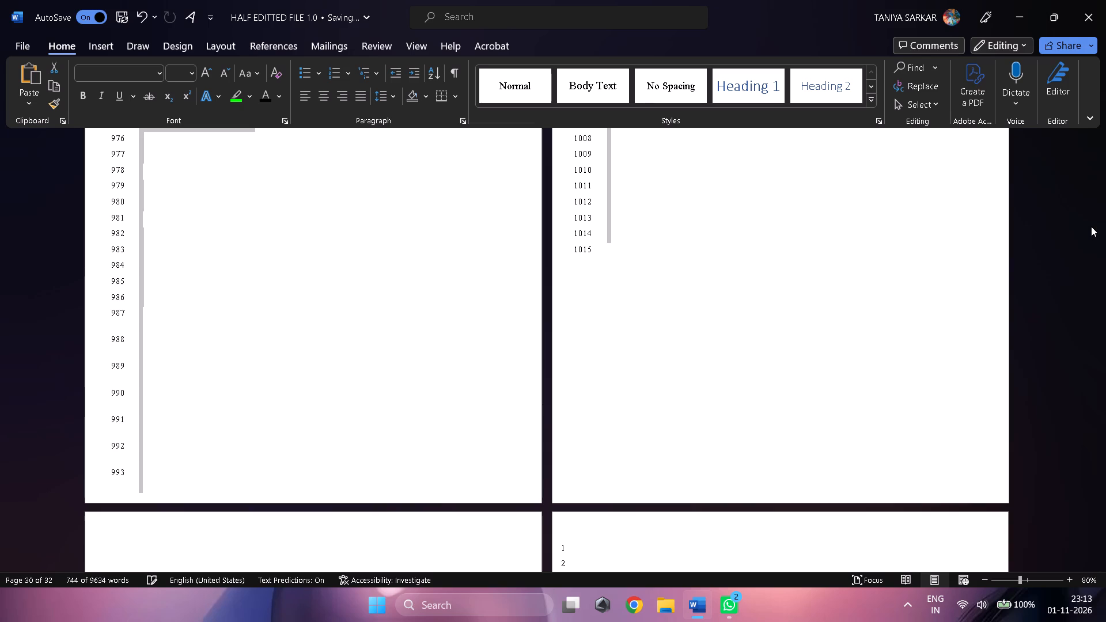
pyautogui.click(1096, 217)
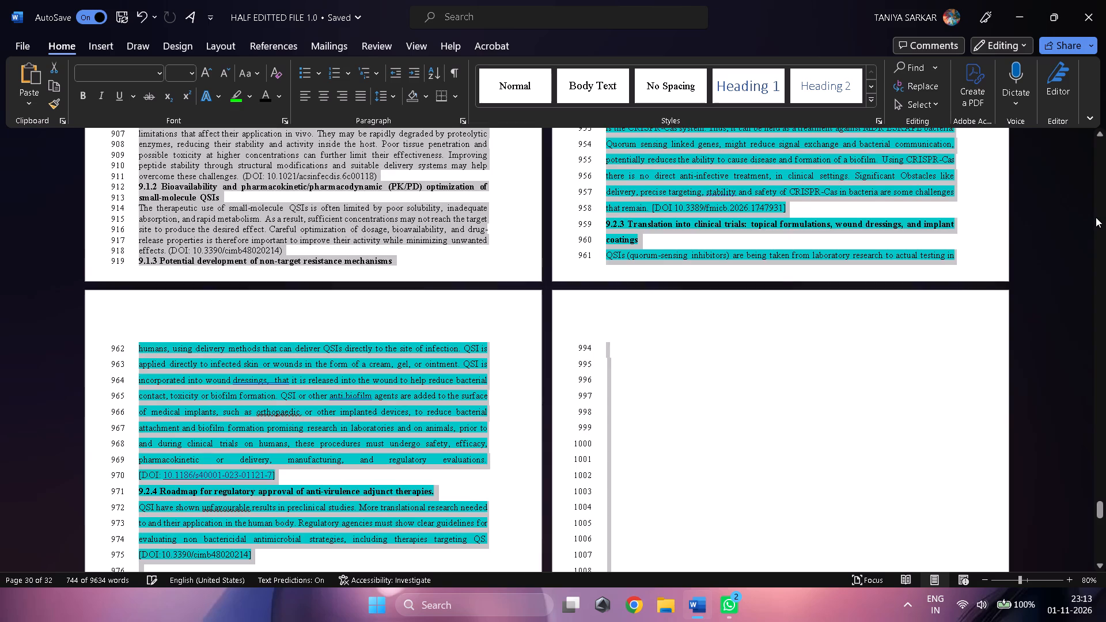
pyautogui.doubleClick(1099, 136)
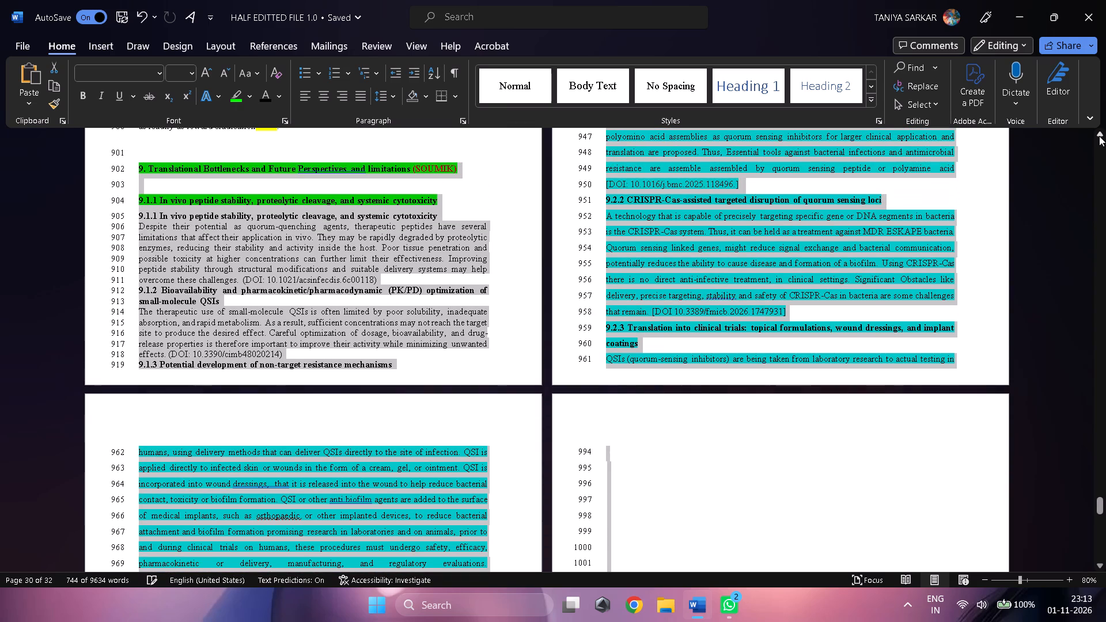
pyautogui.click(1059, 223)
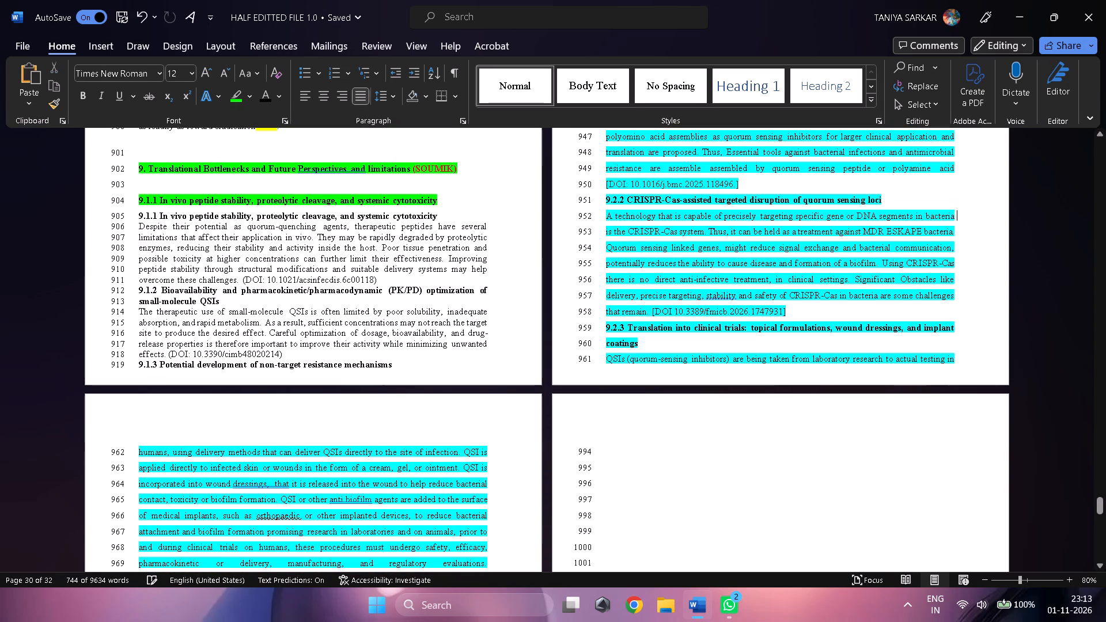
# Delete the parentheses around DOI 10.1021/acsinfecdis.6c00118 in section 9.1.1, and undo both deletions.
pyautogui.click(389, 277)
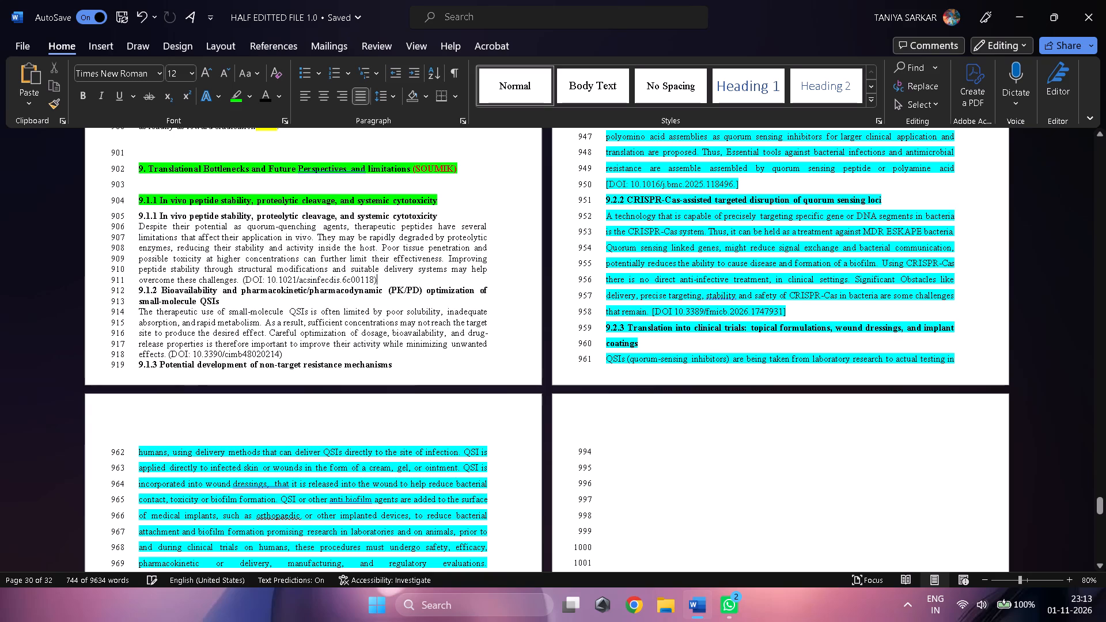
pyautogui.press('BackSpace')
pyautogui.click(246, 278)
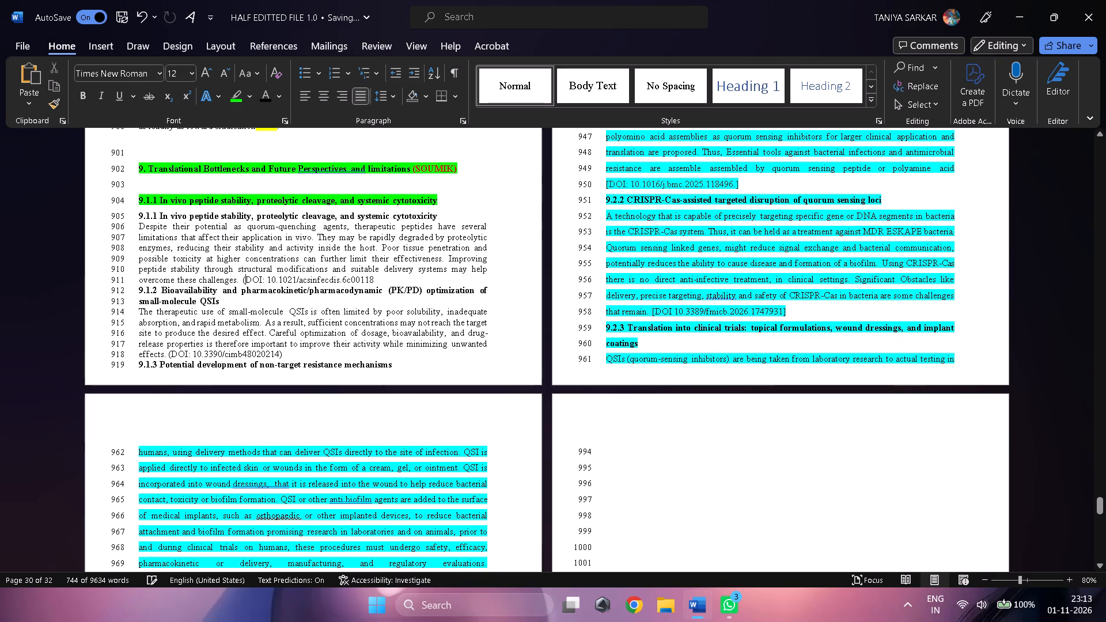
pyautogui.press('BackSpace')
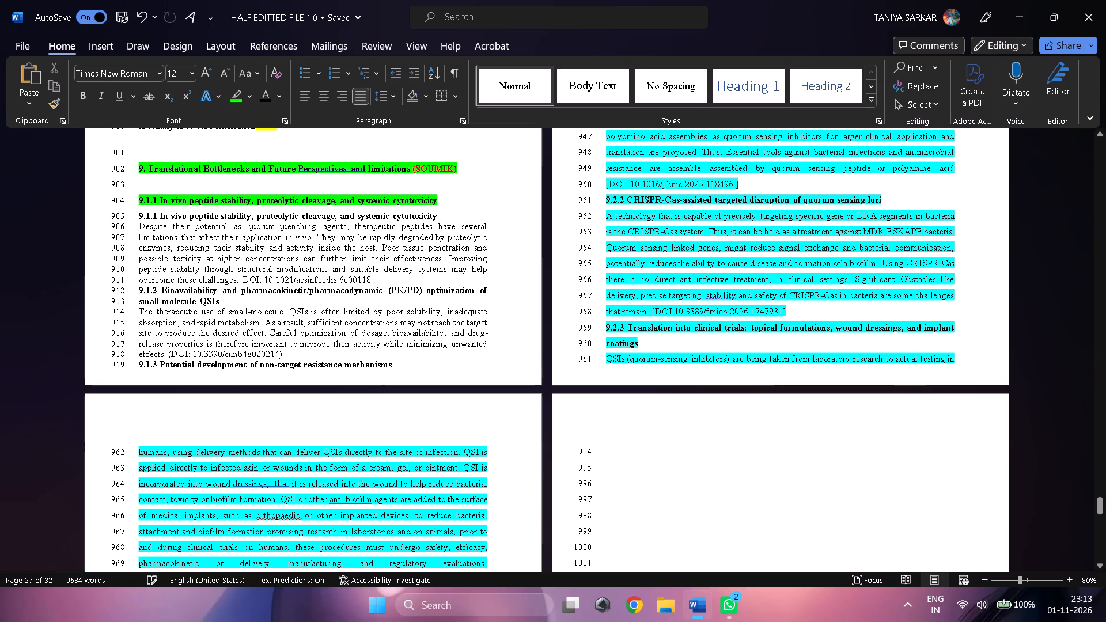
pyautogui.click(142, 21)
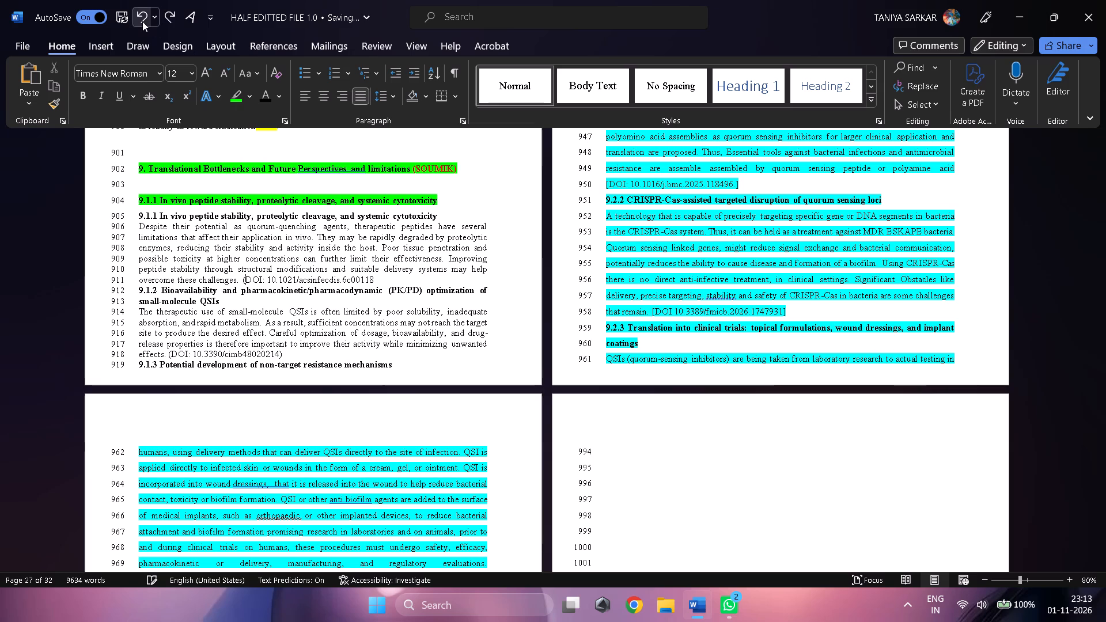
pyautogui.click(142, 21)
# Highlight the pasted text in turquoise, from the second 9.1.1 heading to just before 9.2 Future Perspectives.
pyautogui.click(137, 214)
pyautogui.moveTo(137, 214); pyautogui.dragTo(237, 246)
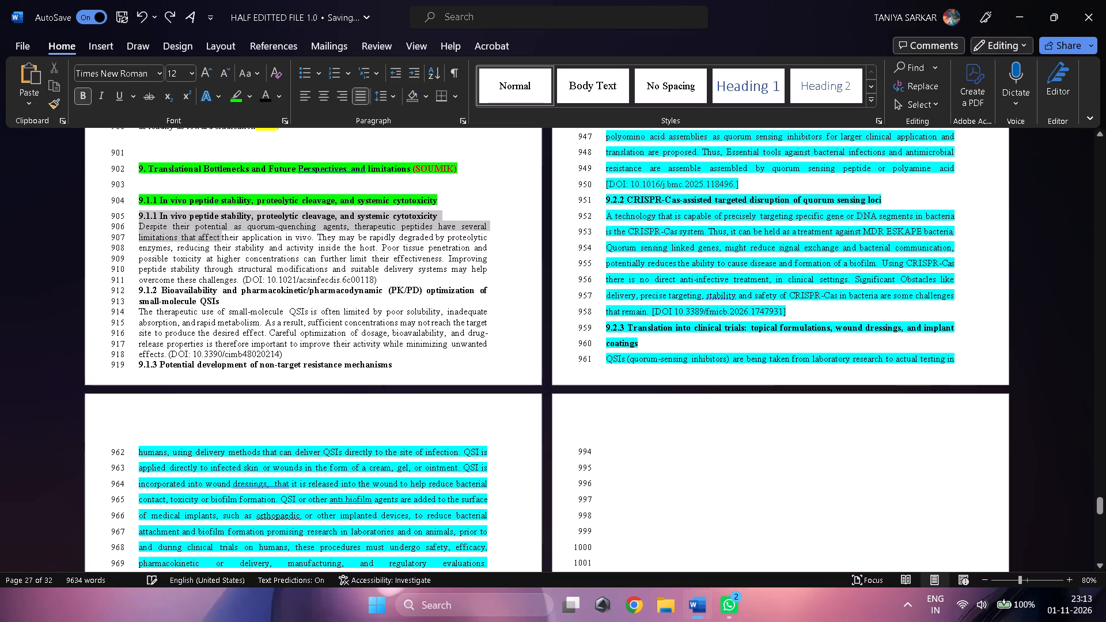
pyautogui.moveTo(237, 246); pyautogui.dragTo(458, 381)
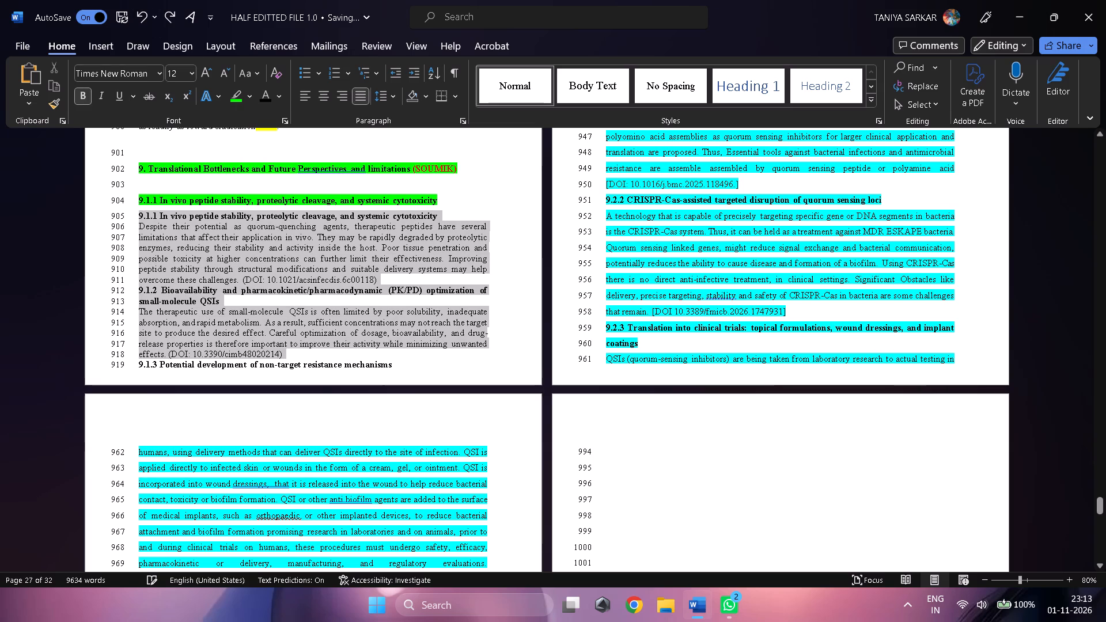
pyautogui.moveTo(458, 381); pyautogui.dragTo(740, 352)
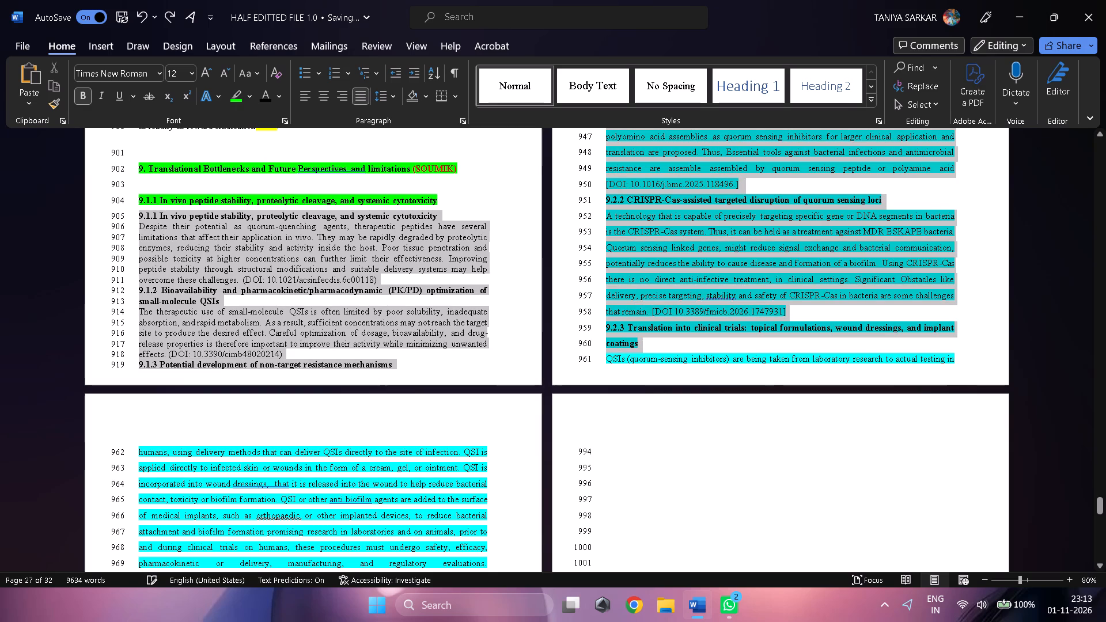
pyautogui.moveTo(740, 352); pyautogui.dragTo(755, 184)
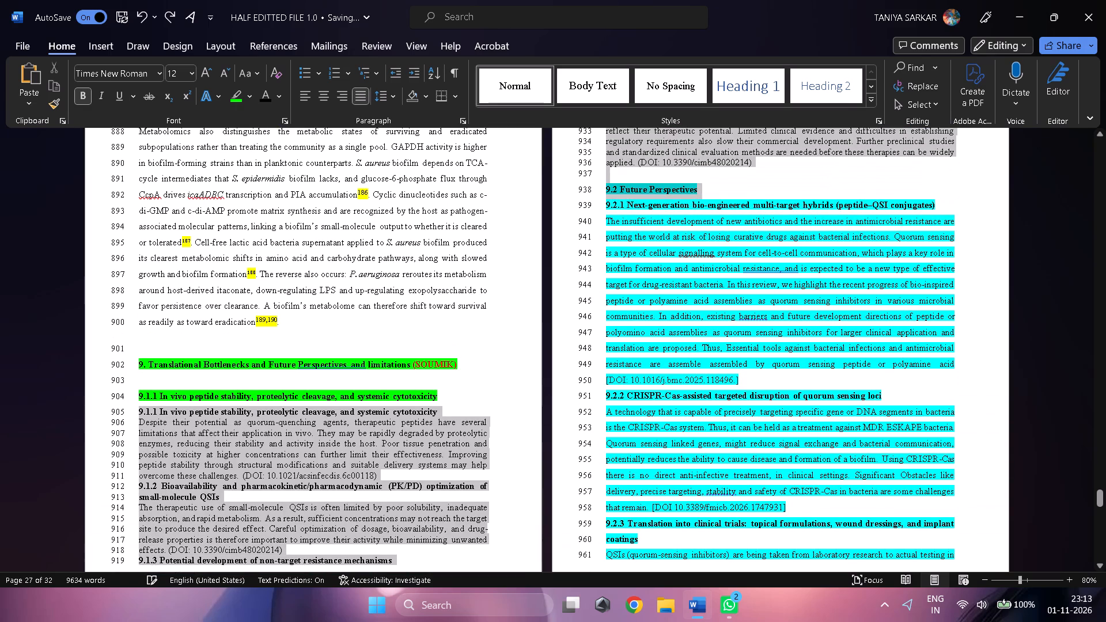
pyautogui.moveTo(755, 184); pyautogui.dragTo(745, 175)
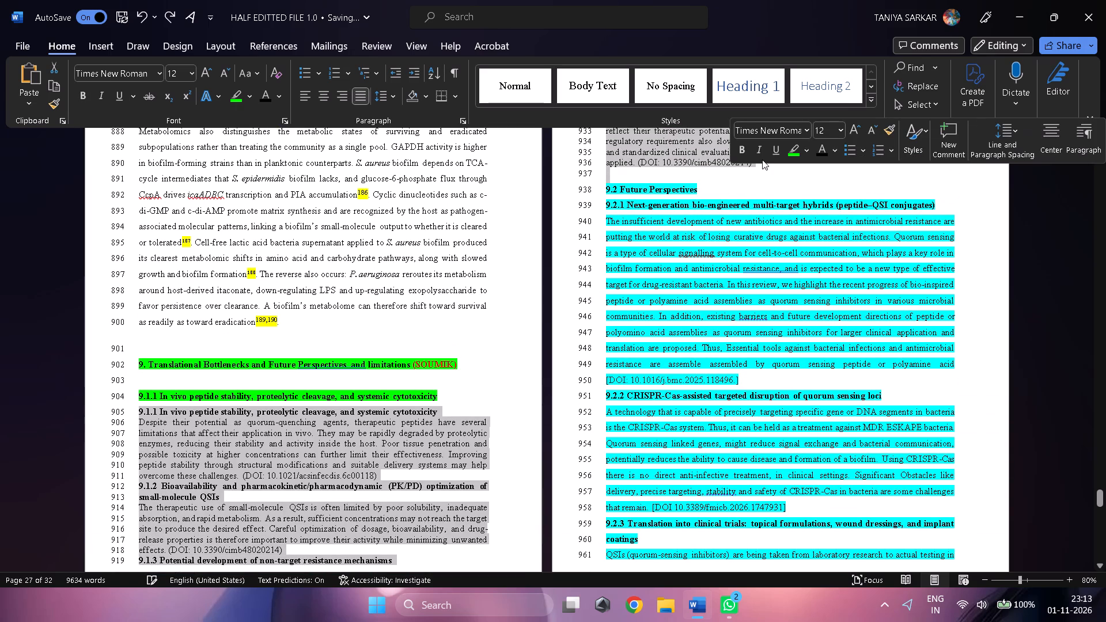
pyautogui.click(806, 150)
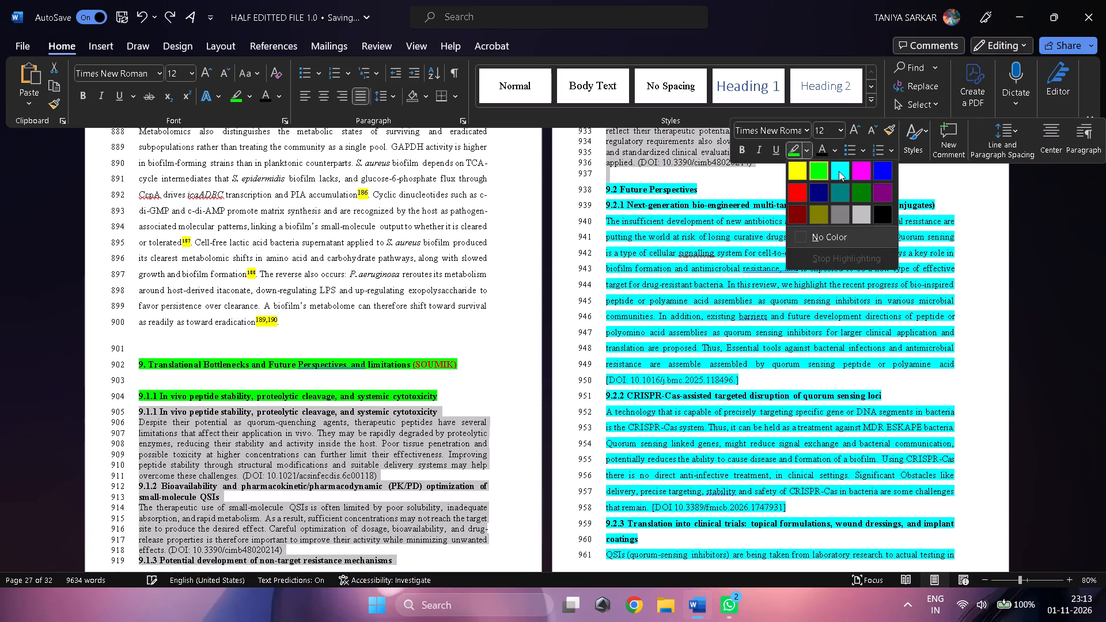
pyautogui.click(839, 171)
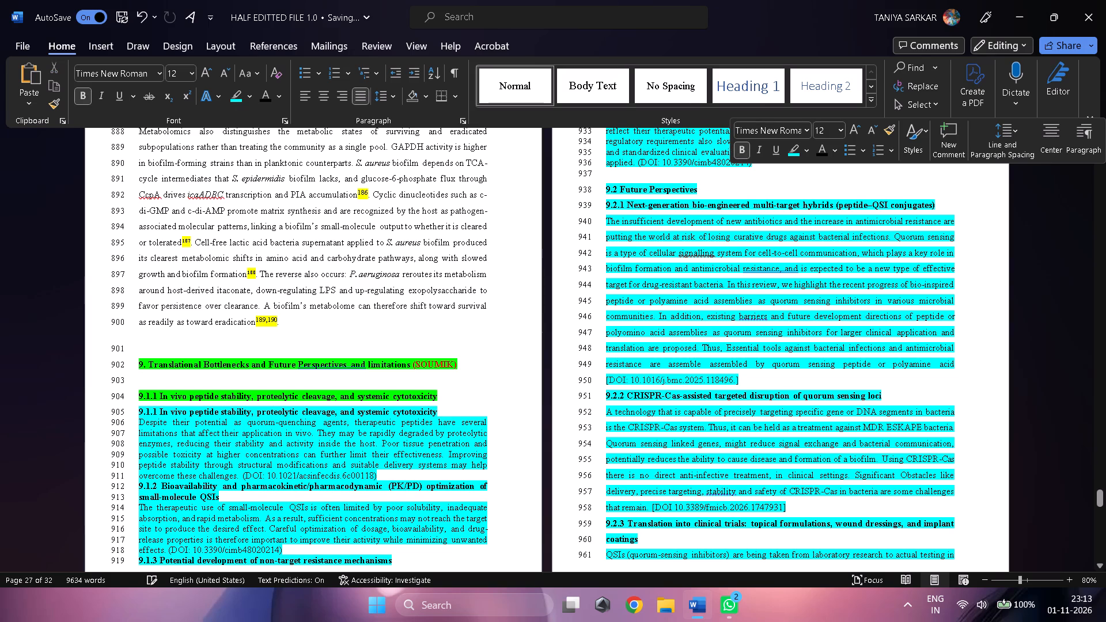
# Switch the text highlighter colour to yellow.
pyautogui.click(801, 146)
pyautogui.click(806, 149)
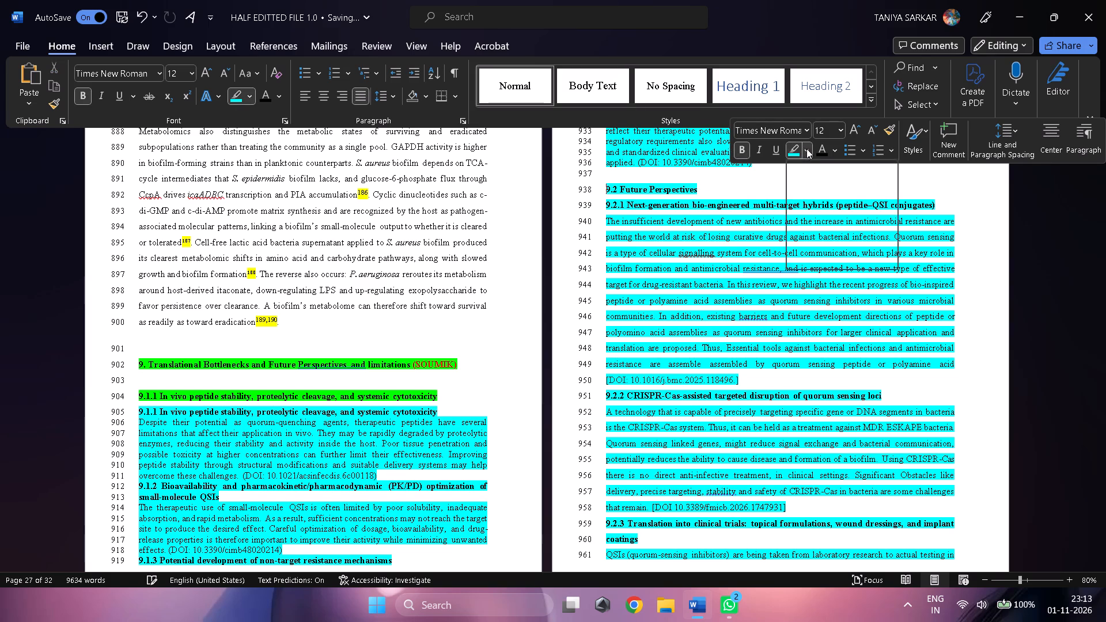
pyautogui.click(800, 180)
pyautogui.click(806, 151)
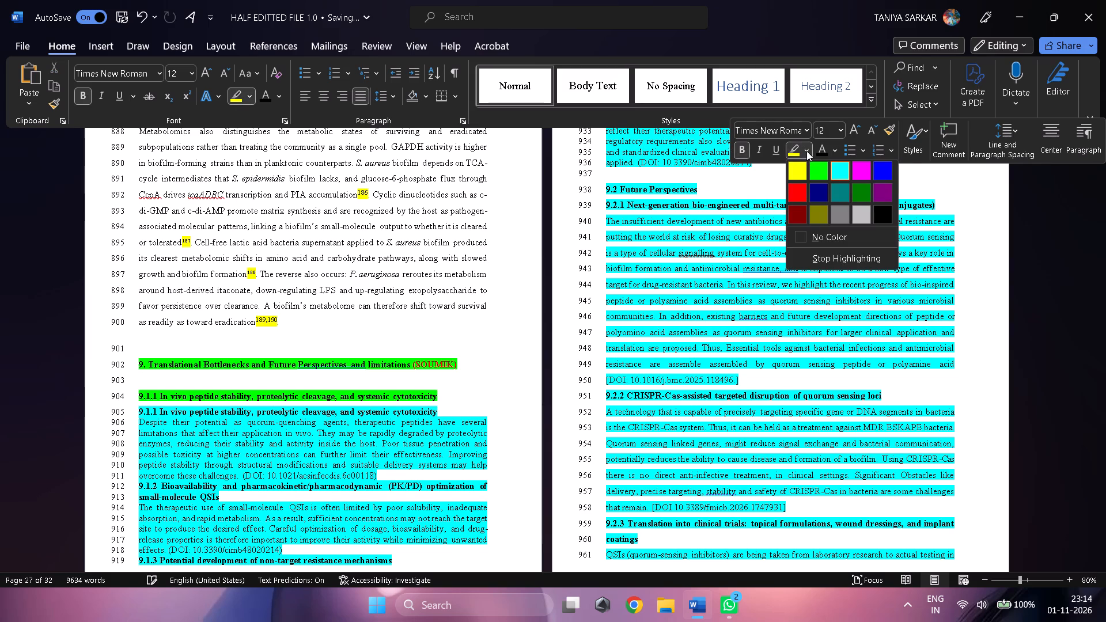
pyautogui.click(766, 191)
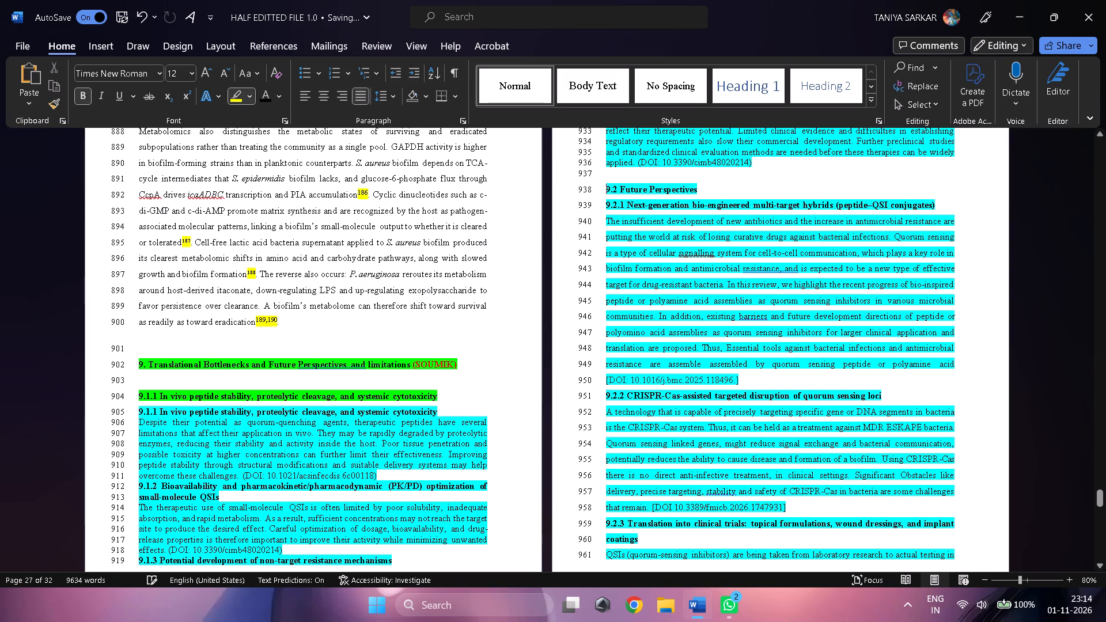
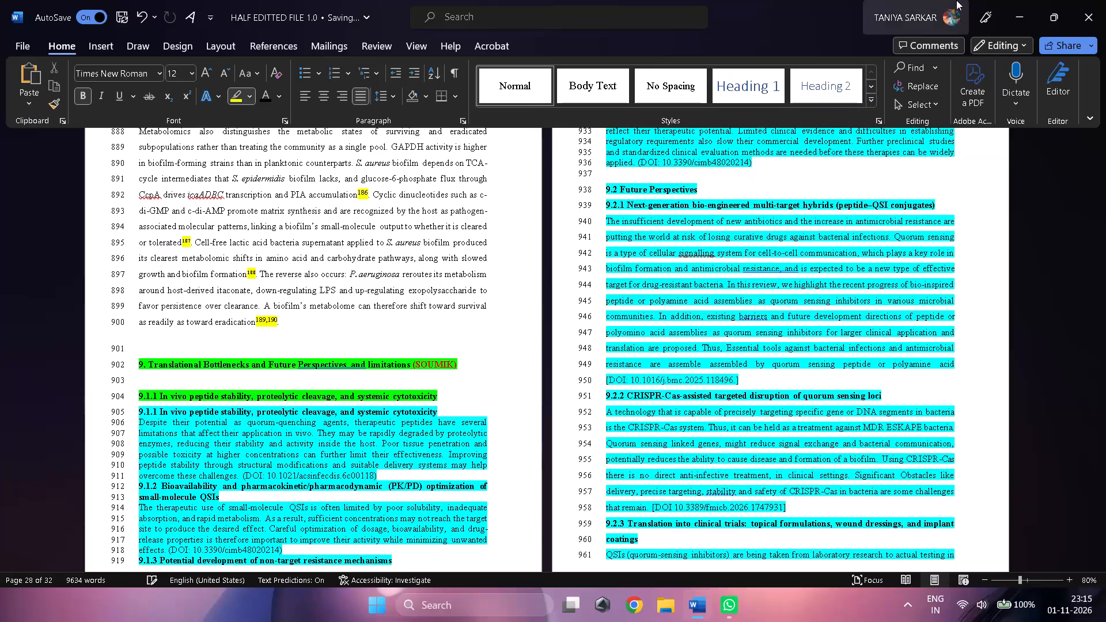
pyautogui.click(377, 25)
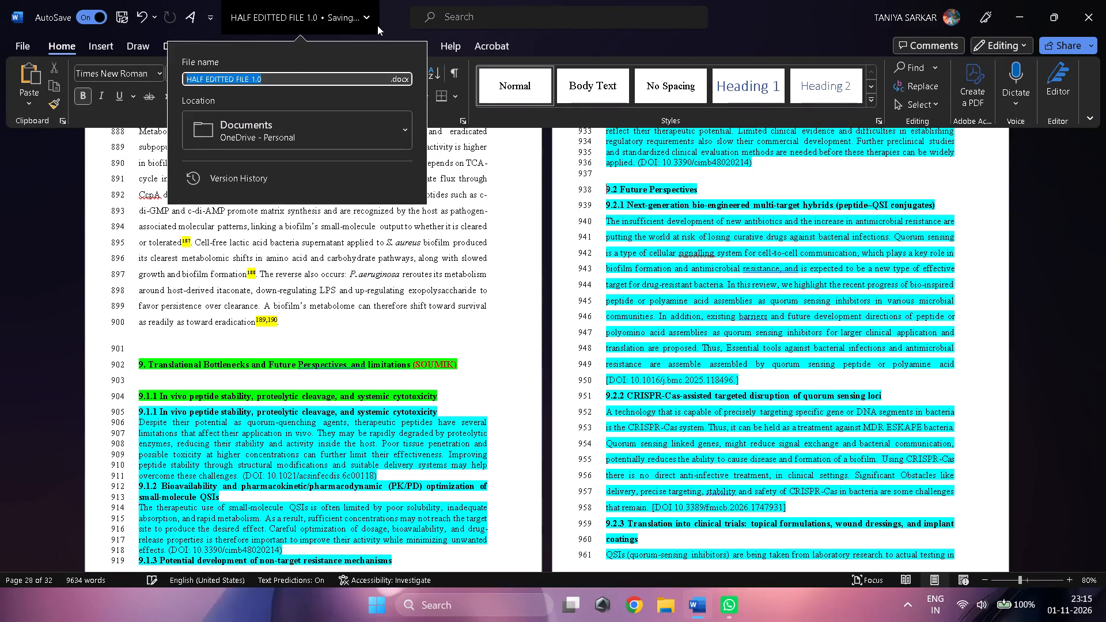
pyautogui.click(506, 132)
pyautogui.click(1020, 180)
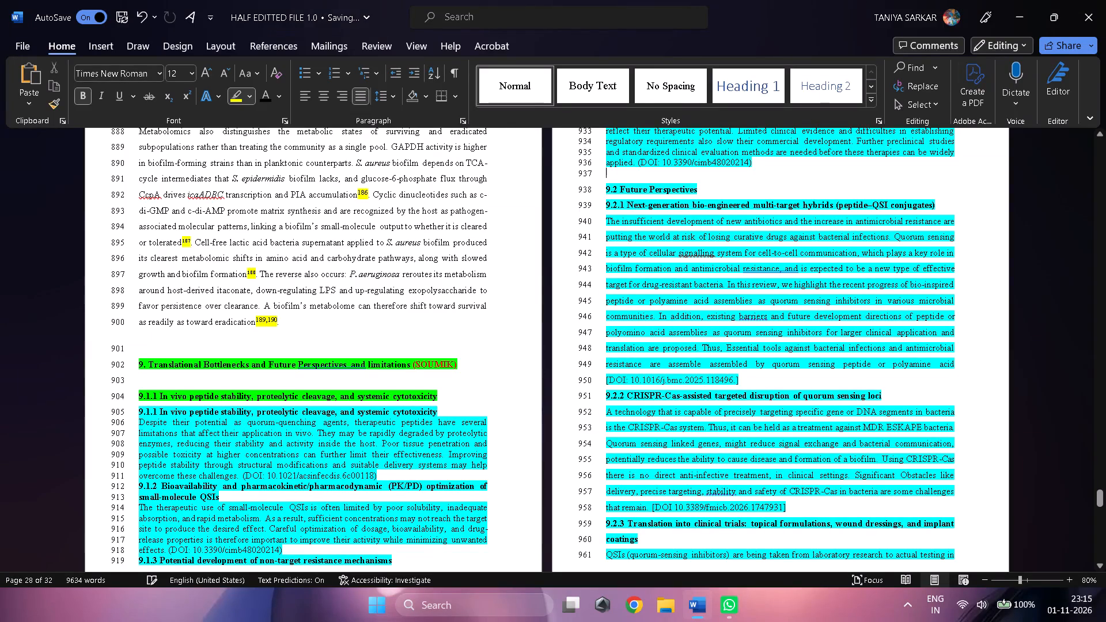
# Delete the trailing blank lines on the otherwise empty page that follows the page ending section 9.2.4.
pyautogui.moveTo(1102, 500); pyautogui.dragTo(1105, 530)
pyautogui.click(1105, 530)
pyautogui.moveTo(1105, 530); pyautogui.dragTo(1104, 586)
pyautogui.scroll(-1, 1104, 586)
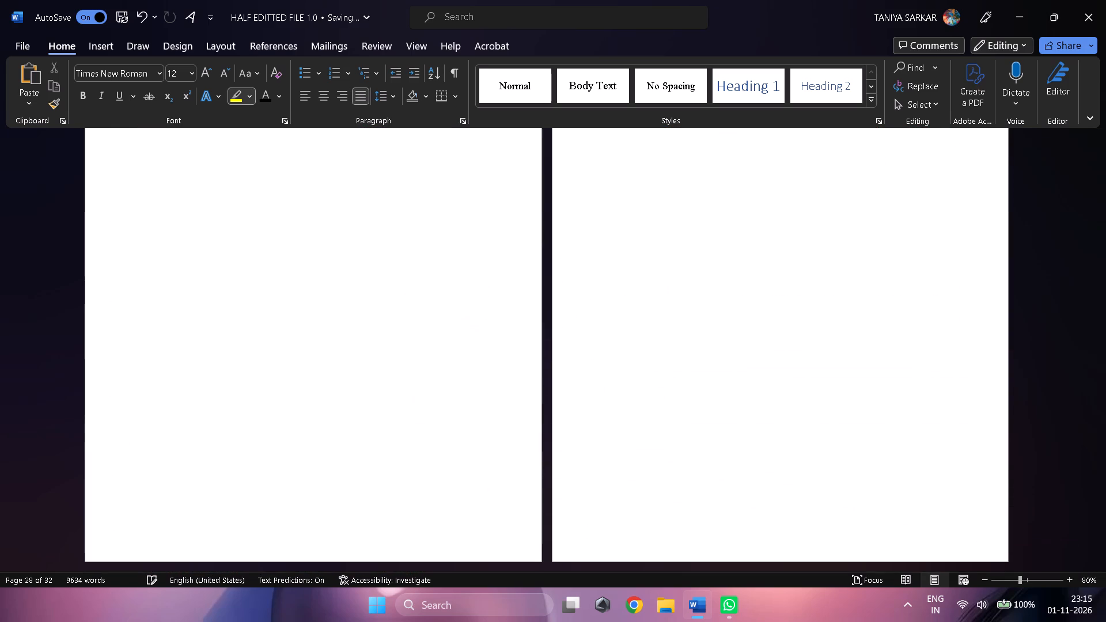
pyautogui.click(880, 514)
pyautogui.press('BackSpace')
pyautogui.press('BackSpace')
pyautogui.press('BackSpace')
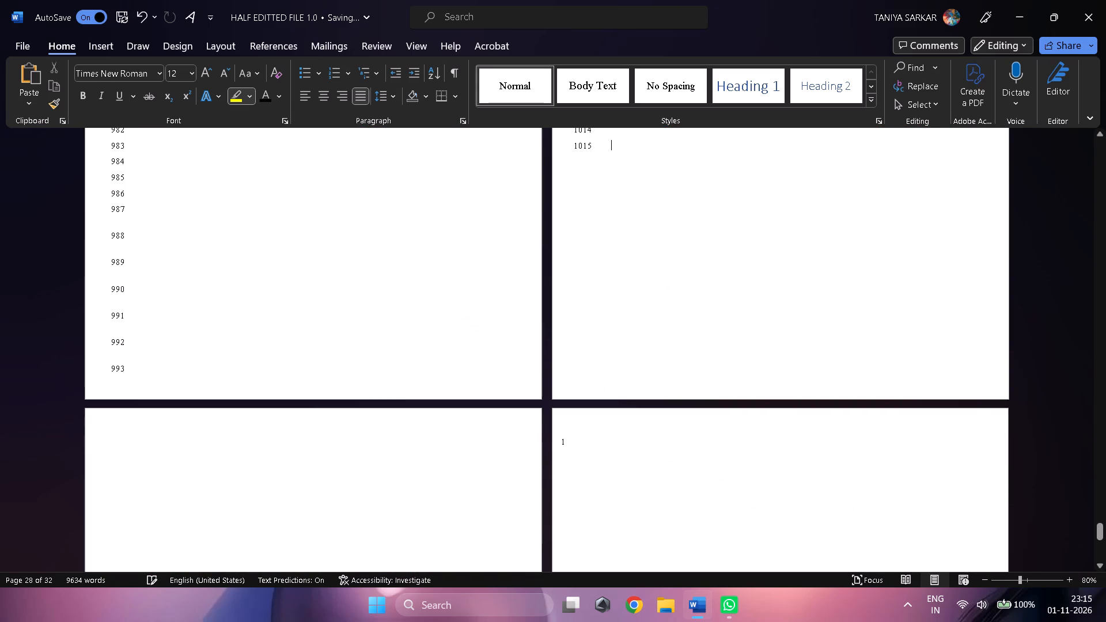
pyautogui.hscroll(-2, 880, 514)
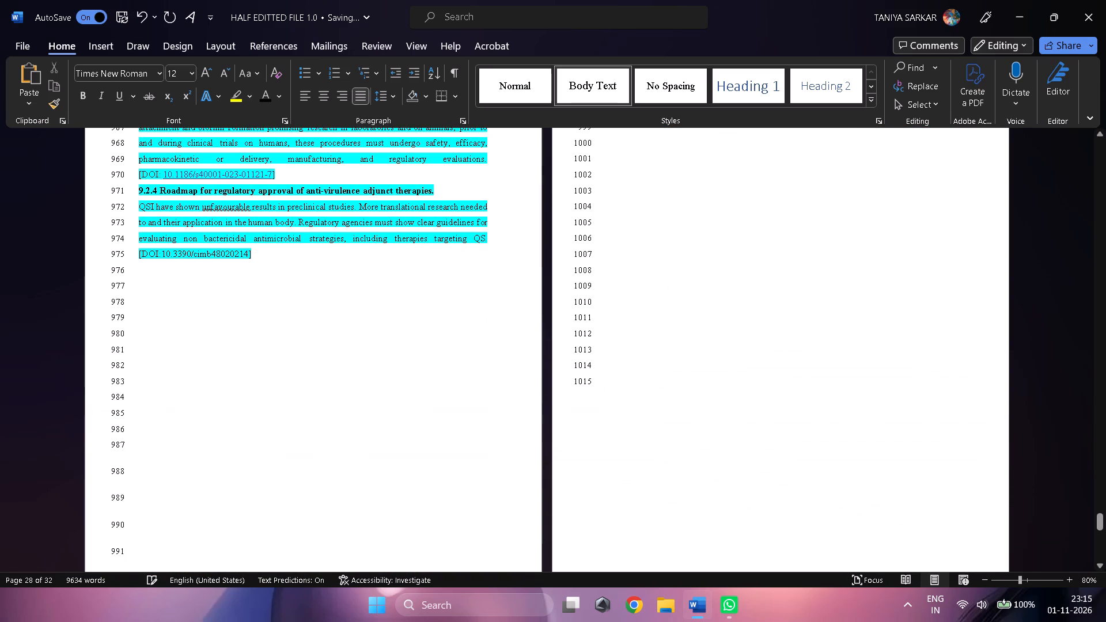
pyautogui.moveTo(1099, 514); pyautogui.dragTo(1104, 593)
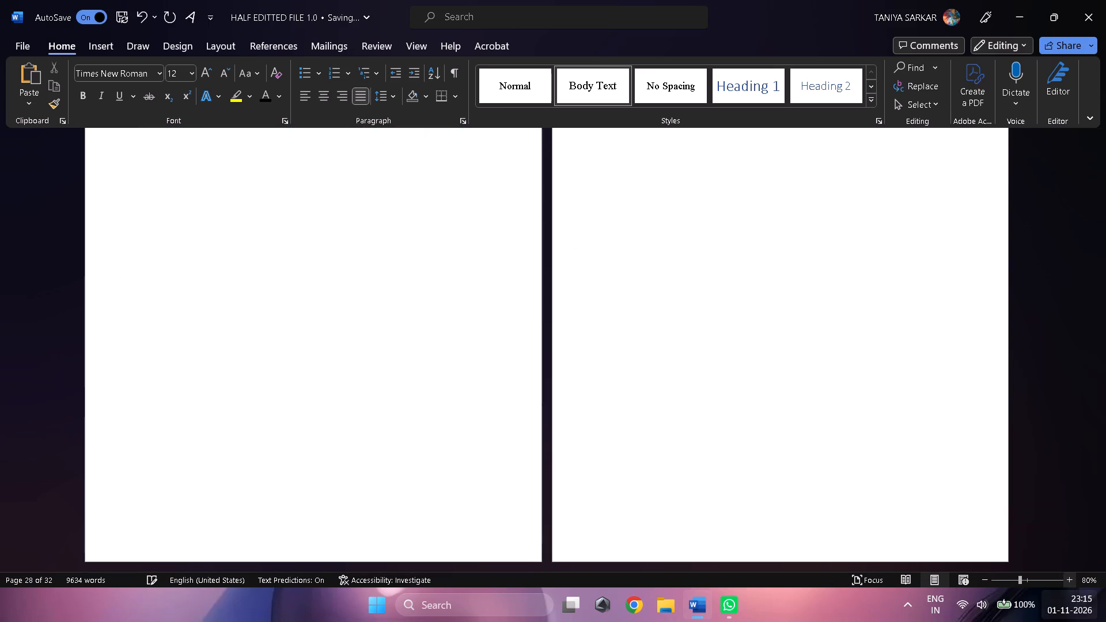
pyautogui.click(396, 471)
pyautogui.press('BackSpace')
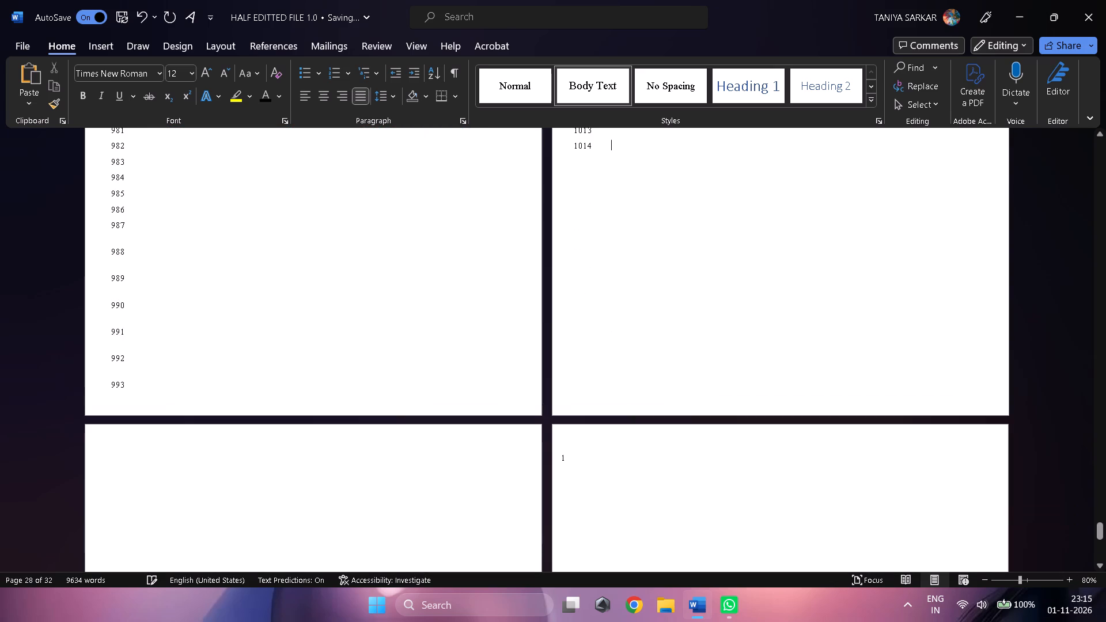
pyautogui.press('BackSpace')
pyautogui.press('BackSpace')
pyautogui.press('BackSpace')
pyautogui.press('BackSpace')
pyautogui.press('BackSpace')
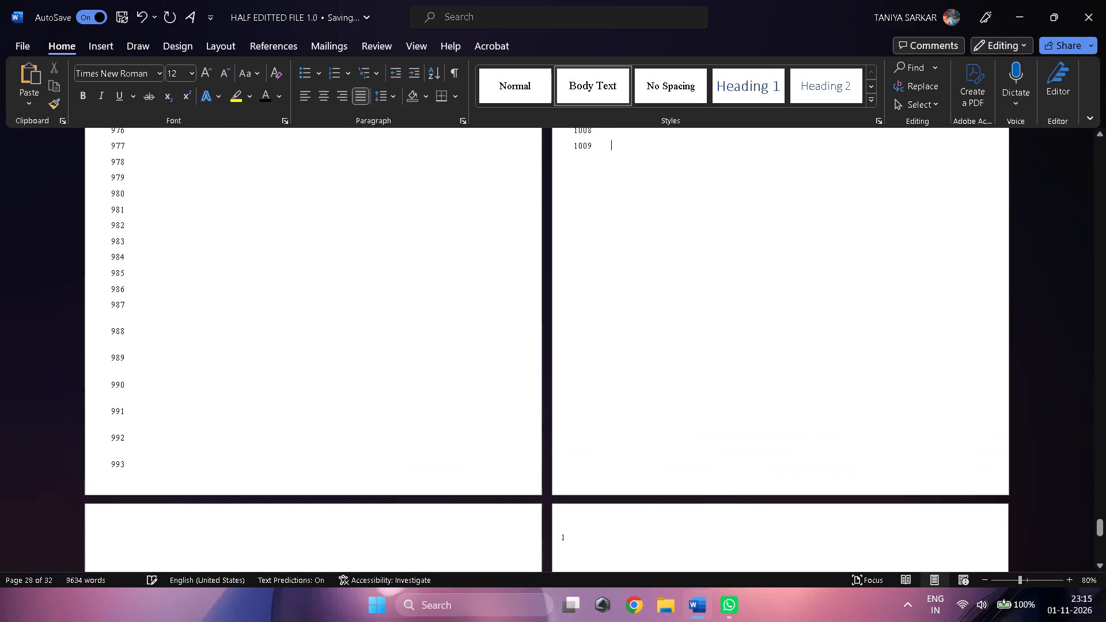
pyautogui.press('BackSpace')
pyautogui.press('BackSpace')
pyautogui.press('BackSpace')
pyautogui.press('BackSpace')
pyautogui.press('BackSpace')
pyautogui.press('BackSpace')
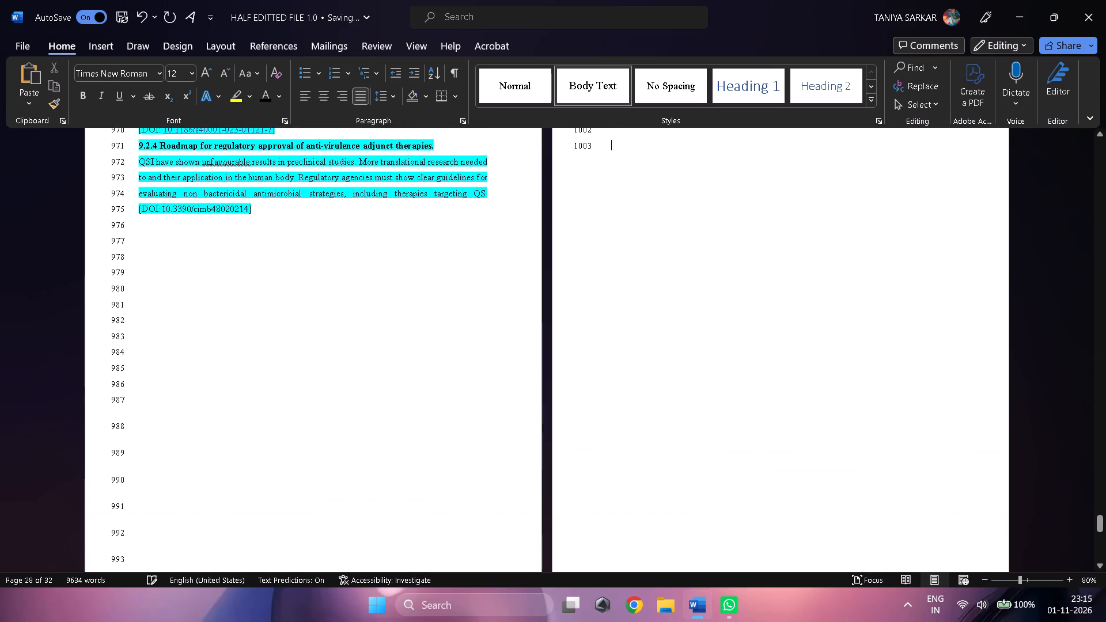
pyautogui.press('BackSpace')
pyautogui.press('BackSpace')
pyautogui.press('BackSpace')
pyautogui.press('BackSpace')
pyautogui.press('BackSpace')
pyautogui.press('BackSpace')
pyautogui.press('BackSpace')
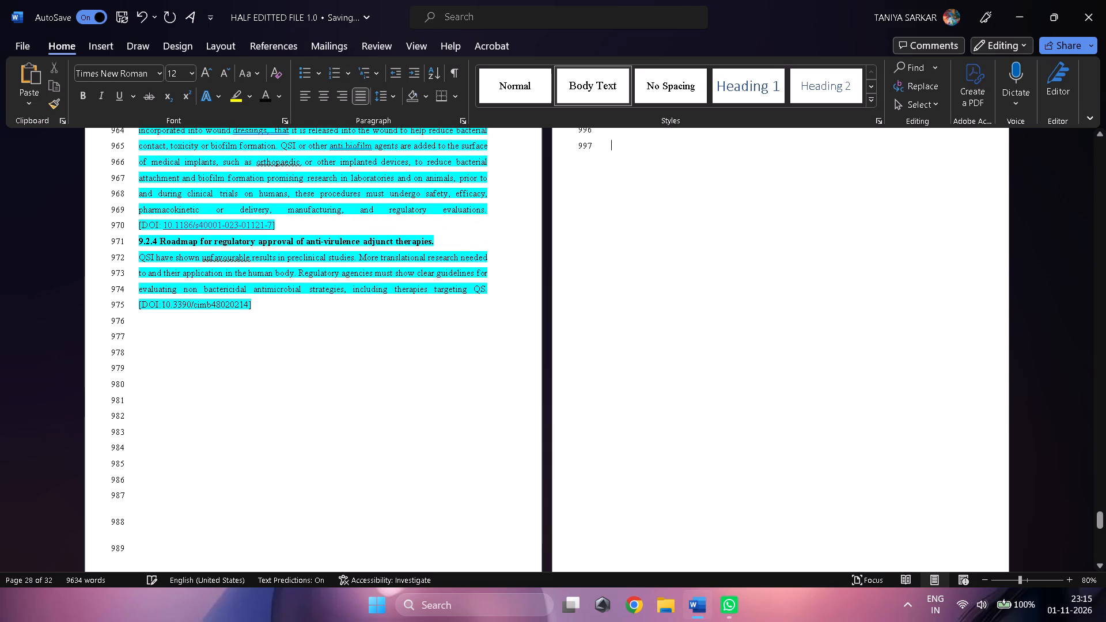
pyautogui.press('BackSpace')
pyautogui.press('BackSpace')
pyautogui.press('BackSpace')
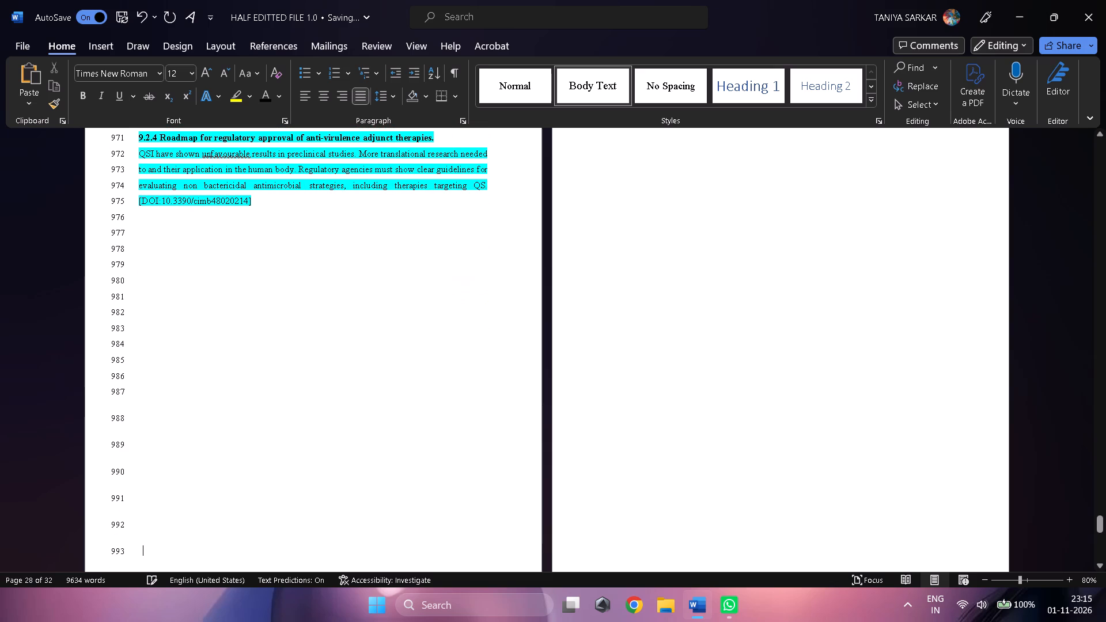
# Delete the leftover blank lines at the break between the page ending section 9.2.4 and the empty page after it.
pyautogui.click(1101, 381)
pyautogui.click(953, 488)
pyautogui.click(953, 488)
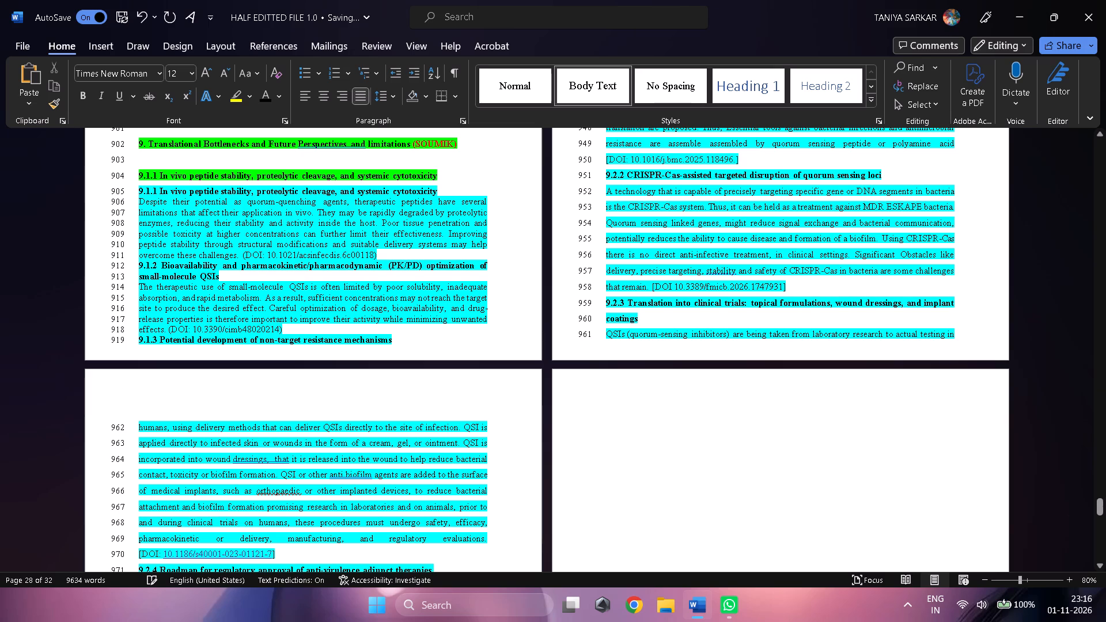
pyautogui.press('Delete')
pyautogui.press('Delete')
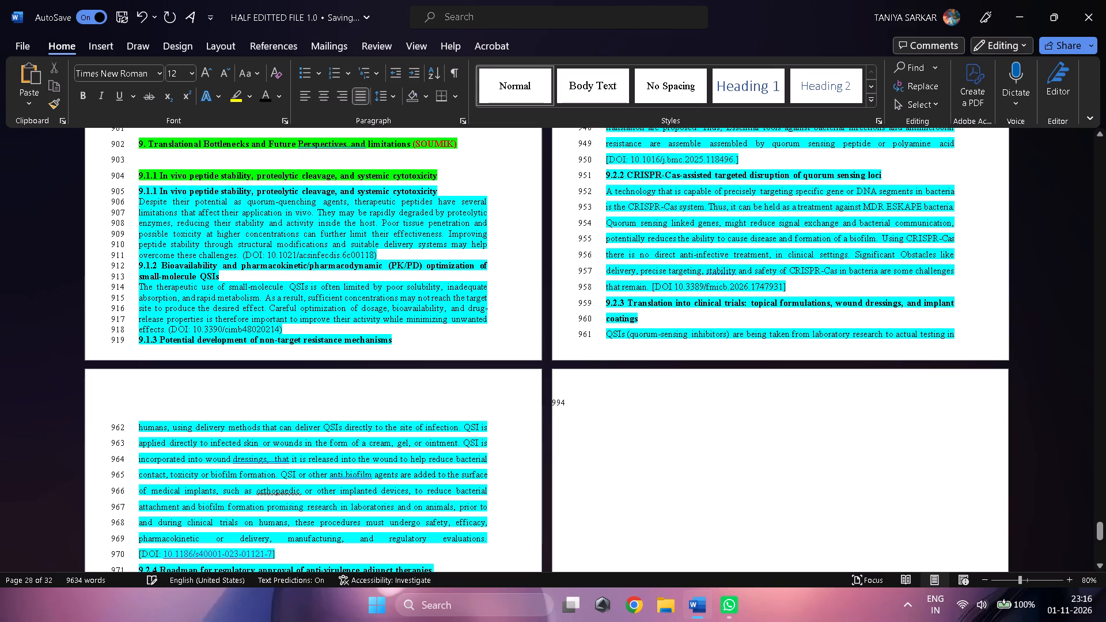
pyautogui.press('BackSpace')
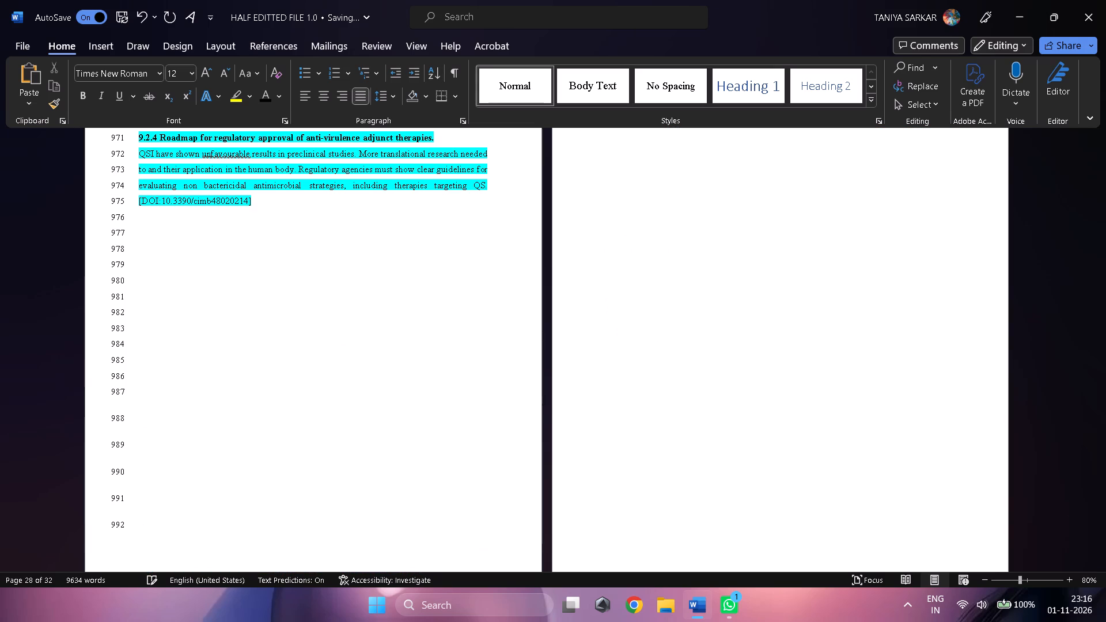
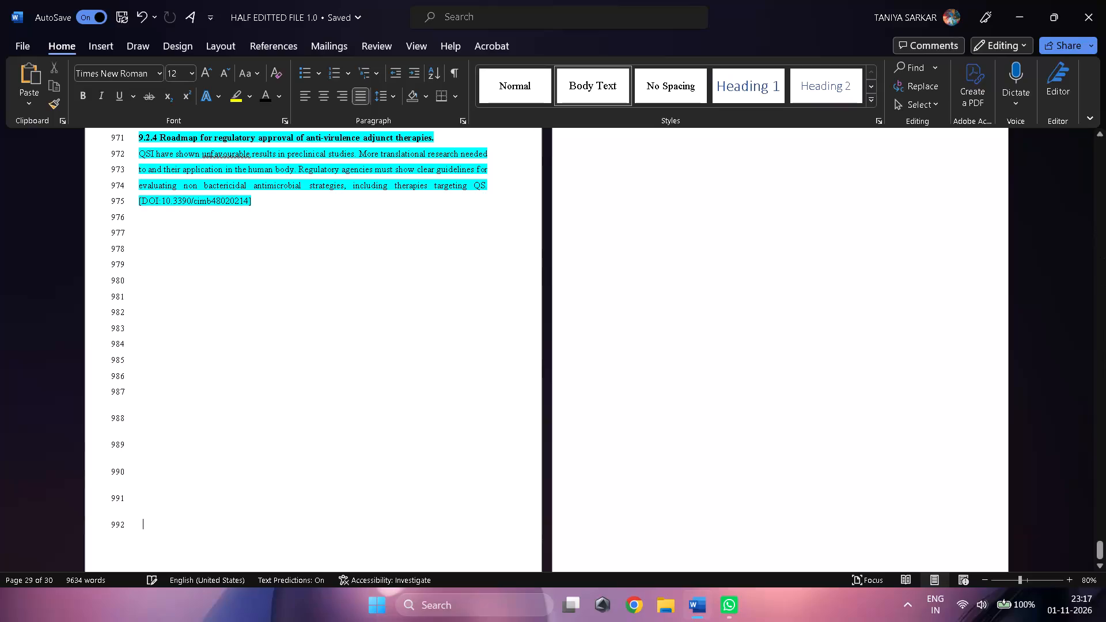
# Starting from the line on the final empty page, delete backward the lower blank lines that trail section 9.2.4.
pyautogui.click(1099, 136)
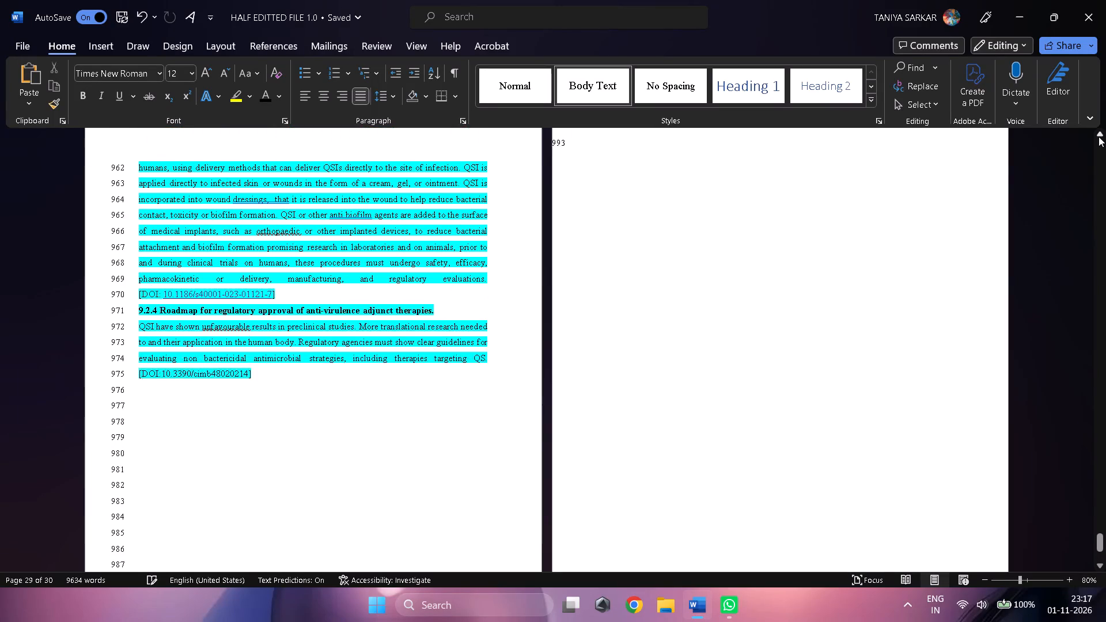
pyautogui.click(615, 280)
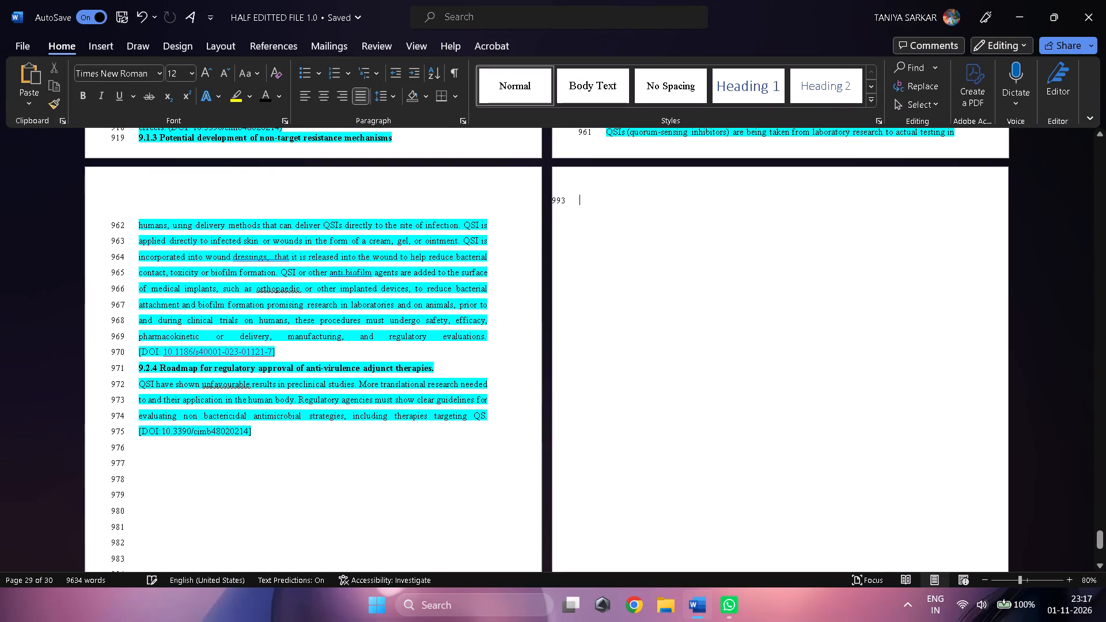
pyautogui.click(615, 280)
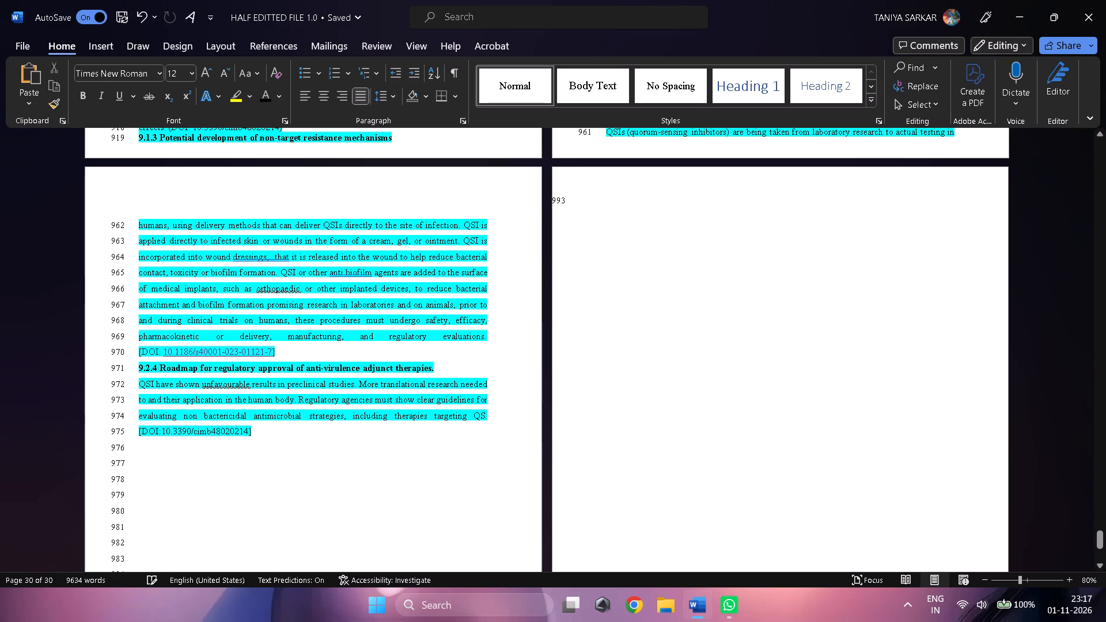
pyautogui.press('BackSpace')
pyautogui.press('BackSpace')
pyautogui.press('BackSpace')
pyautogui.press('BackSpace')
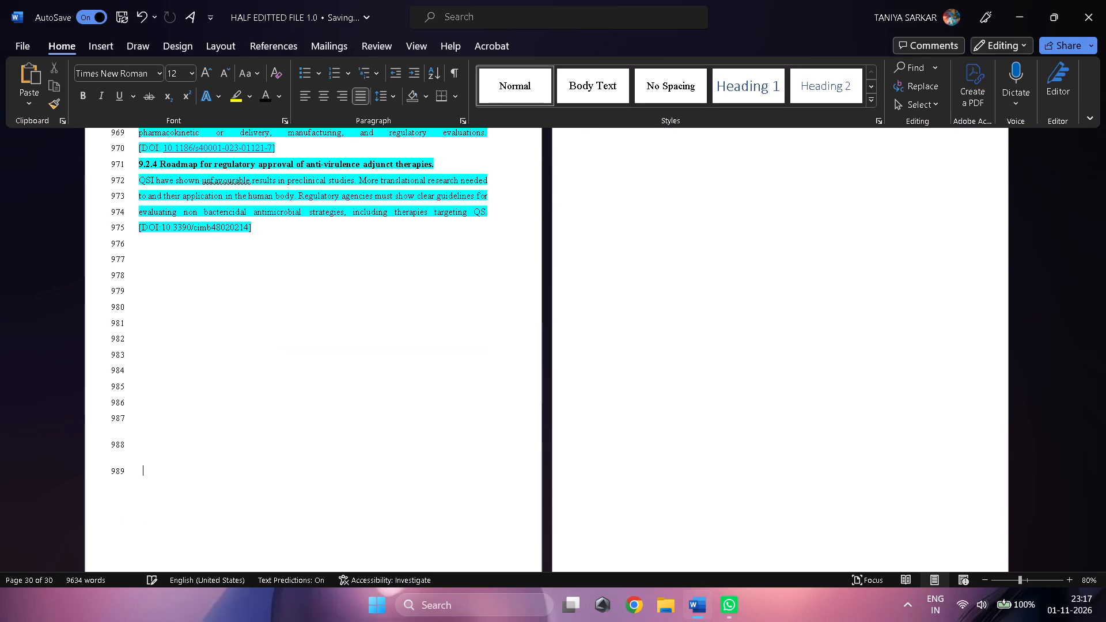
pyautogui.press('BackSpace')
pyautogui.press('BackSpace')
pyautogui.press('BackSpace')
pyautogui.press('BackSpace')
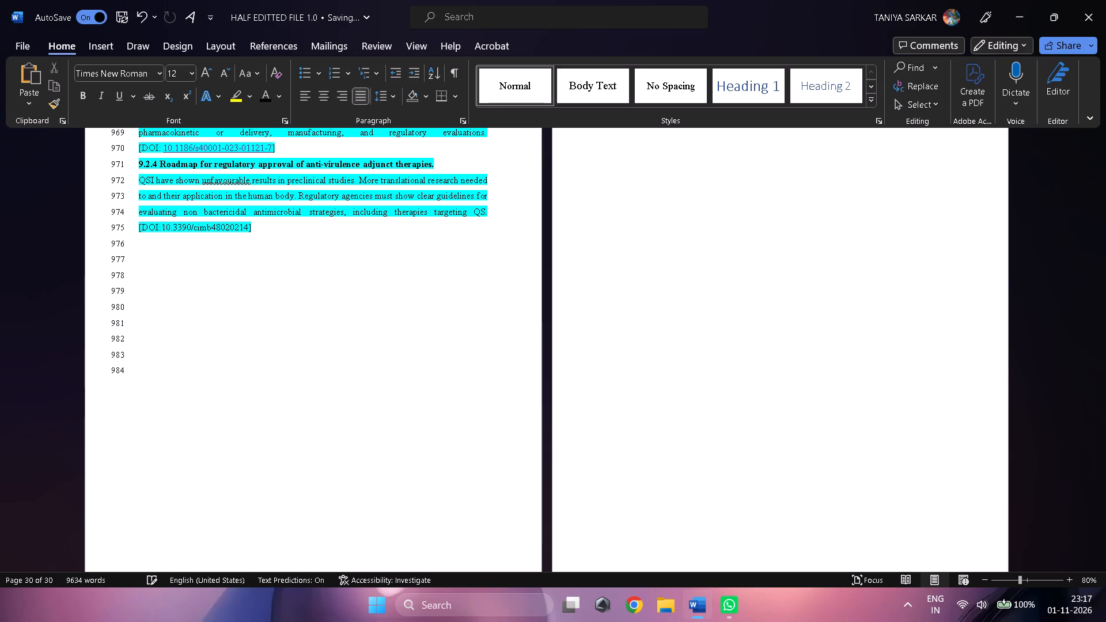
# Delete the remaining blank lines between the closing DOI reference of section 9.2.4 and the final empty page.
pyautogui.click(831, 264)
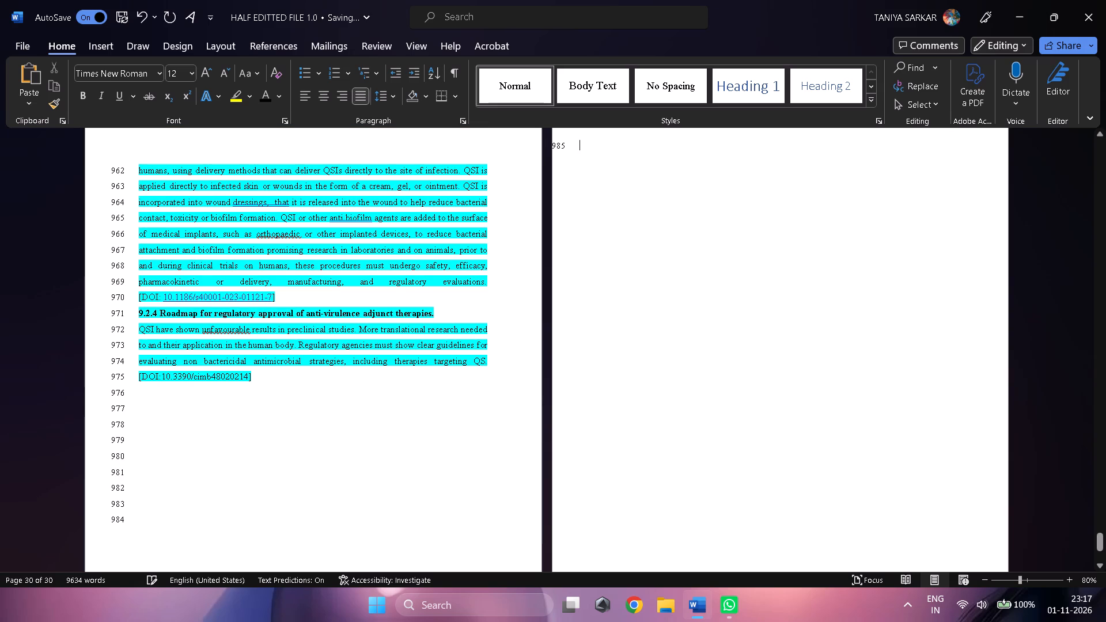
pyautogui.press('Delete')
pyautogui.press('Delete')
pyautogui.click(733, 286)
pyautogui.press('Return')
pyautogui.press('BackSpace')
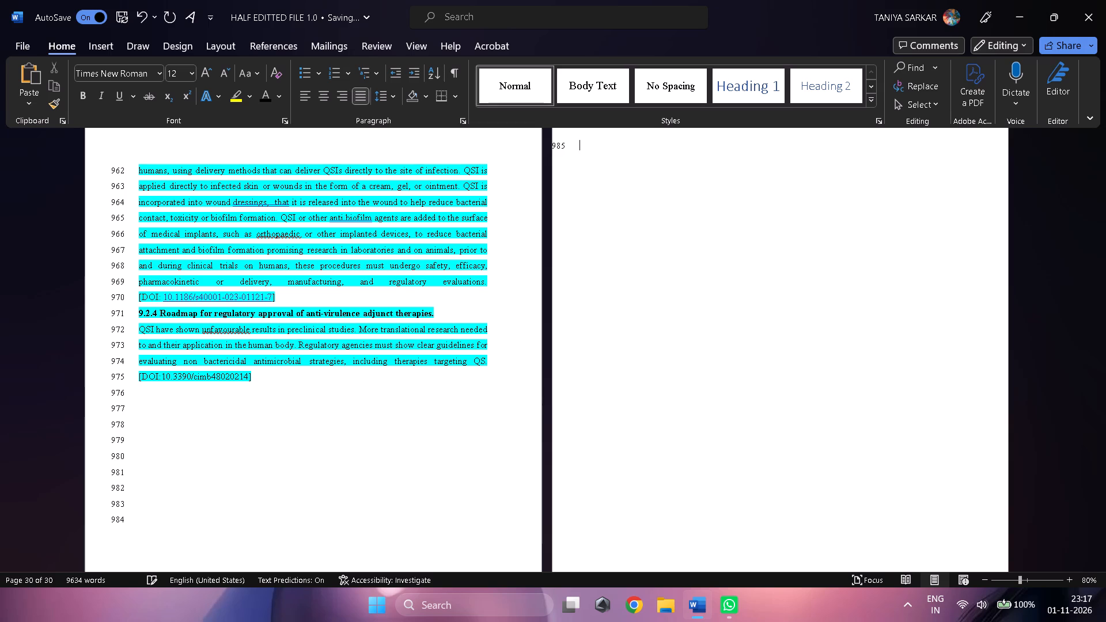
pyautogui.press('BackSpace')
pyautogui.press('BackSpace')
pyautogui.press('BackSpace')
pyautogui.press('BackSpace')
pyautogui.press('BackSpace')
pyautogui.press('BackSpace')
pyautogui.press('BackSpace')
pyautogui.press('BackSpace')
pyautogui.press('BackSpace')
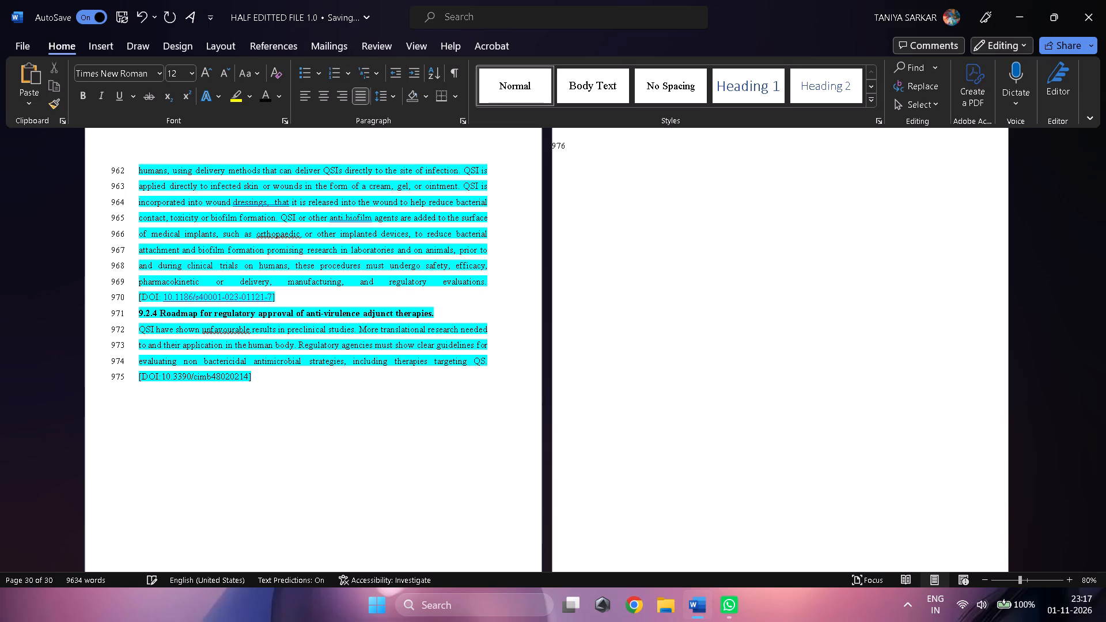